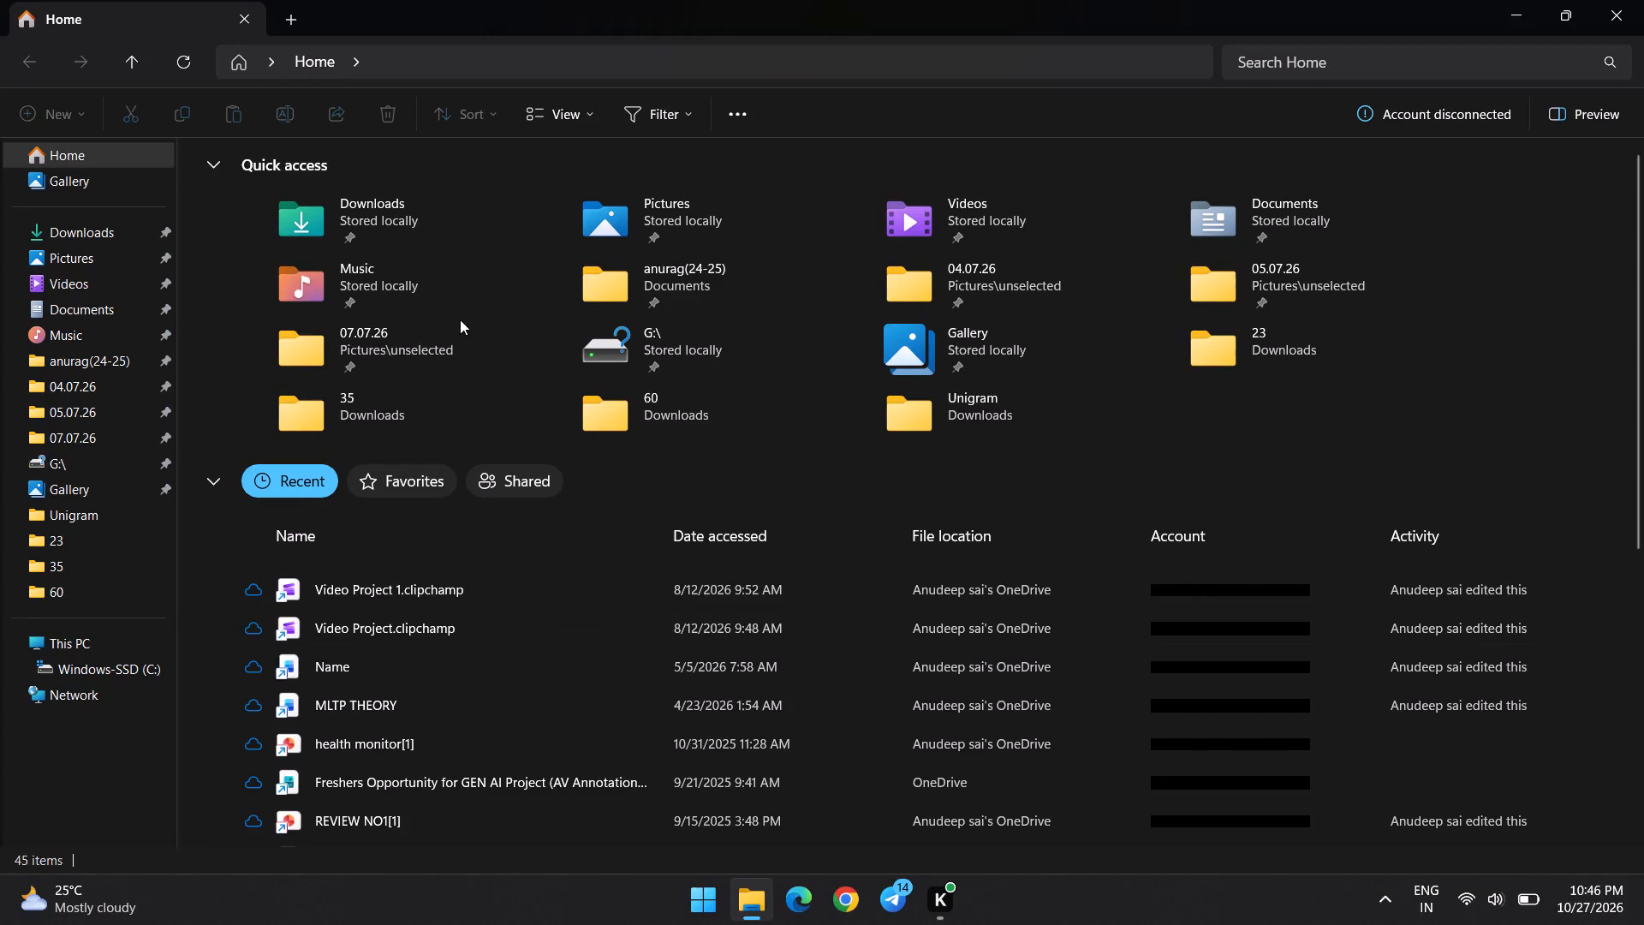
Examine the assignment files in the 23 and 35 folders inside Downloads.
{"action": "left_click", "coordinate": [423, 235]}
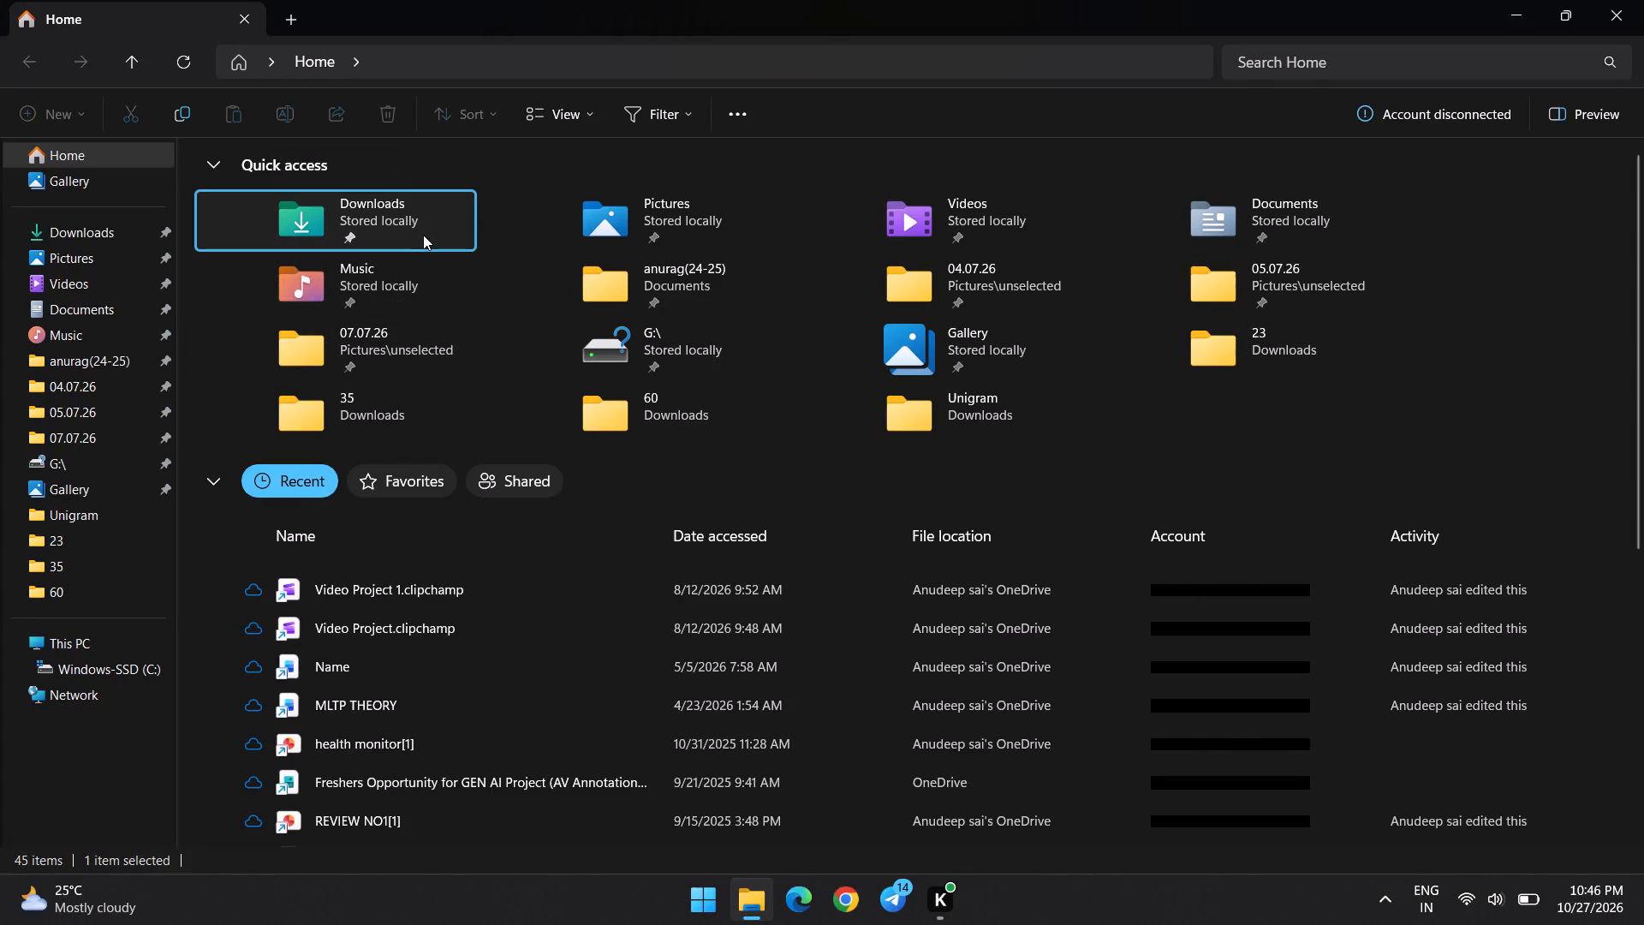
{"action": "double_click", "coordinate": [423, 235]}
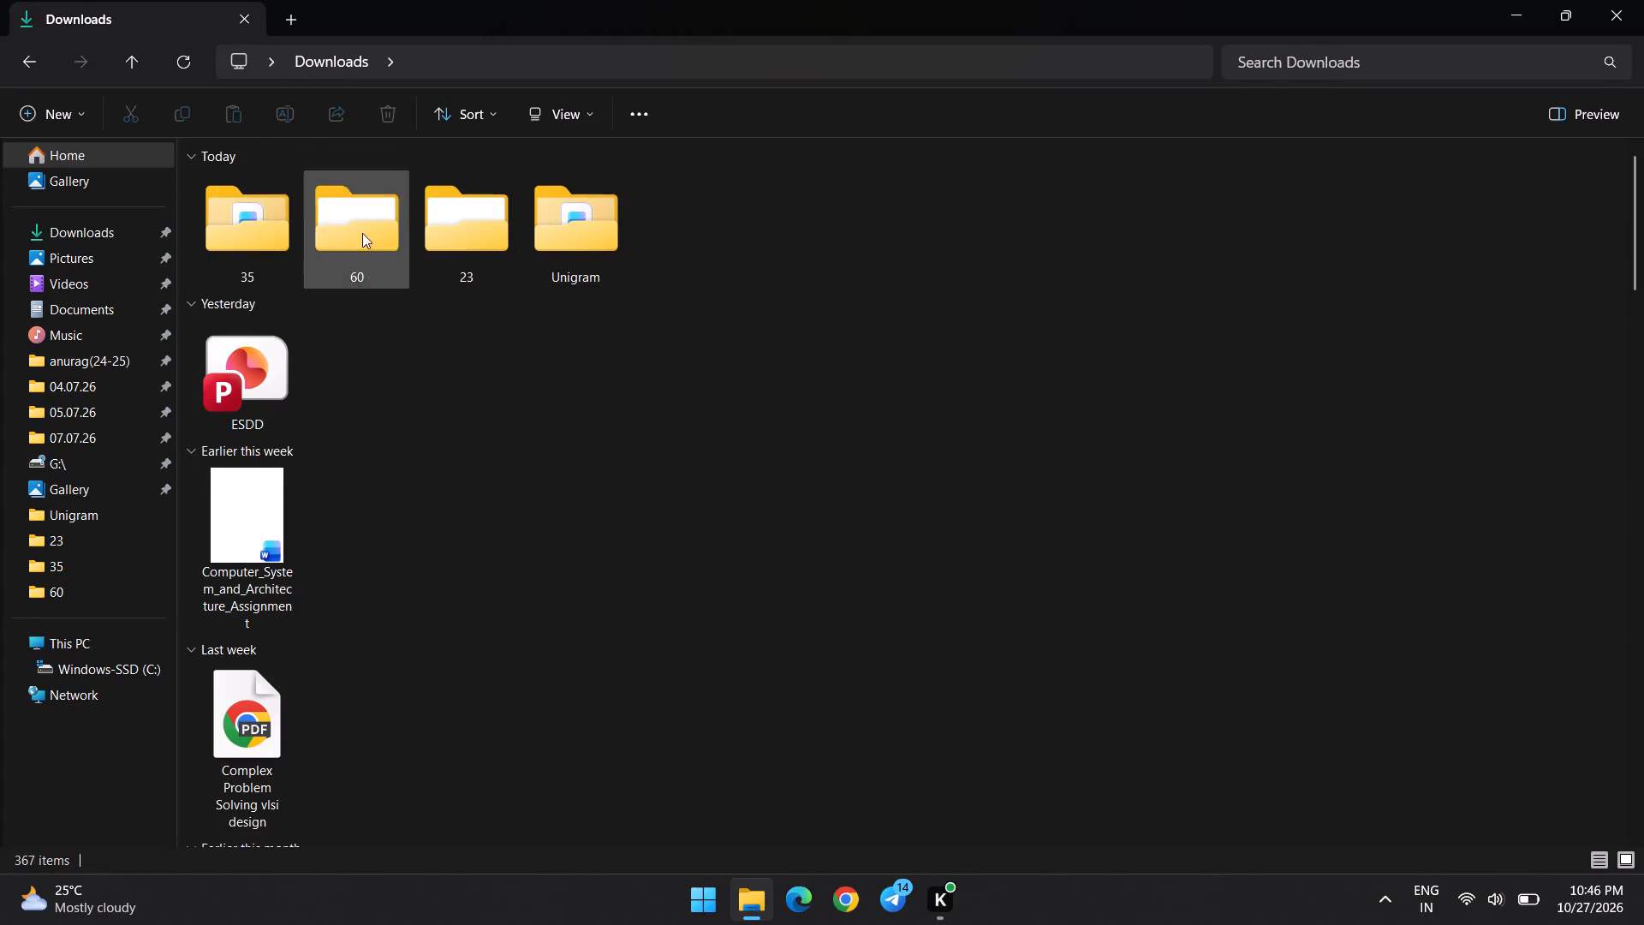
{"action": "double_click", "coordinate": [428, 225]}
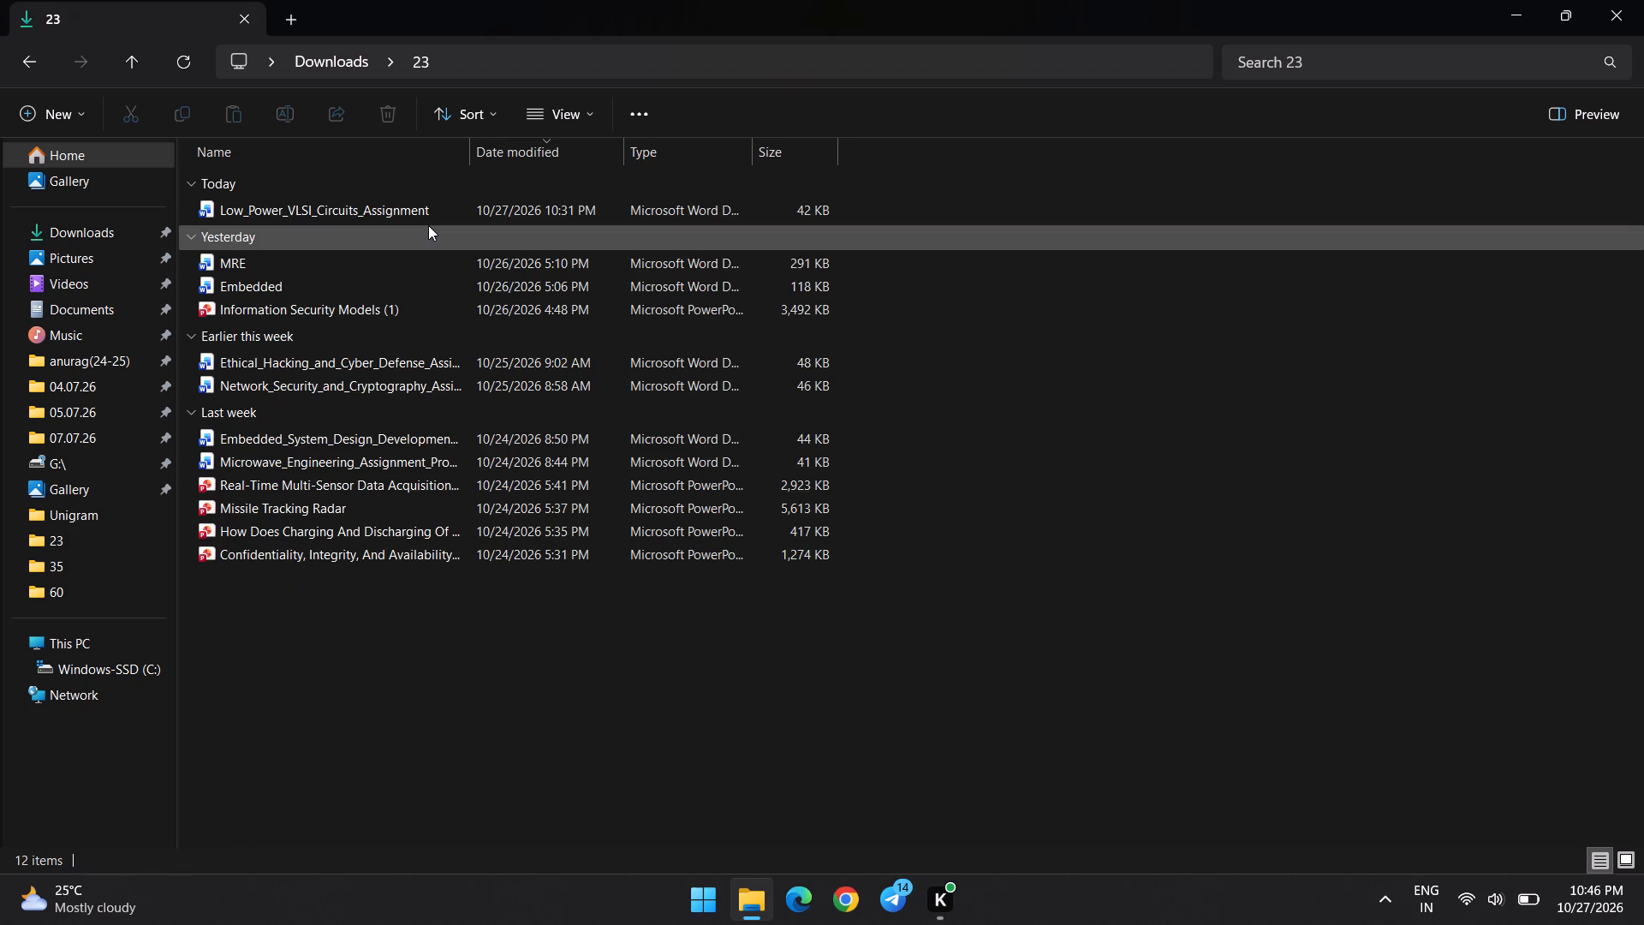
{"action": "left_click", "coordinate": [390, 783]}
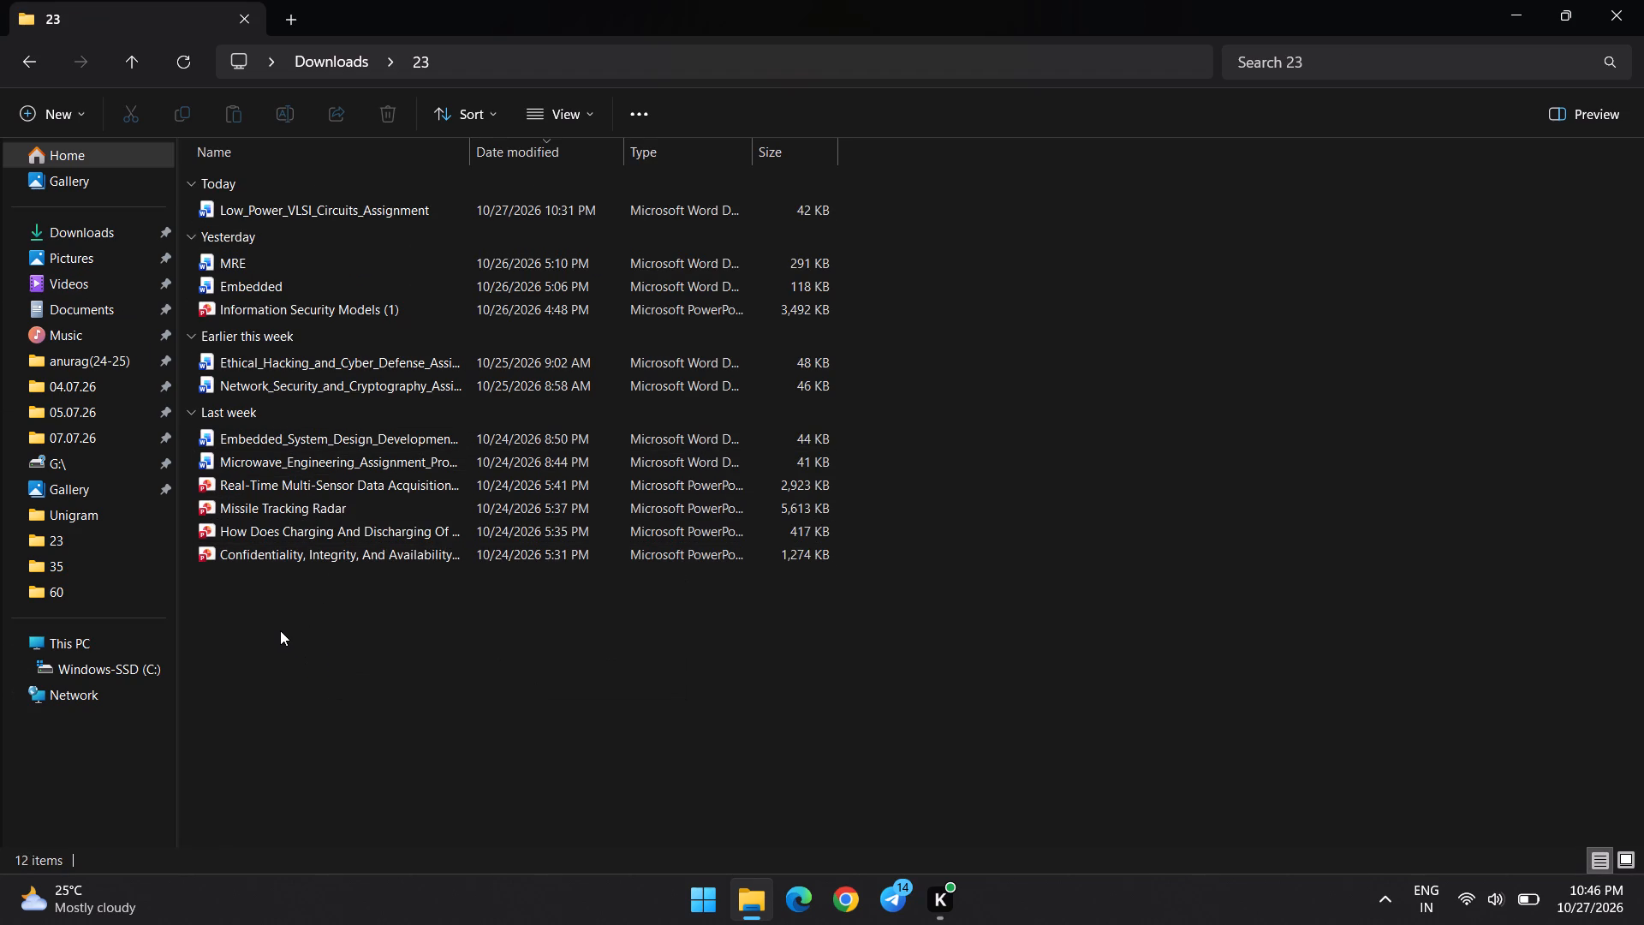
{"action": "left_click", "coordinate": [25, 69]}
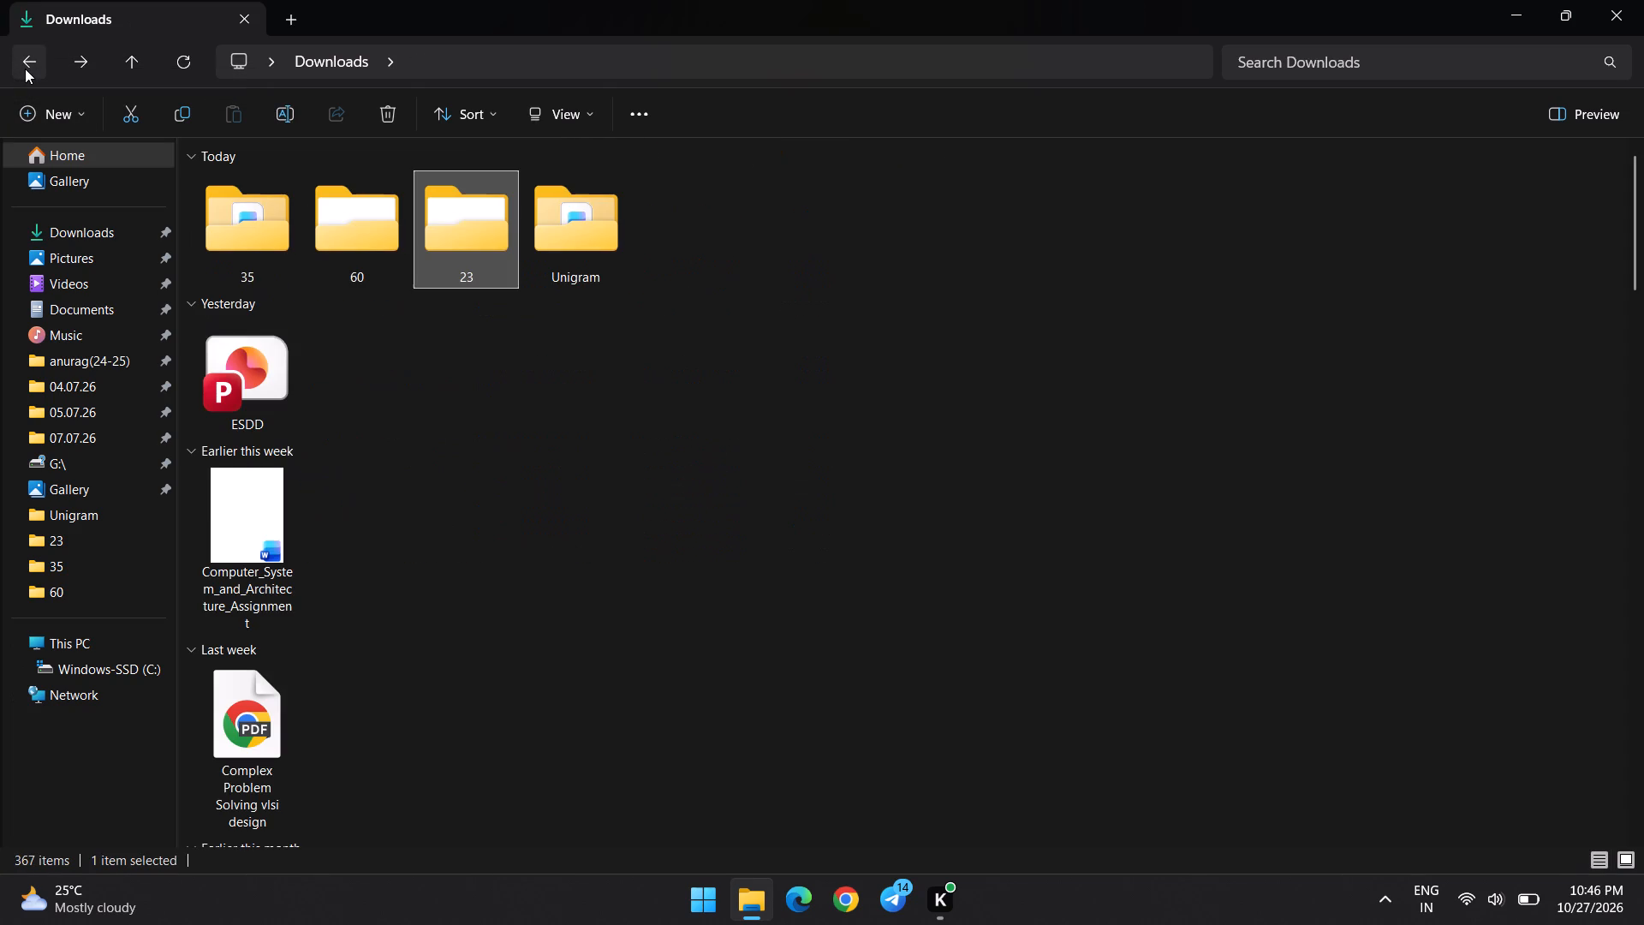
{"action": "double_click", "coordinate": [222, 241]}
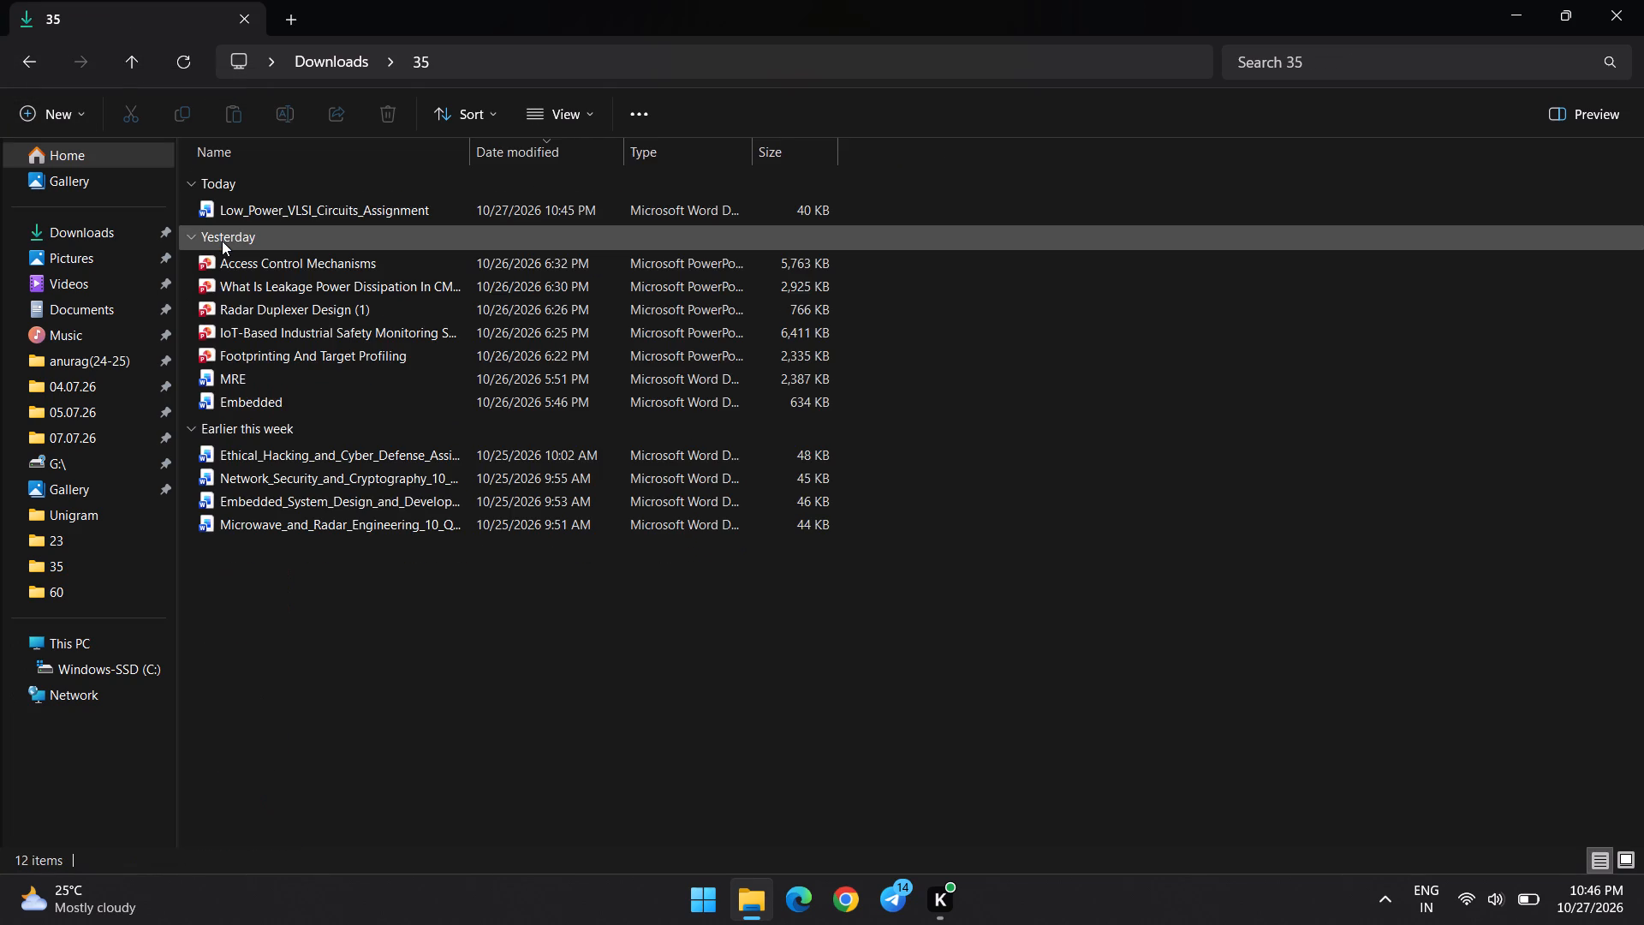
{"action": "left_click", "coordinate": [38, 59]}
Delete the CEP Report Format document from the Unigram folder in Downloads.
{"action": "double_click", "coordinate": [533, 217]}
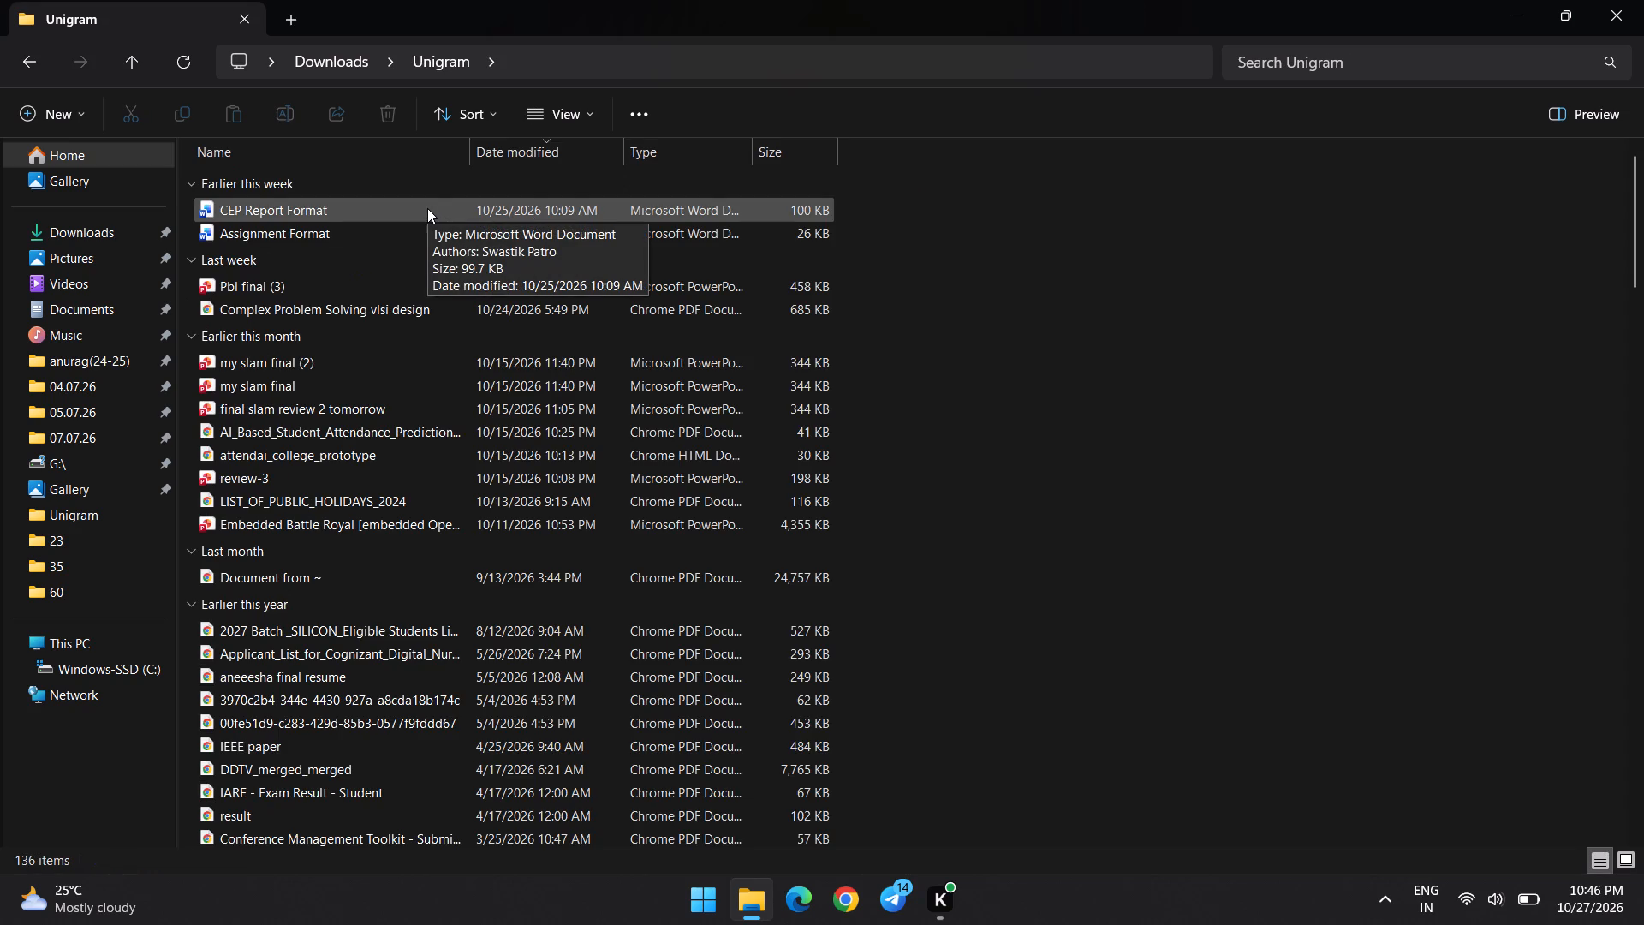
{"action": "left_click", "coordinate": [427, 208]}
{"action": "left_click", "coordinate": [386, 112]}
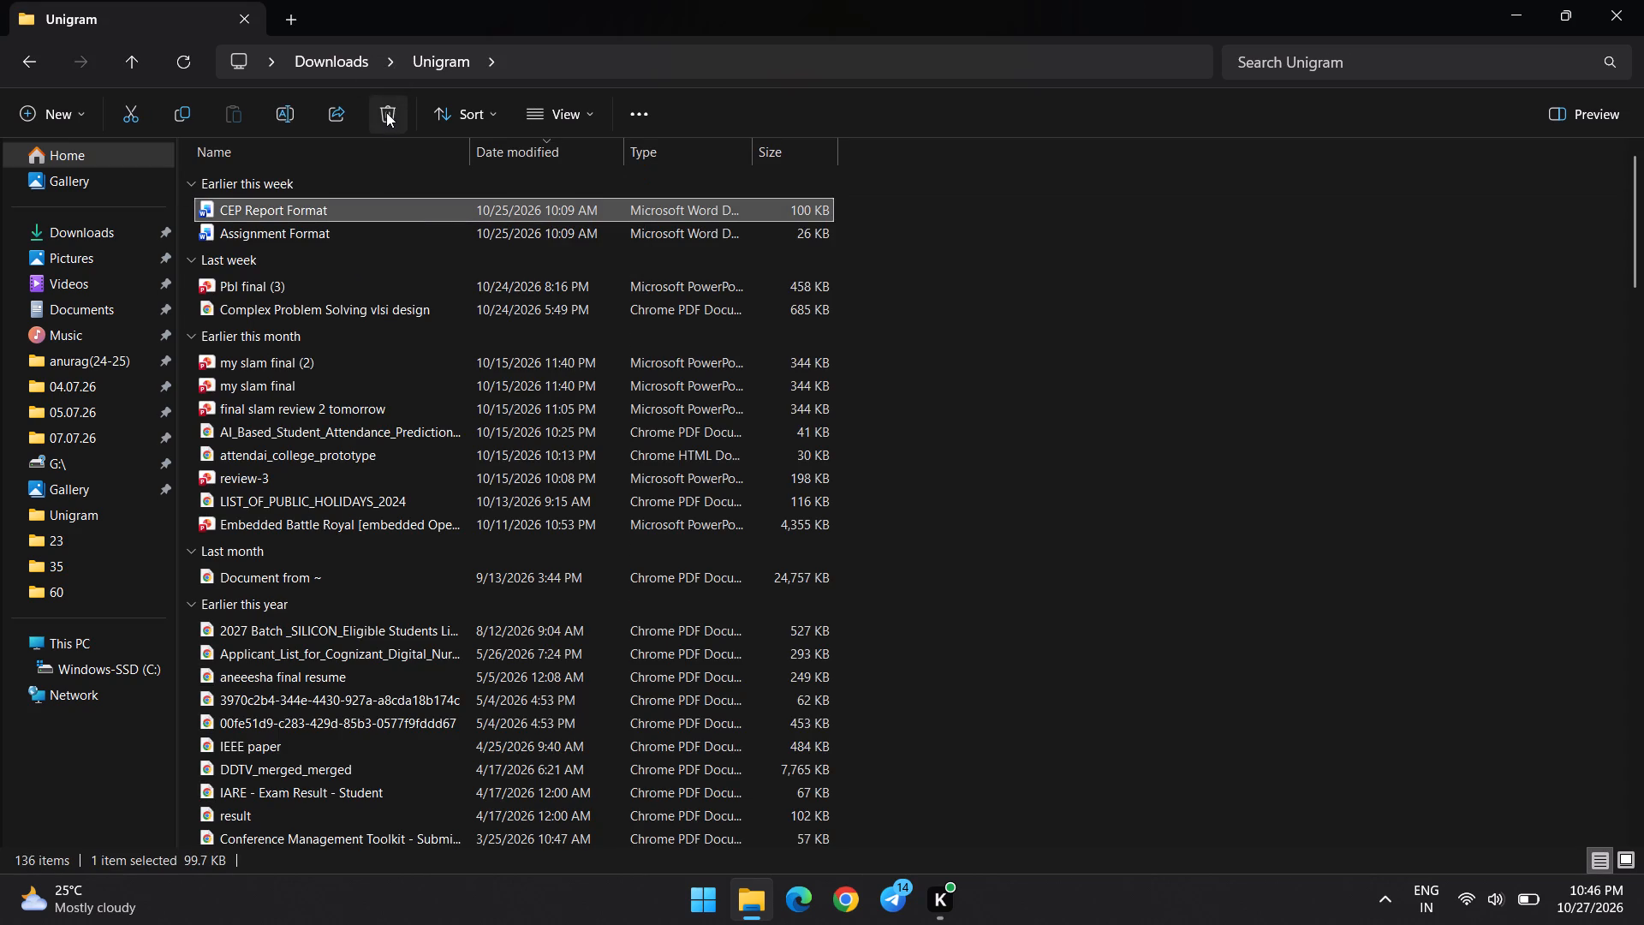
Move the Assignment Format document from the Unigram folder into the Downloads folder.
{"action": "left_click", "coordinate": [357, 209]}
{"action": "key", "text": "ctrl+x"}
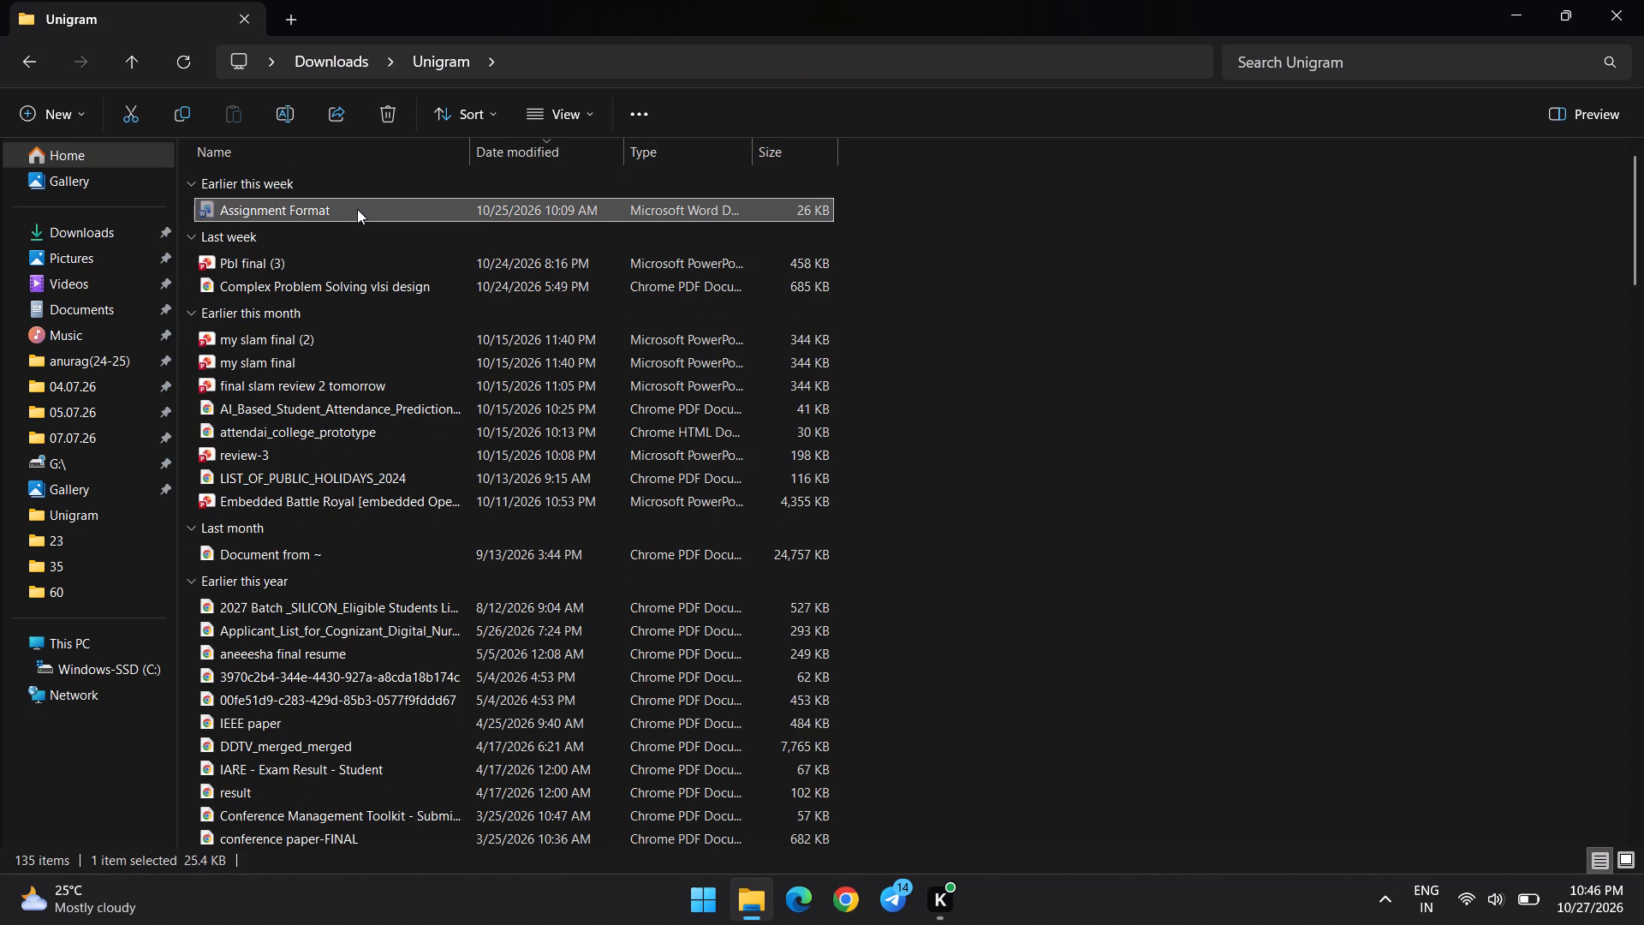
{"action": "left_click", "coordinate": [29, 61]}
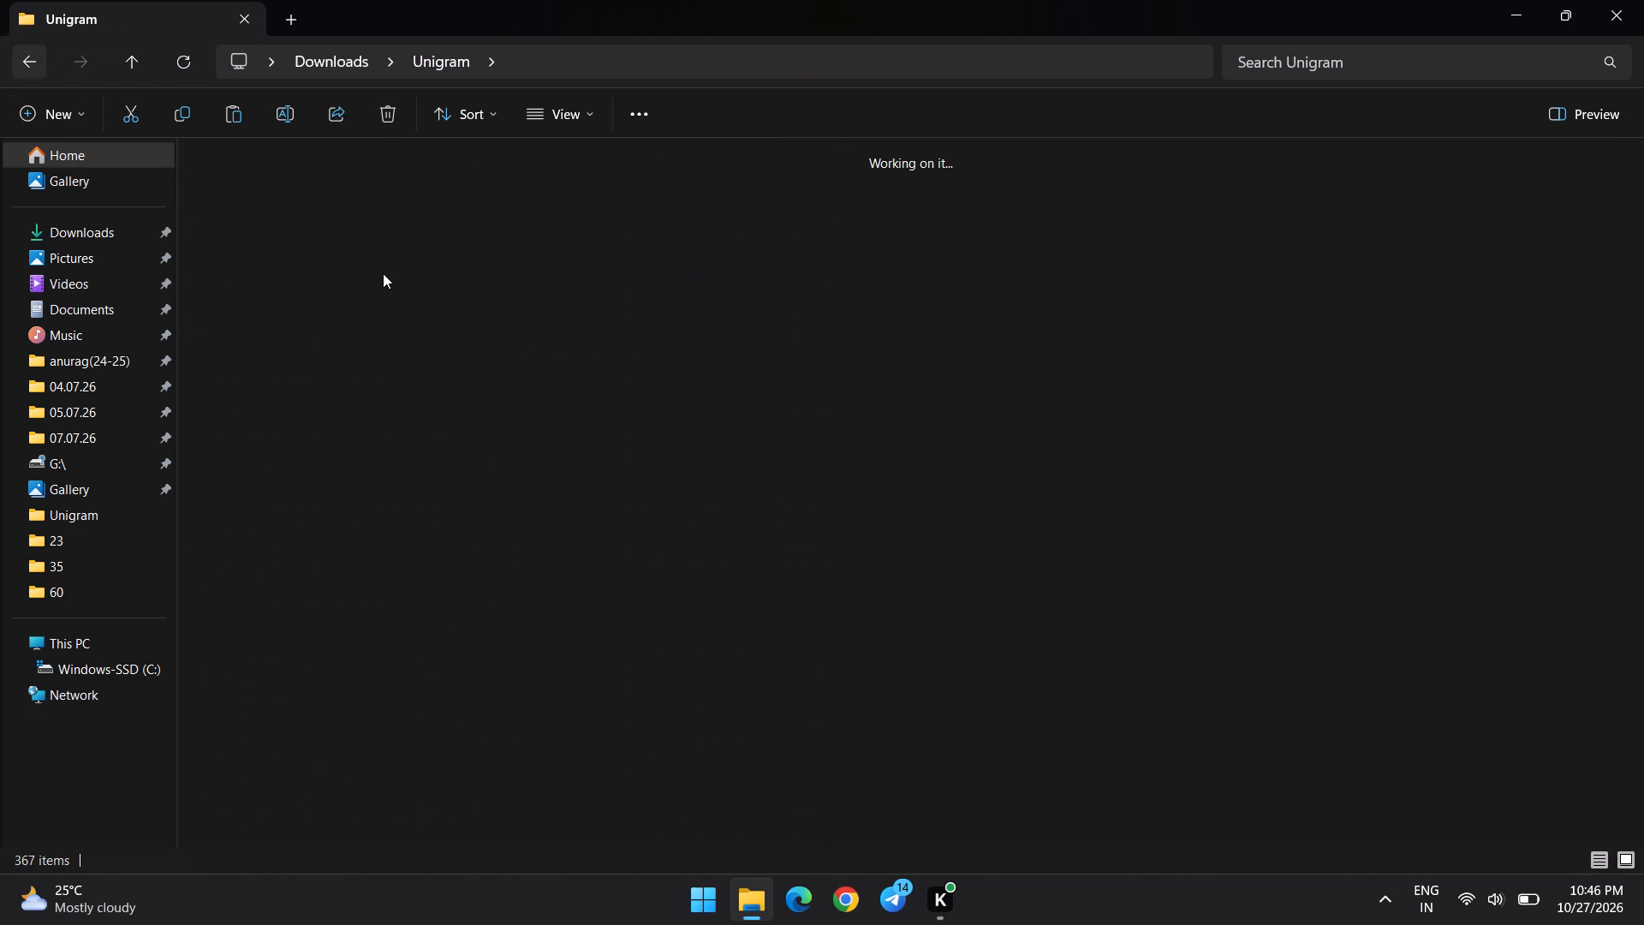
{"action": "left_click", "coordinate": [397, 361]}
{"action": "key", "text": "ctrl+v"}
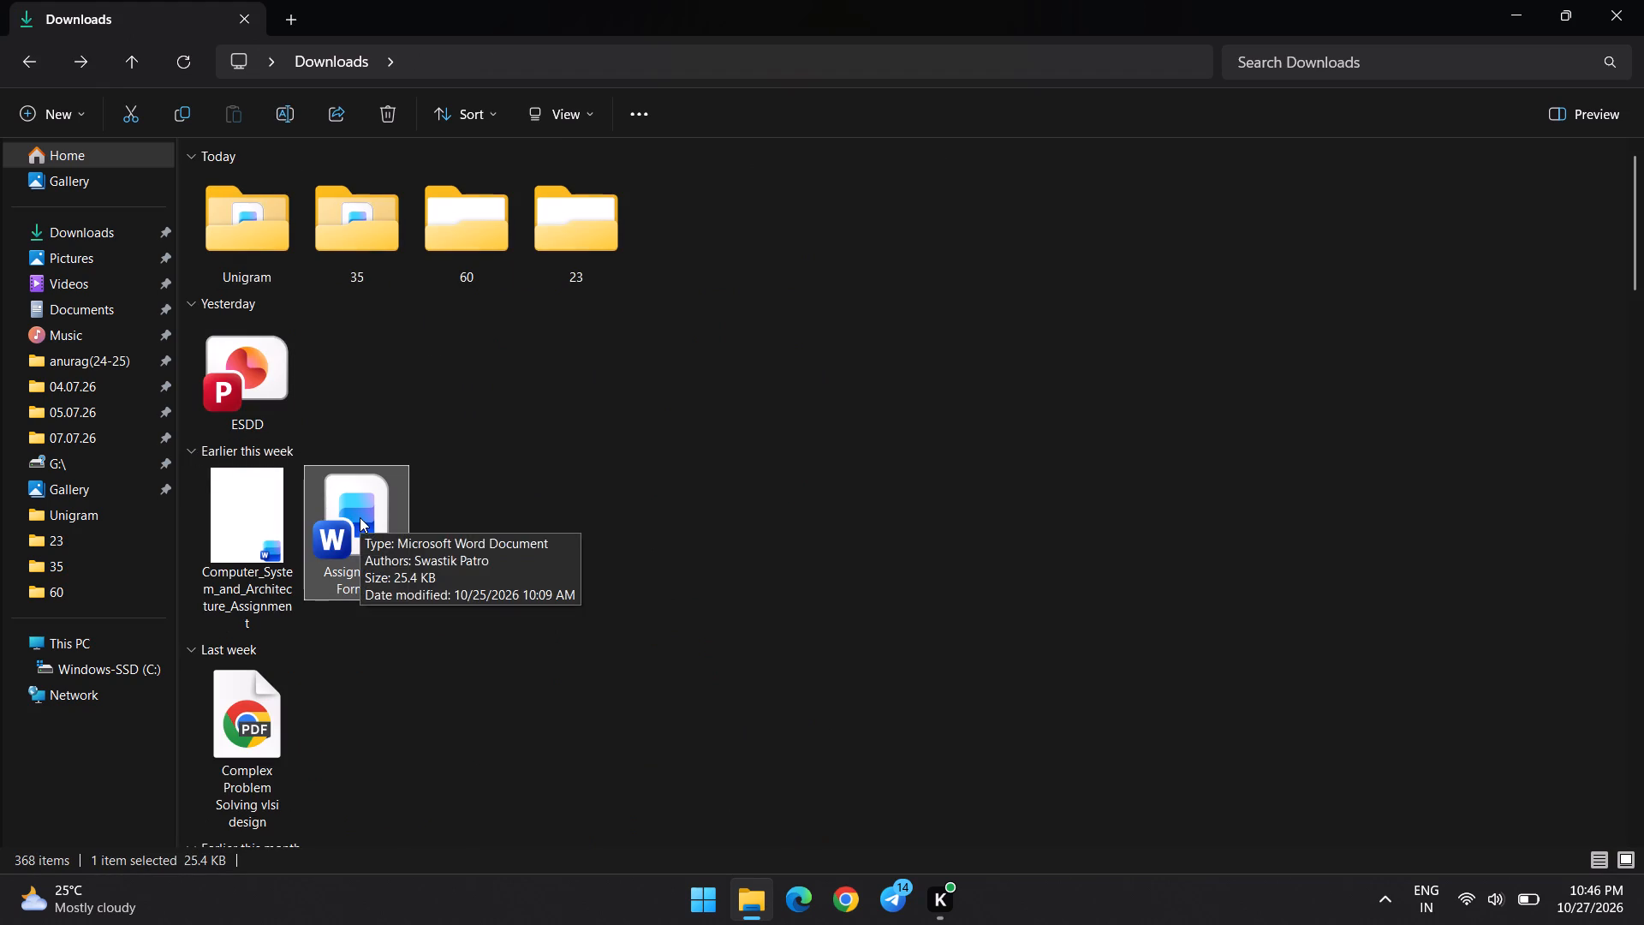
Open the Assignment Format document from Downloads in Word and enable editing.
{"action": "left_click", "coordinate": [260, 511]}
{"action": "left_click", "coordinate": [525, 523]}
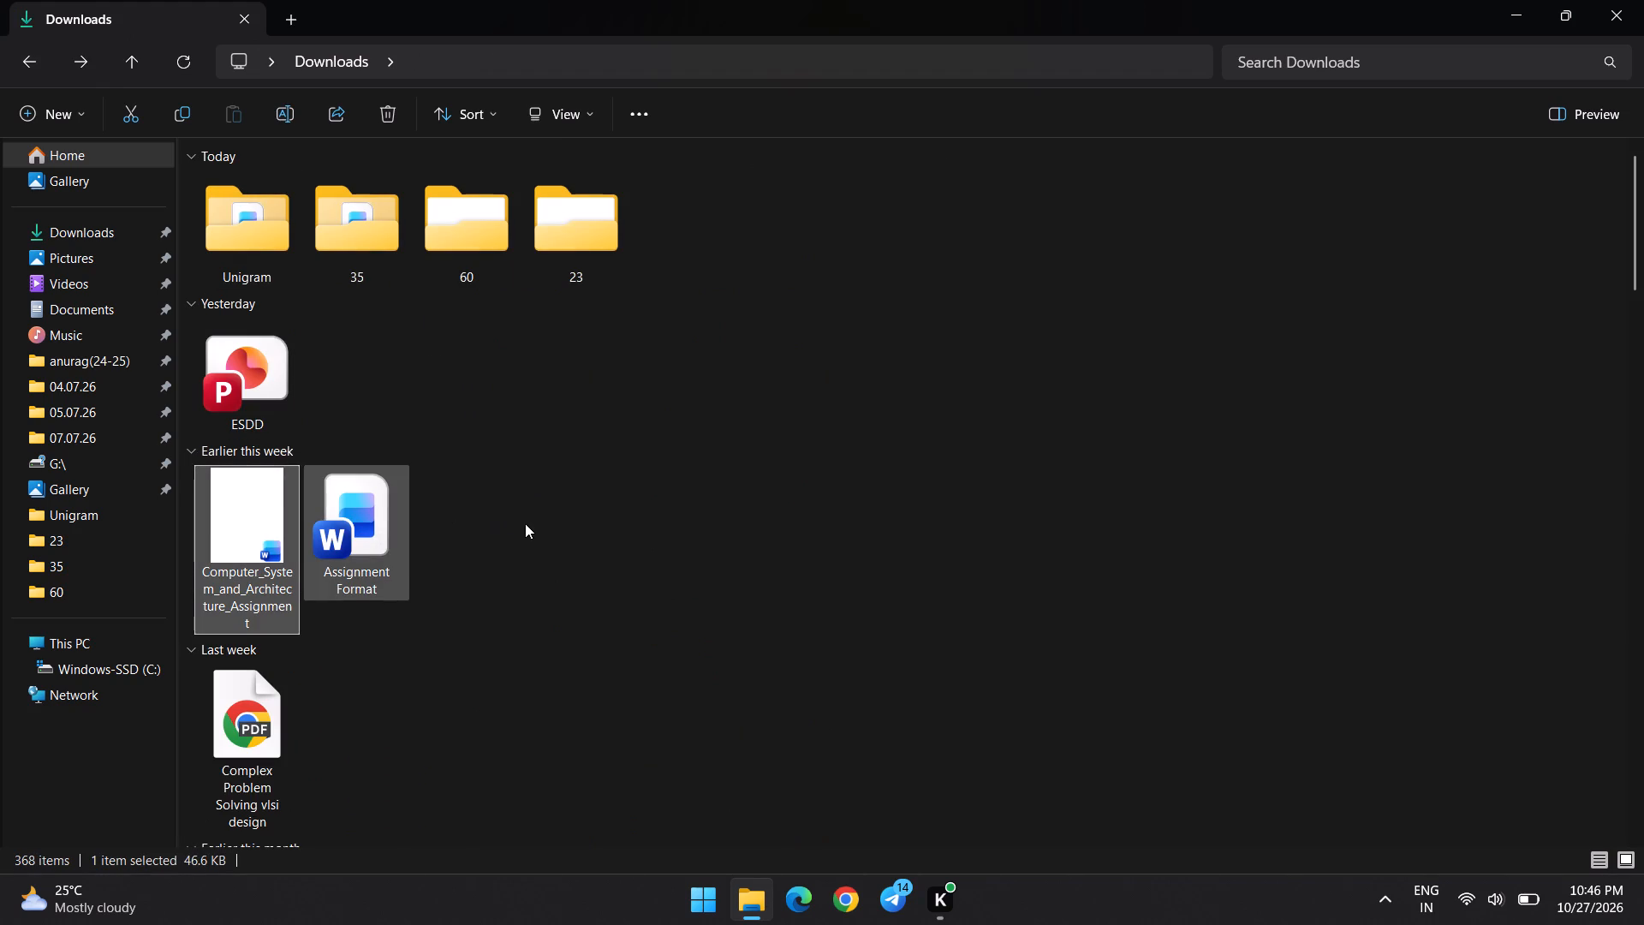
{"action": "double_click", "coordinate": [365, 524]}
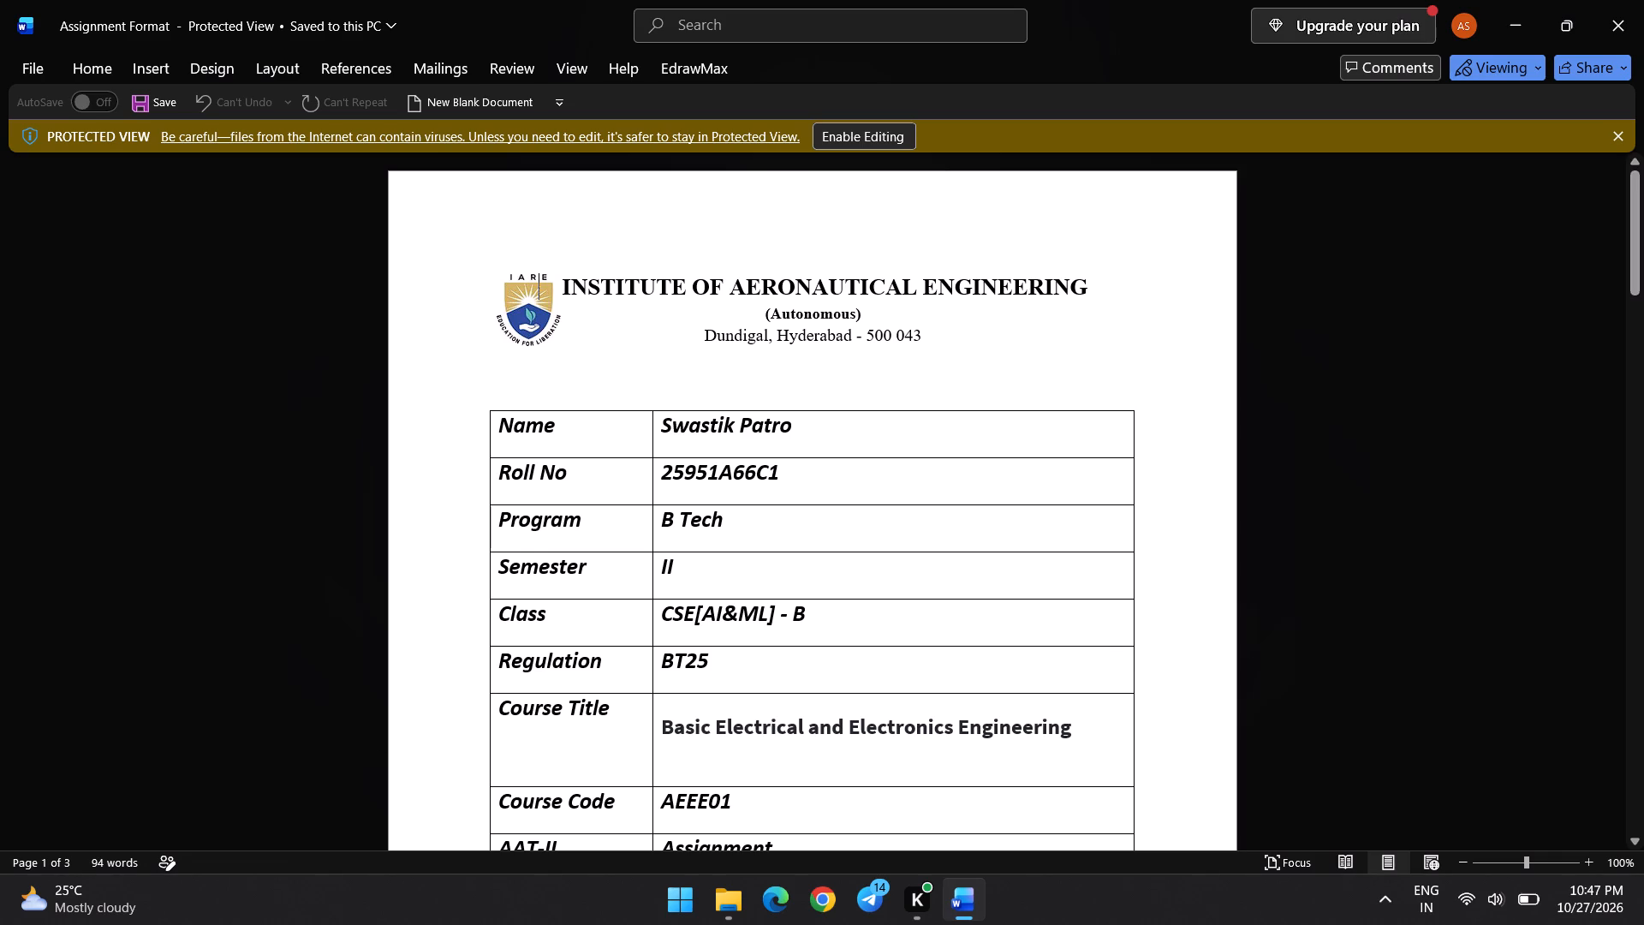
{"action": "left_click", "coordinate": [840, 125]}
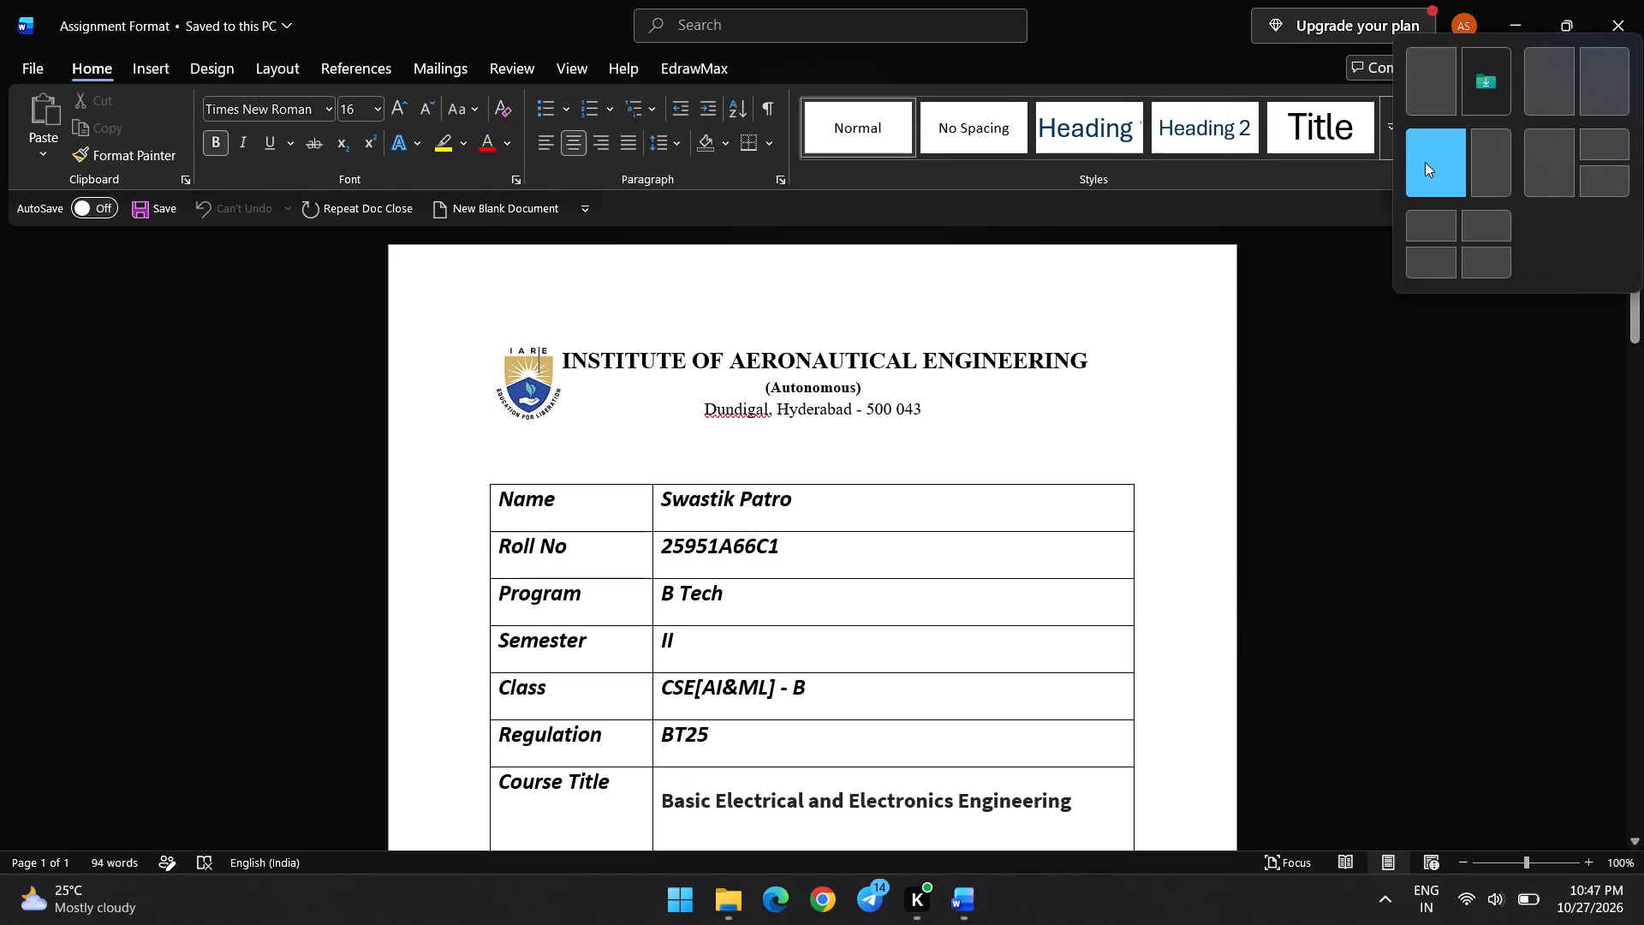
Arrange the Assignment Format document side by side with the Downloads folder window.
{"action": "left_click", "coordinate": [1567, 93]}
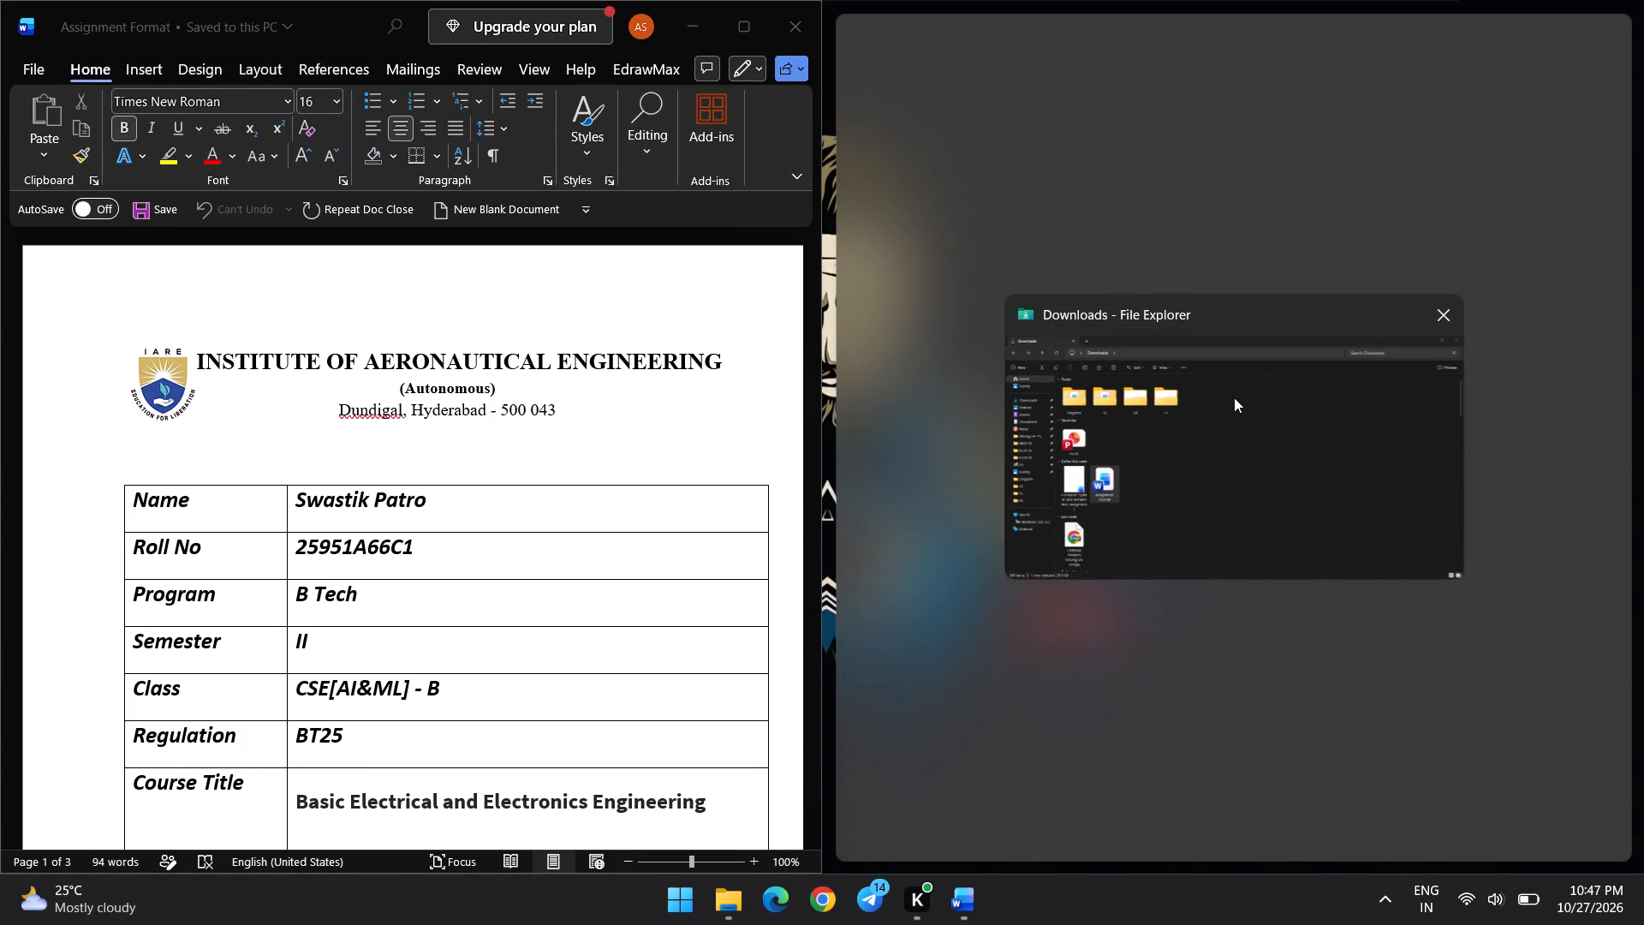
{"action": "left_click", "coordinate": [1204, 473]}
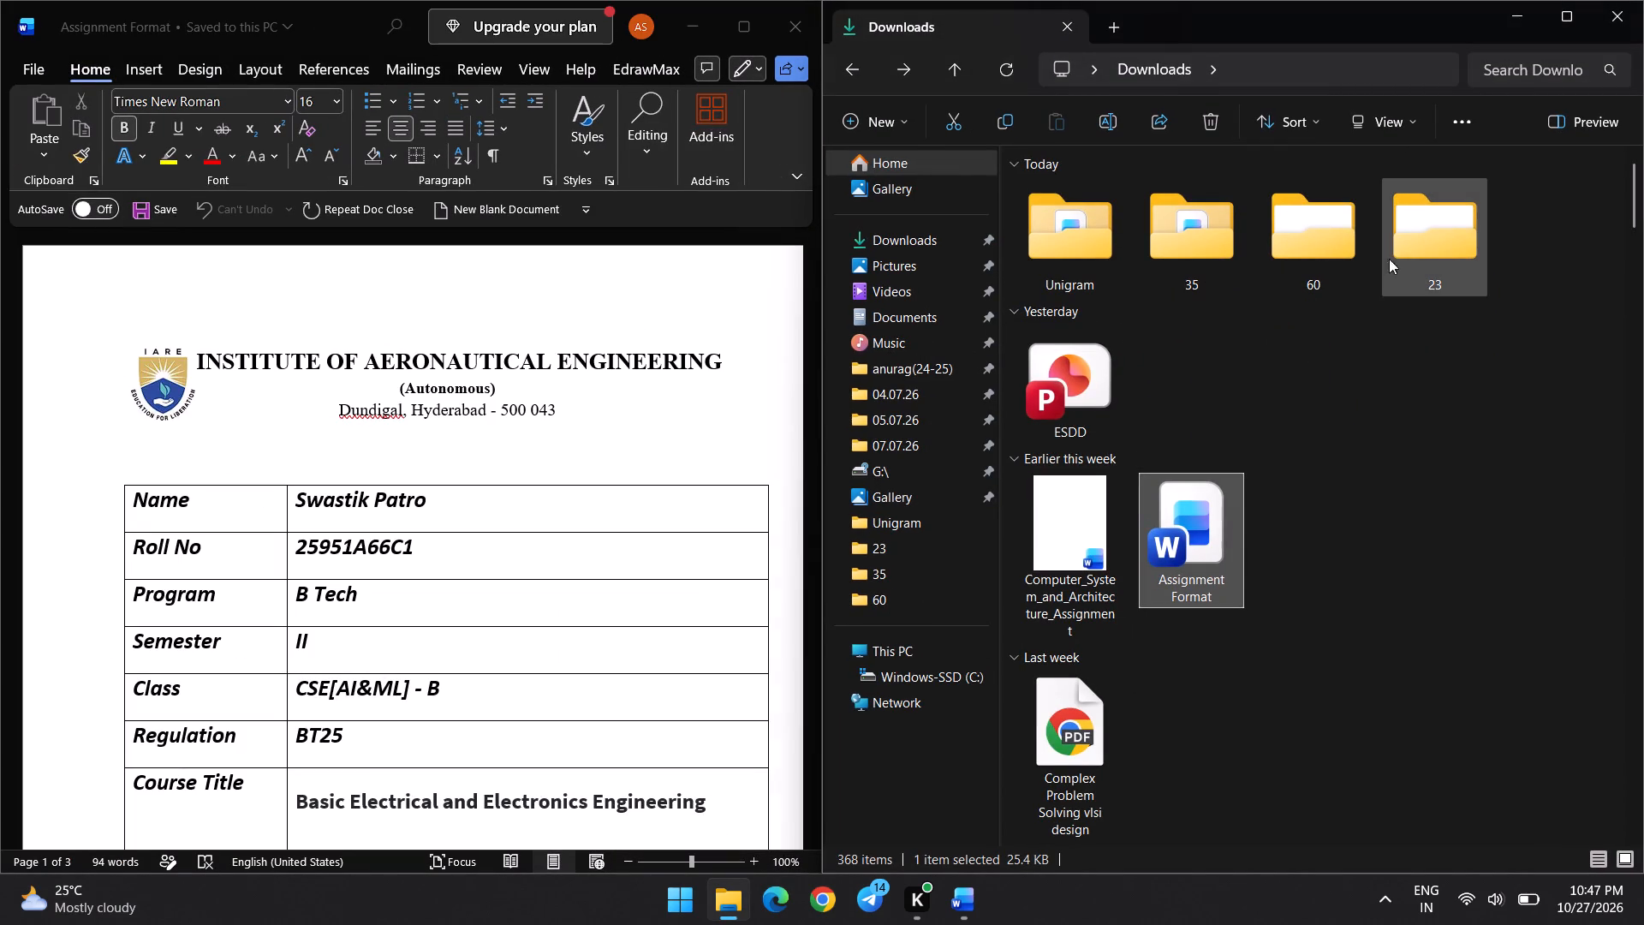
Open Low_Power_VLSI_Circuits_Assignment from folder 23, enable editing, and place it beside the Assignment Format document.
{"action": "double_click", "coordinate": [1411, 248]}
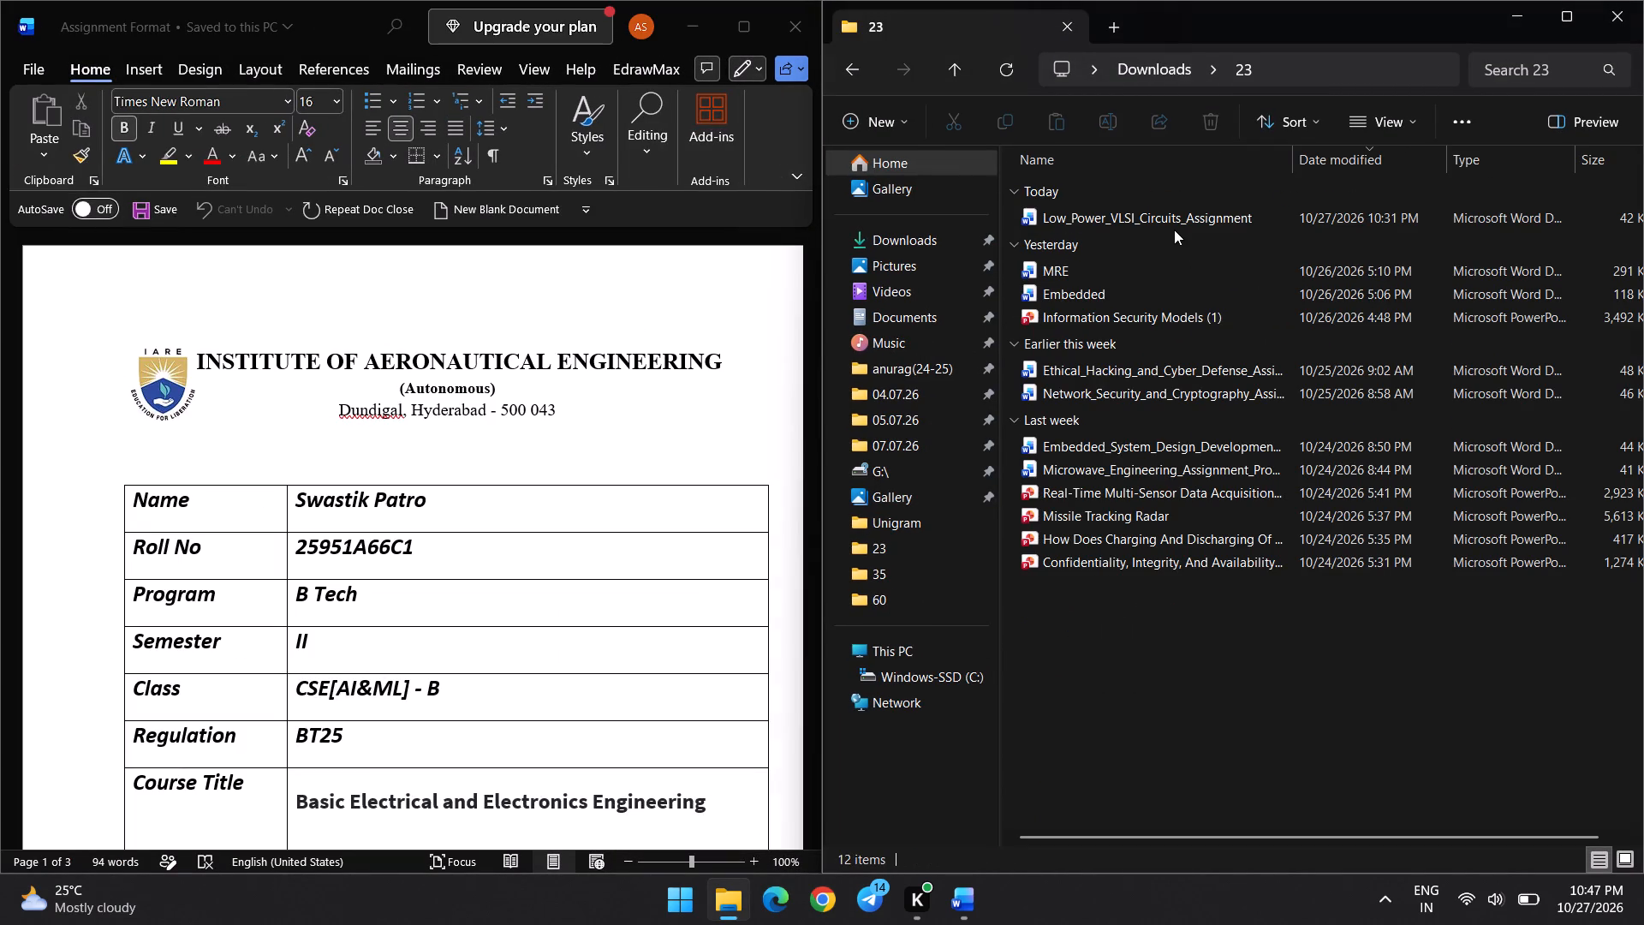
{"action": "double_click", "coordinate": [1167, 212]}
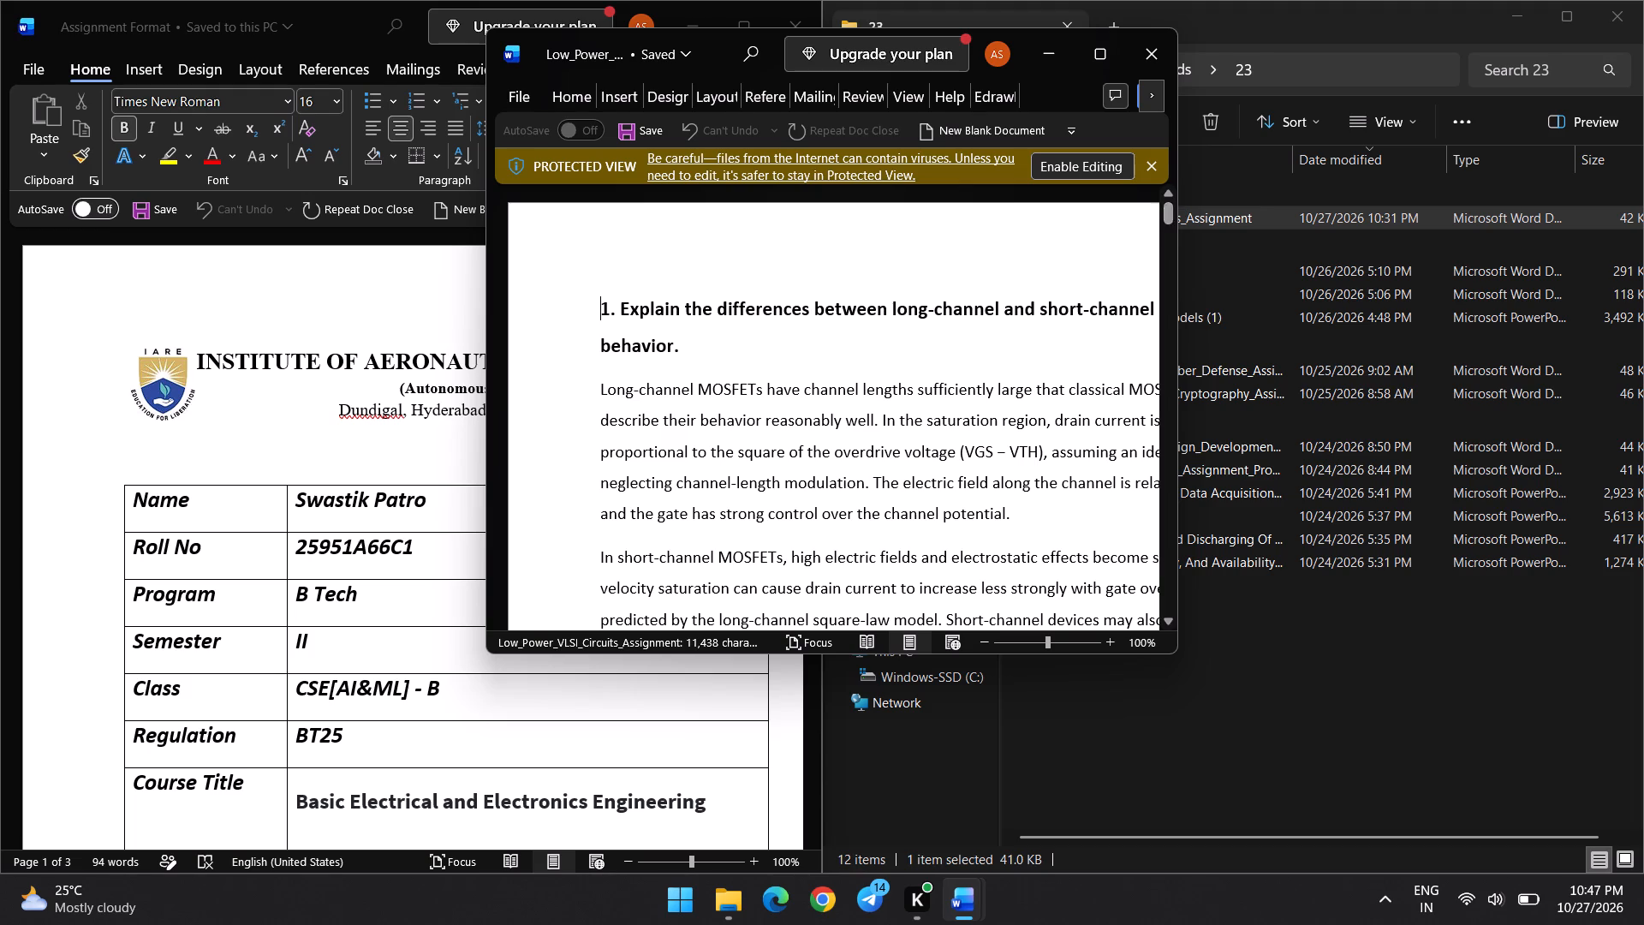
{"action": "left_click", "coordinate": [1078, 163]}
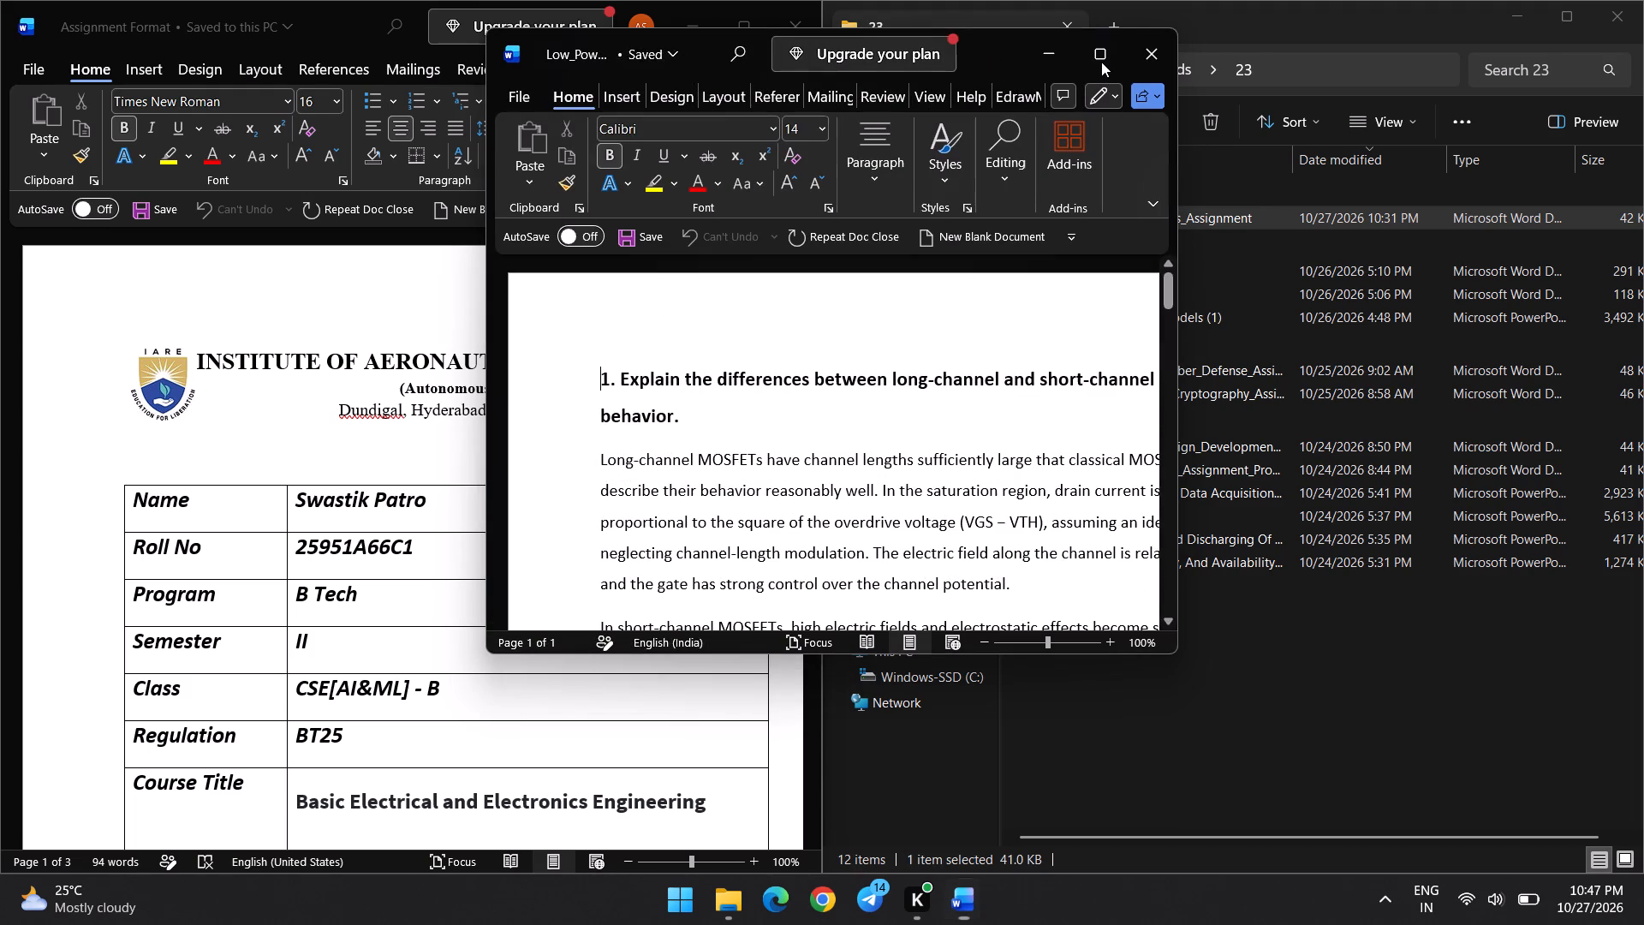
{"action": "left_click", "coordinate": [1068, 195]}
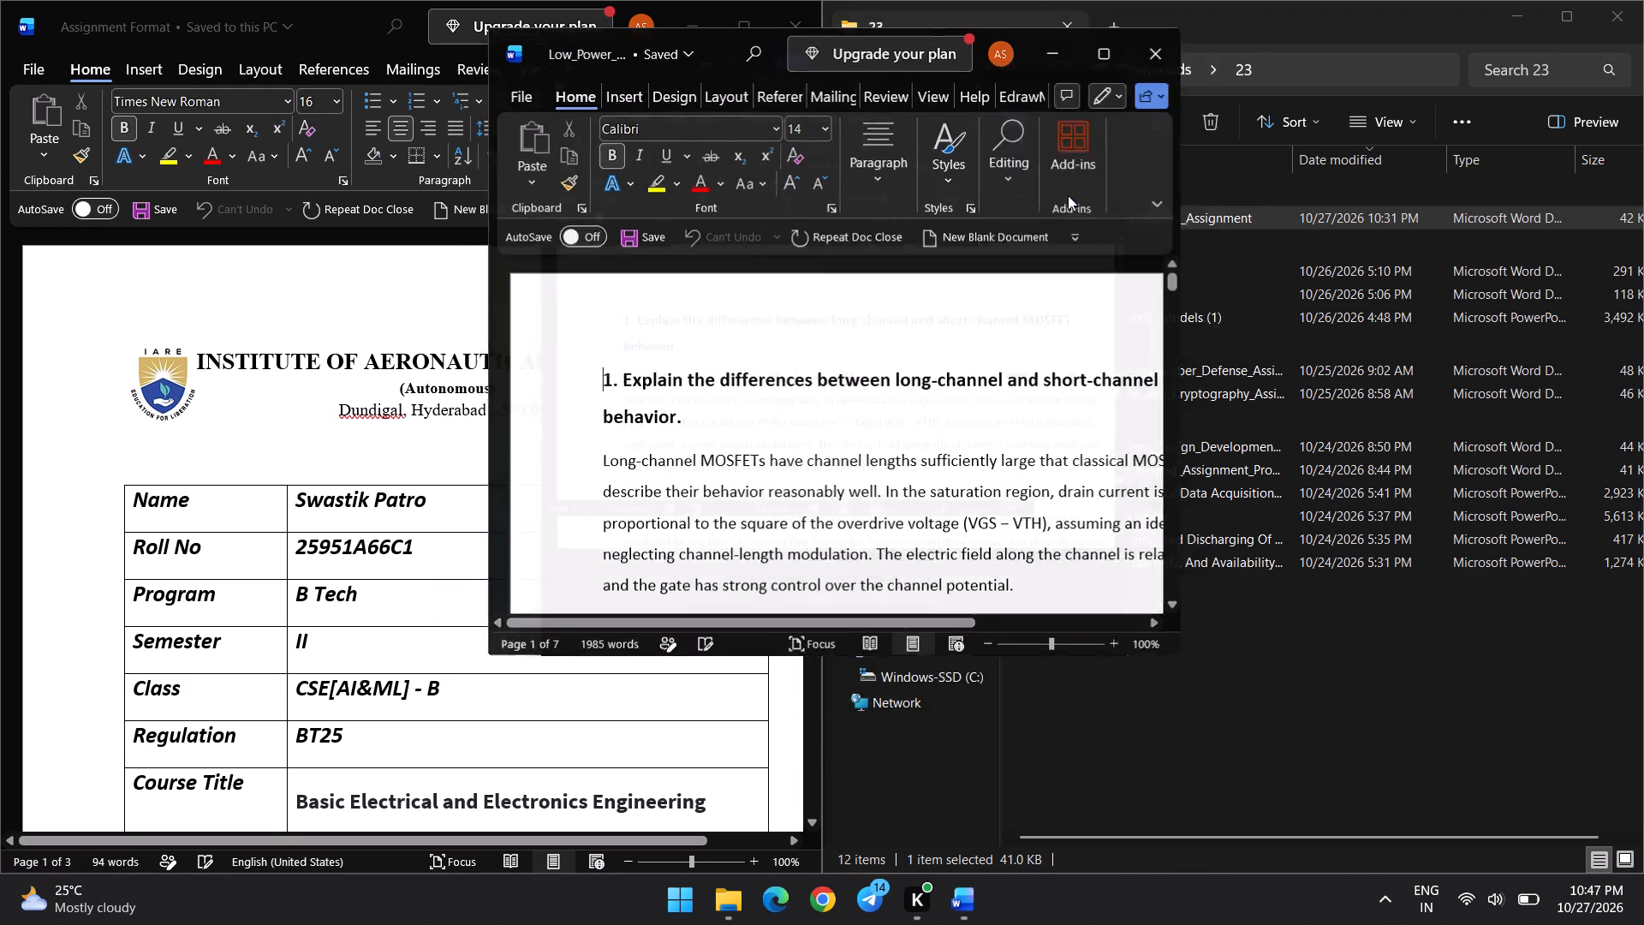
Copy the institute header and student details table from Assignment Format to above question 1 in Low_Power_VLSI_Circuits_Assignment.
{"action": "left_click_drag", "start_coordinate": [92, 307], "coordinate": [159, 382]}
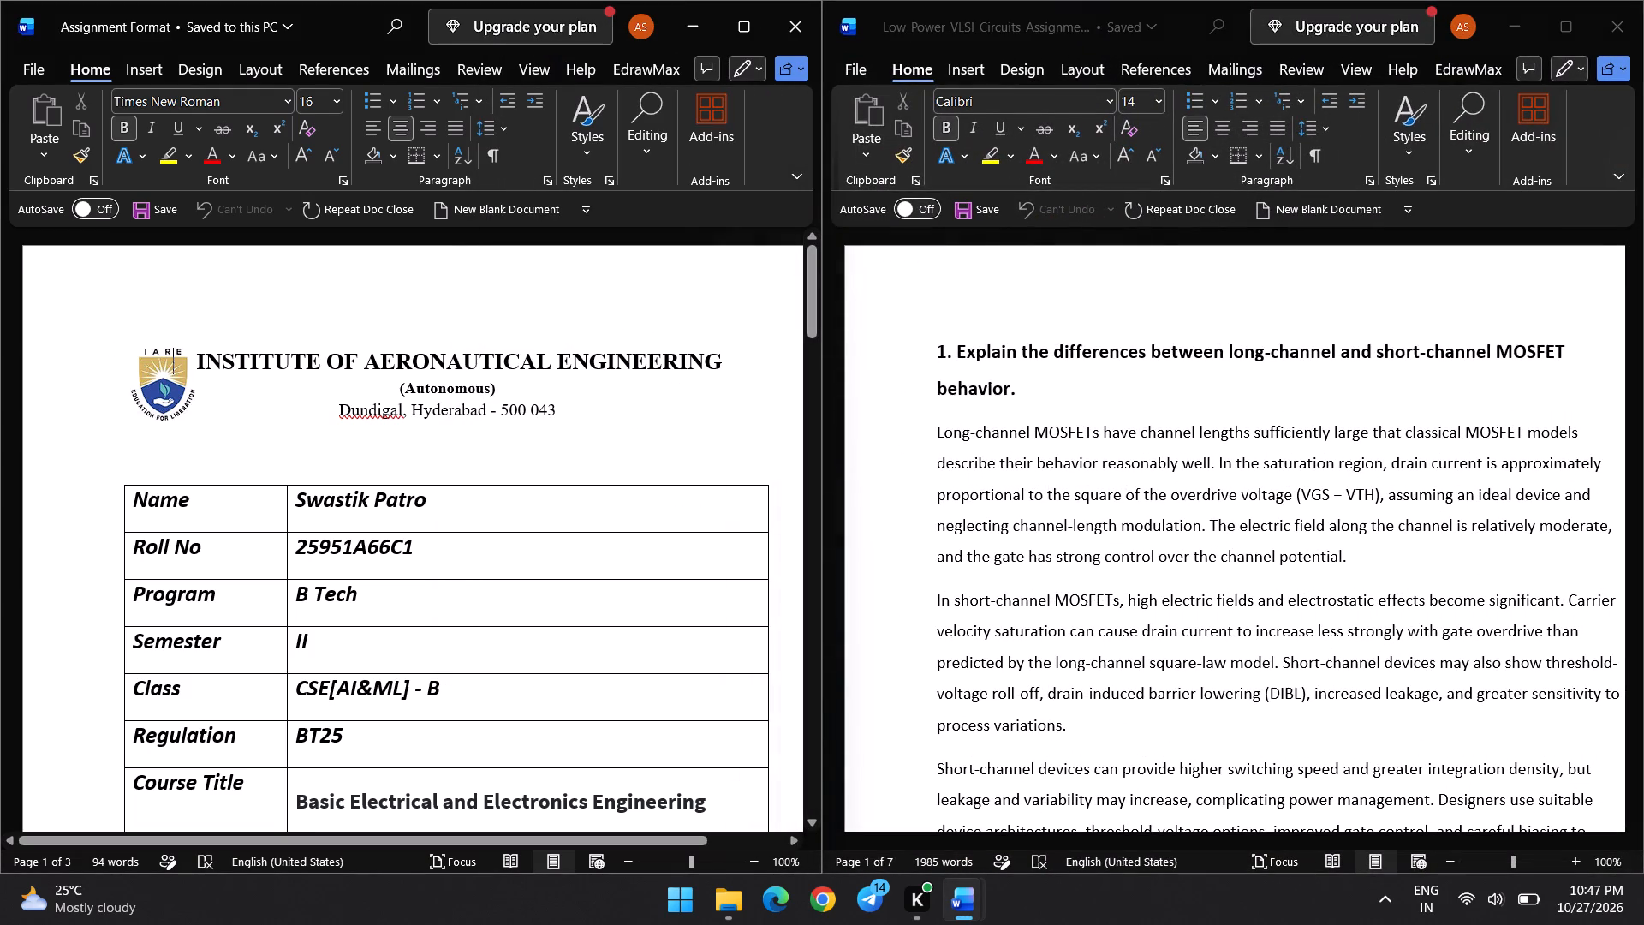
{"action": "left_click_drag", "start_coordinate": [159, 382], "coordinate": [160, 359]}
{"action": "left_click", "coordinate": [160, 359]}
{"action": "left_click", "coordinate": [259, 328]}
{"action": "scroll", "coordinate": [283, 495], "scroll_direction": "right", "scroll_amount": 1}
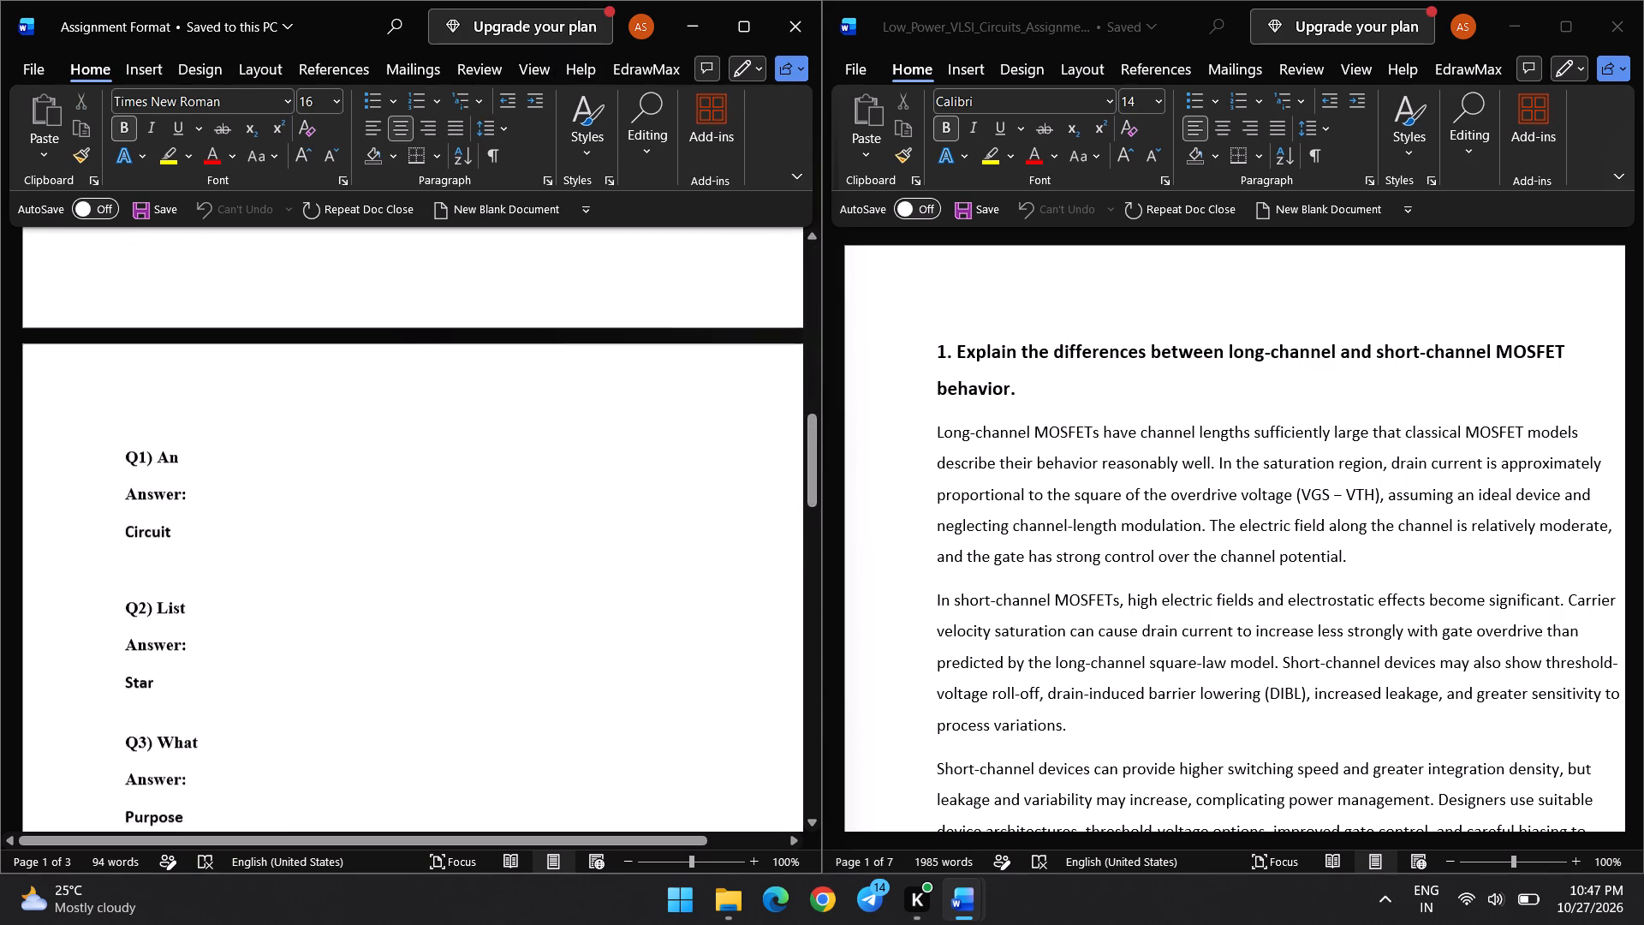
{"action": "scroll", "coordinate": [283, 495], "scroll_direction": "right", "scroll_amount": 1}
{"action": "scroll", "coordinate": [283, 495], "scroll_direction": "up", "scroll_amount": 1}
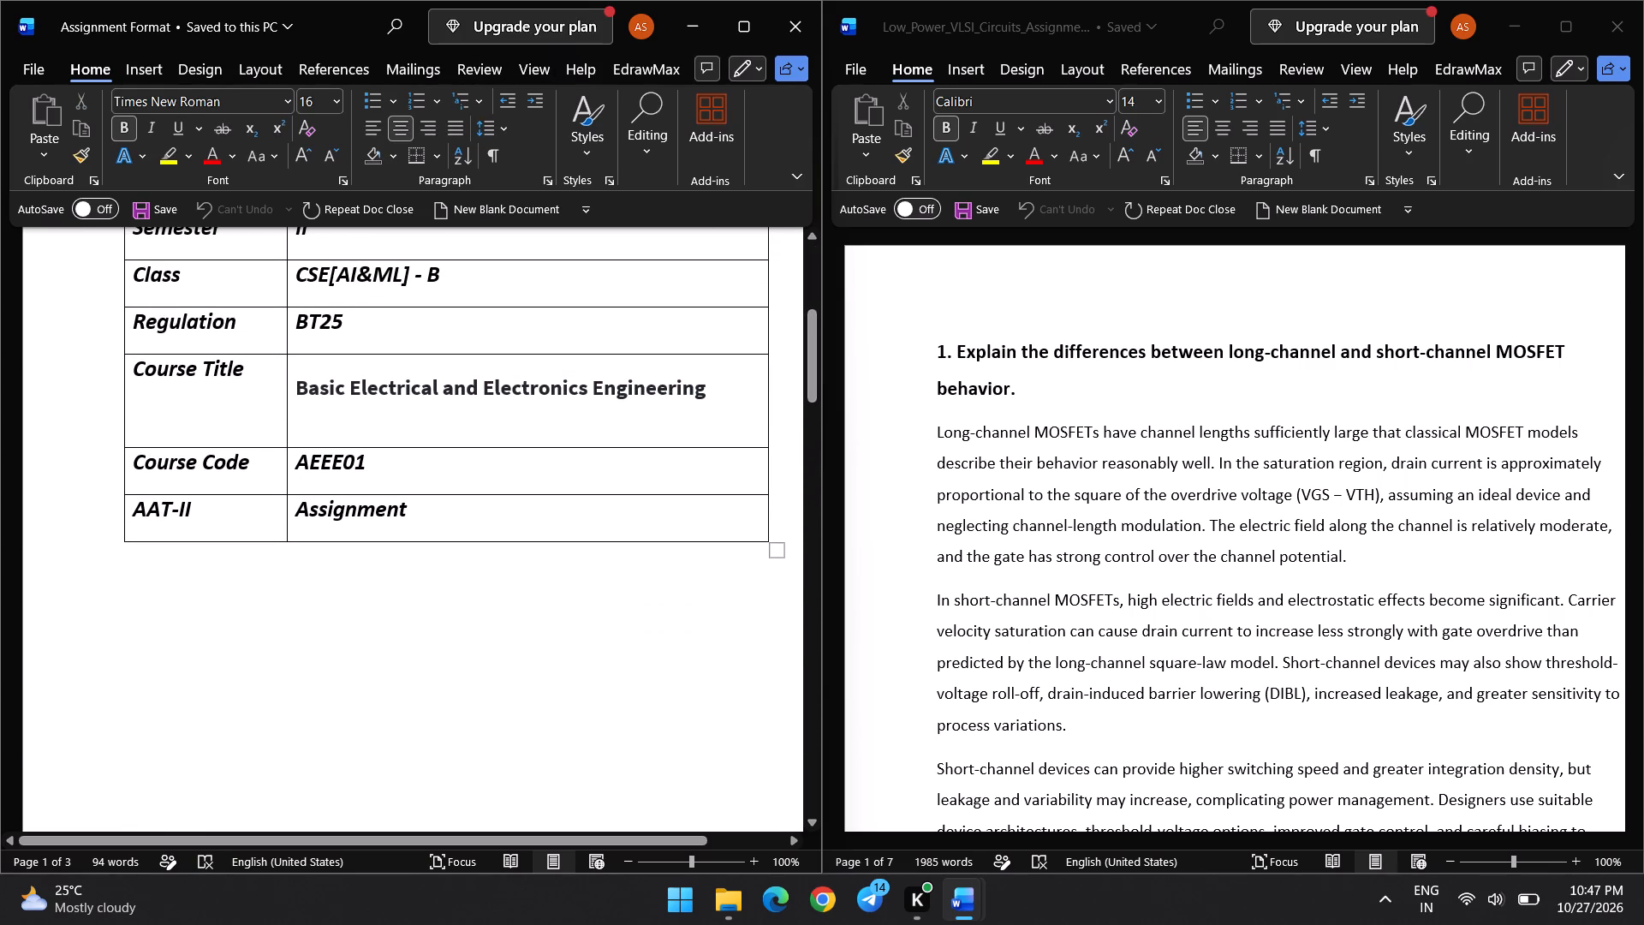
{"action": "left_click_drag", "start_coordinate": [684, 593], "coordinate": [326, 223]}
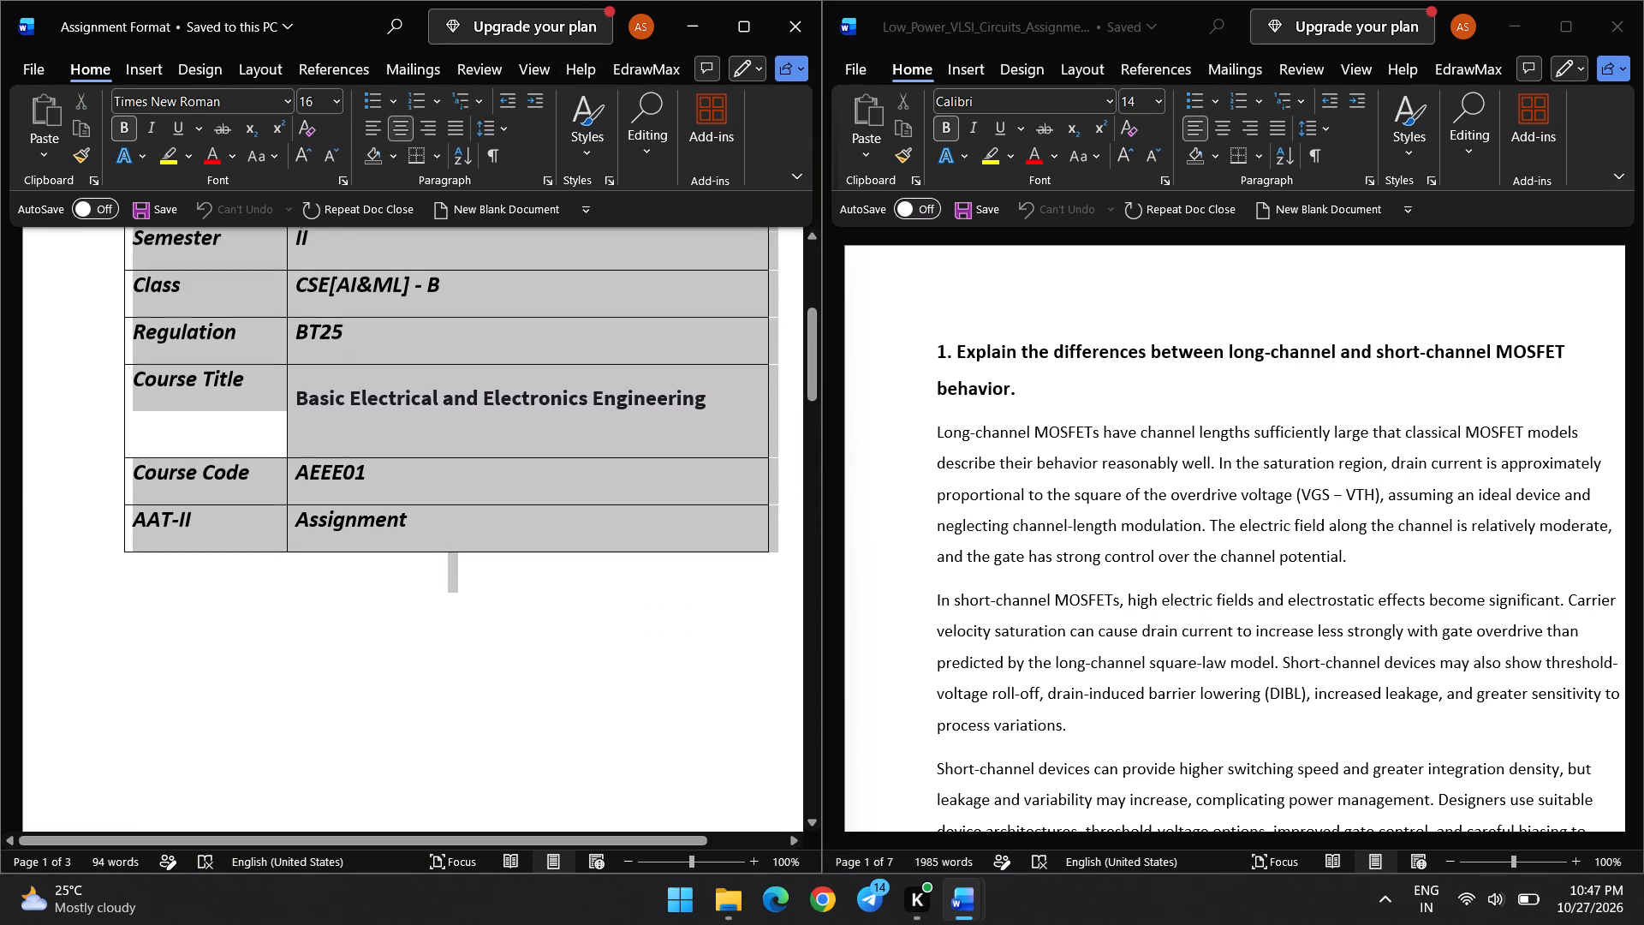
{"action": "left_click_drag", "start_coordinate": [326, 223], "coordinate": [163, 311]}
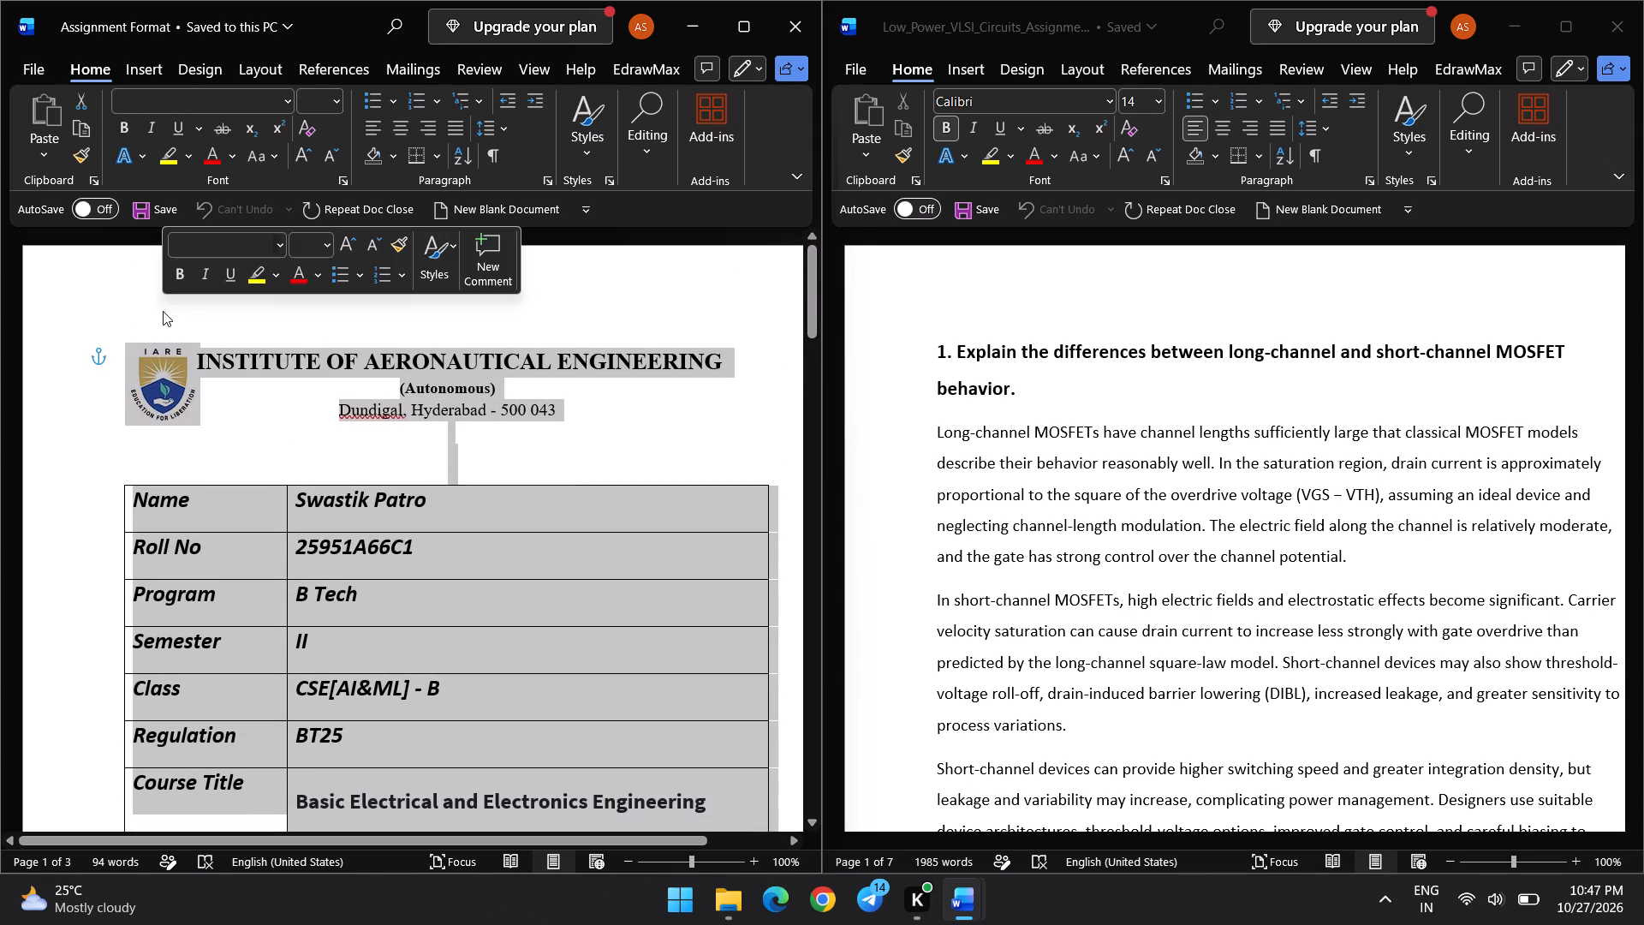
{"action": "key", "text": "ctrl+c"}
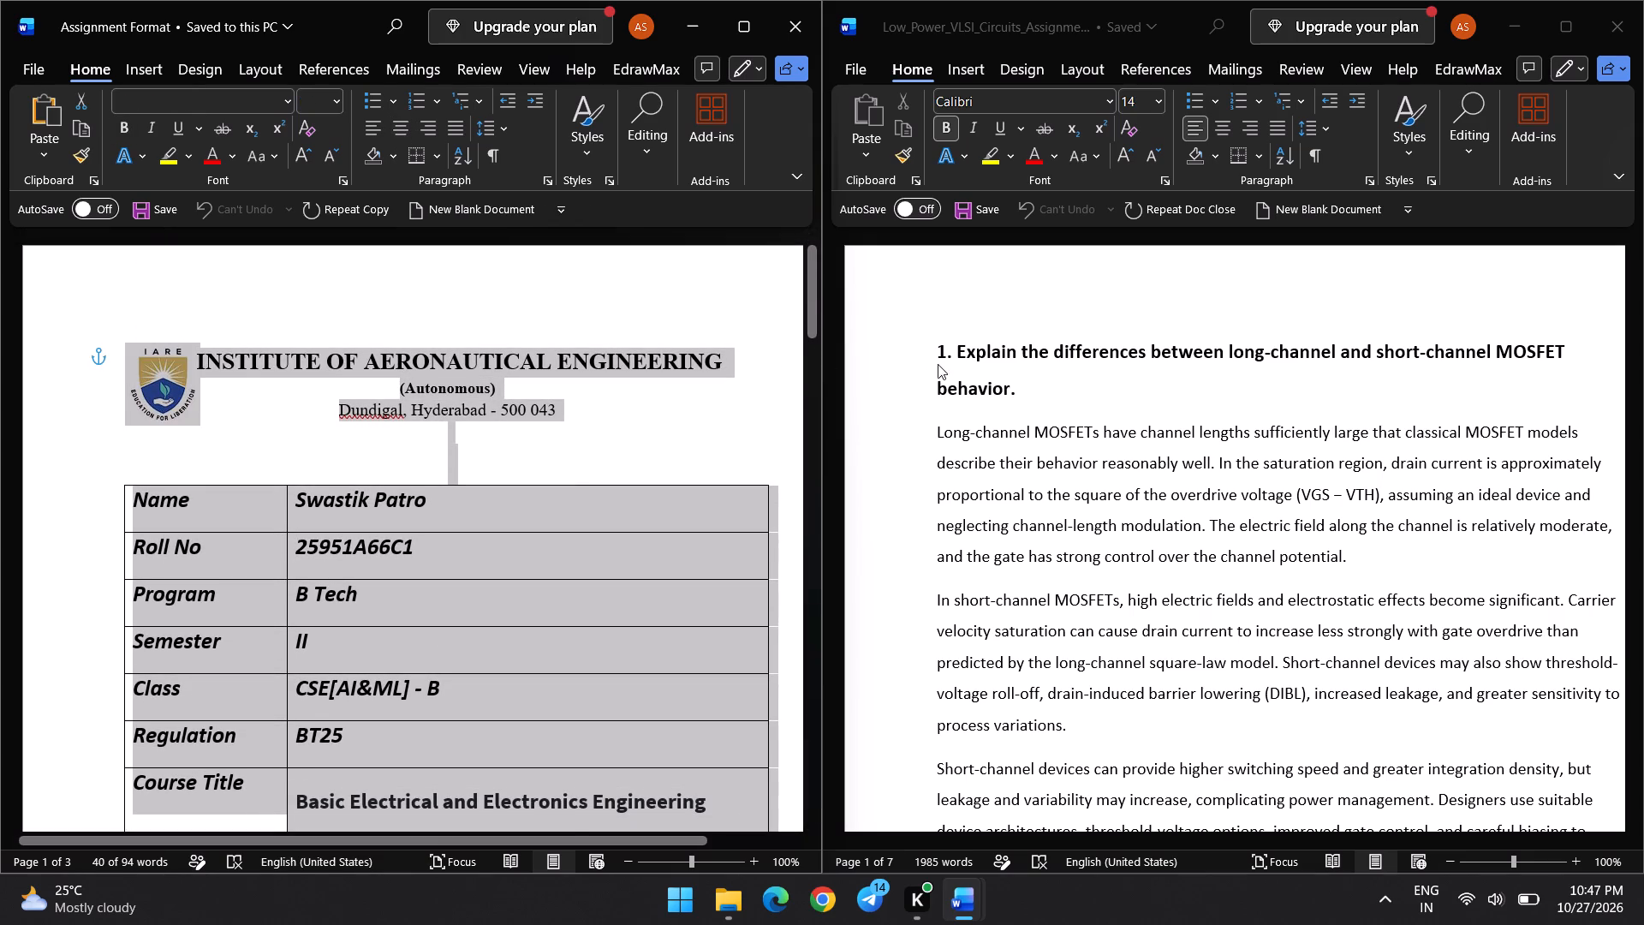
{"action": "left_click", "coordinate": [941, 303]}
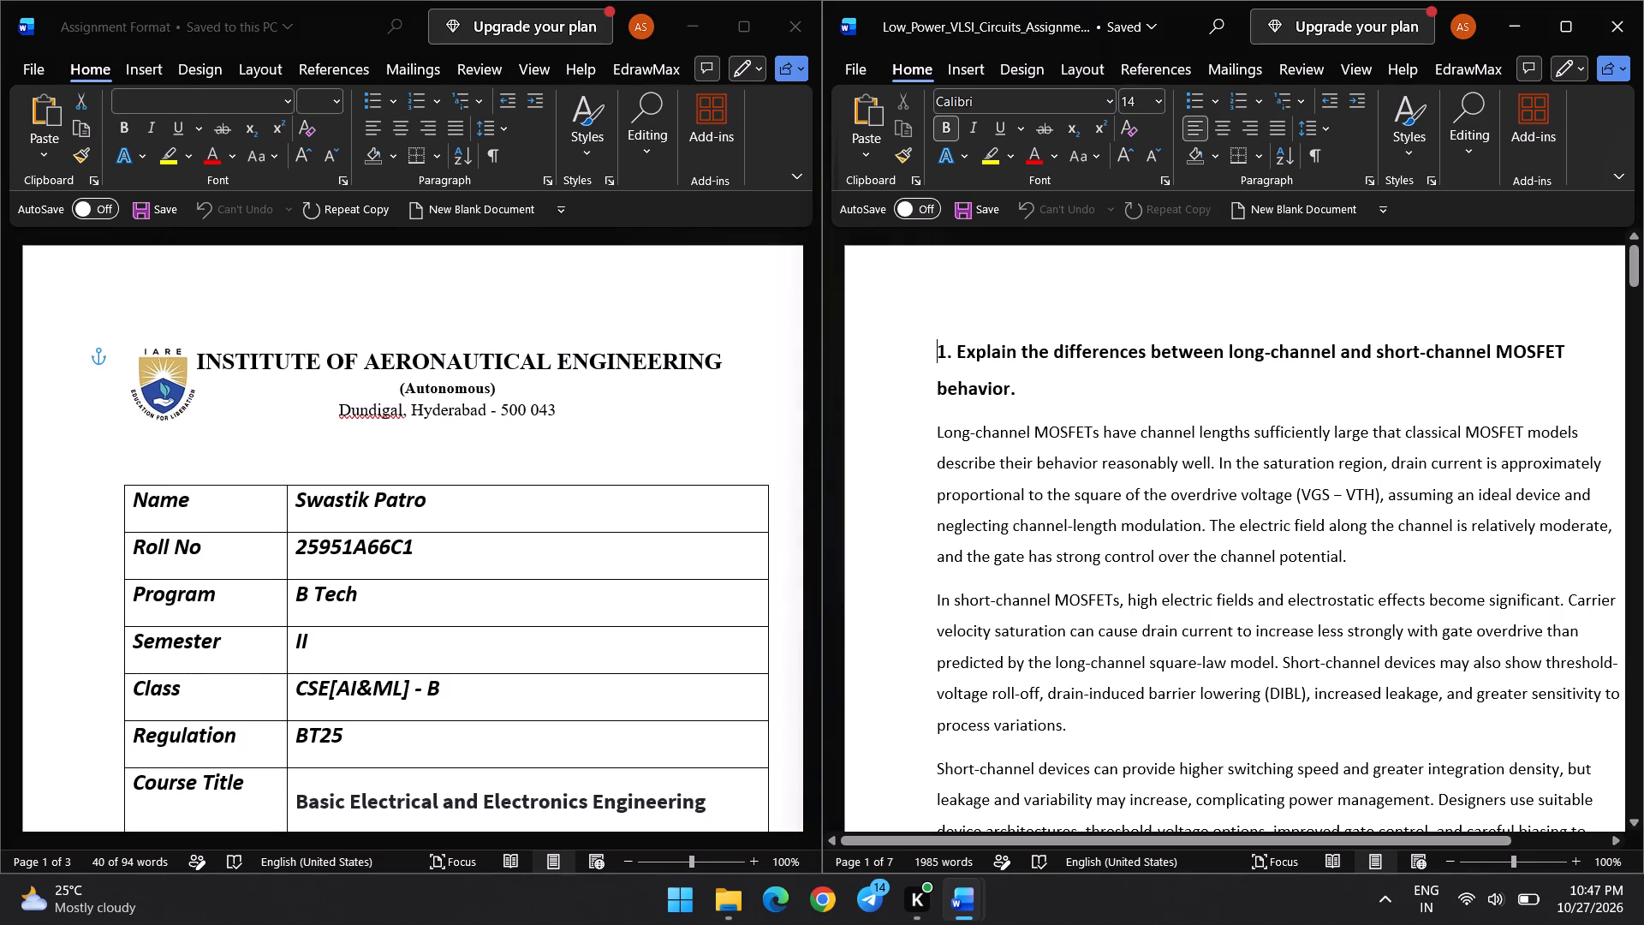
{"action": "key", "text": "ctrl+v"}
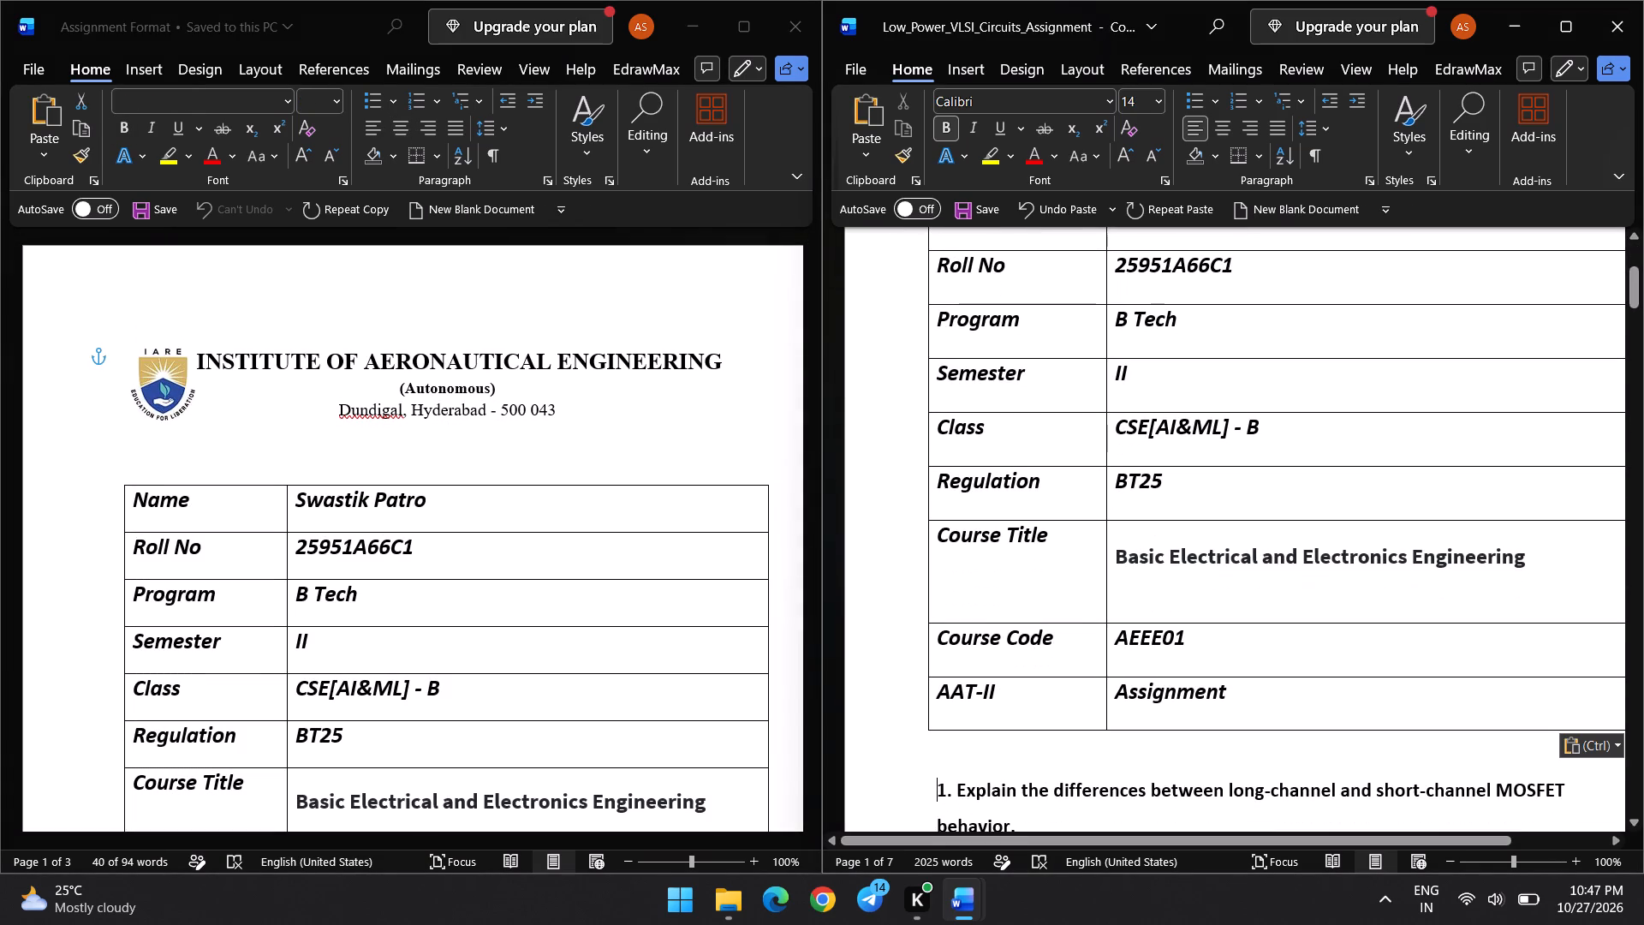
Insert blank lines between the student details table and question 1 to move the question onto the following page.
{"action": "key", "text": "Return"}
{"action": "key", "text": "Return"}
{"action": "key", "text": "Return"}
{"action": "key", "text": "Return"}
{"action": "key", "text": "Return"}
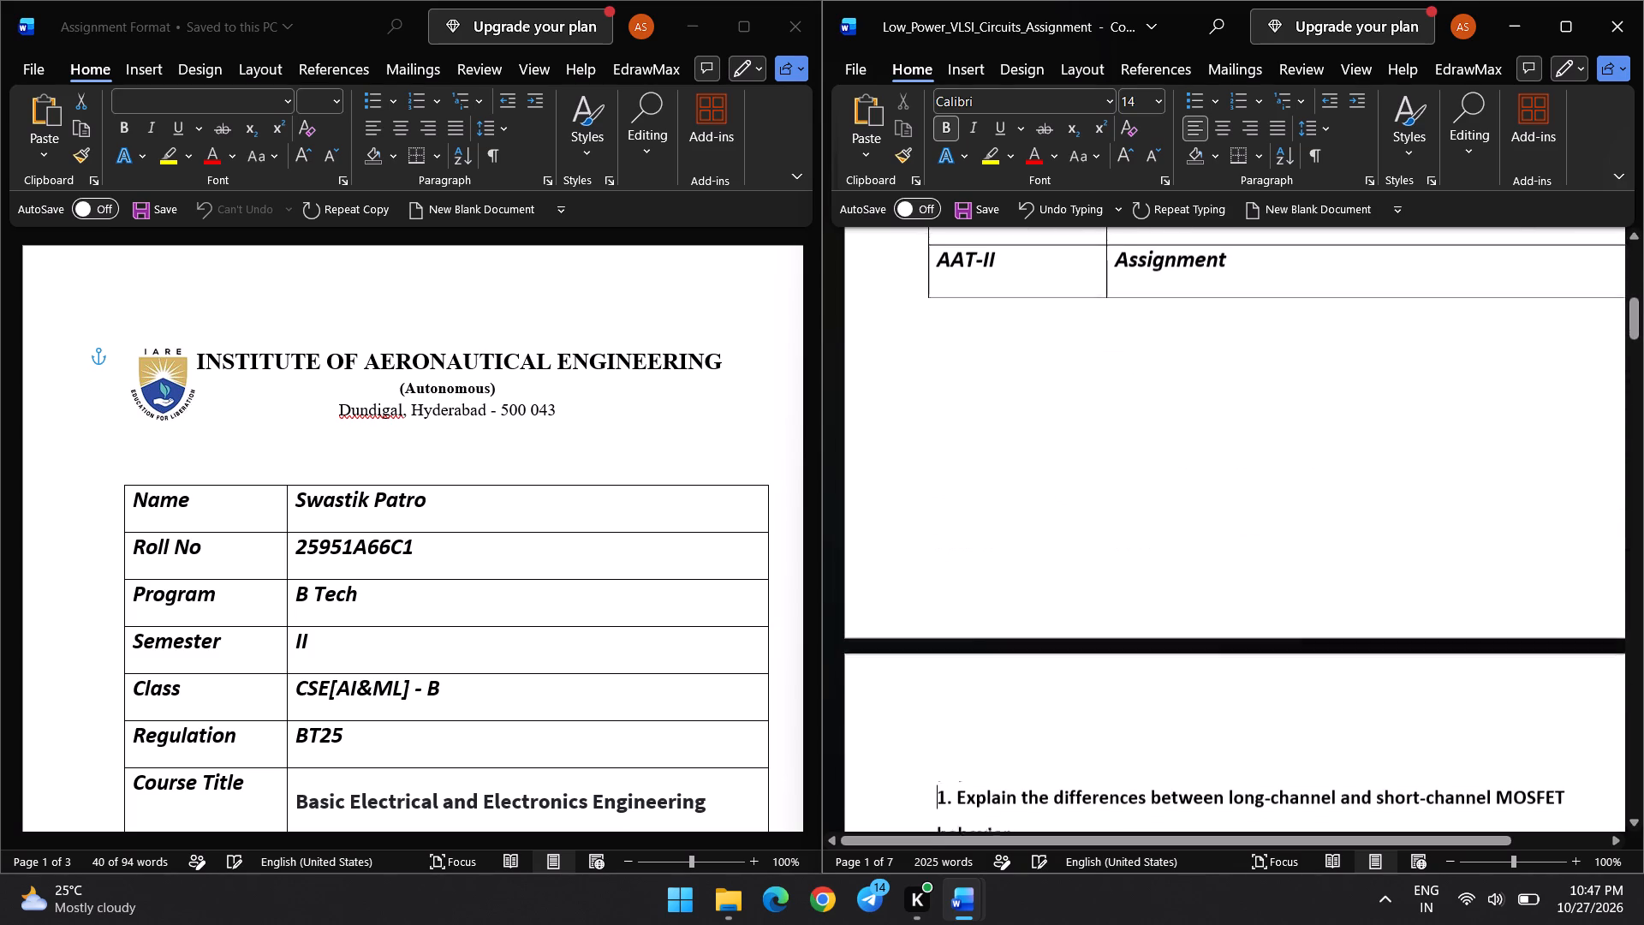
{"action": "key", "text": "BackSpace"}
{"action": "key", "text": "BackSpace"}
{"action": "key", "text": "Return"}
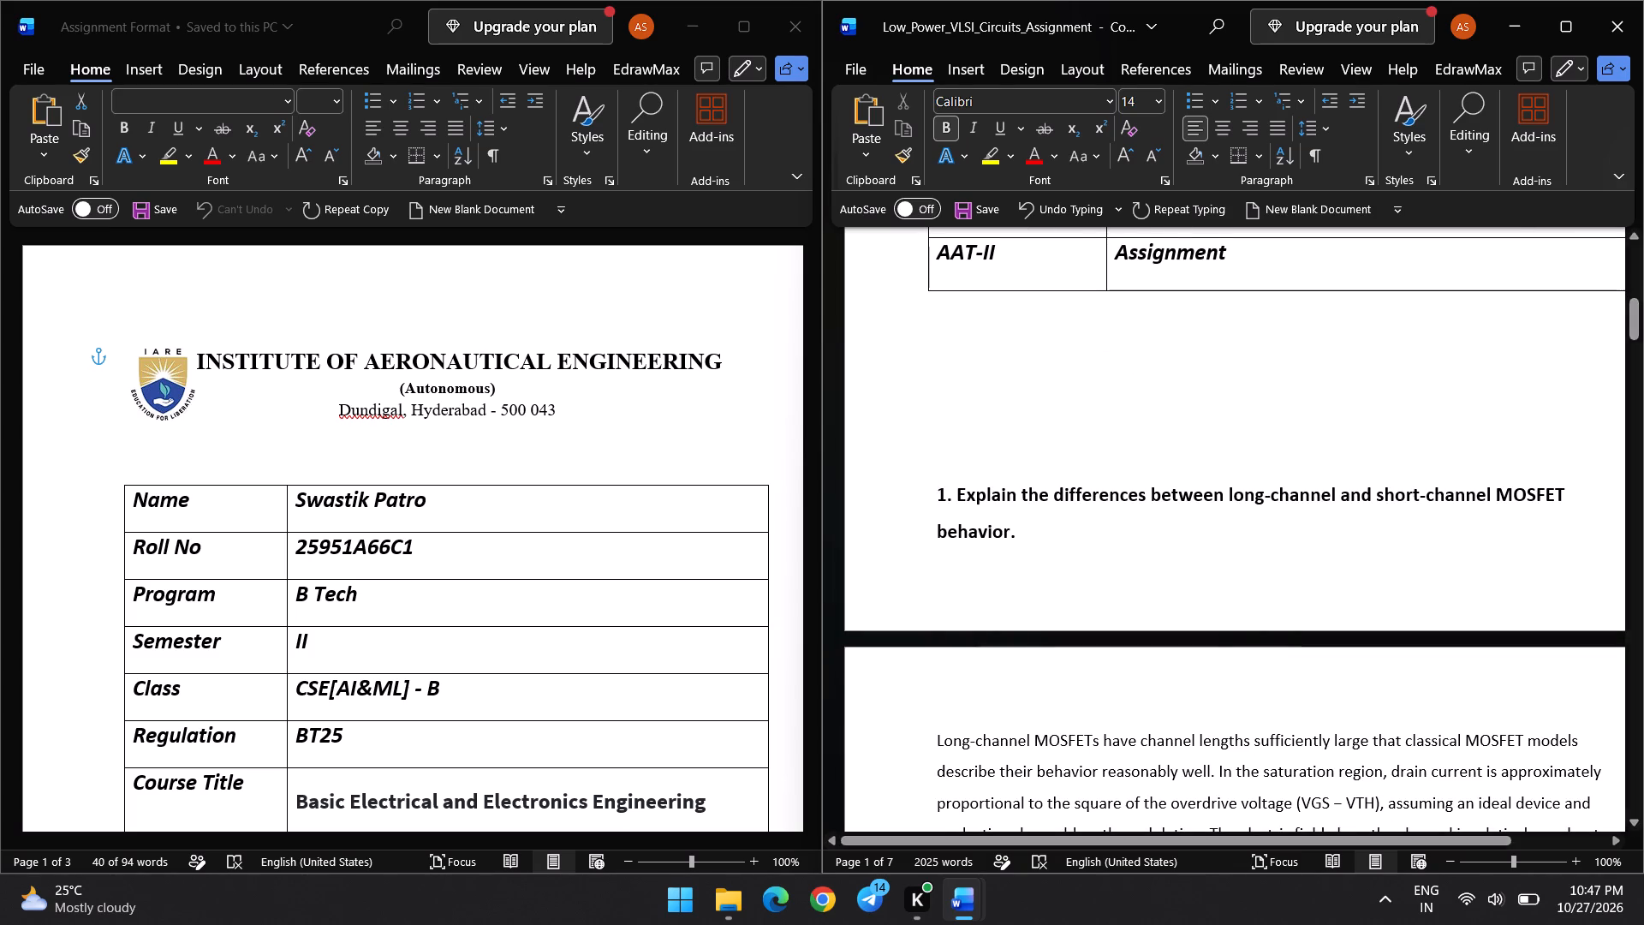
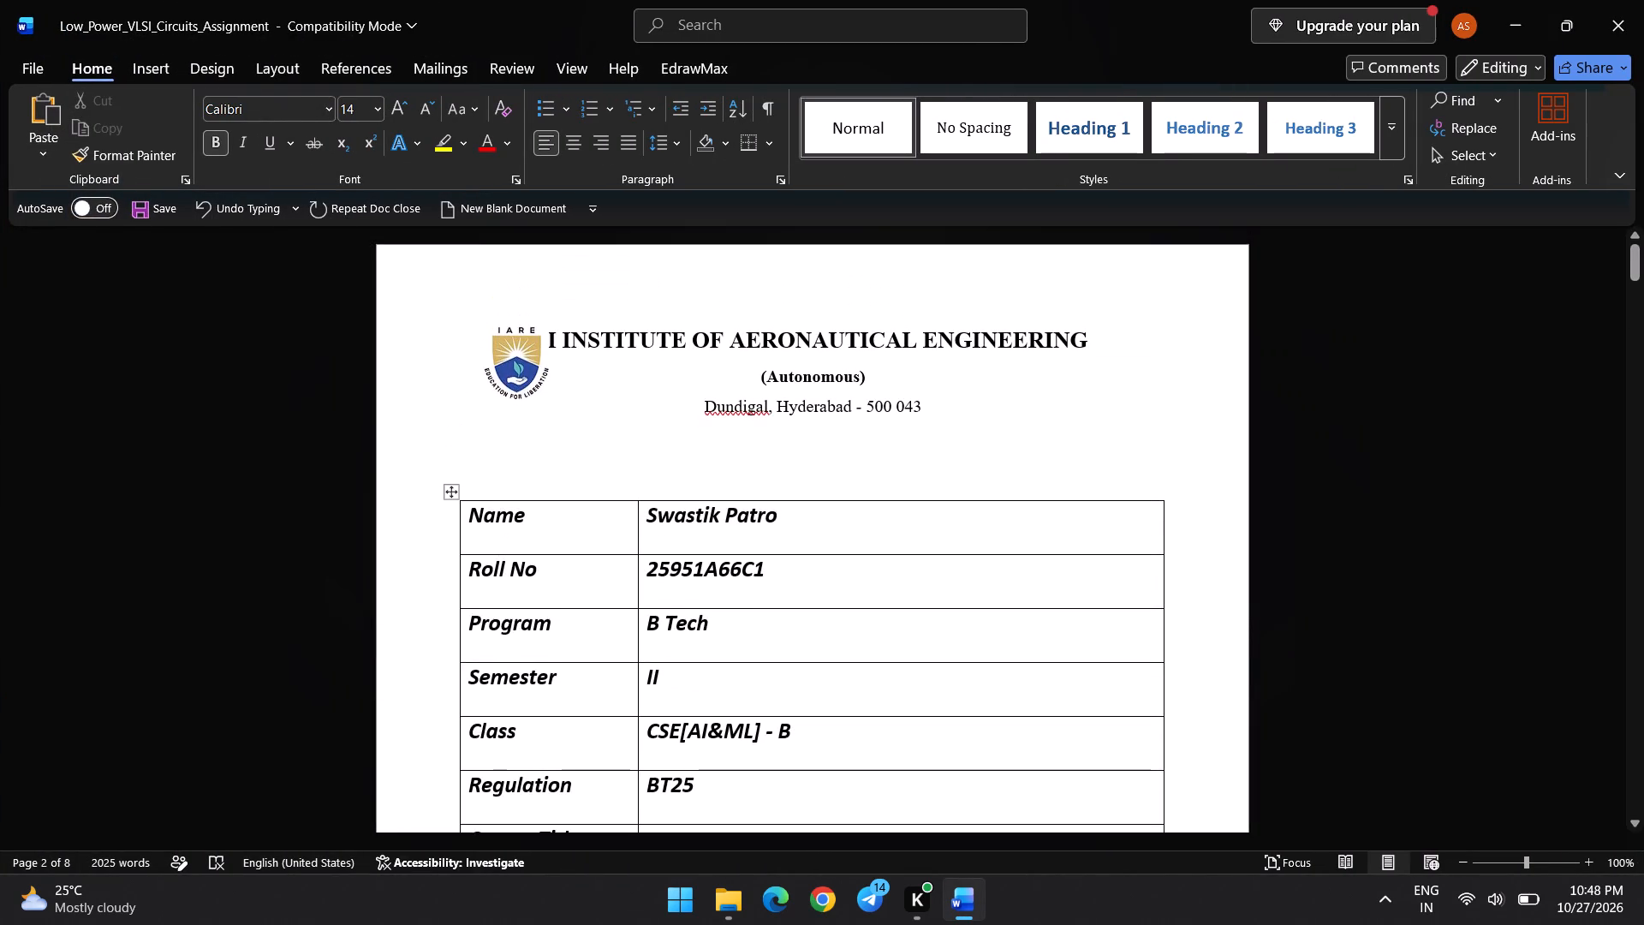
Save the Low_Power_VLSI_Circuits_Assignment document with its new cover page.
{"action": "scroll", "coordinate": [957, 545], "scroll_direction": "down", "scroll_amount": 1}
{"action": "key", "text": "ctrl+s"}
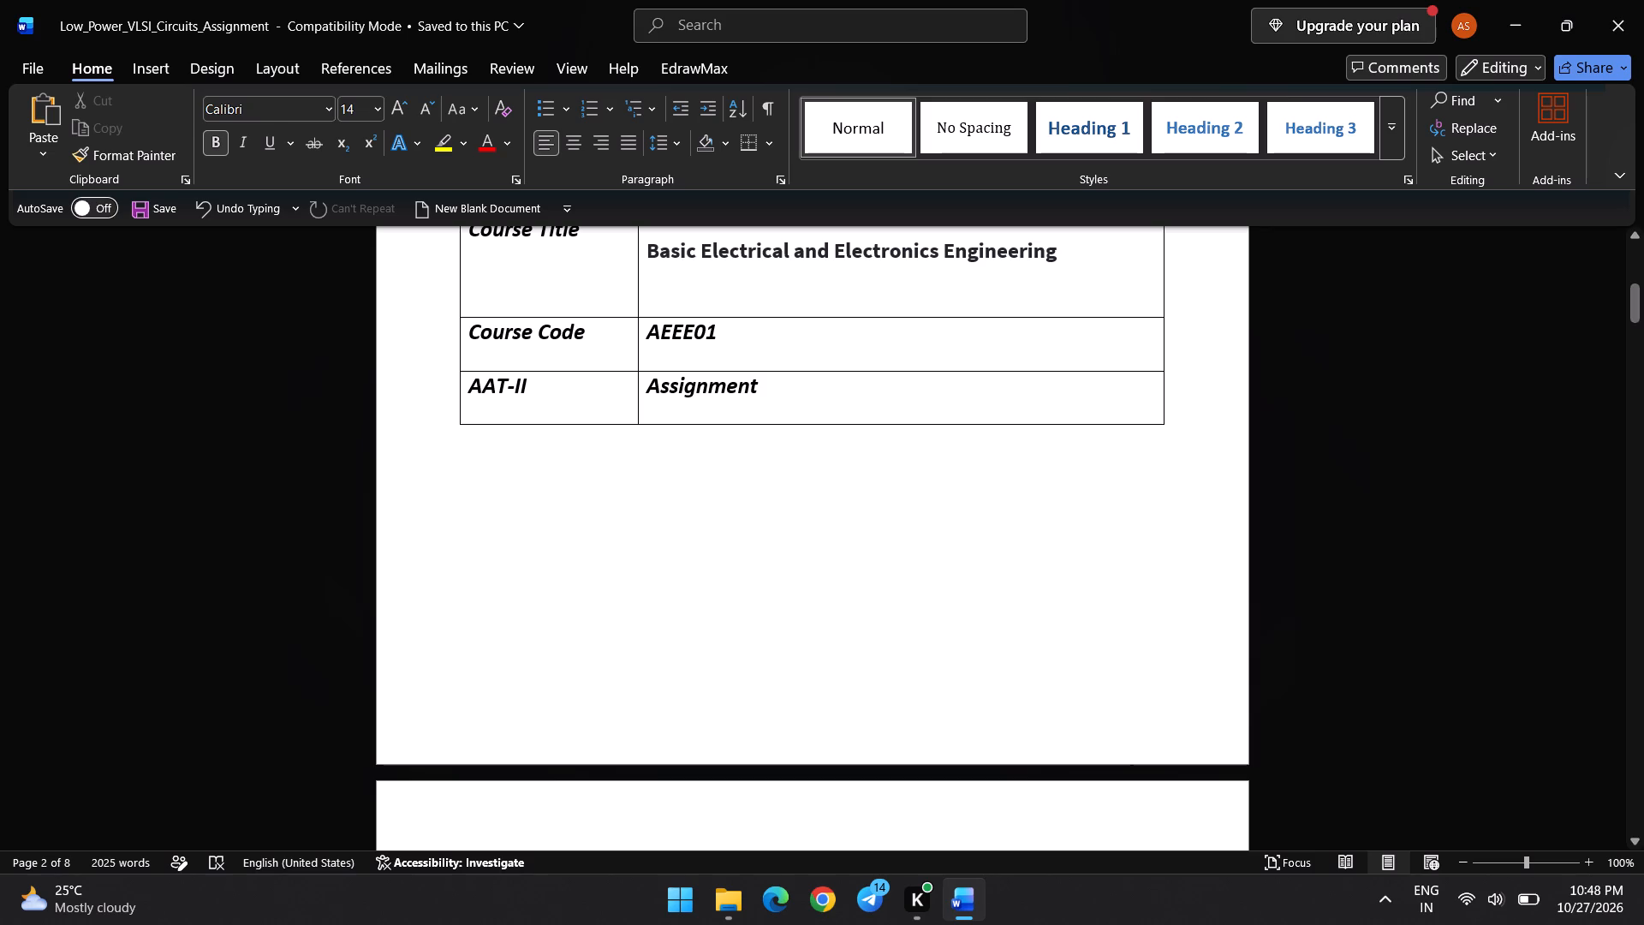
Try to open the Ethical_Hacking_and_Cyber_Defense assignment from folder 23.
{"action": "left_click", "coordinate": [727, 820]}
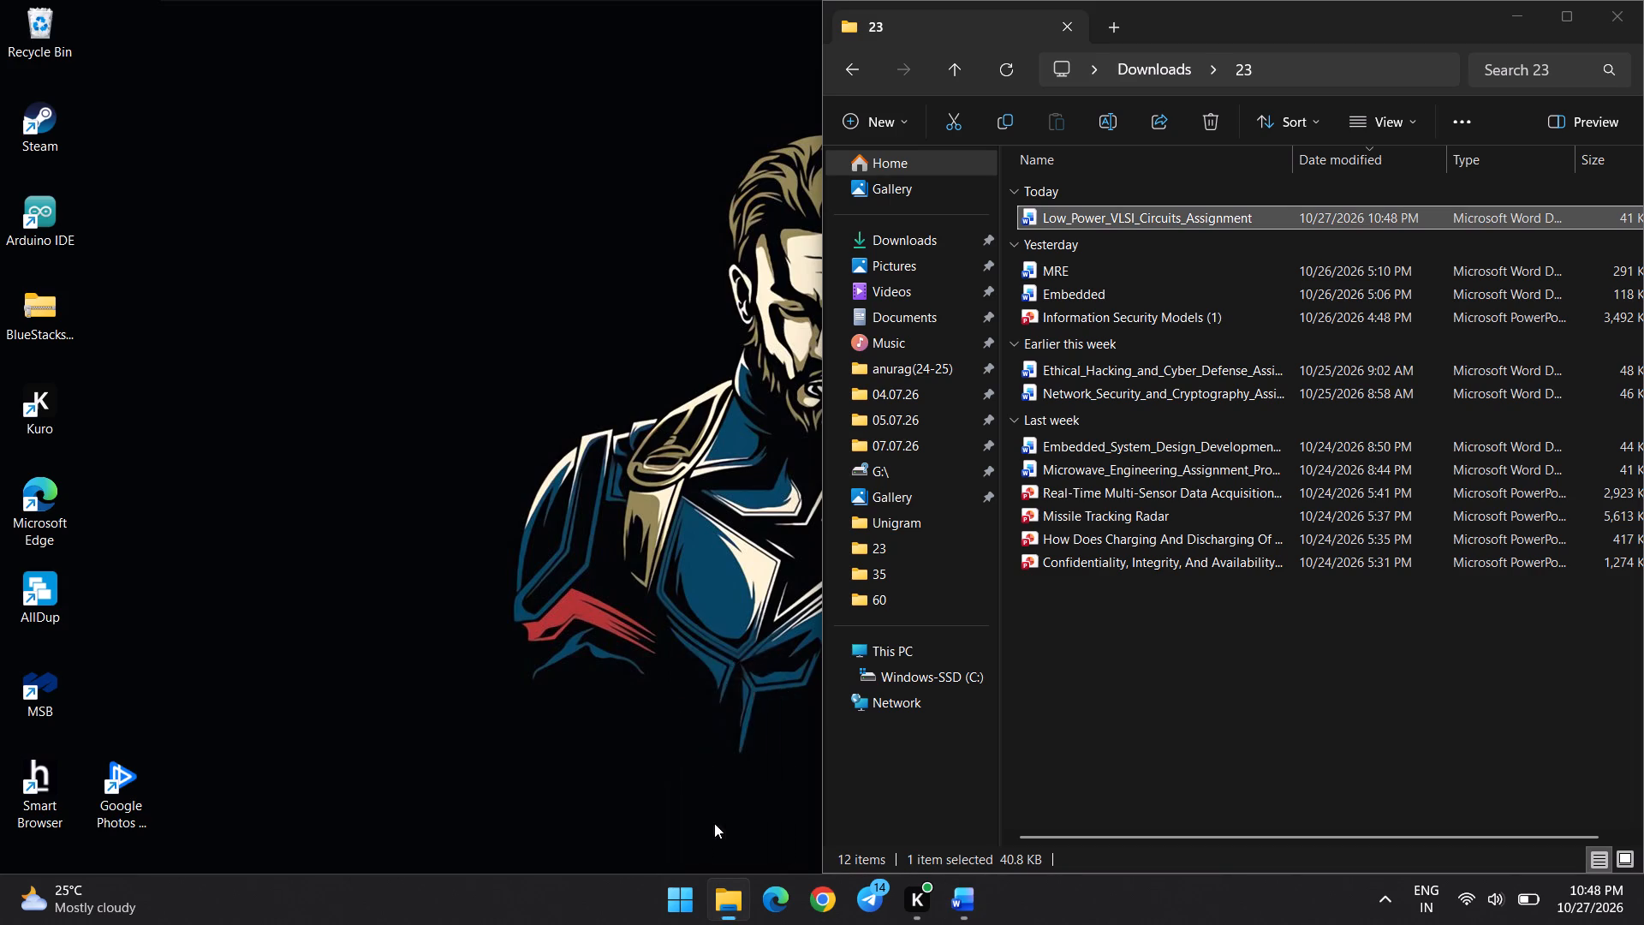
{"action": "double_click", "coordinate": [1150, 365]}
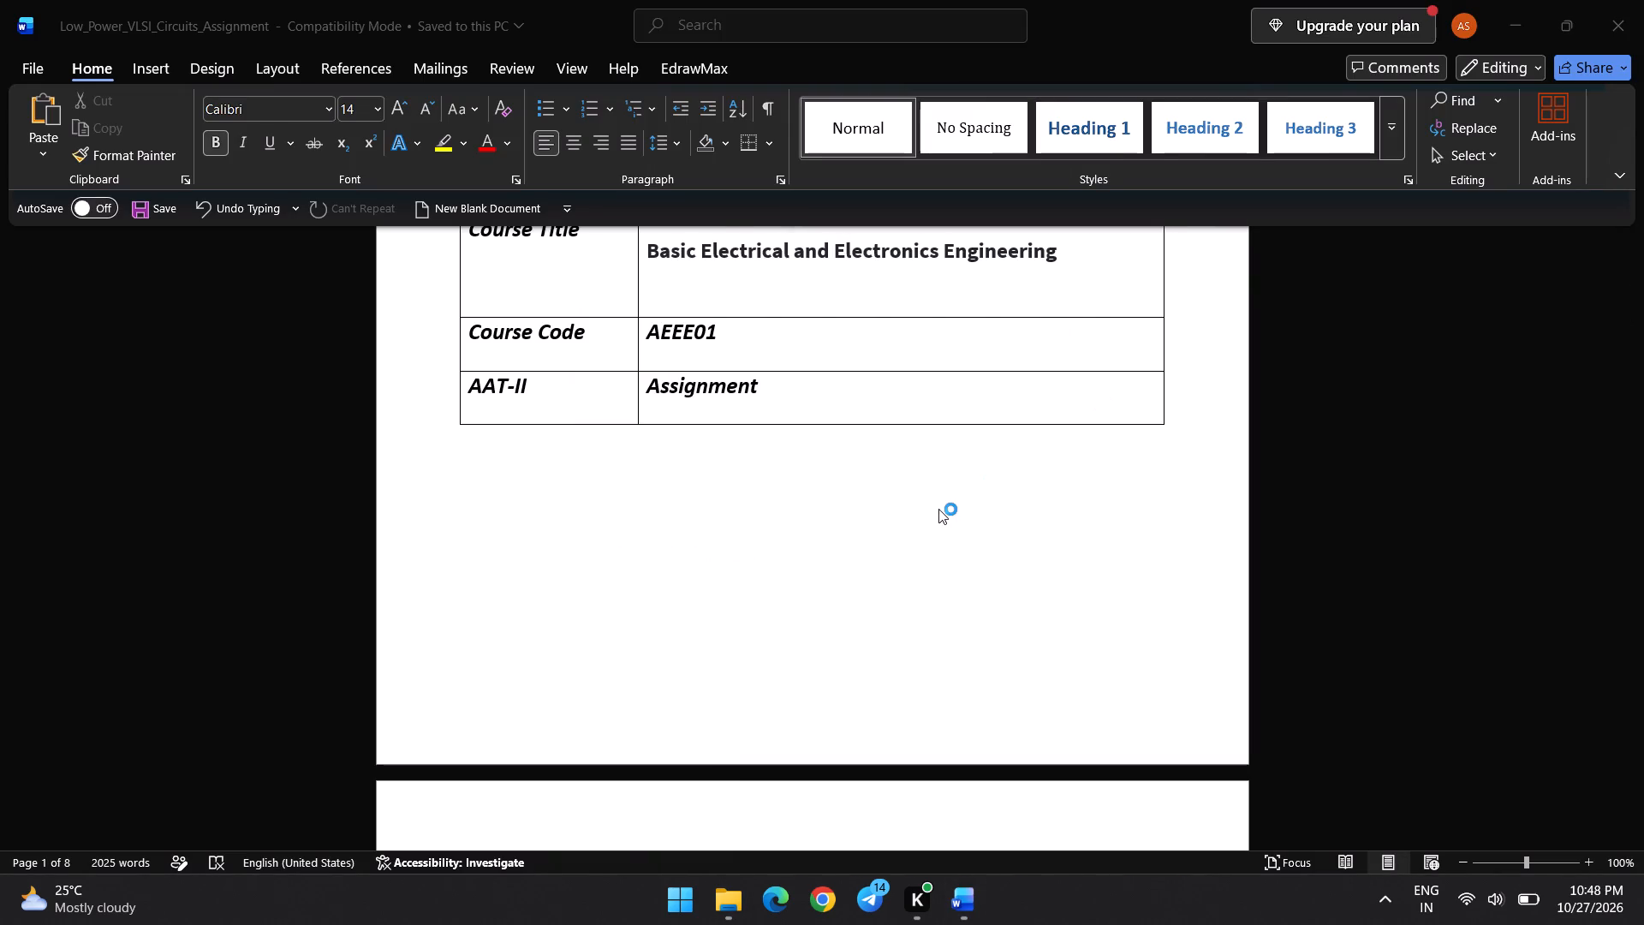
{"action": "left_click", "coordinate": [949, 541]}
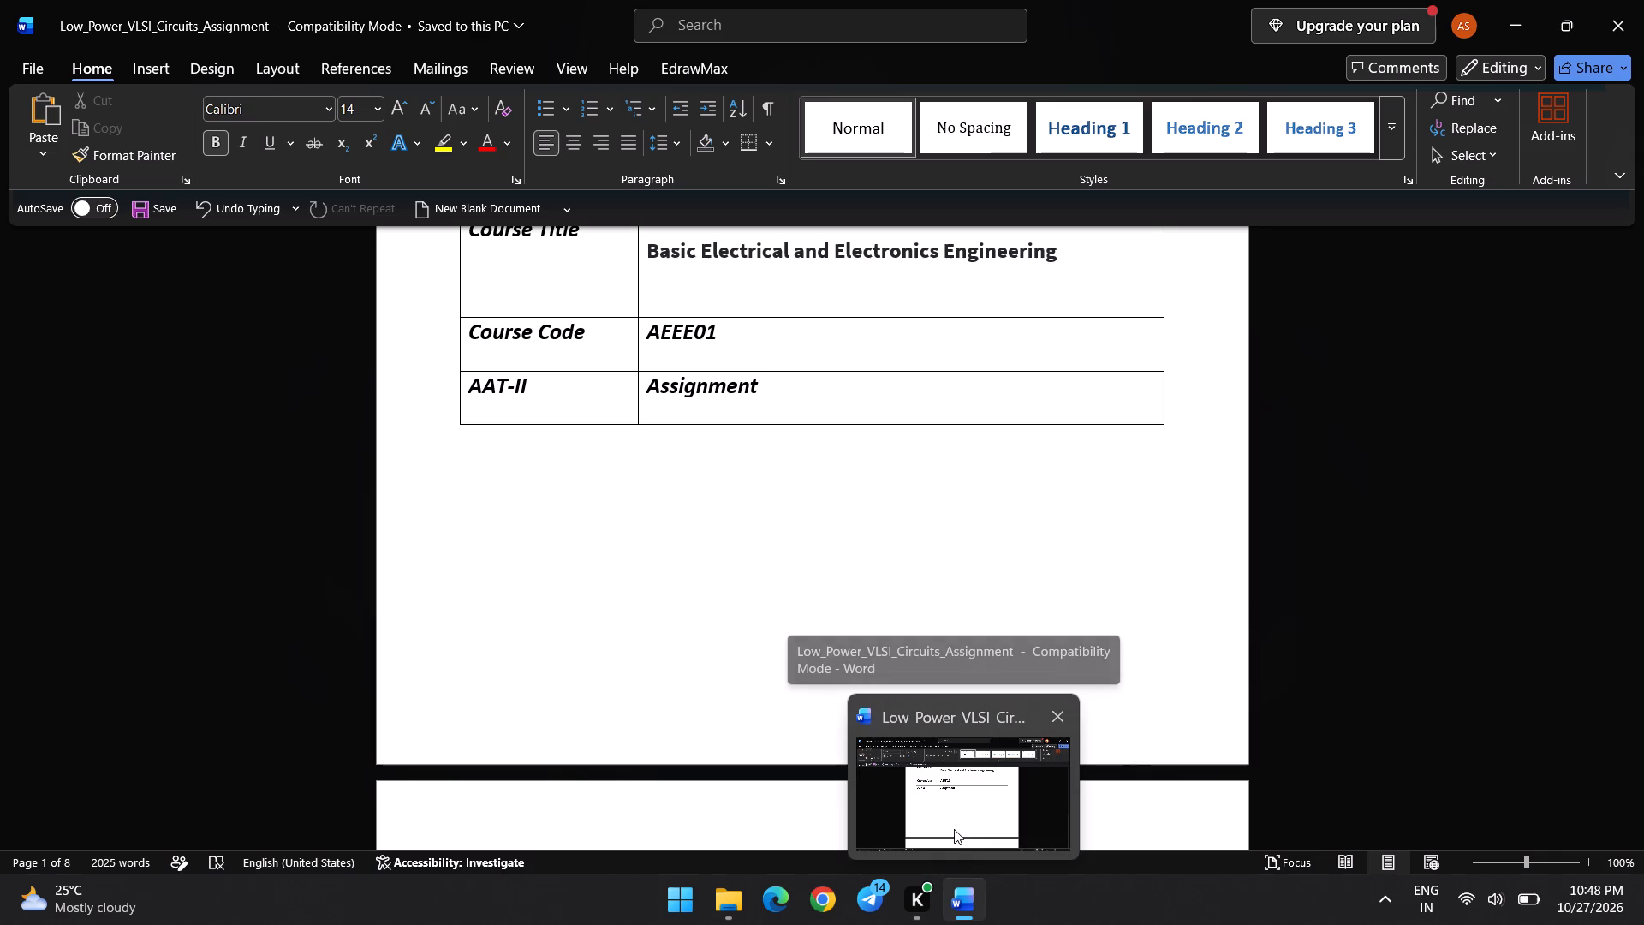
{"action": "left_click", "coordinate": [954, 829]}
Open Microwave_Engineering_Assignment_Proper_Equations from folder 23, enable editing, and paste the copied institute header and student details table above question 1.
{"action": "left_click", "coordinate": [711, 897]}
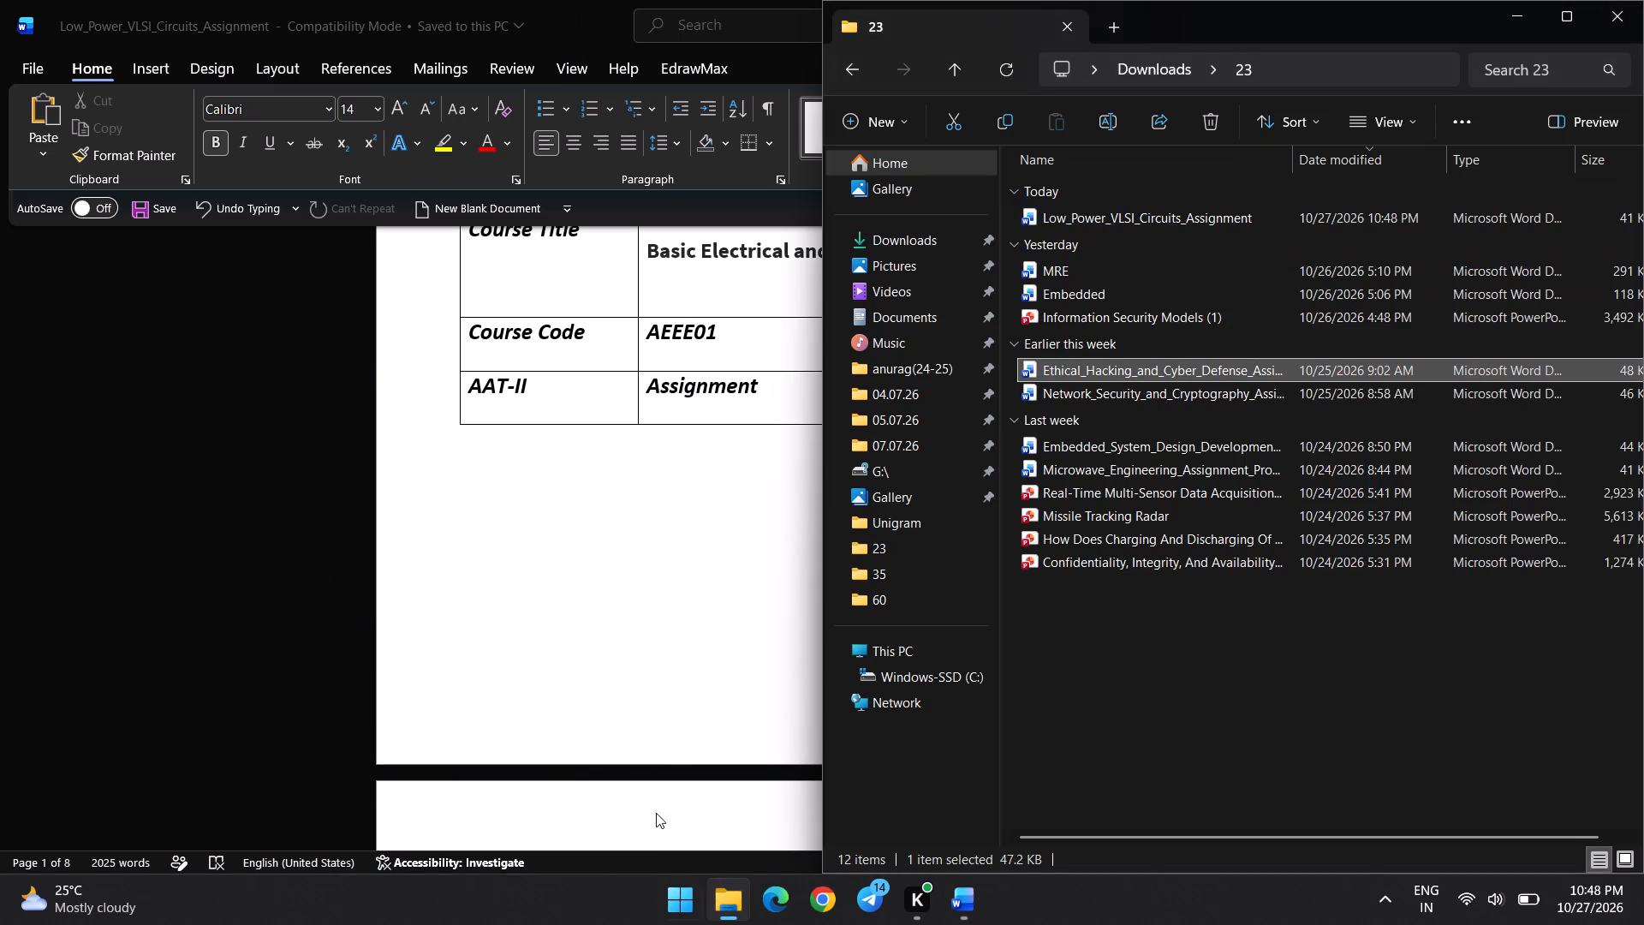
{"action": "double_click", "coordinate": [1103, 471]}
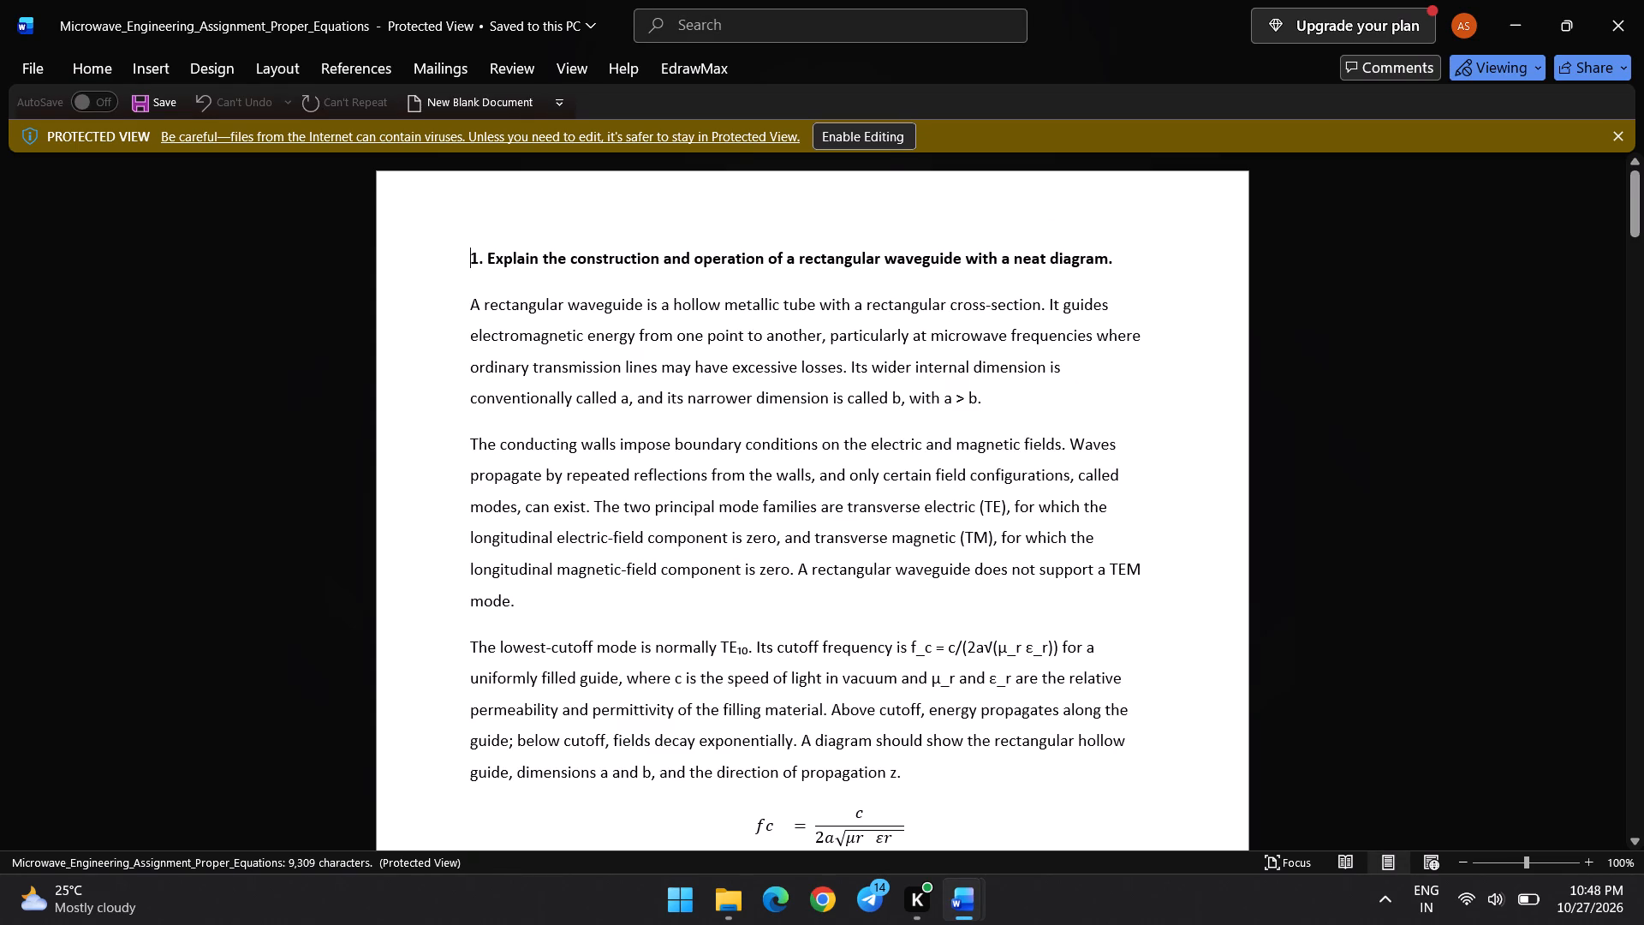
{"action": "left_click", "coordinate": [880, 146]}
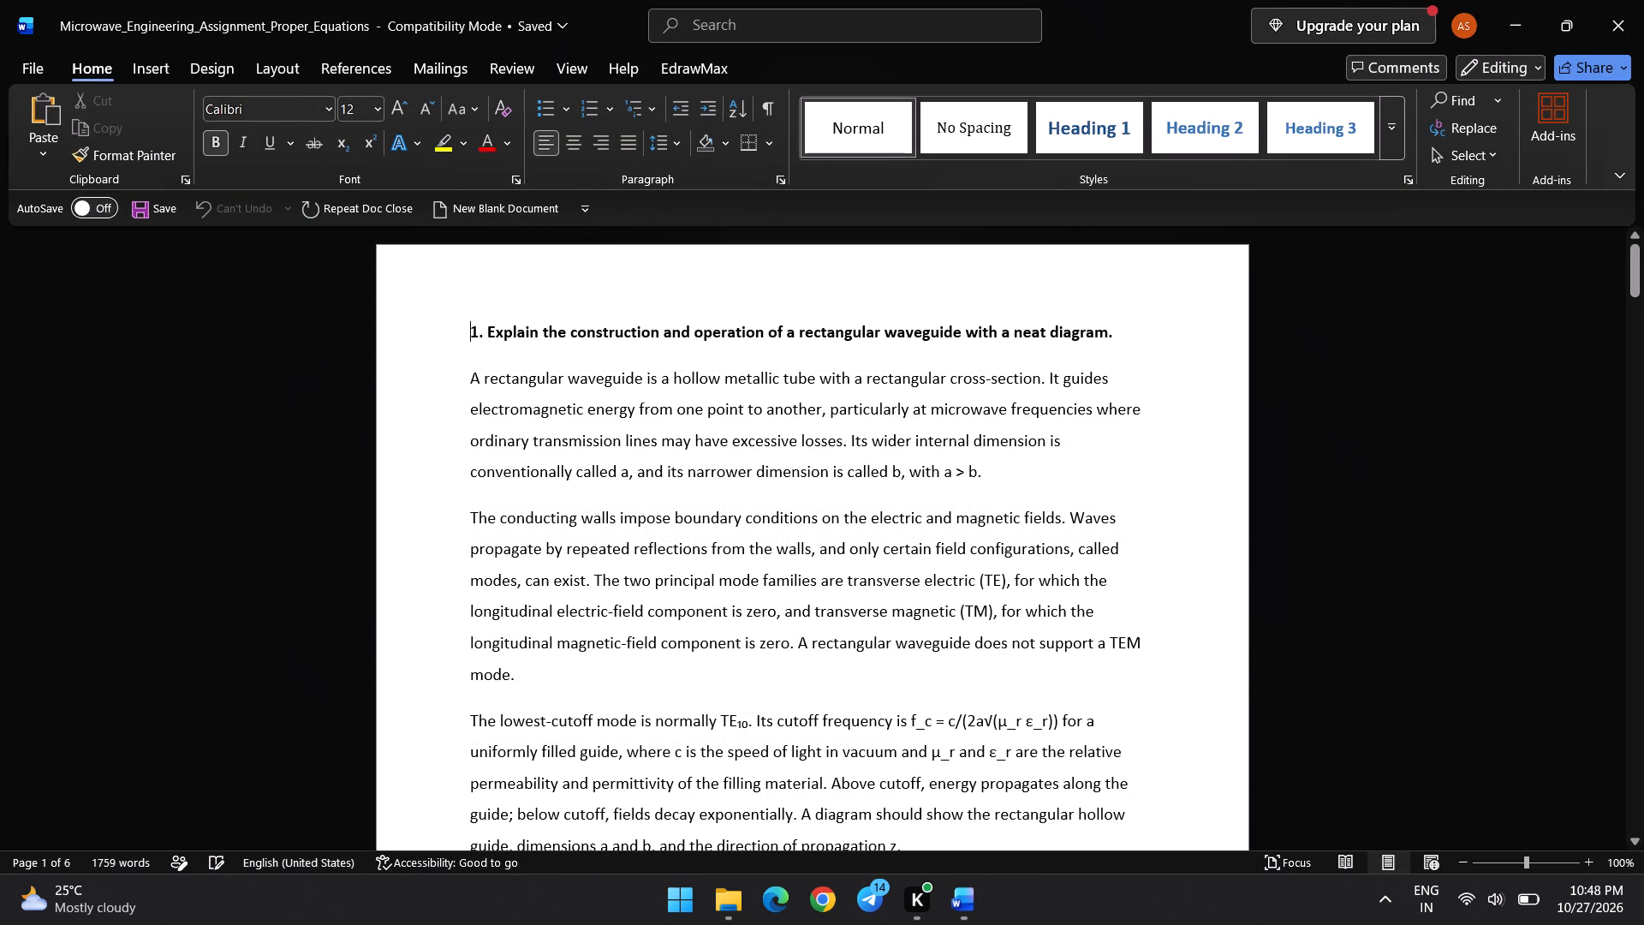
{"action": "key", "text": "ctrl+v"}
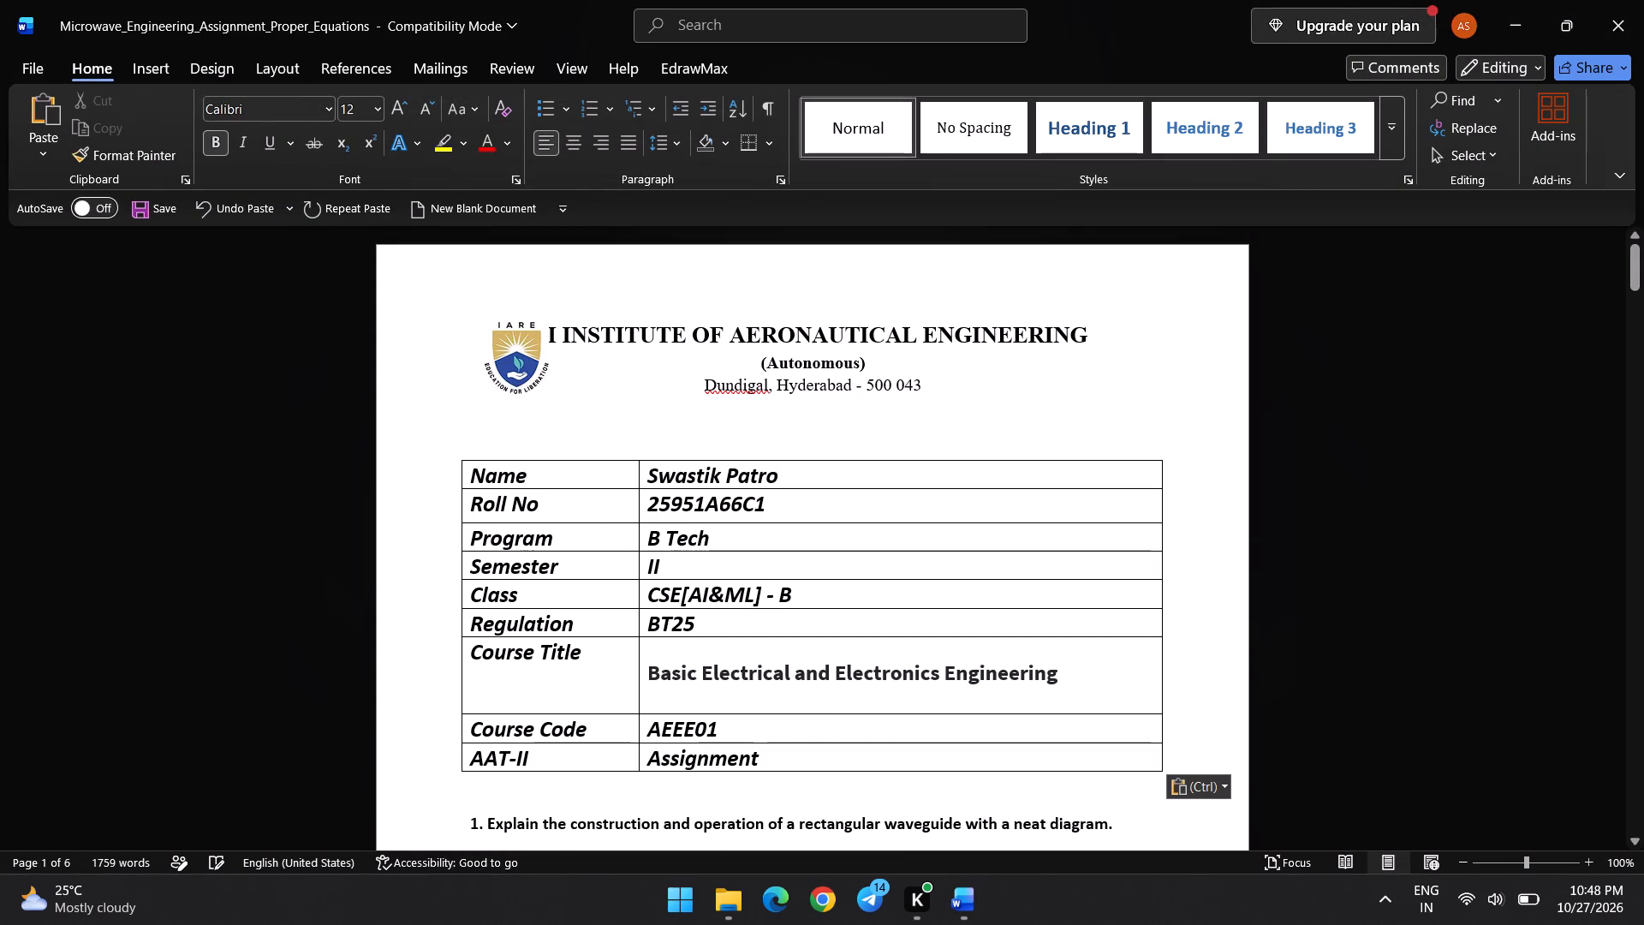
Insert blank lines below the student details table to move question 1 onto the following page, then save and close the Microwave Engineering assignment.
{"action": "key", "text": "Return"}
{"action": "key", "text": "Return"}
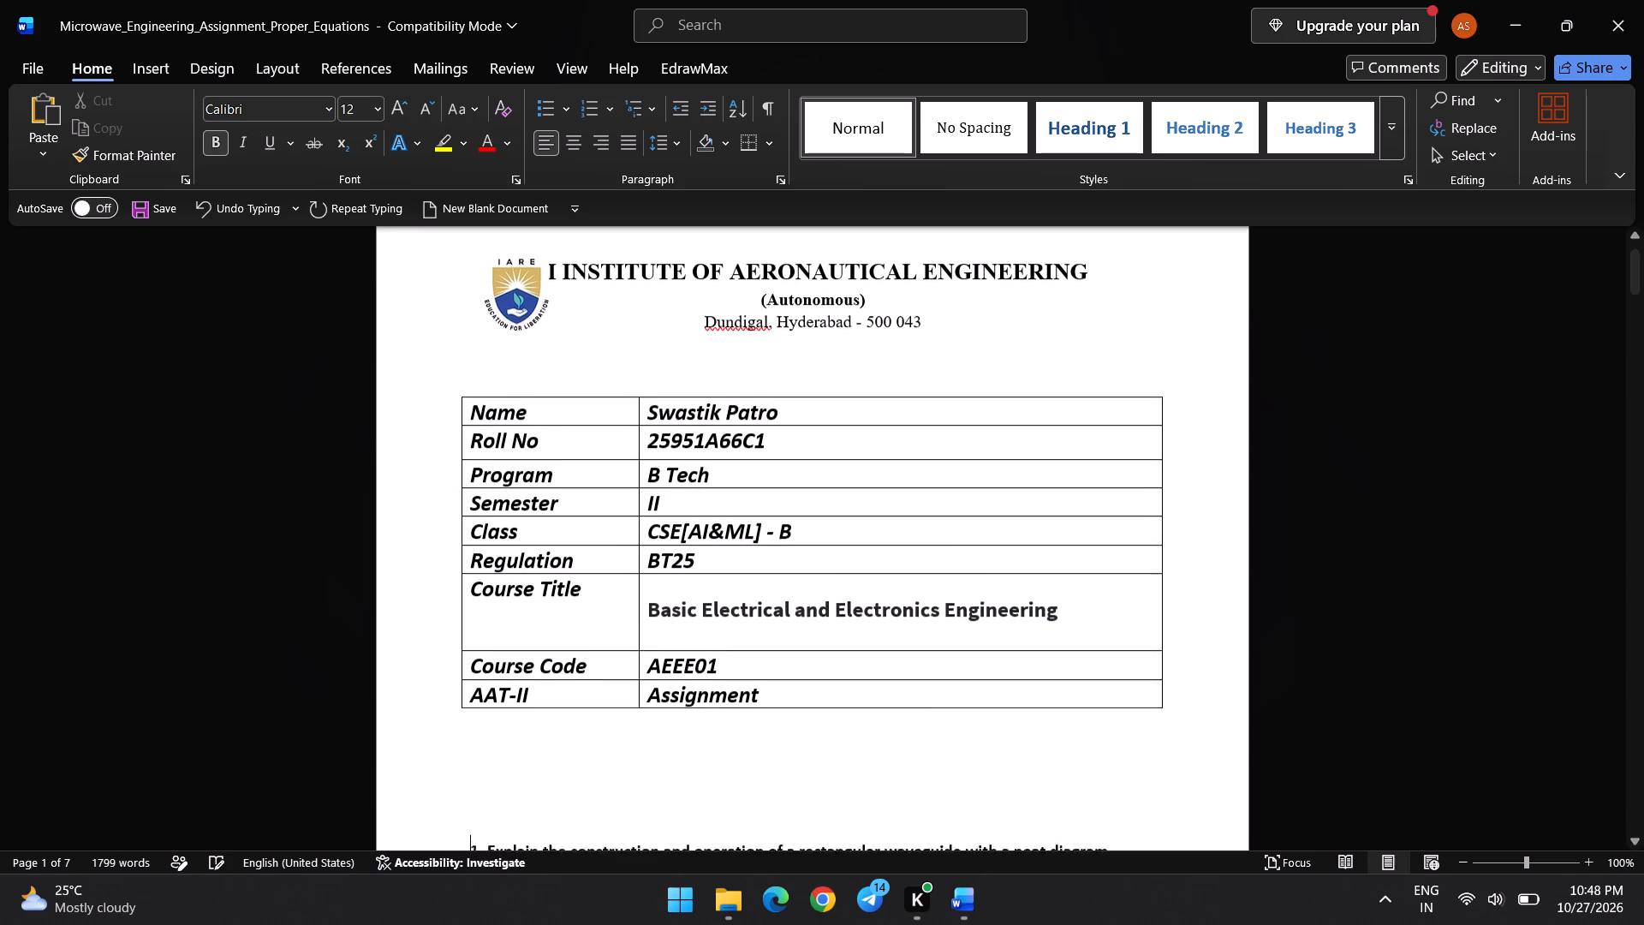
{"action": "key", "text": "Return"}
{"action": "key", "text": "Return"}
{"action": "key", "text": "Return"}
{"action": "key", "text": "Return"}
{"action": "key", "text": "Return"}
{"action": "key", "text": "Return"}
{"action": "key", "text": "Return"}
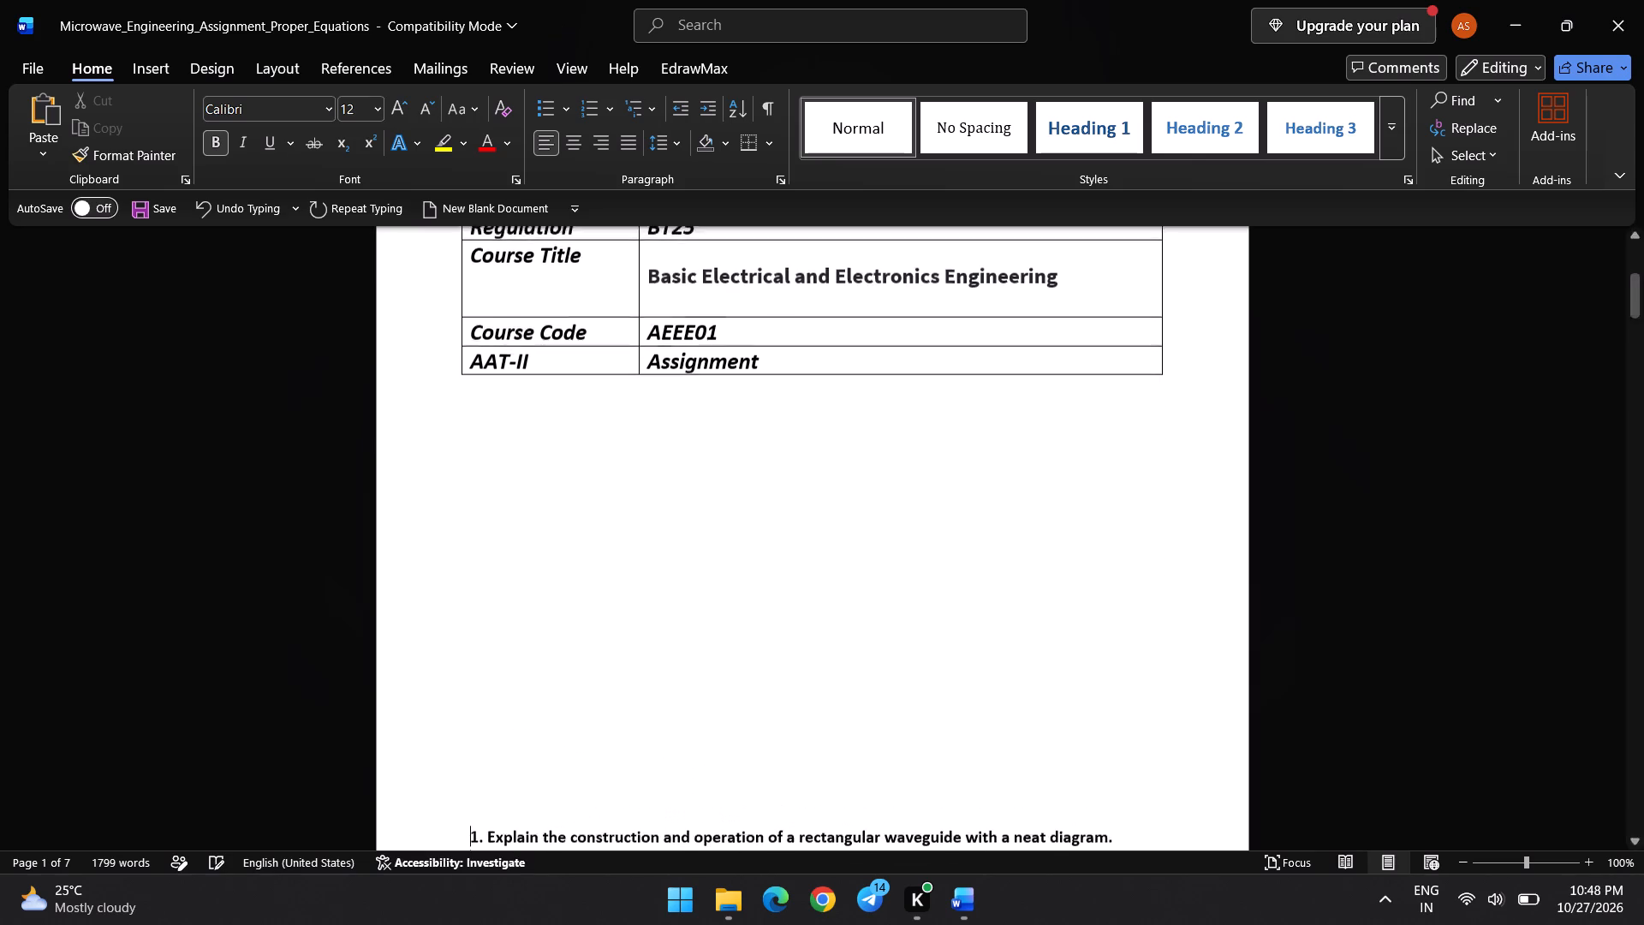
{"action": "key", "text": "Return"}
{"action": "key", "text": "Return"}
{"action": "key", "text": "ctrl+s"}
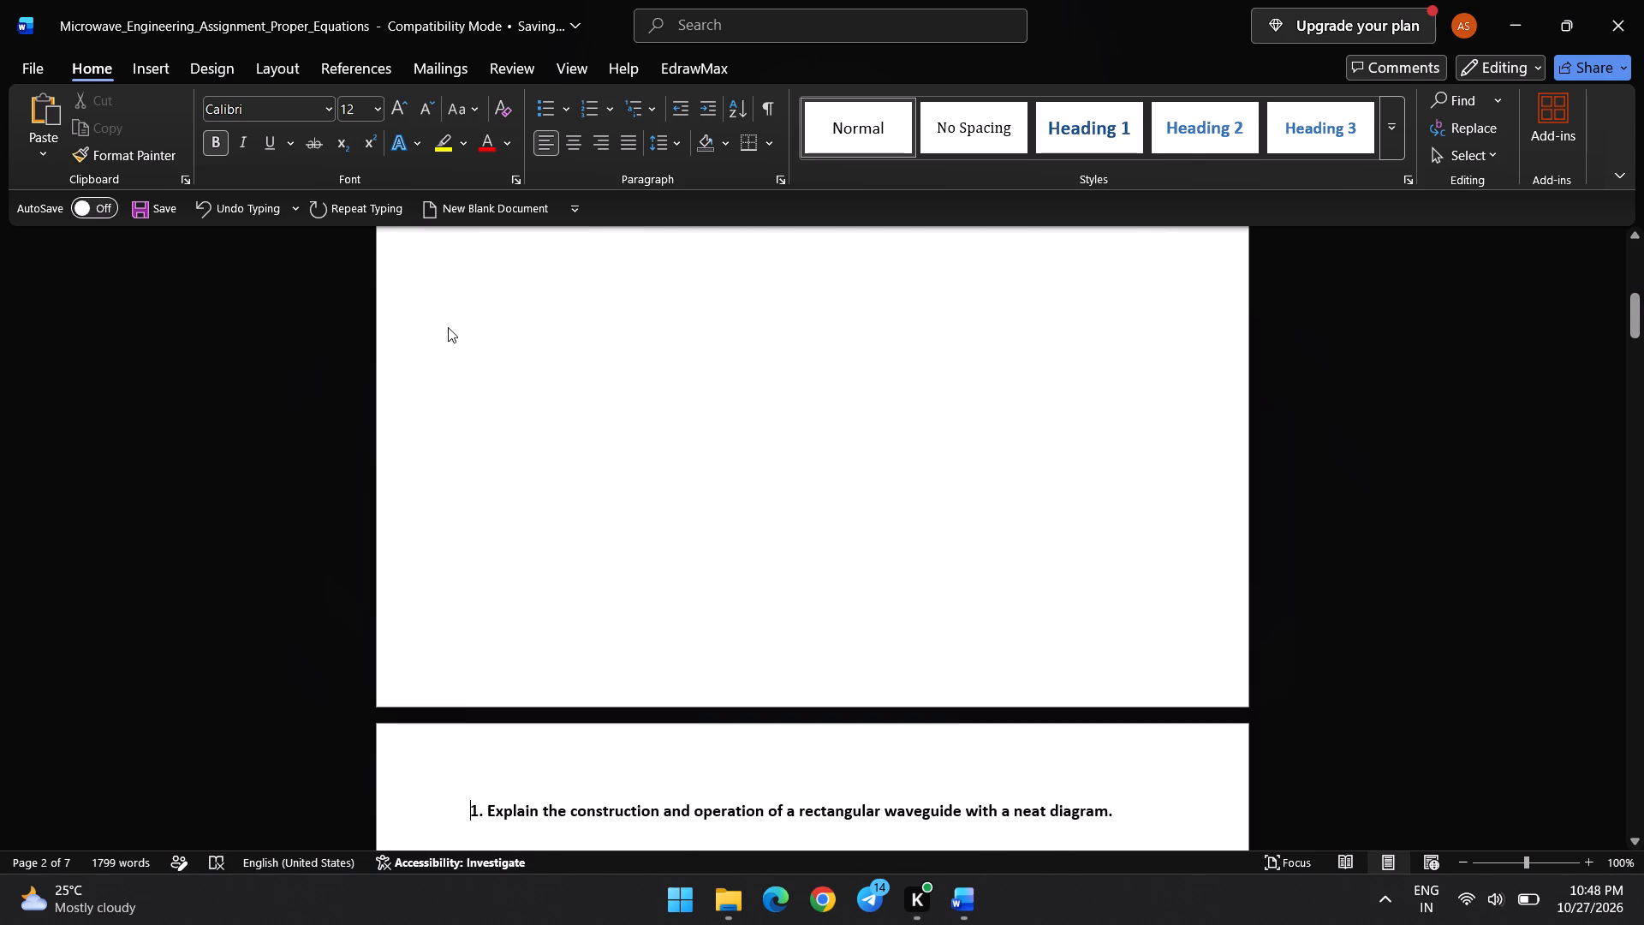
{"action": "scroll", "coordinate": [590, 438], "scroll_direction": "down", "scroll_amount": 2}
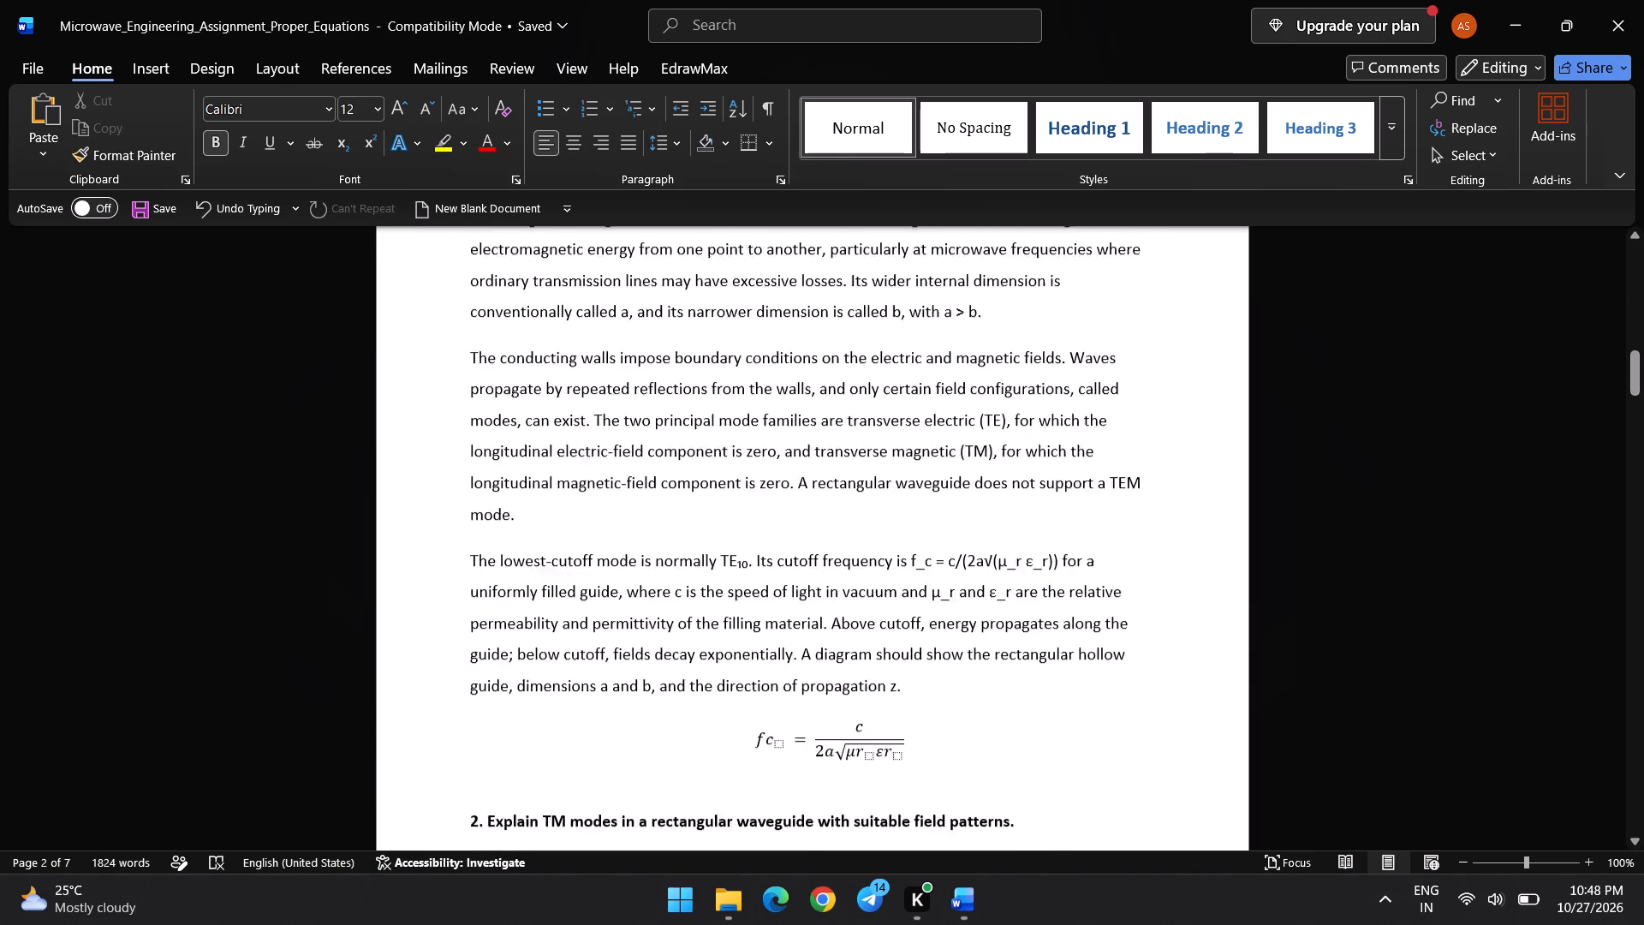
{"action": "scroll", "coordinate": [590, 438], "scroll_direction": "down", "scroll_amount": 11}
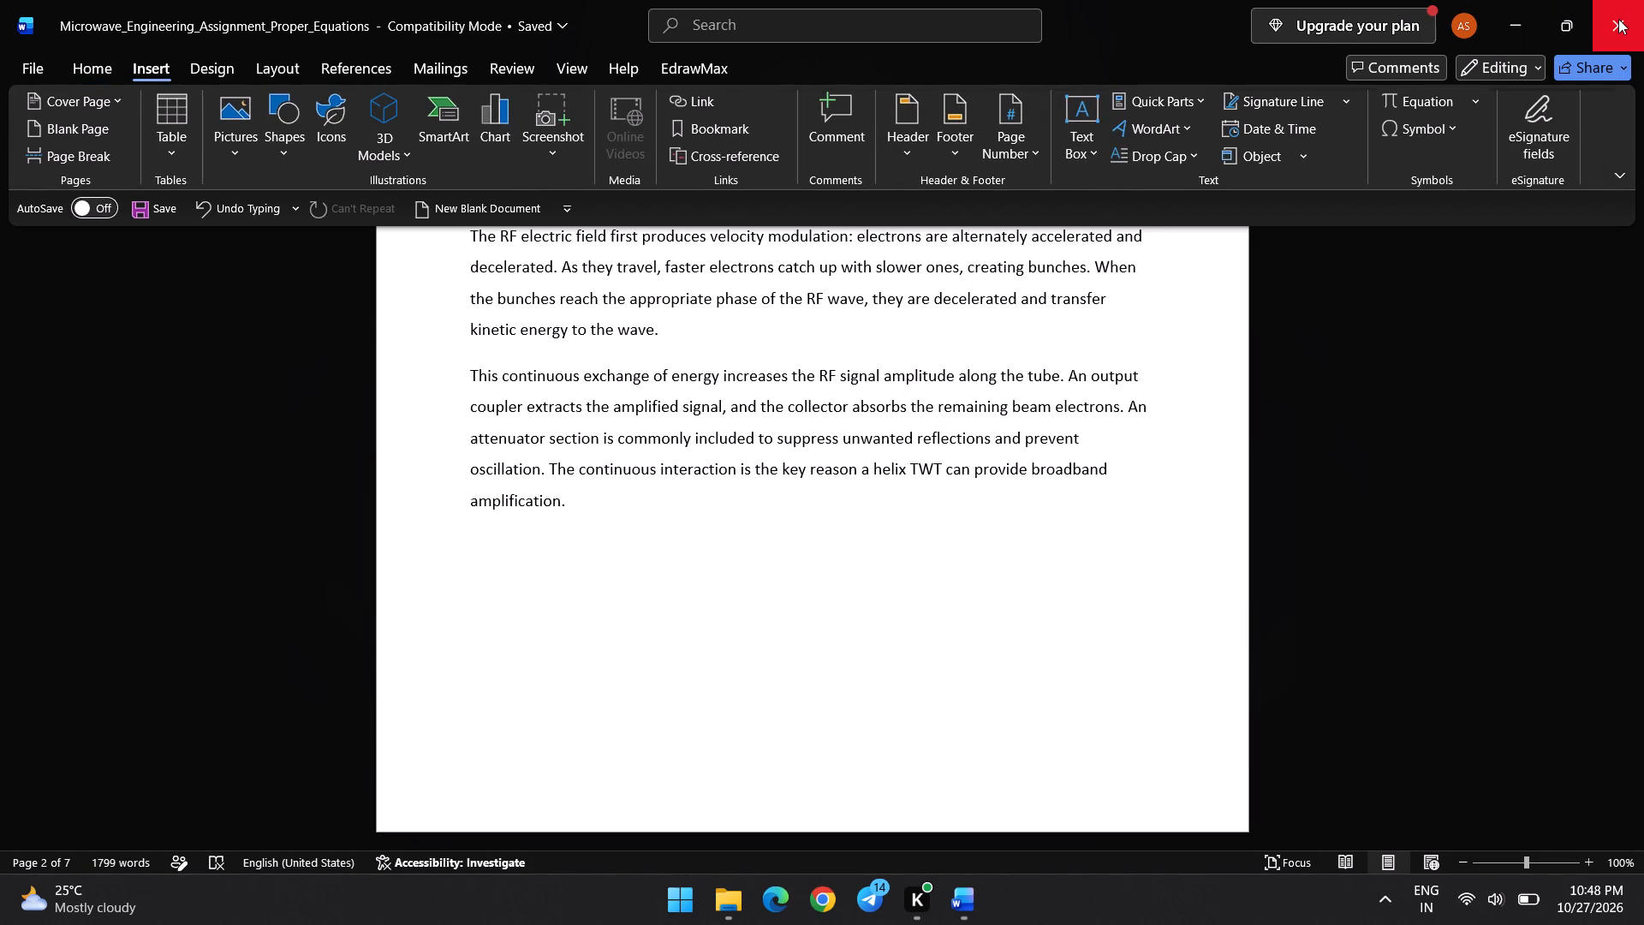
{"action": "left_click", "coordinate": [1618, 19]}
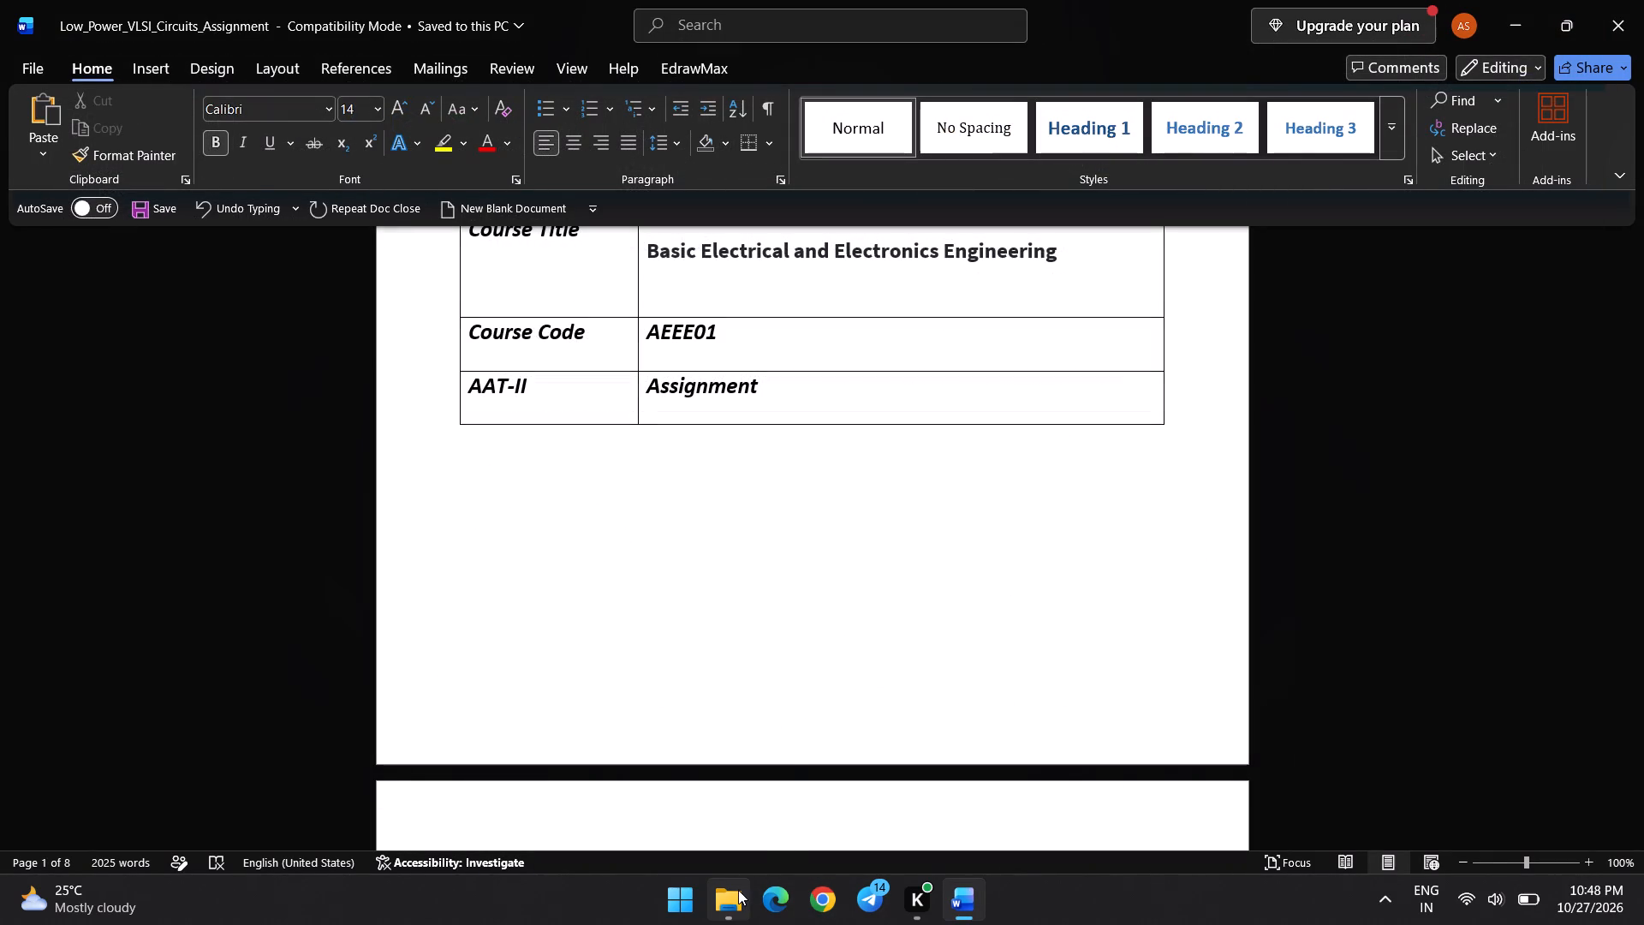
Open Embedded_System_Design_Development_Assignment from folder 23, enable editing, and paste the copied institute header and student details table above heading 1.
{"action": "left_click", "coordinate": [744, 890]}
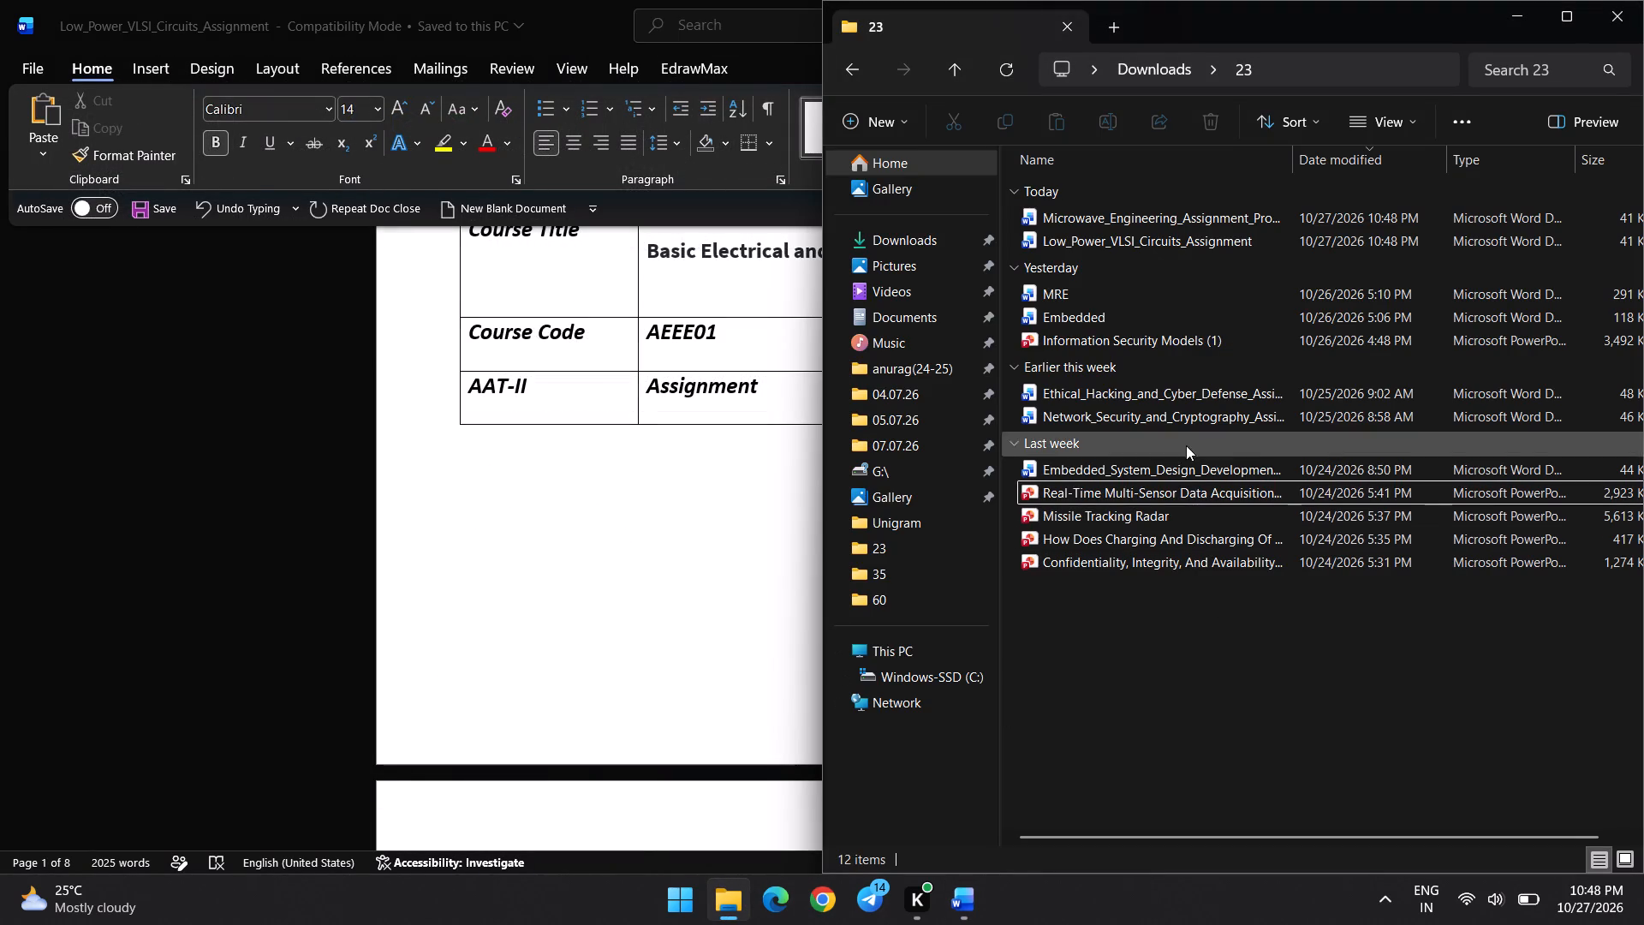
{"action": "double_click", "coordinate": [1177, 474]}
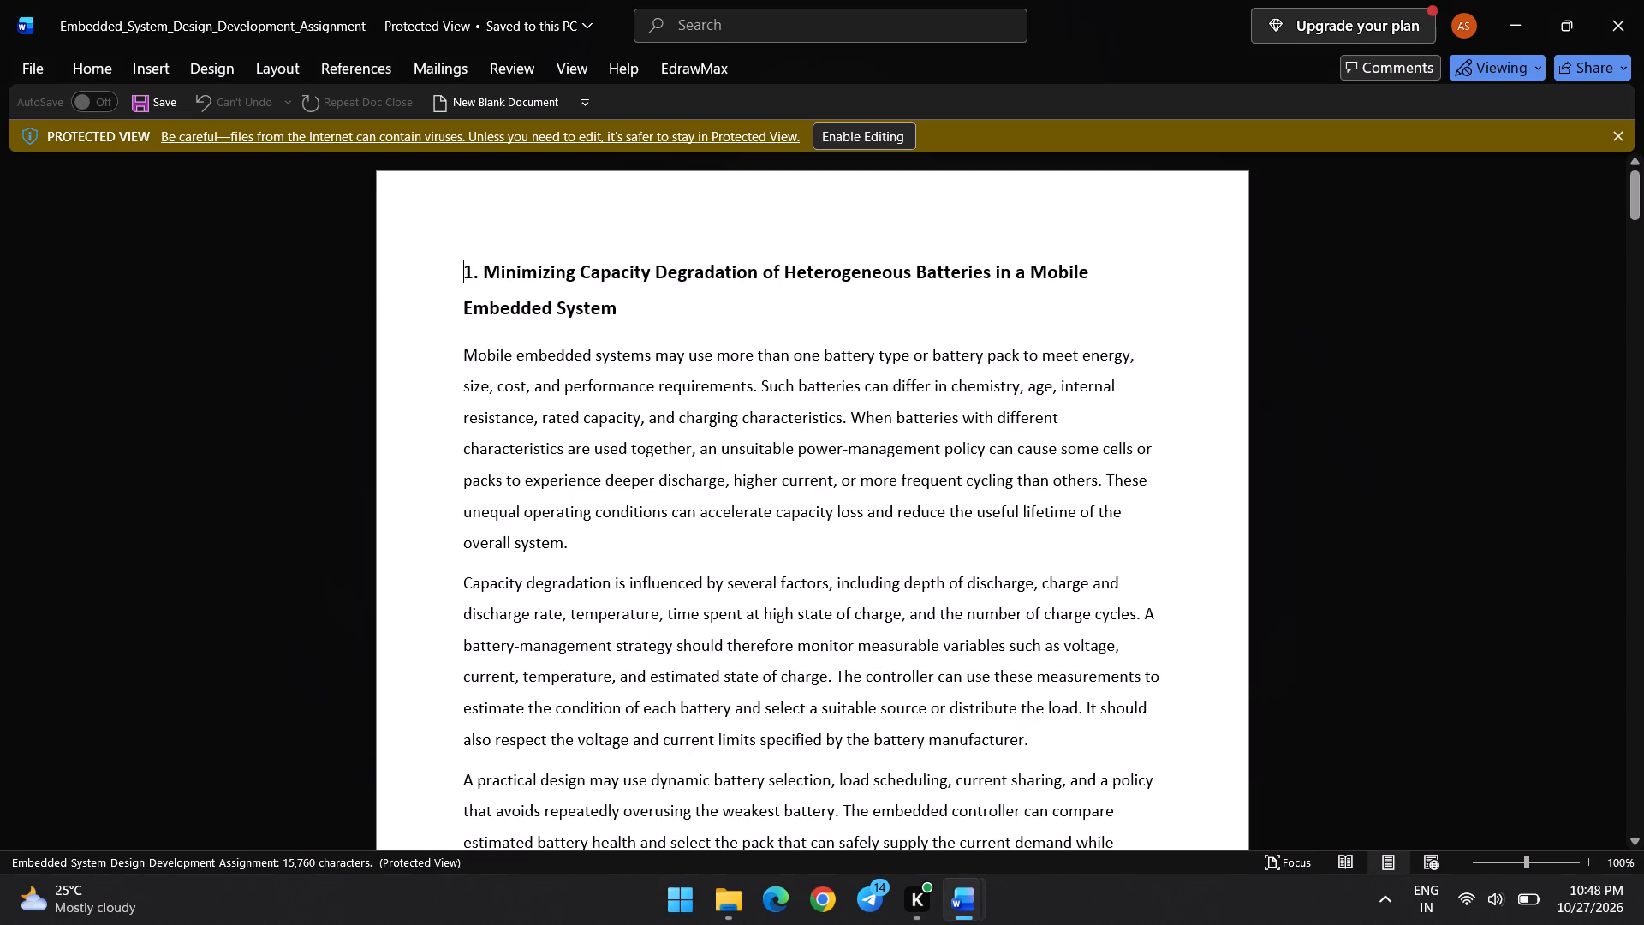
{"action": "left_click", "coordinate": [862, 139]}
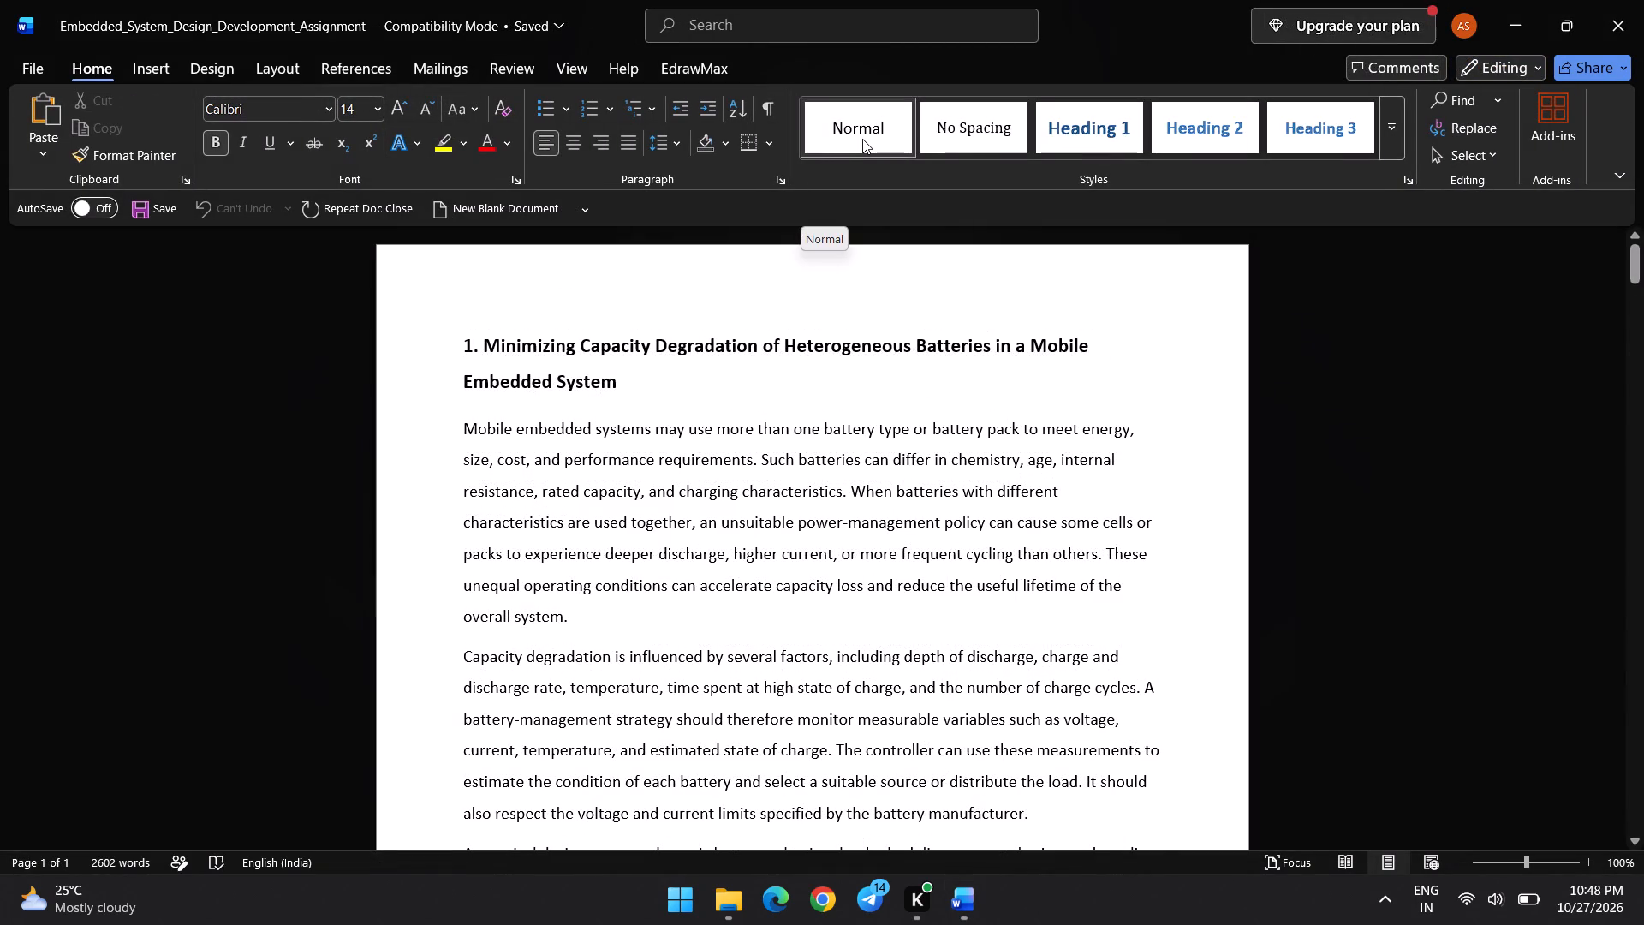
{"action": "key", "text": "ctrl+v"}
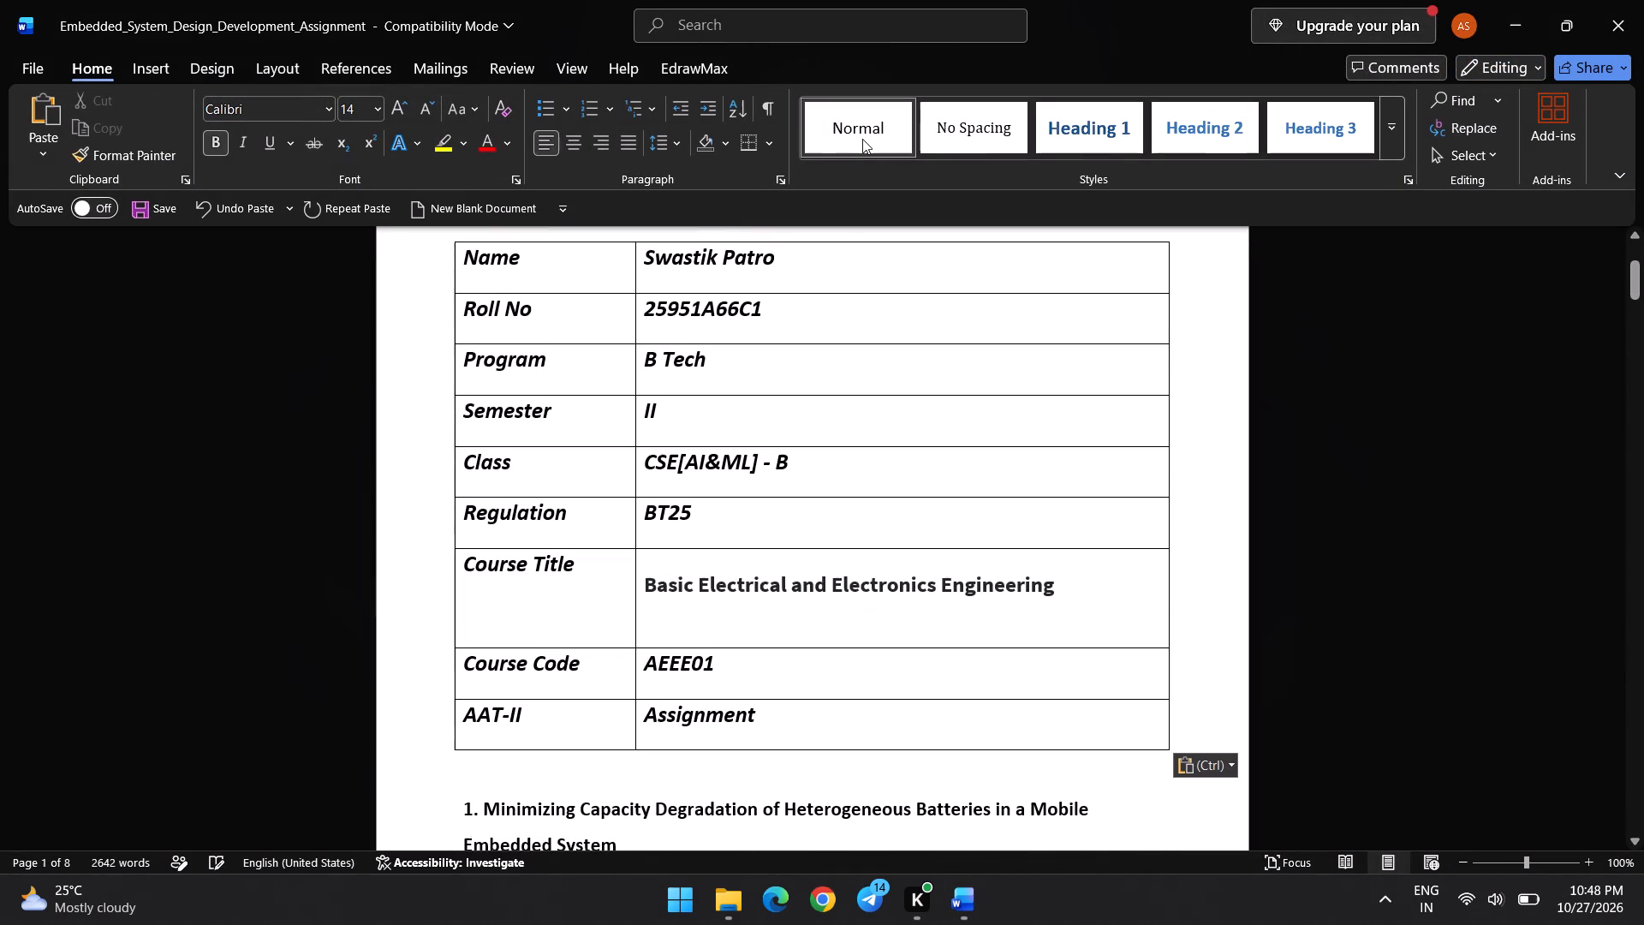
Insert blank lines below the student details table to move heading 1 onto the following page, then save and close the Embedded System assignment.
{"action": "key", "text": "Return"}
{"action": "key", "text": "Return"}
{"action": "key", "text": "Return"}
{"action": "key", "text": "Return"}
{"action": "key", "text": "Return"}
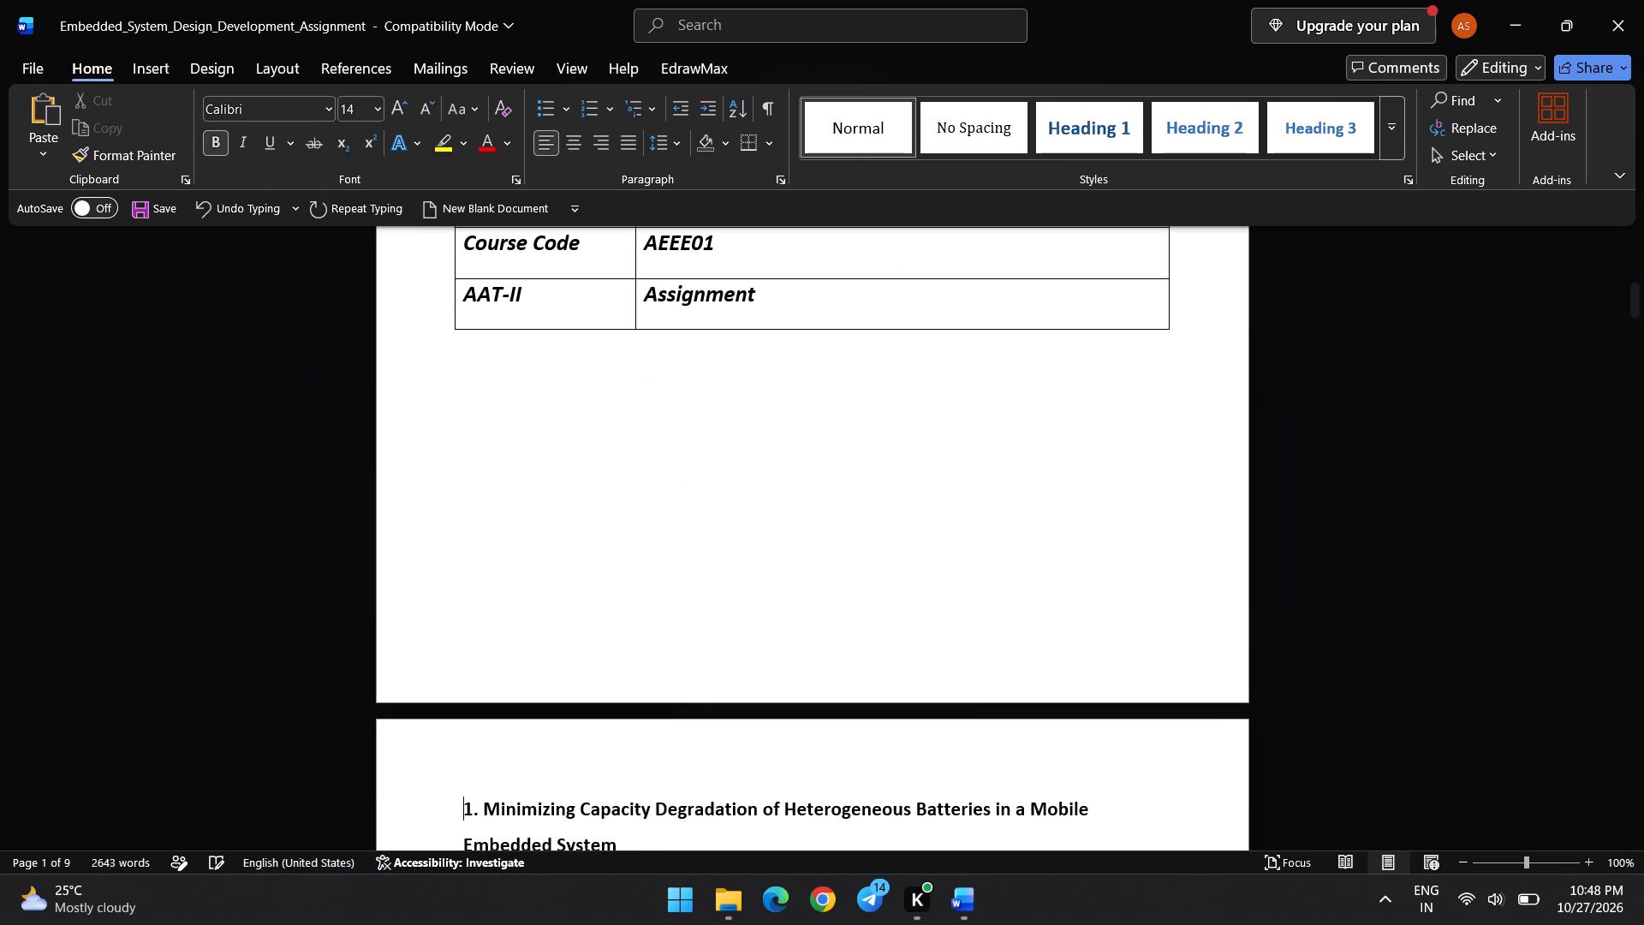
{"action": "key", "text": "ctrl+s"}
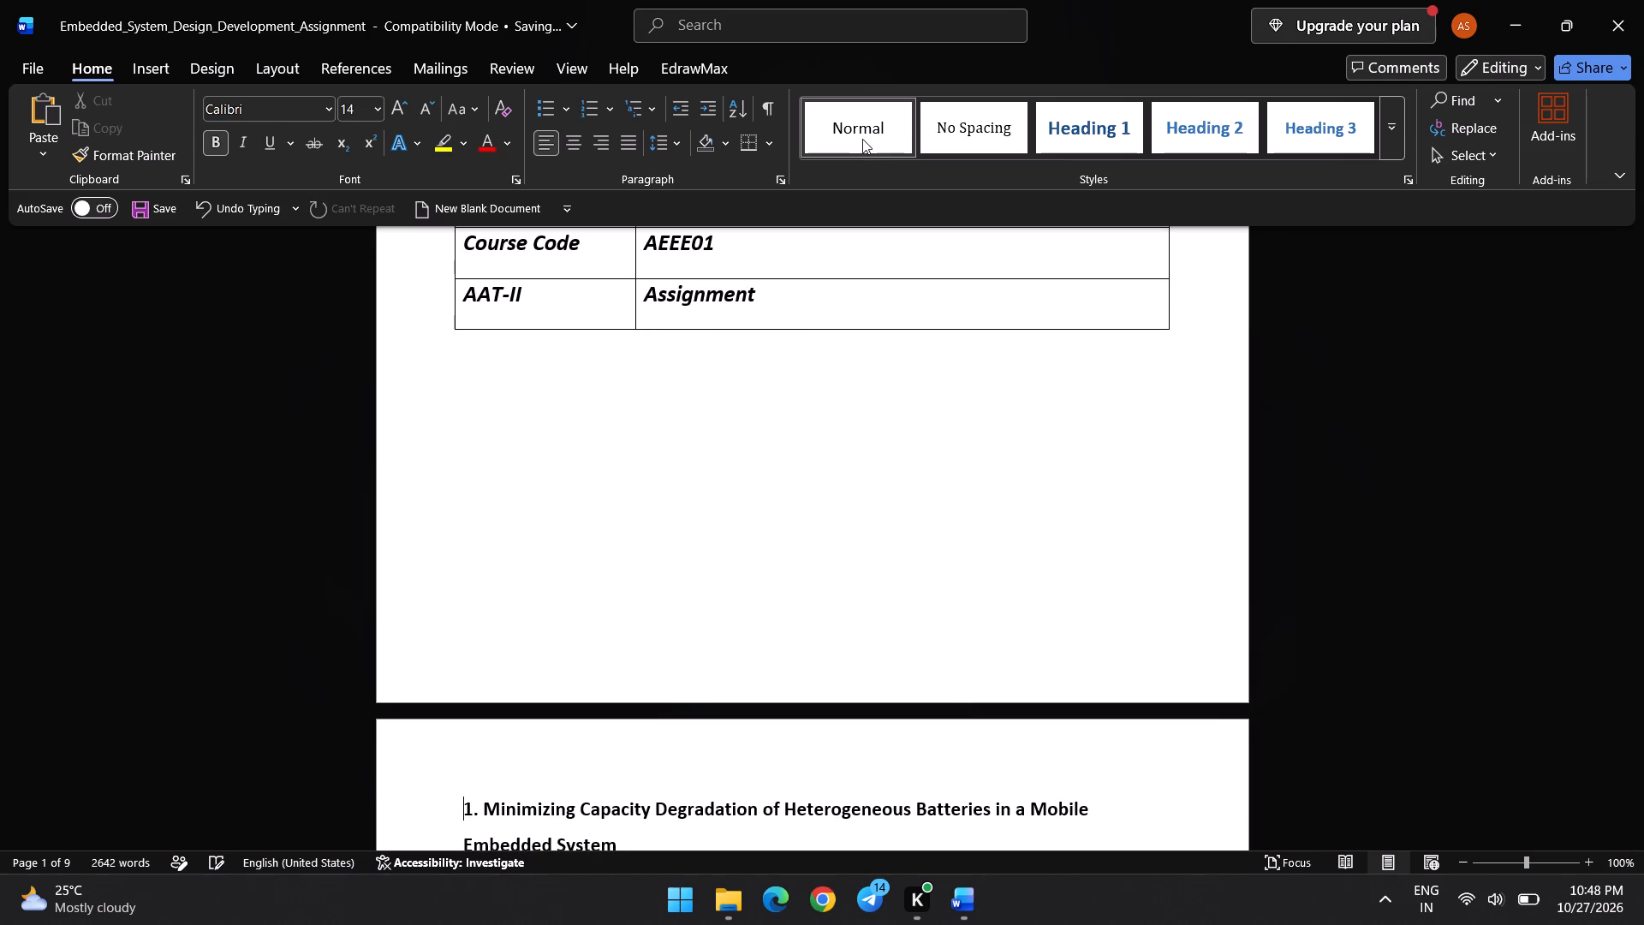
{"action": "left_click", "coordinate": [1637, 23]}
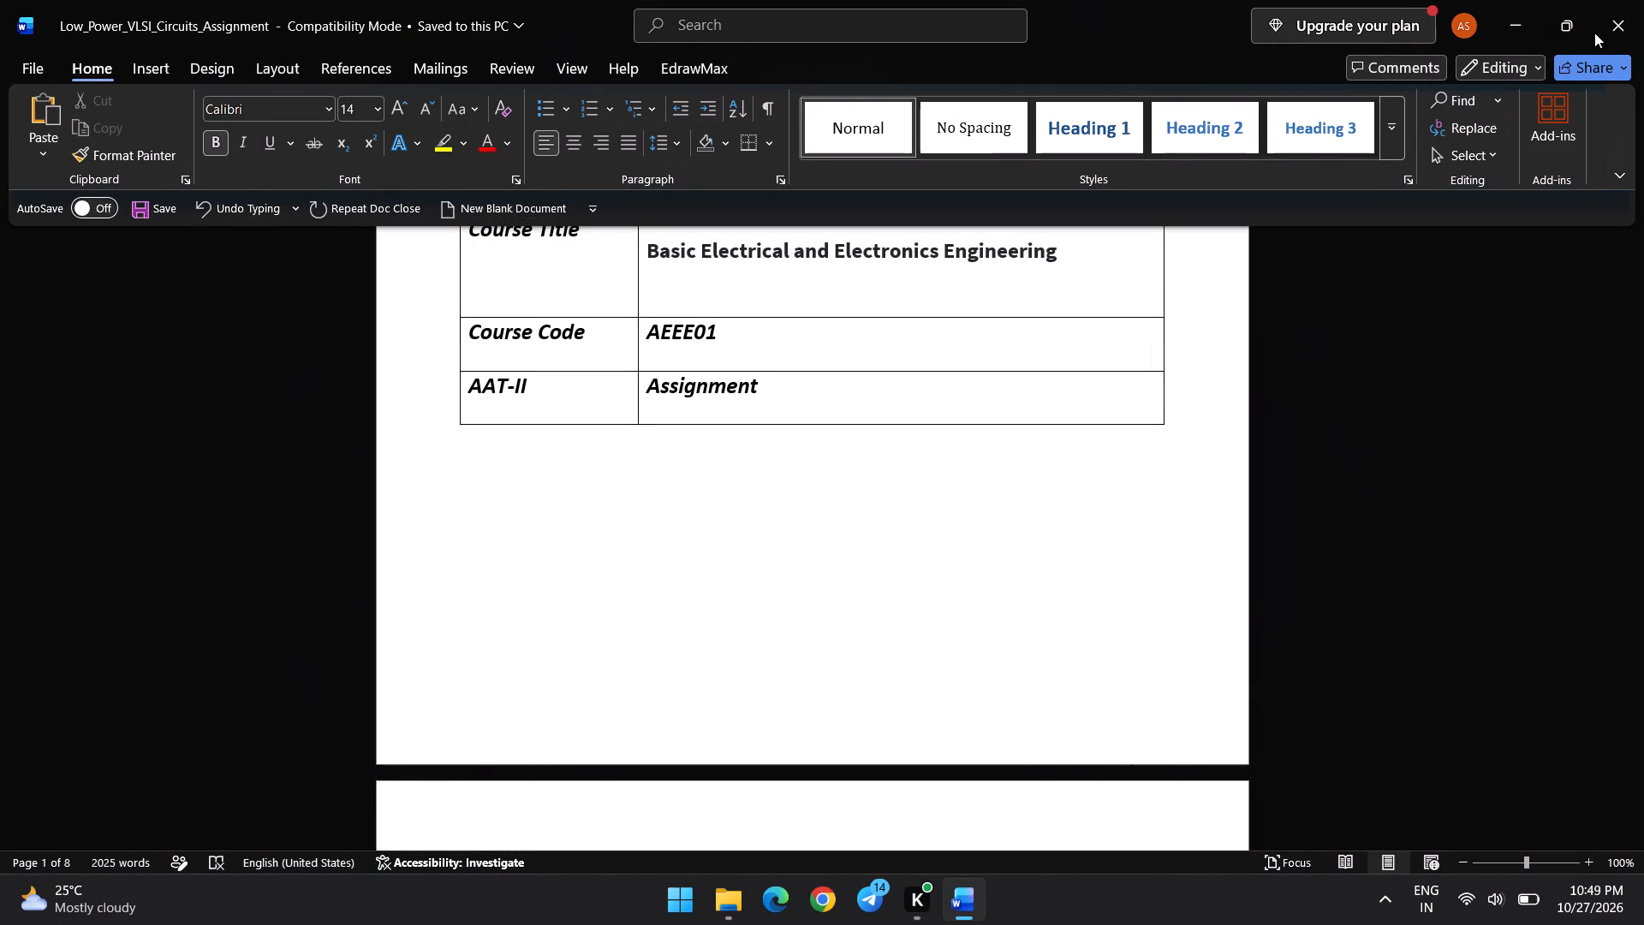
Close the Low_Power_VLSI_Circuits_Assignment document.
{"action": "left_click", "coordinate": [1594, 33]}
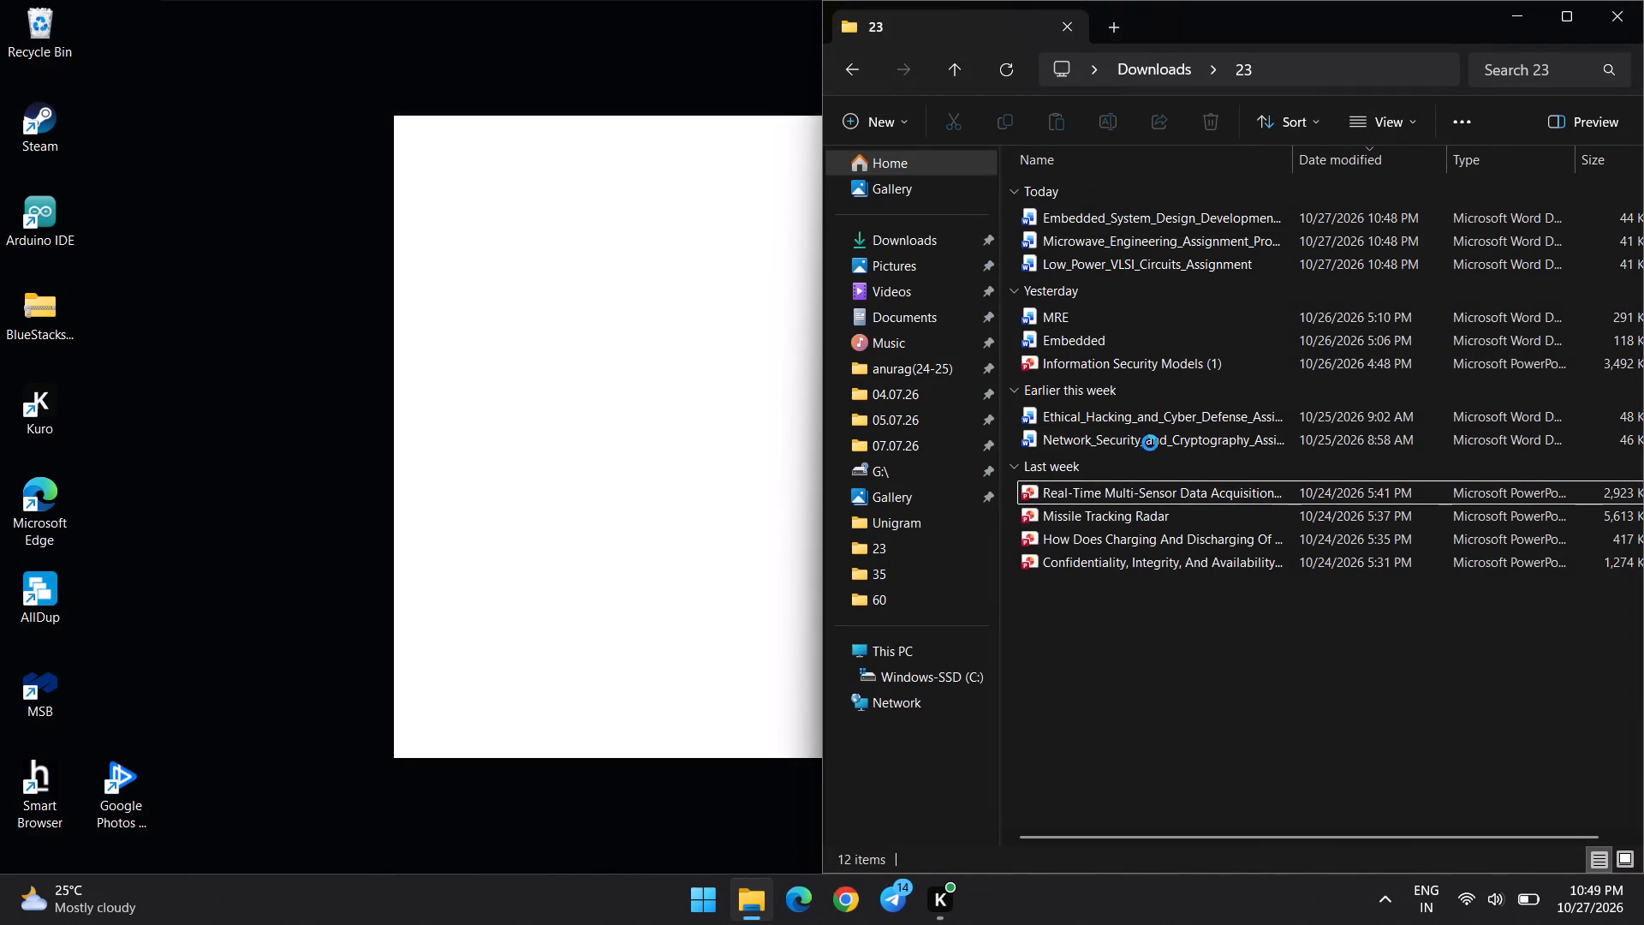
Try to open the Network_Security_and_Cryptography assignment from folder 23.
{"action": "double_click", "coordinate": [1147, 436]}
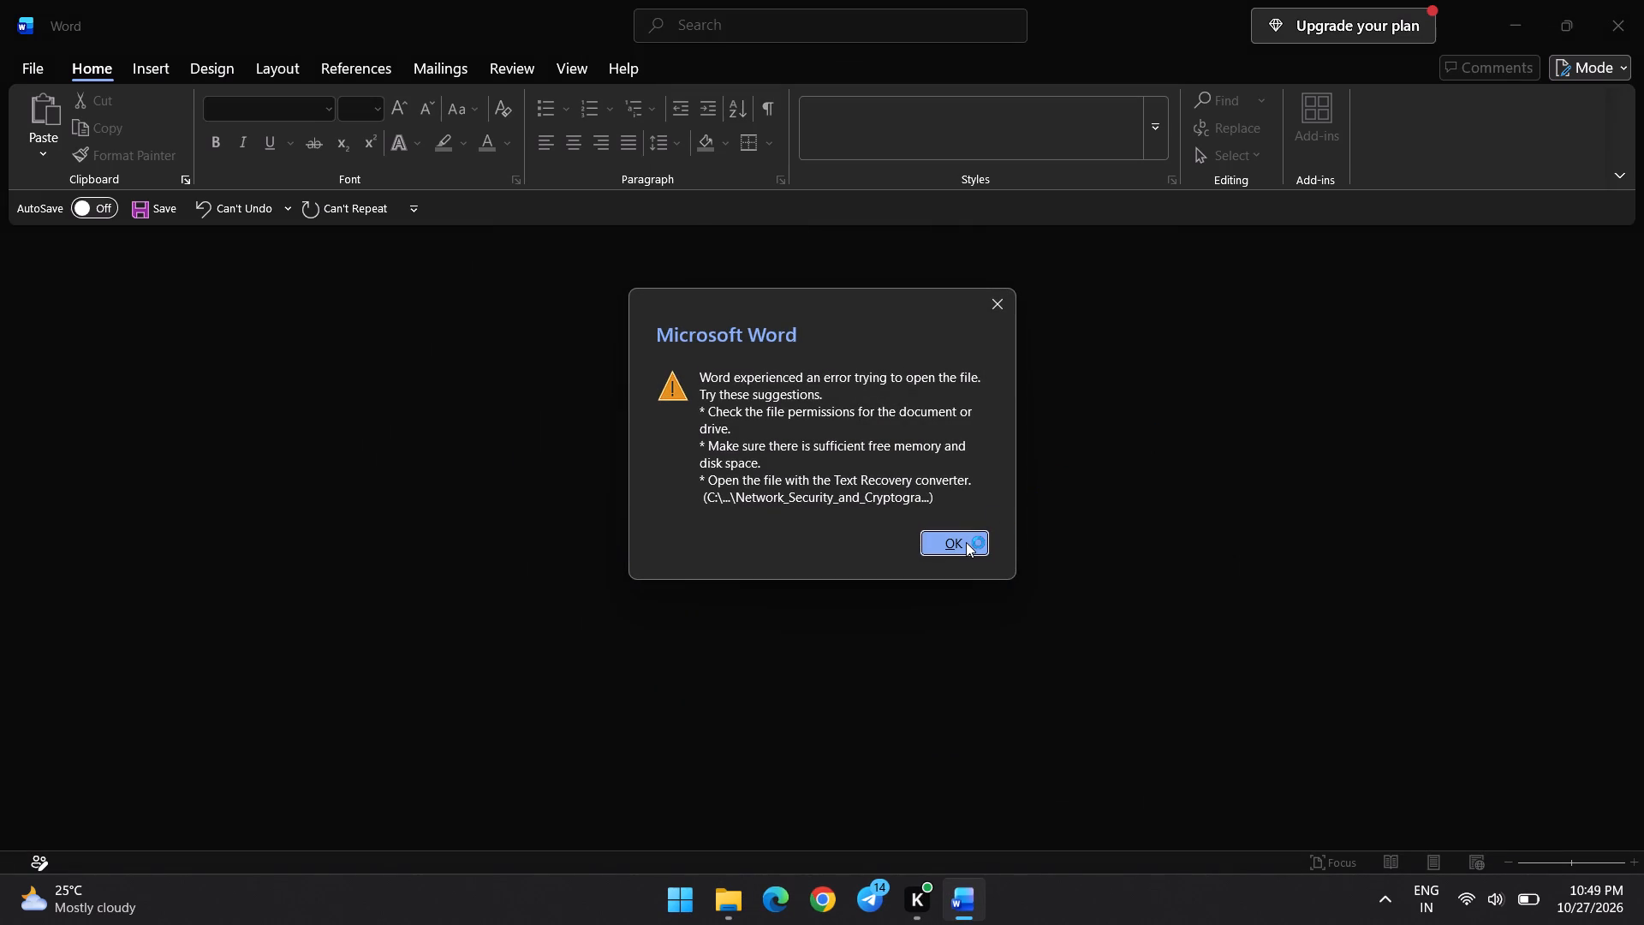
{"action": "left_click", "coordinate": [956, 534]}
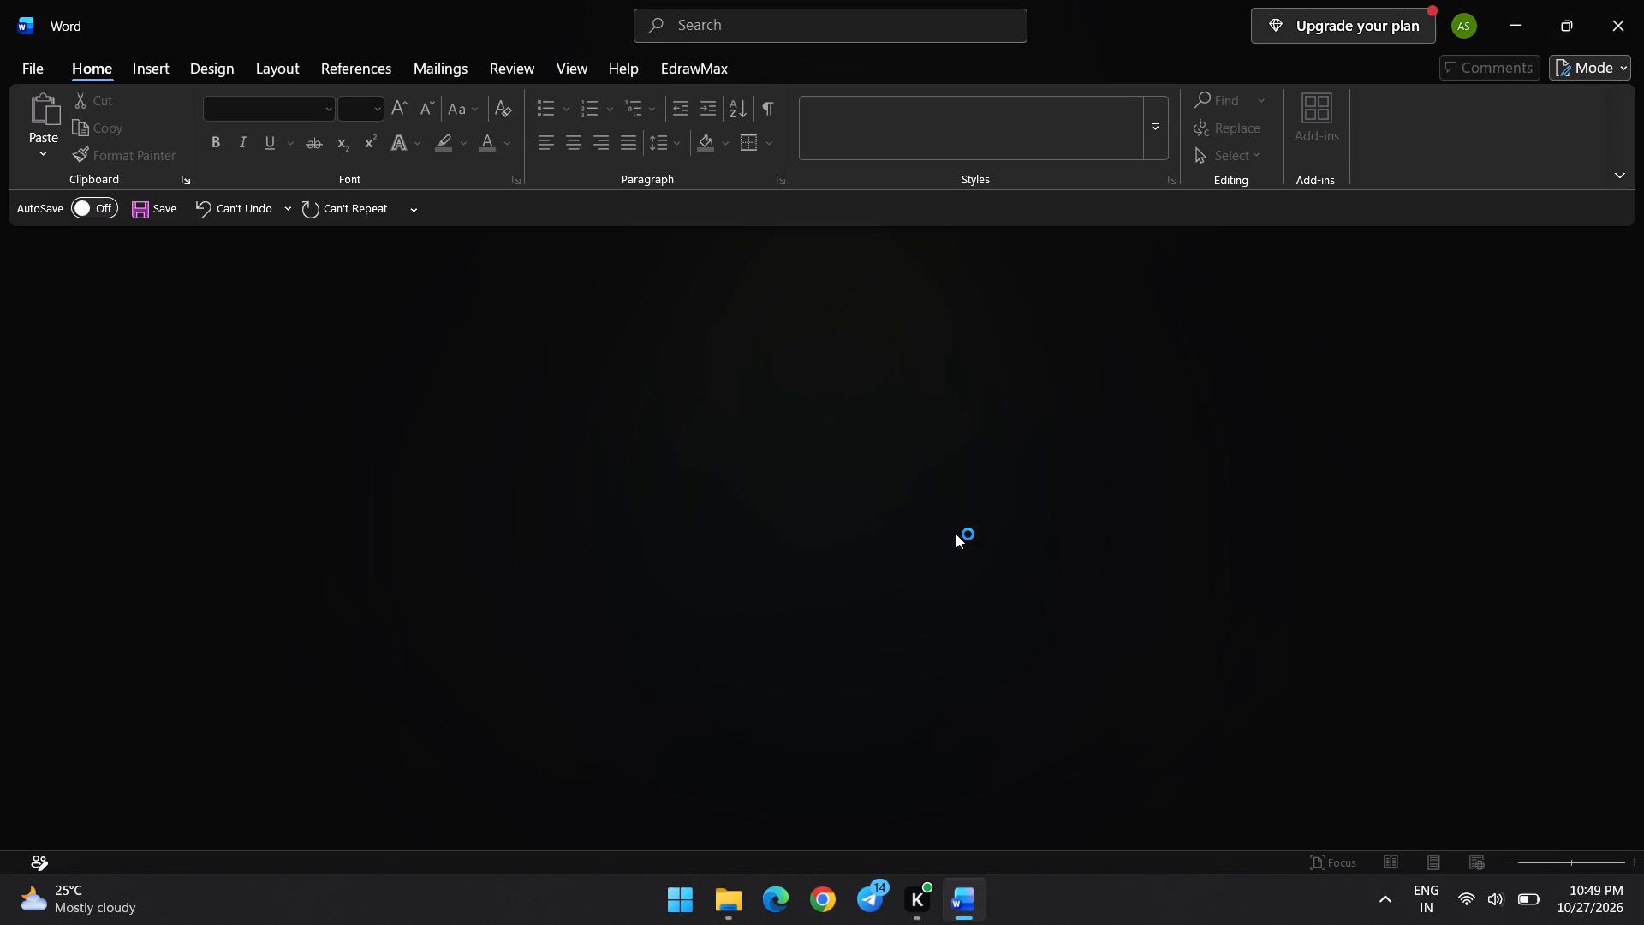
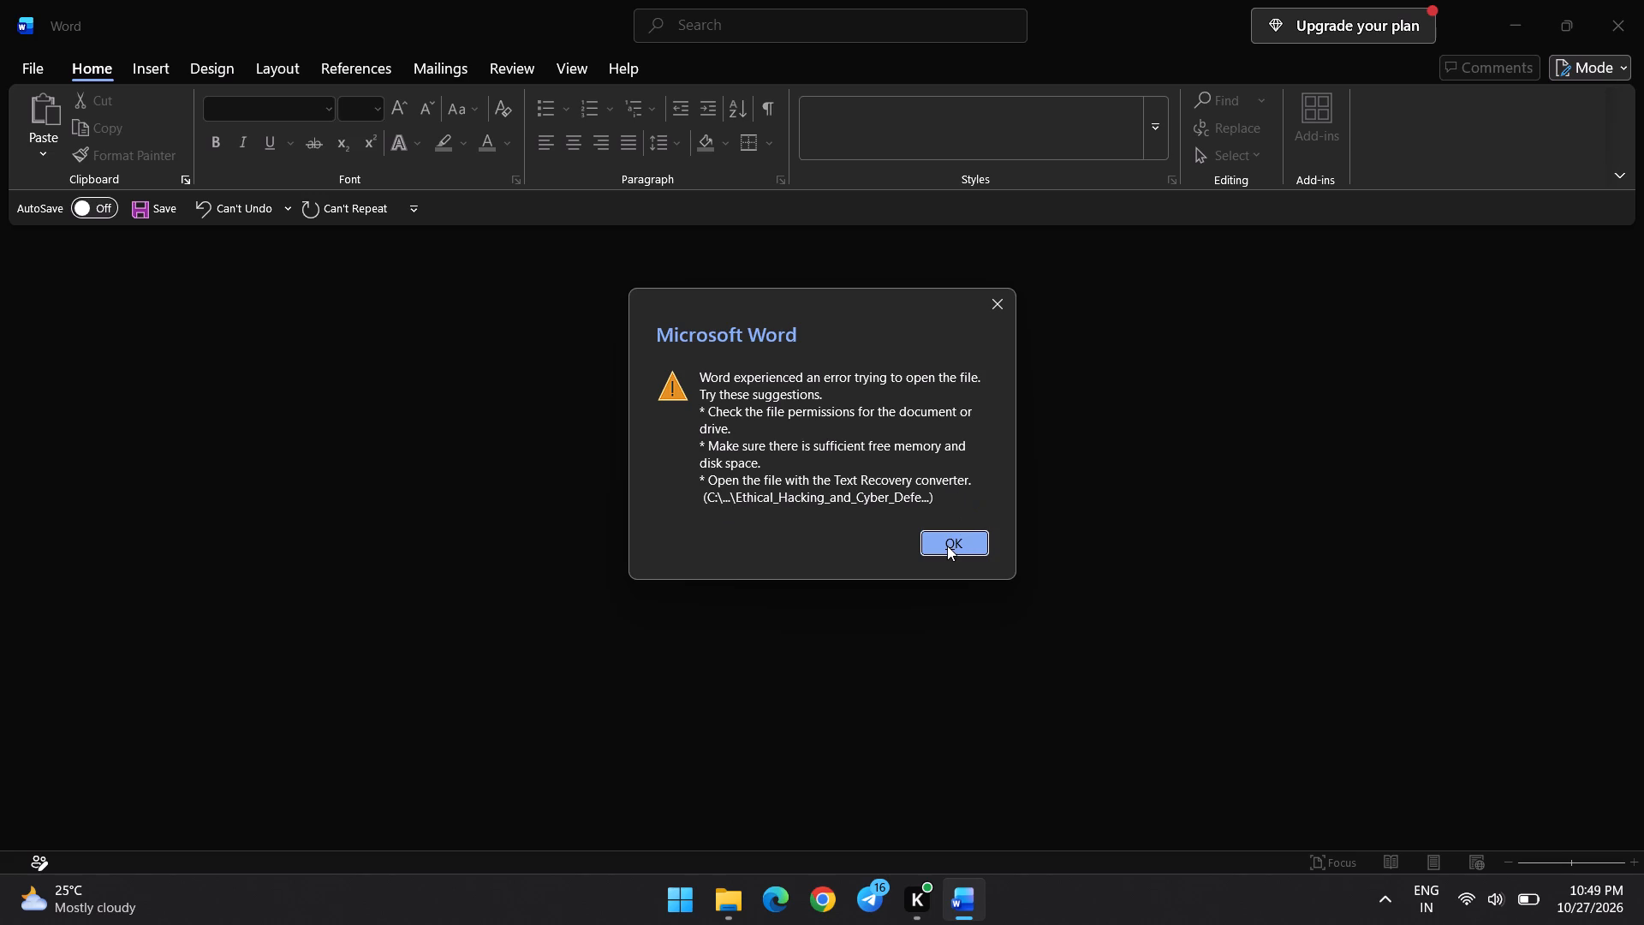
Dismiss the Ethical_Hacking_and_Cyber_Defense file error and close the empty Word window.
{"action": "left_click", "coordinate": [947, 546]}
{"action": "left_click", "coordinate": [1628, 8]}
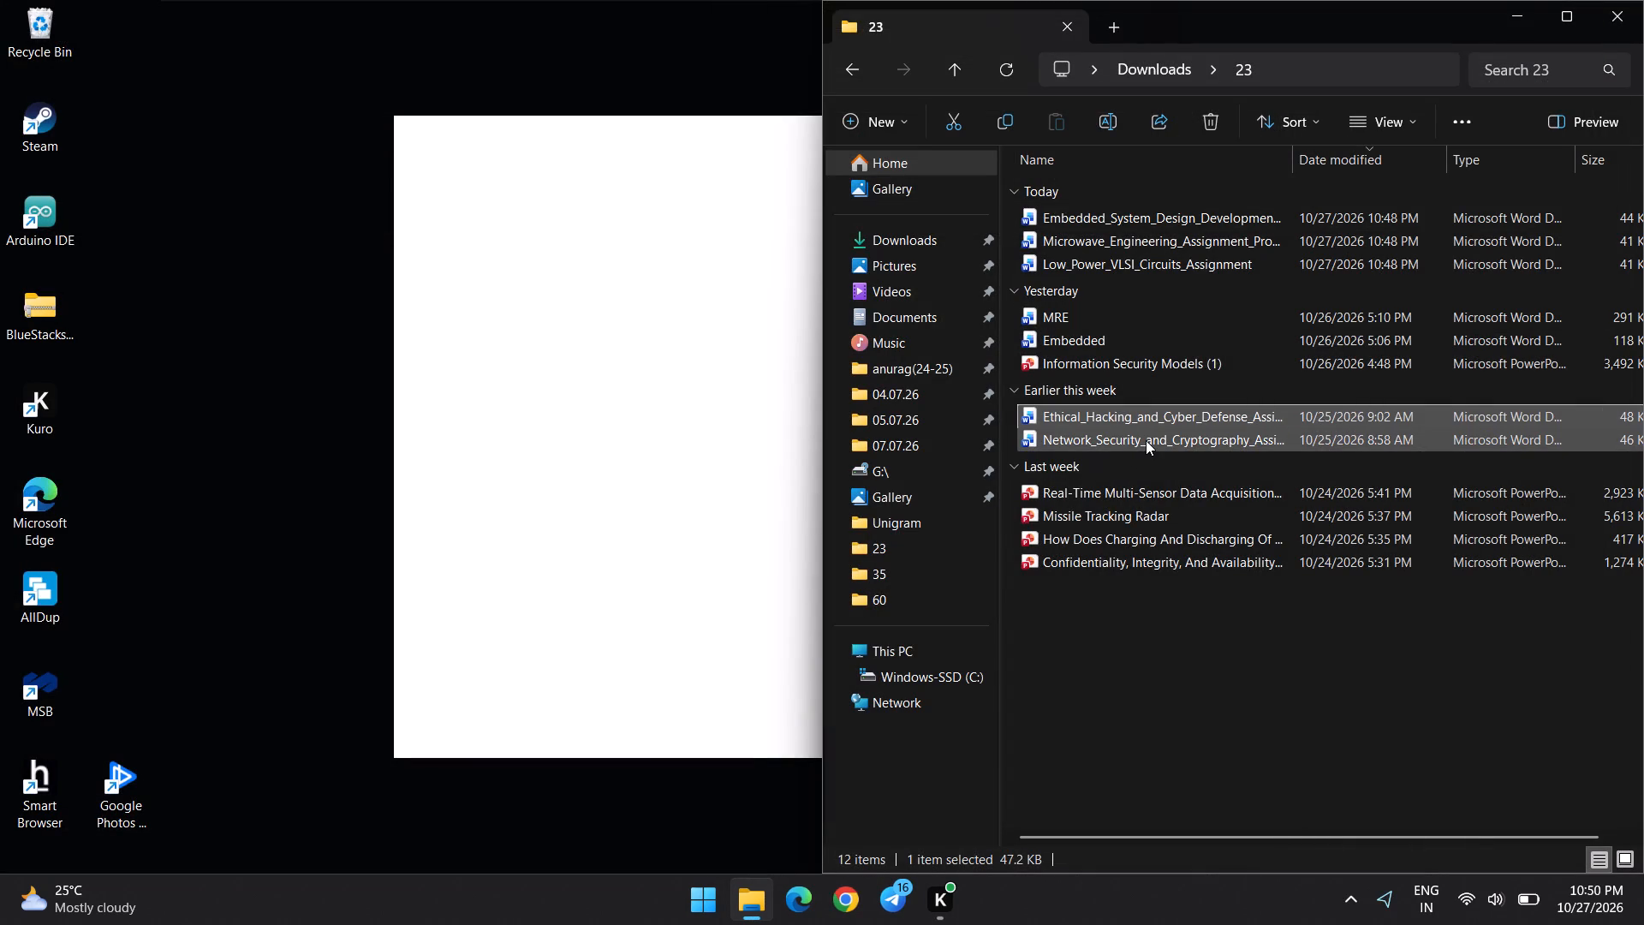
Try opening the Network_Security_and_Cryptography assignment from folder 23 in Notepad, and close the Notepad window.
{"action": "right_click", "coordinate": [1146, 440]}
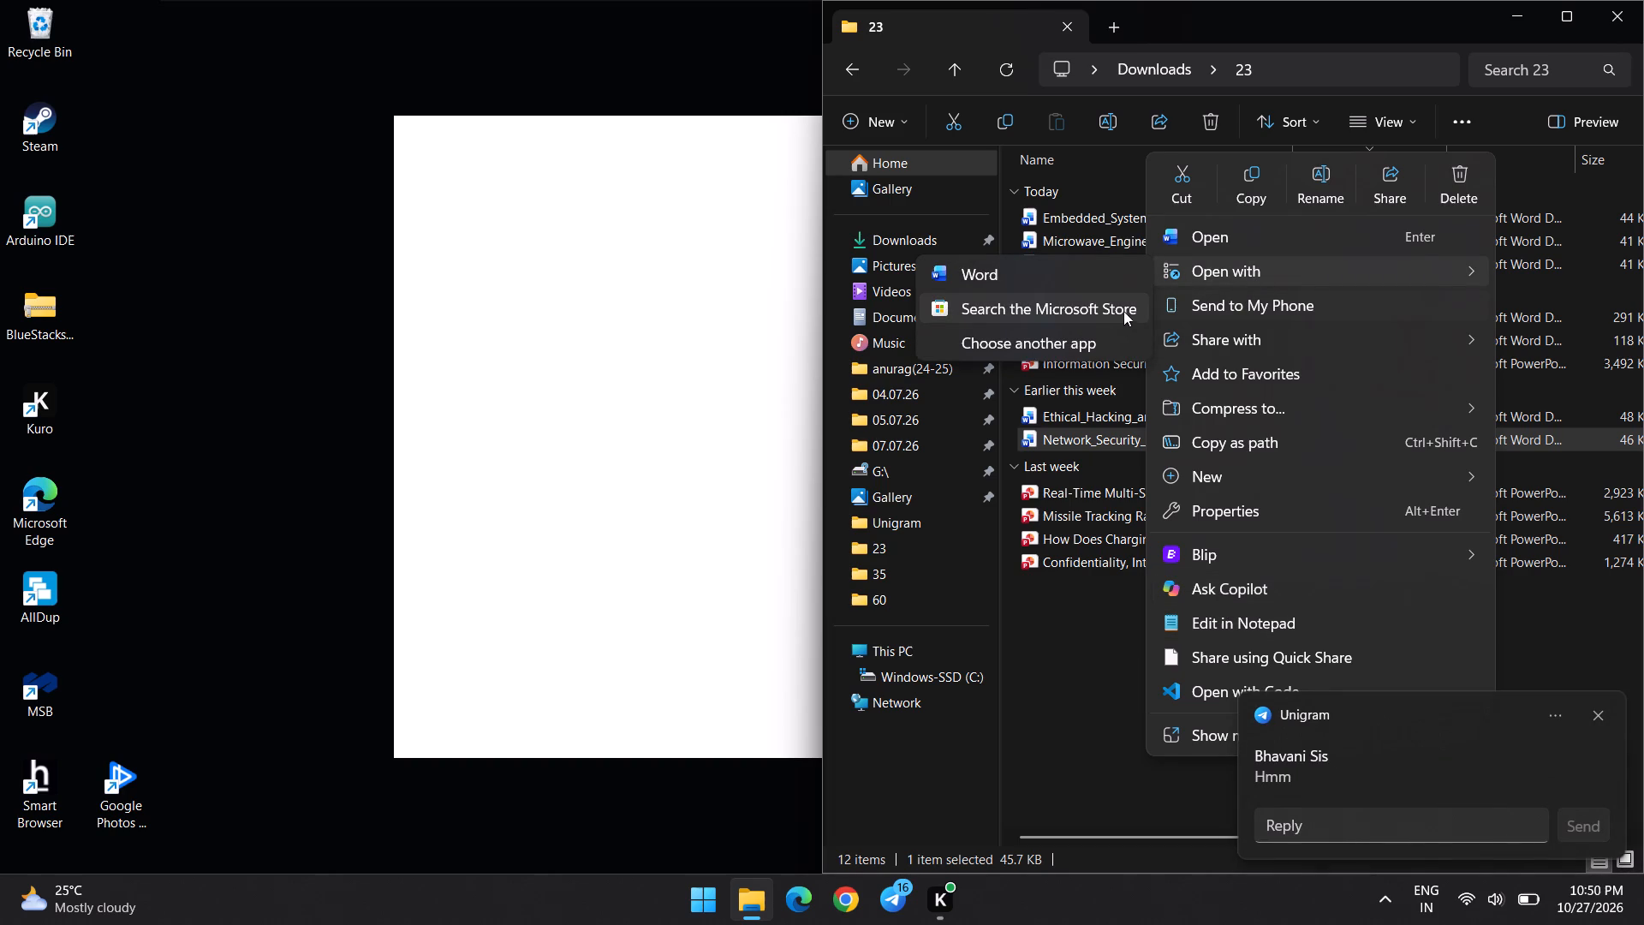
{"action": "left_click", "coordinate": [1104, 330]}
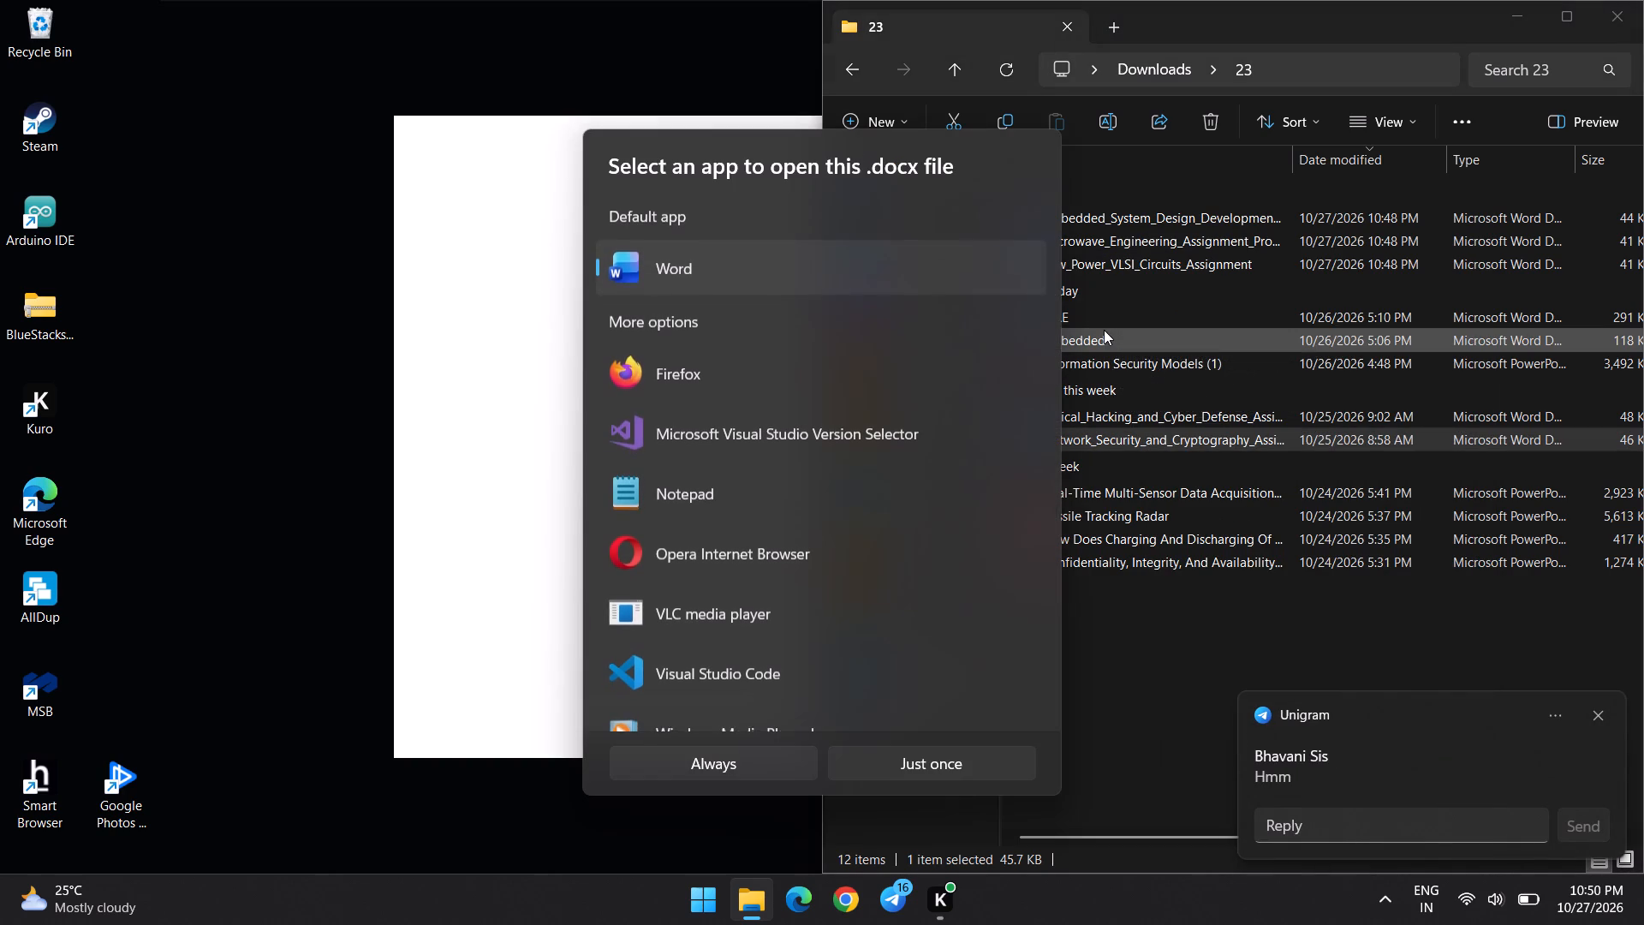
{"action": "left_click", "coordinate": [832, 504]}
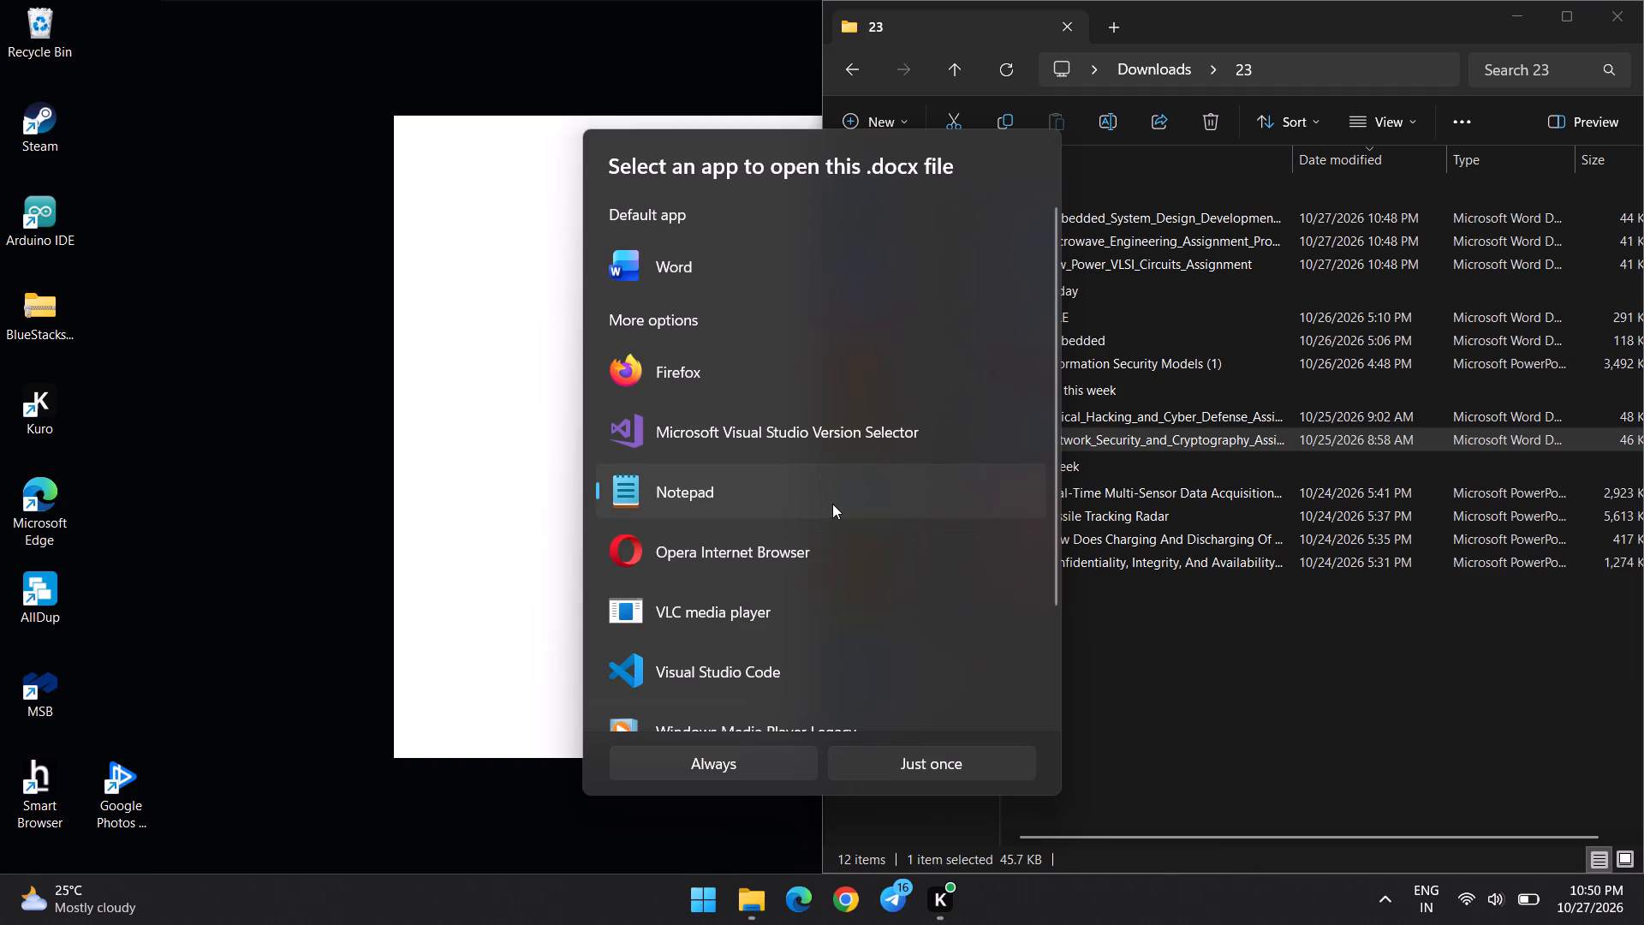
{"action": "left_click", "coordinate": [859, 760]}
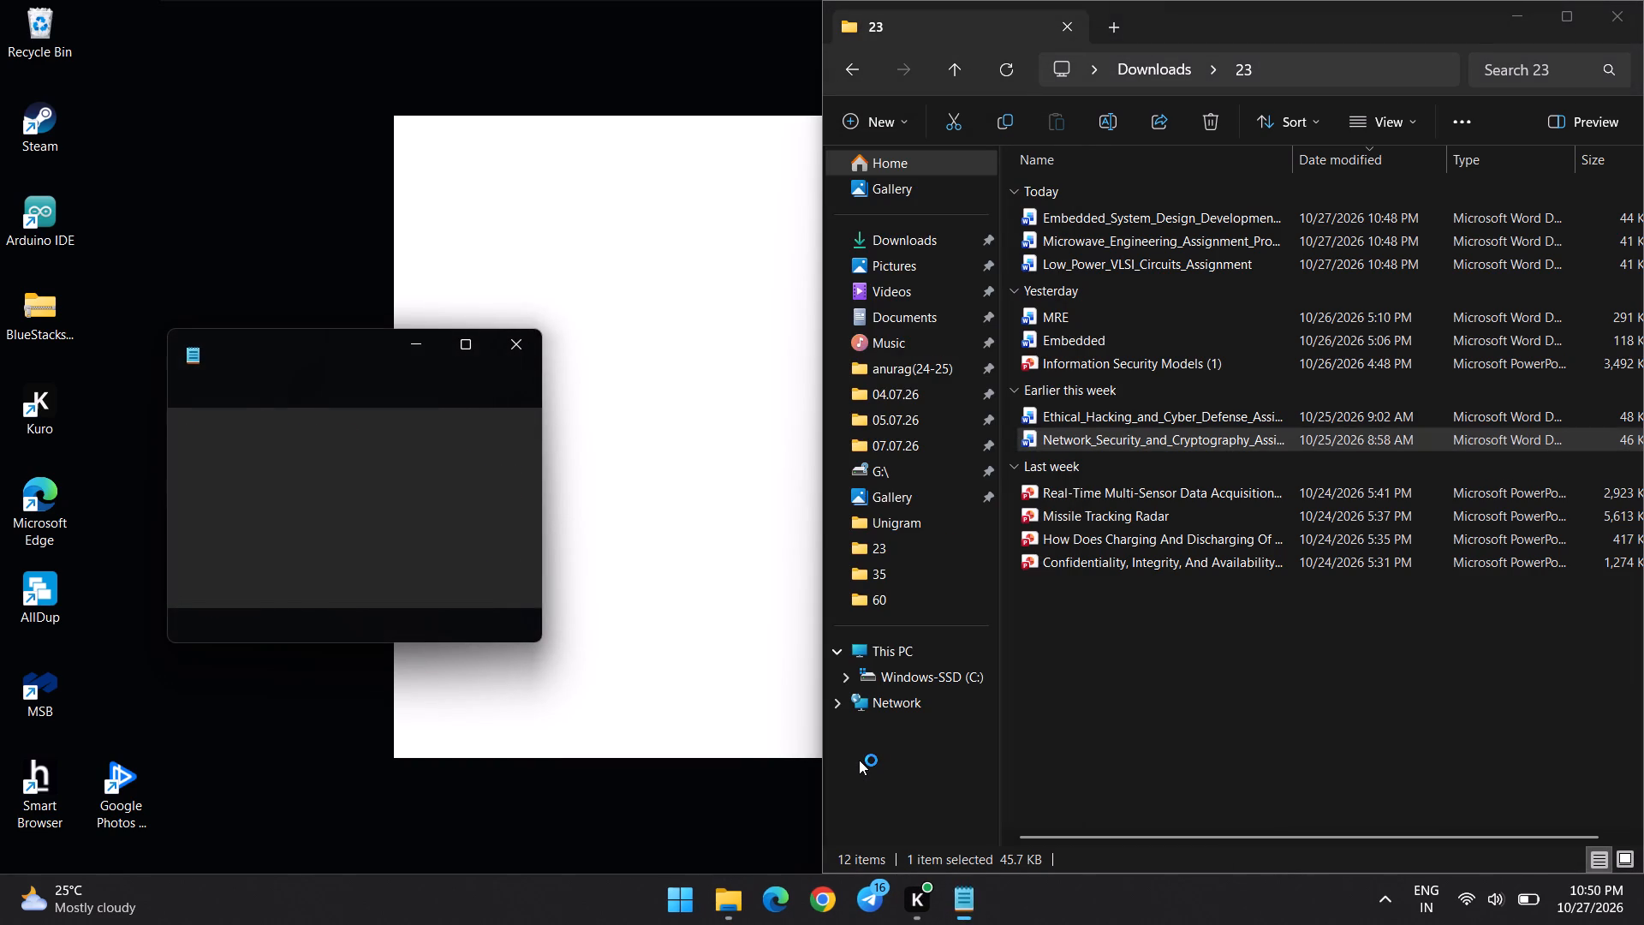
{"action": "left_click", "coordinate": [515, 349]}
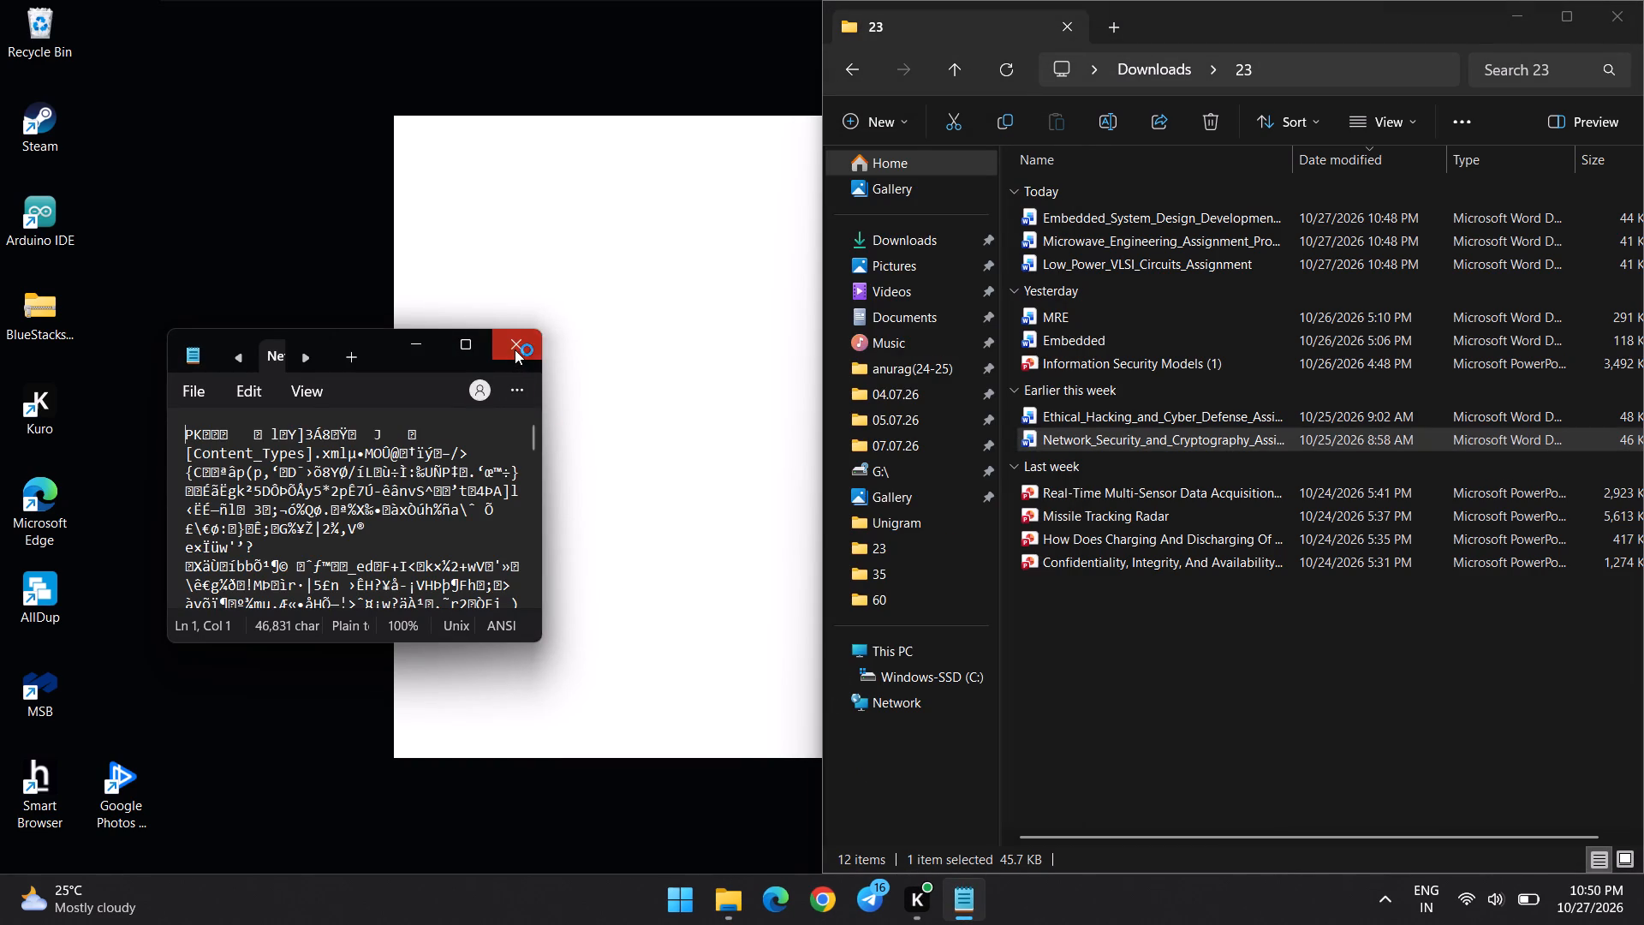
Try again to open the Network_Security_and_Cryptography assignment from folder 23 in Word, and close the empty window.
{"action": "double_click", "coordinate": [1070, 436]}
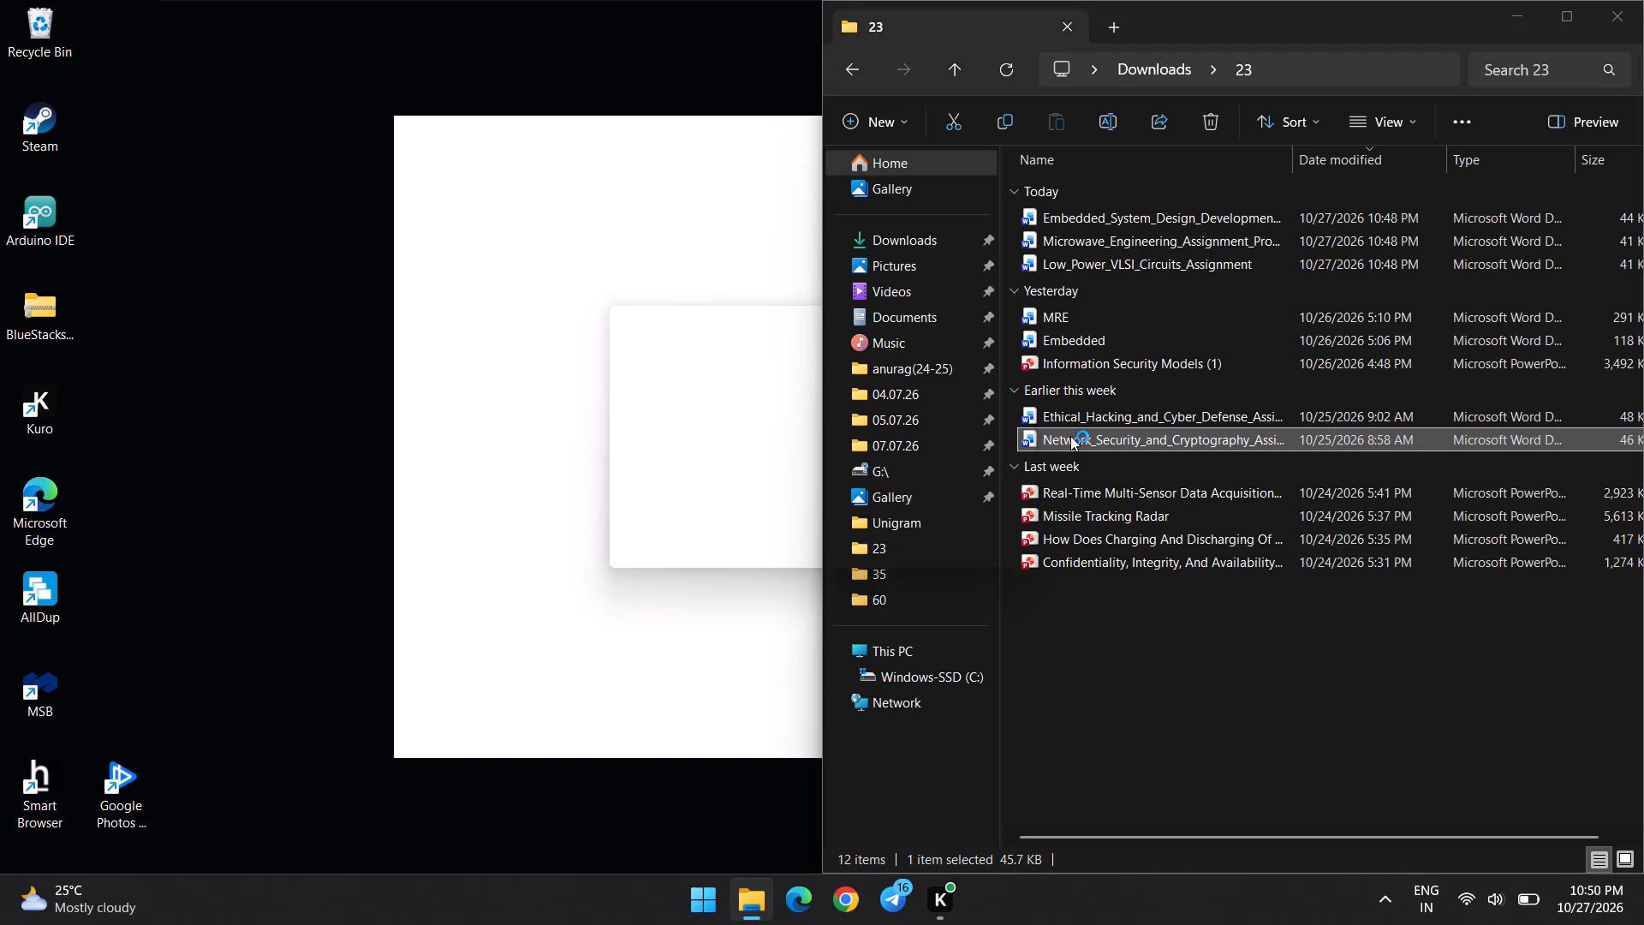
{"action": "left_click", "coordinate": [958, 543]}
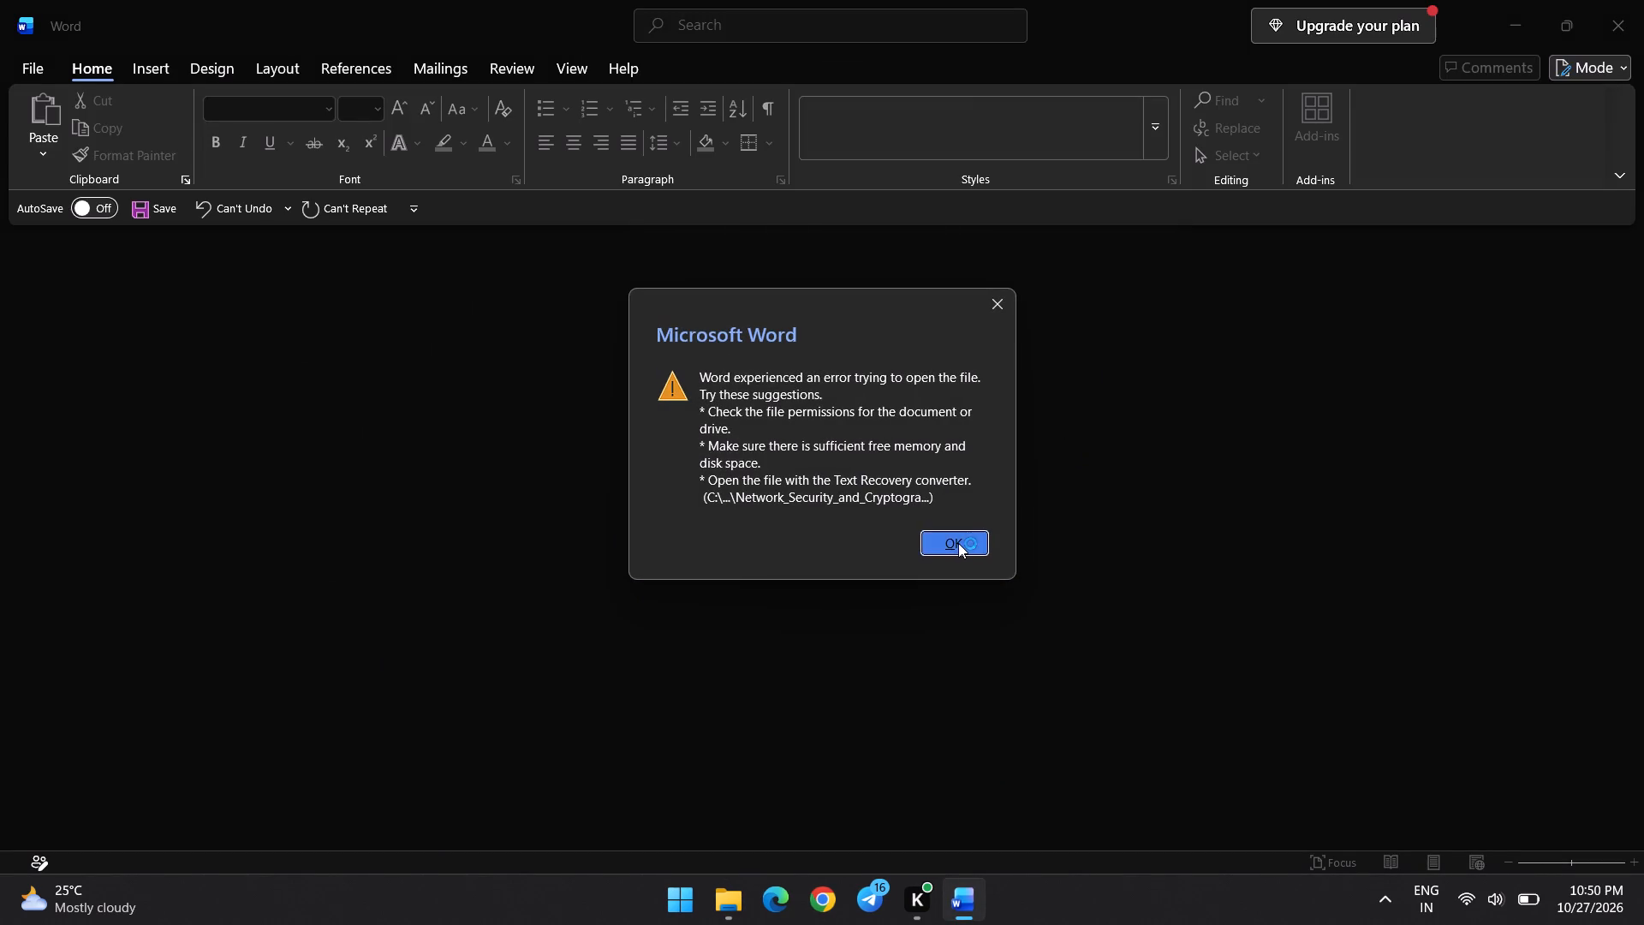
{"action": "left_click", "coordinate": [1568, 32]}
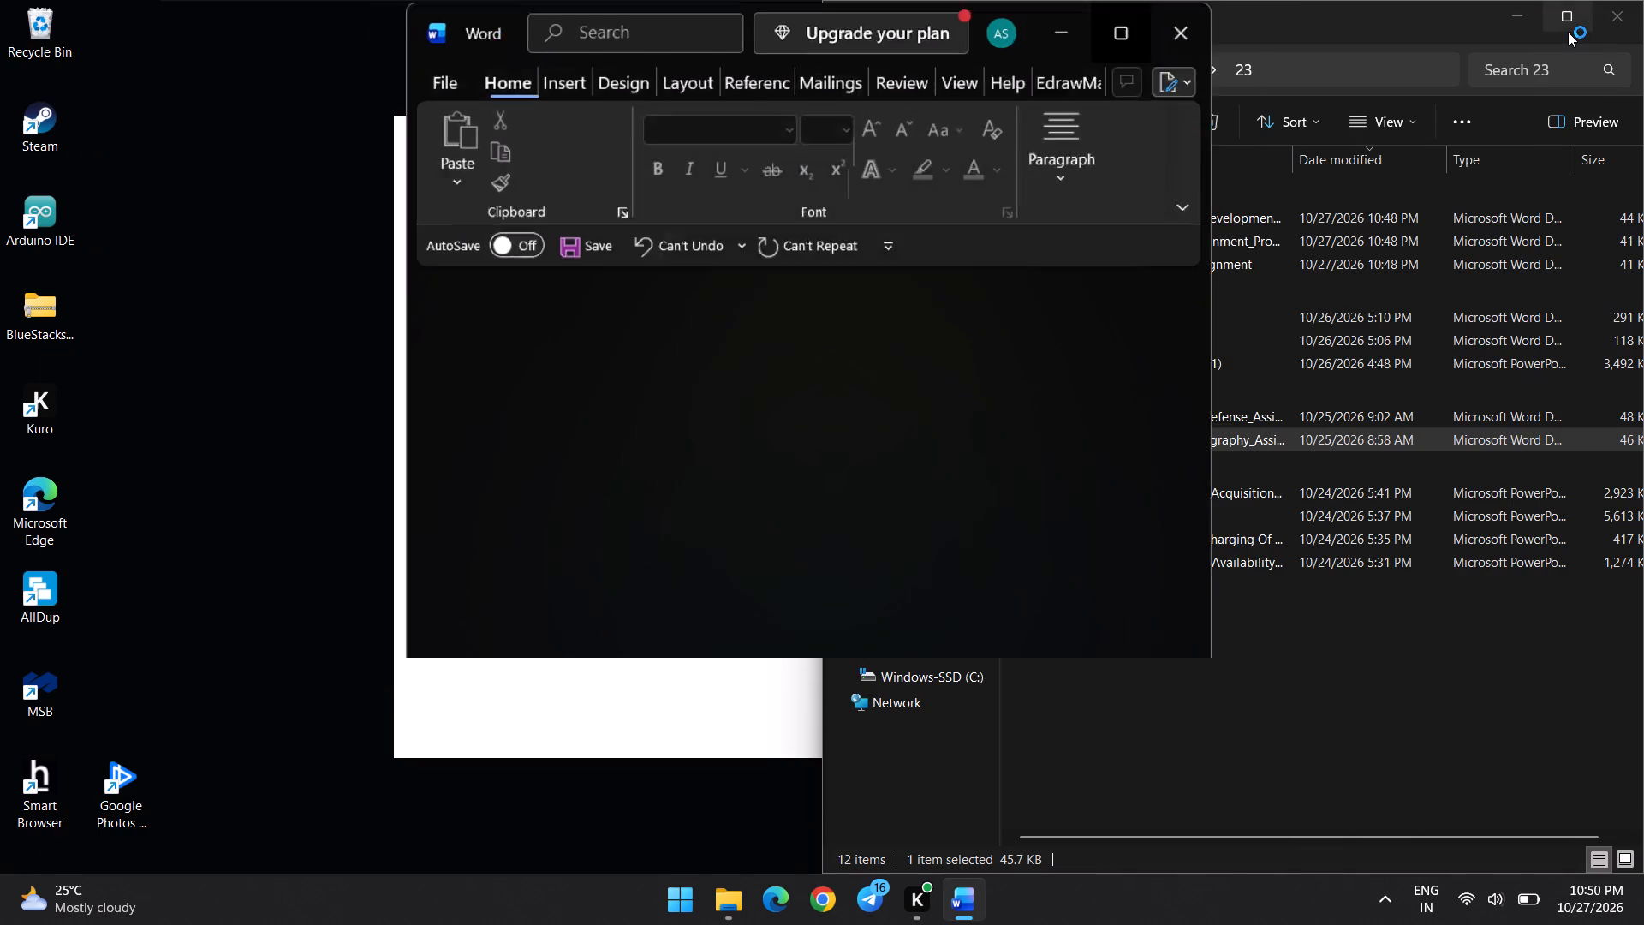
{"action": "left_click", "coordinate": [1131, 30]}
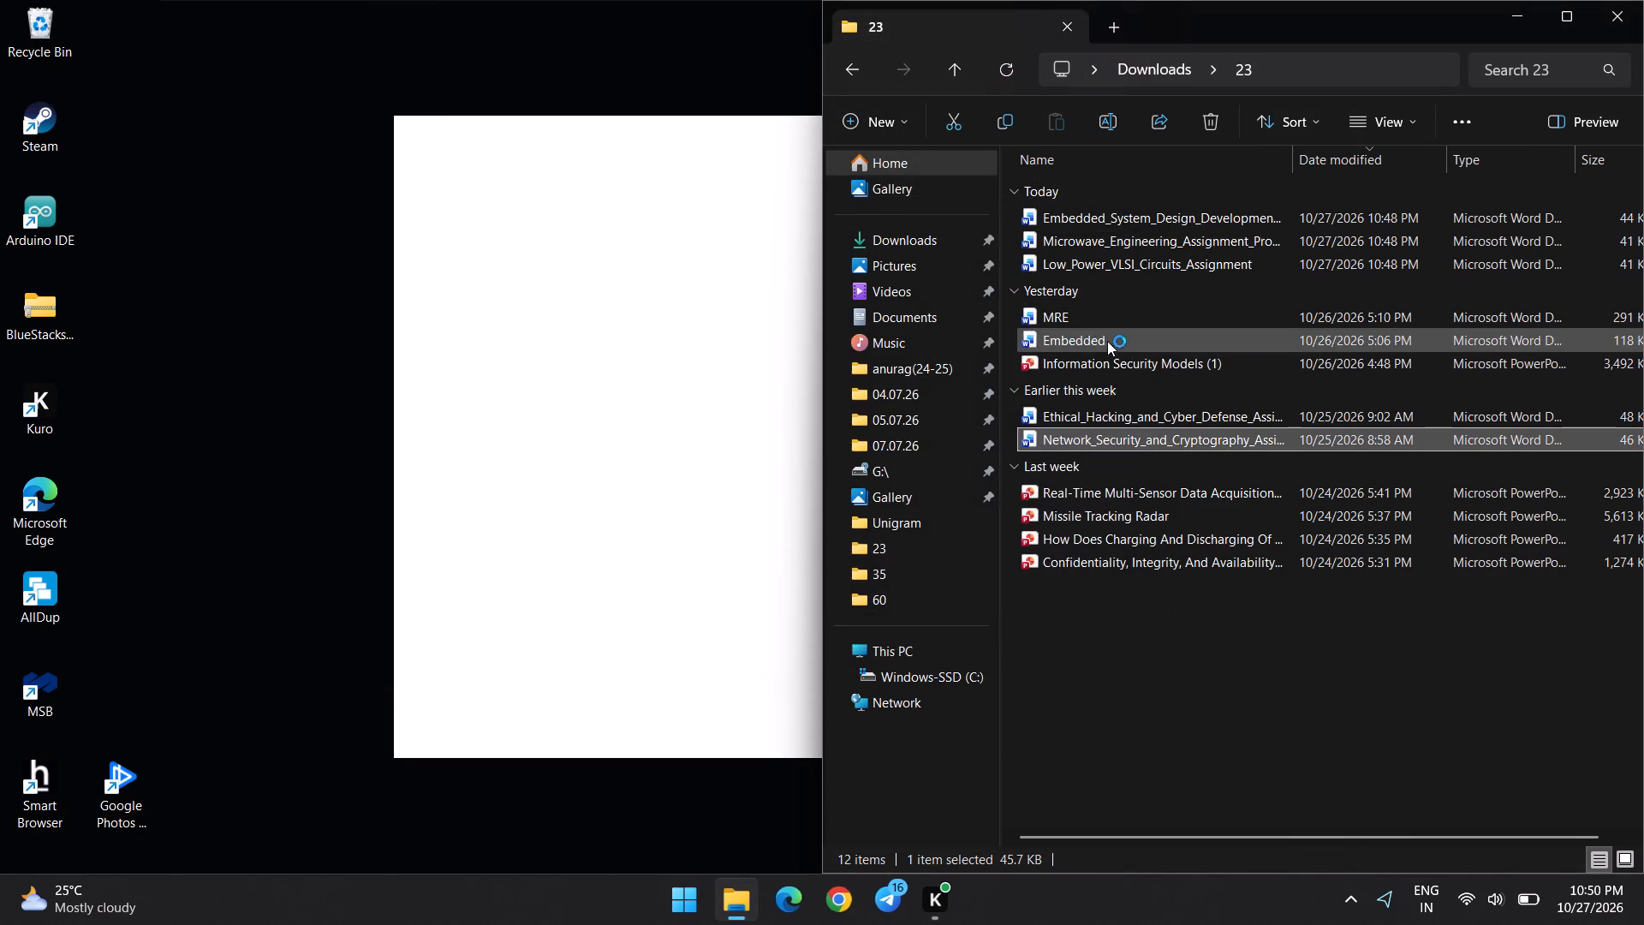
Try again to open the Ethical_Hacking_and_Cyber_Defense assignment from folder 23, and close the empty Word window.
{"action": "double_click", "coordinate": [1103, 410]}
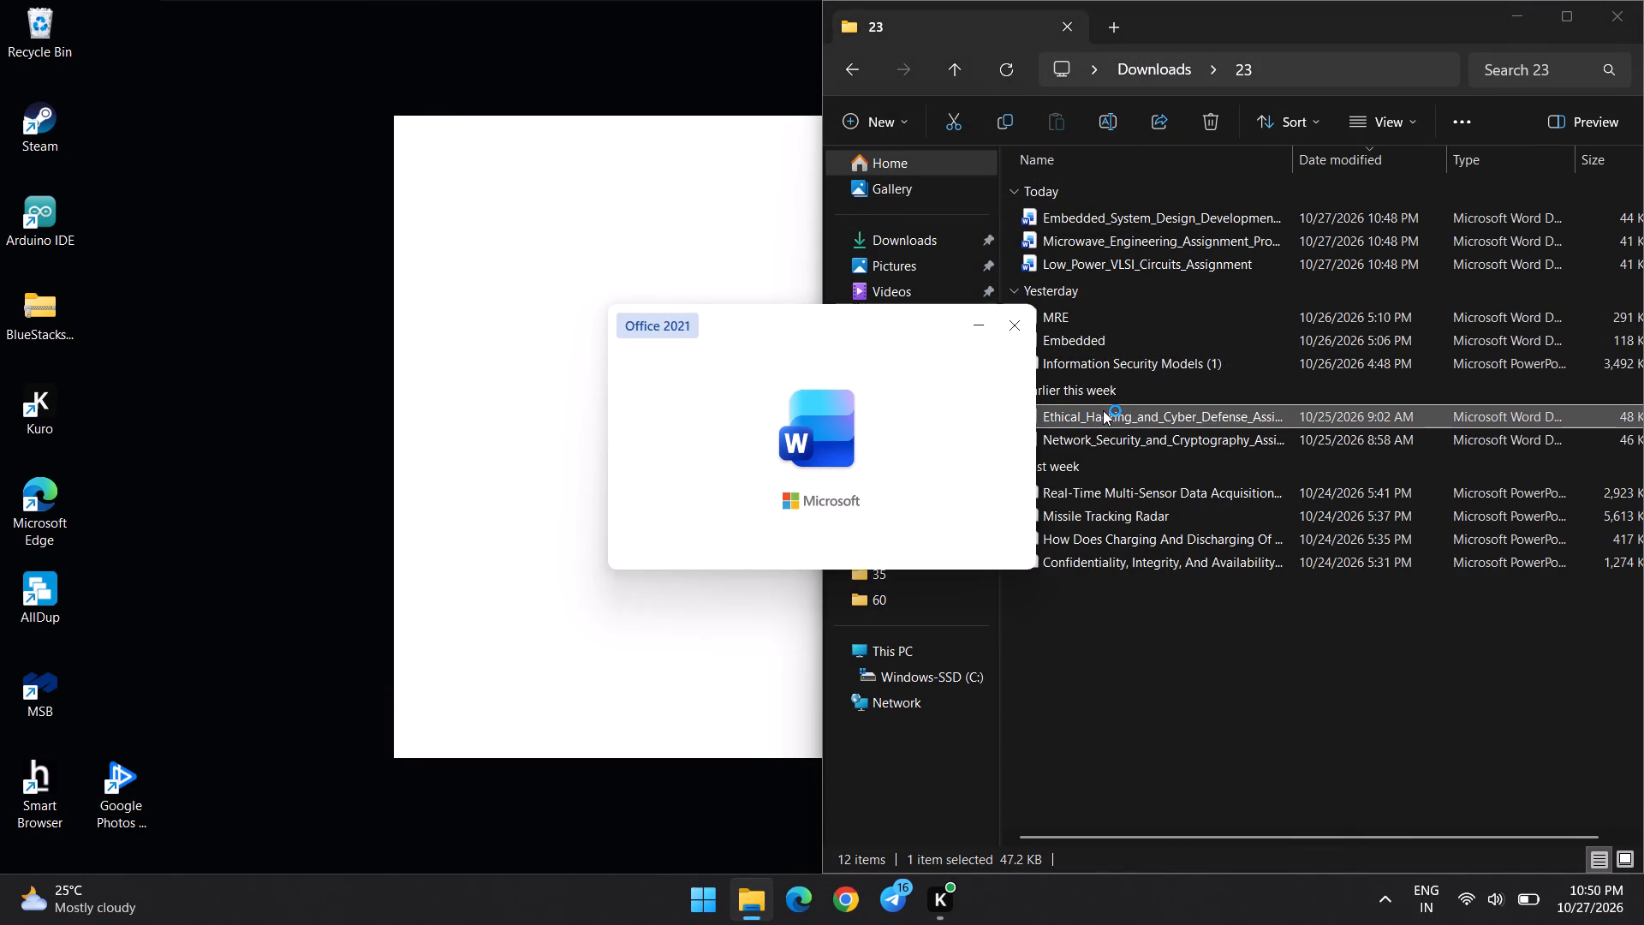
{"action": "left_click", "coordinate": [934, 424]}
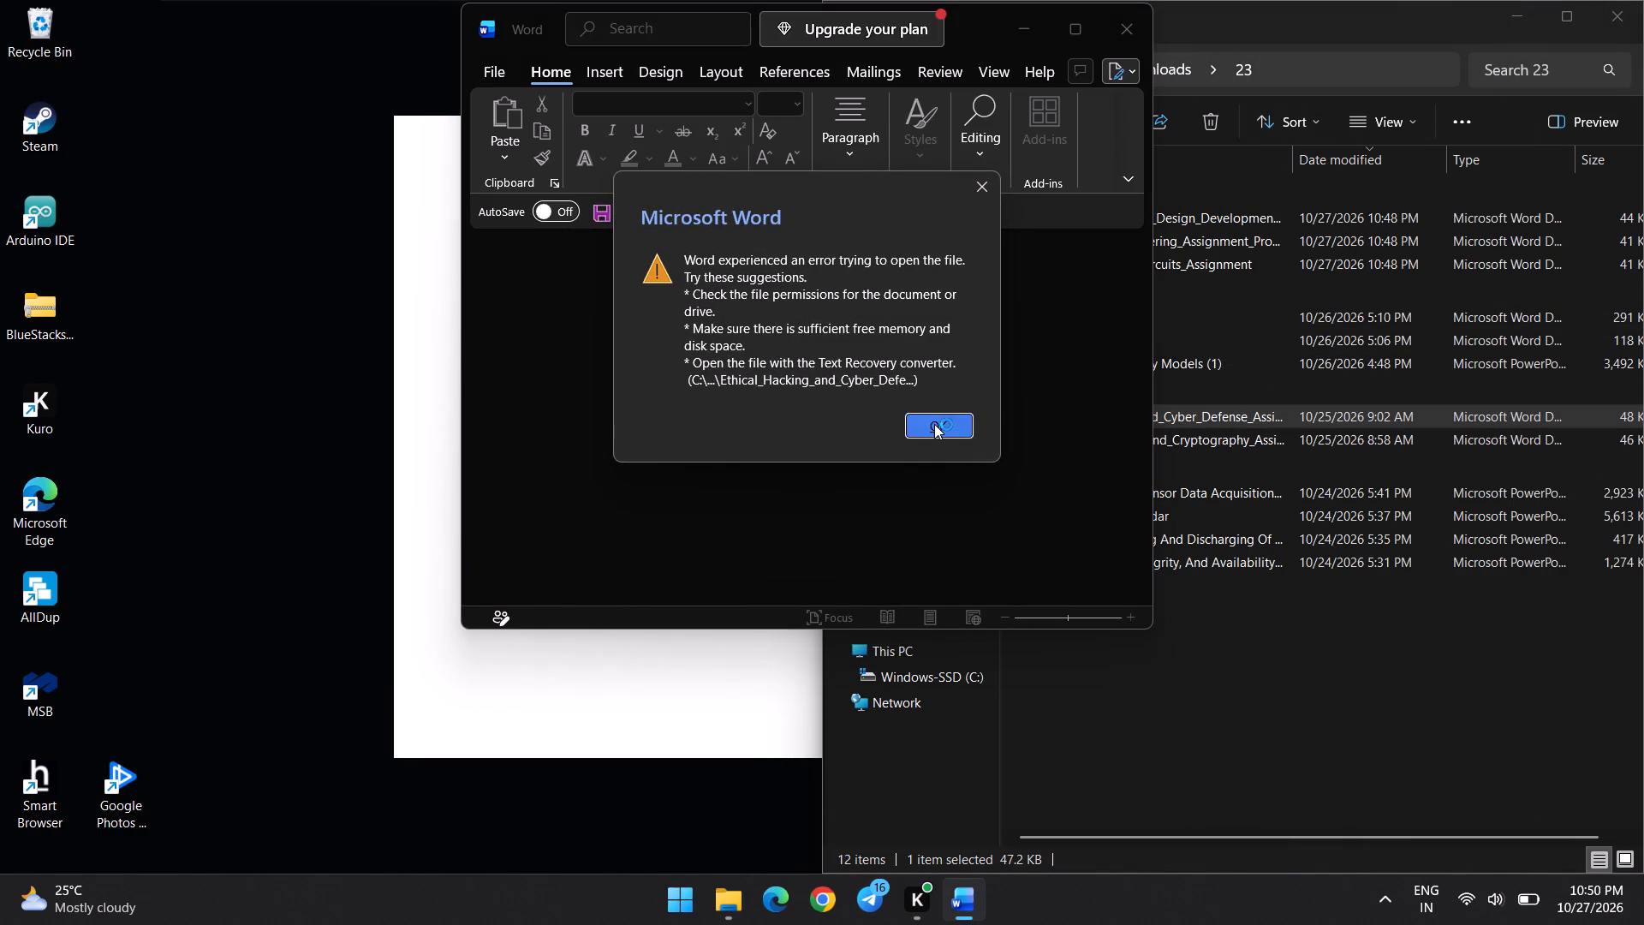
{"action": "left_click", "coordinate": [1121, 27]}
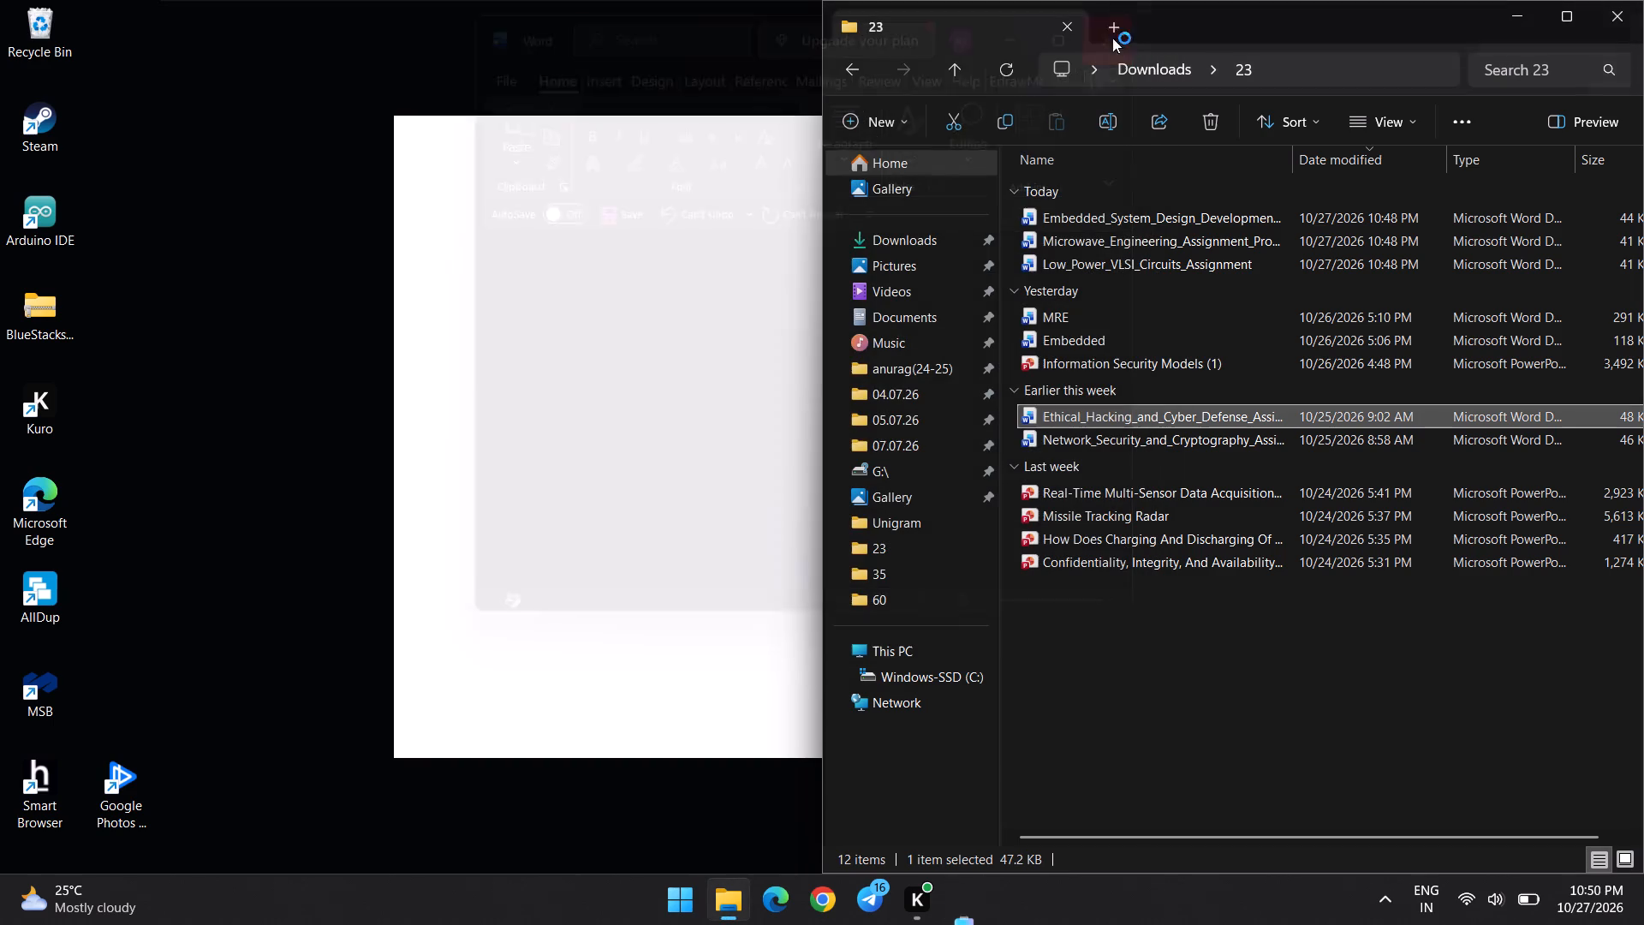
Open Low_Power_VLSI_Circuits_Assignment from folder 35 in Downloads and maximize its window.
{"action": "left_click", "coordinate": [859, 69]}
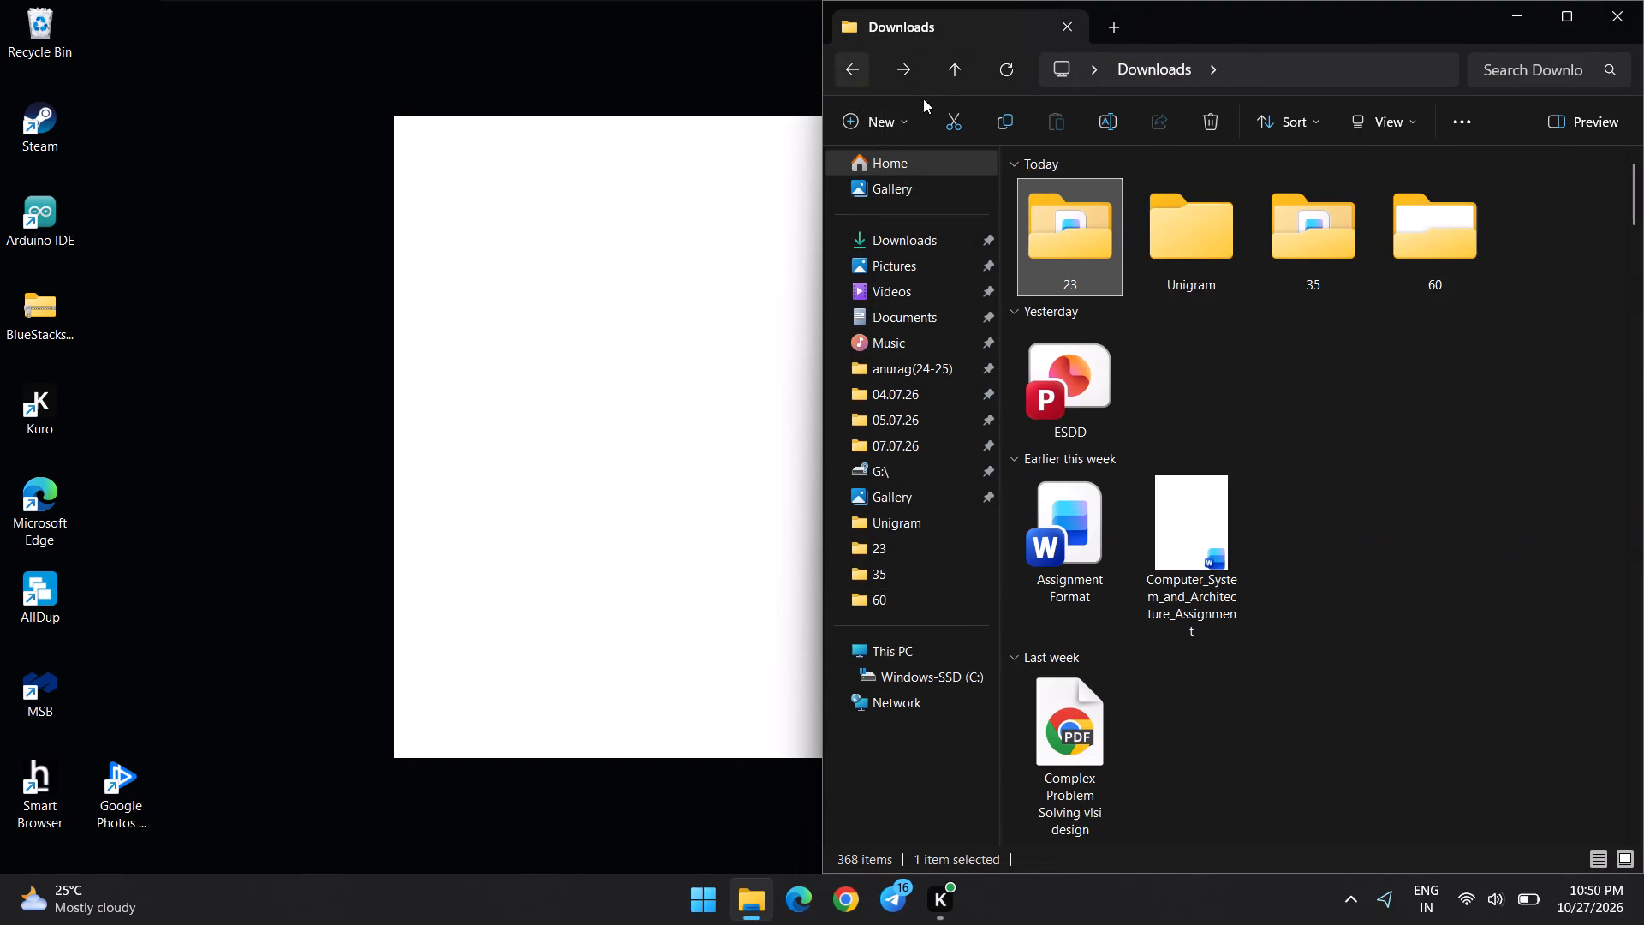
{"action": "double_click", "coordinate": [1295, 242]}
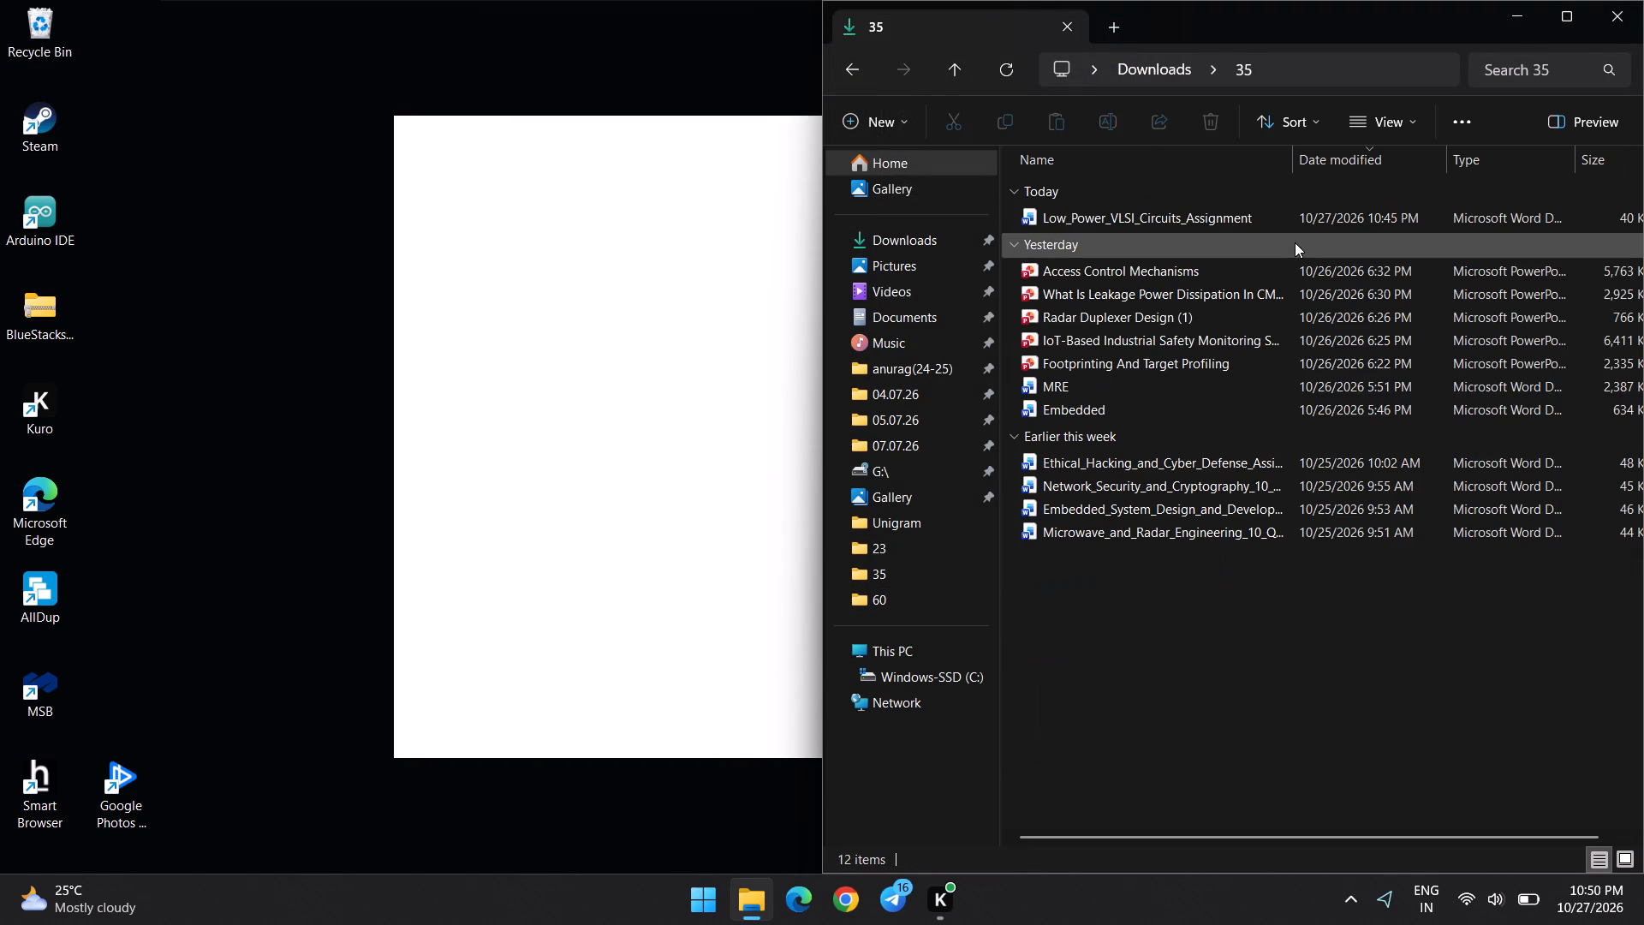
{"action": "double_click", "coordinate": [1160, 222]}
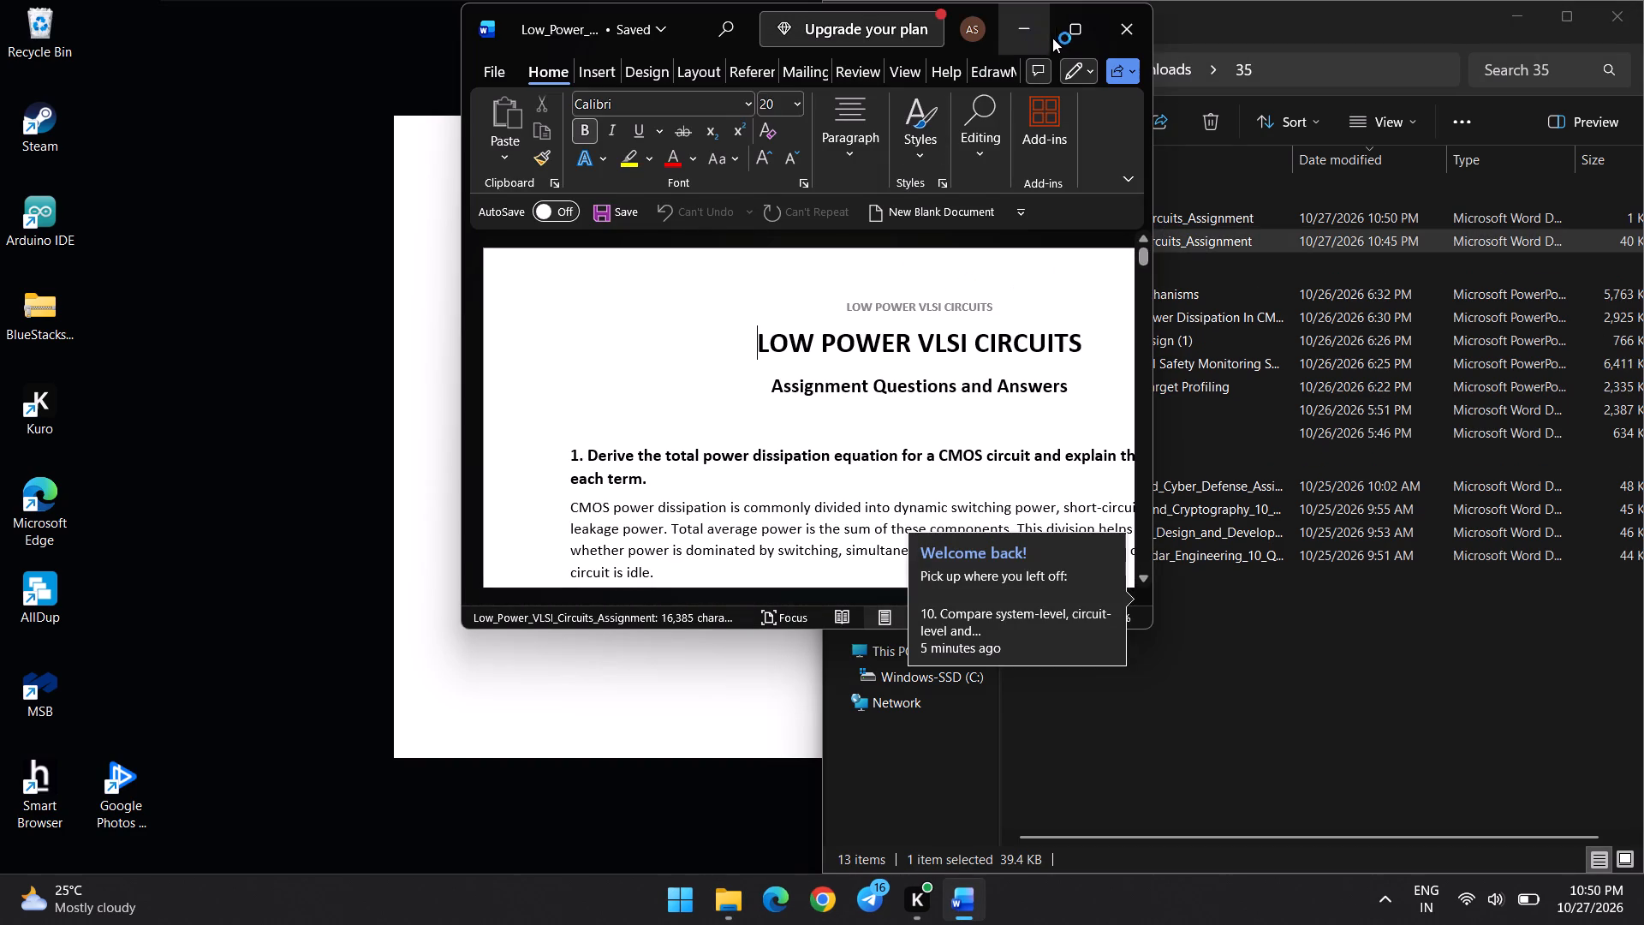
{"action": "left_click", "coordinate": [1076, 33]}
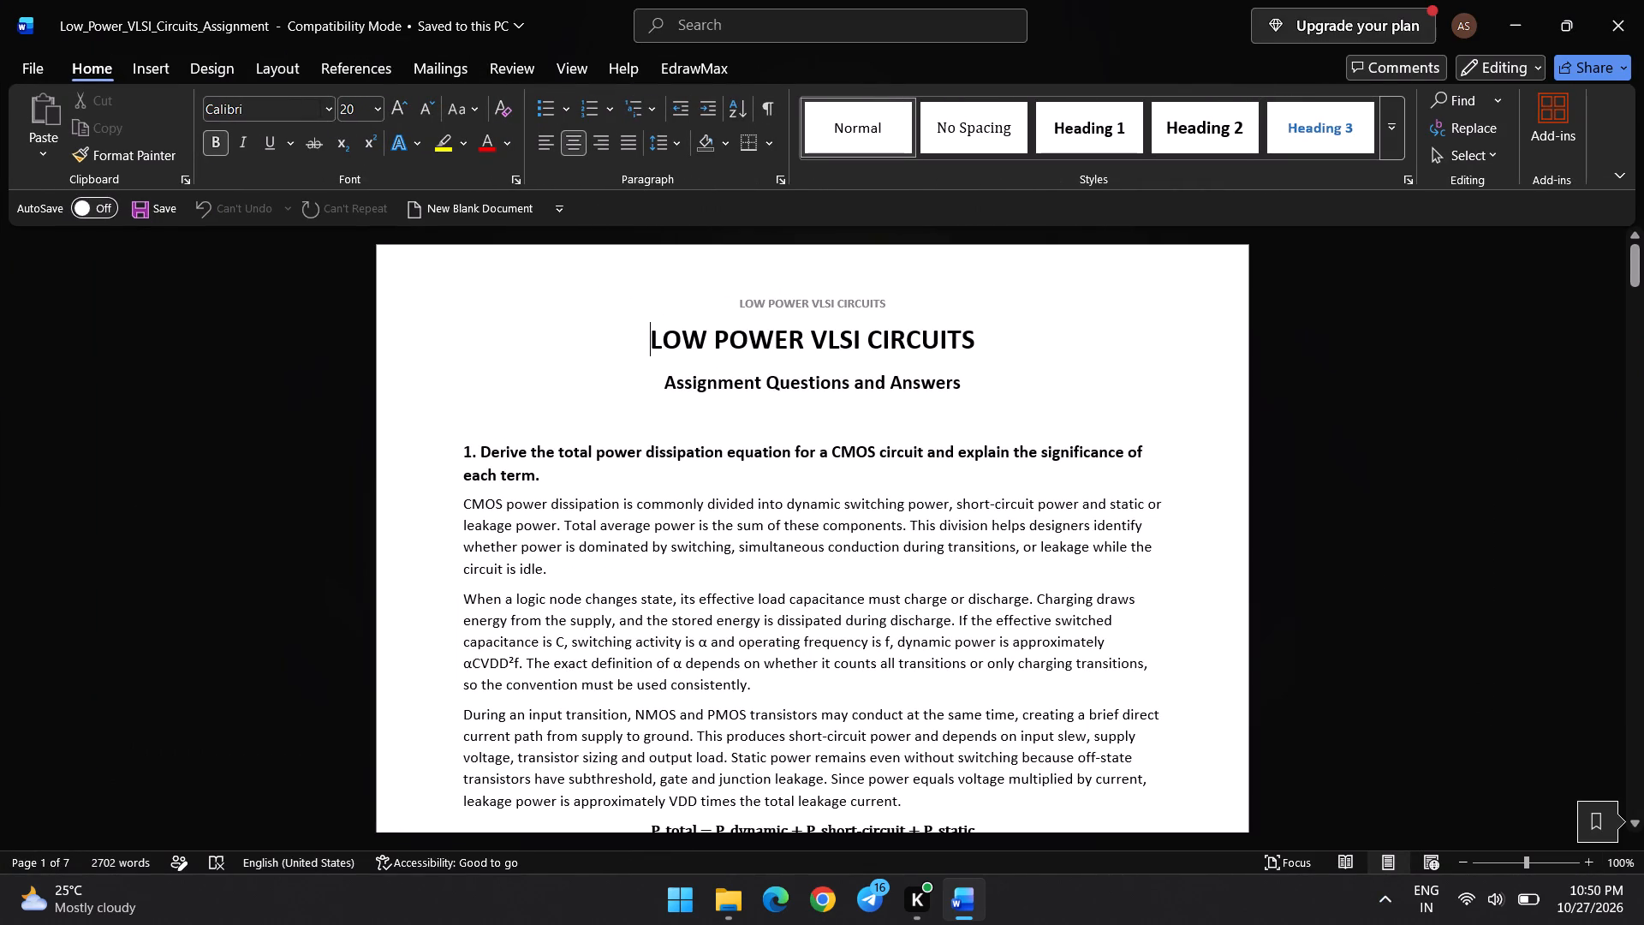
Delete the "LOW POWER VLSI CIRCUITS" title and the "Assignment Questions and Answers" subtitle above heading 1.
{"action": "left_click_drag", "start_coordinate": [969, 387], "coordinate": [632, 320]}
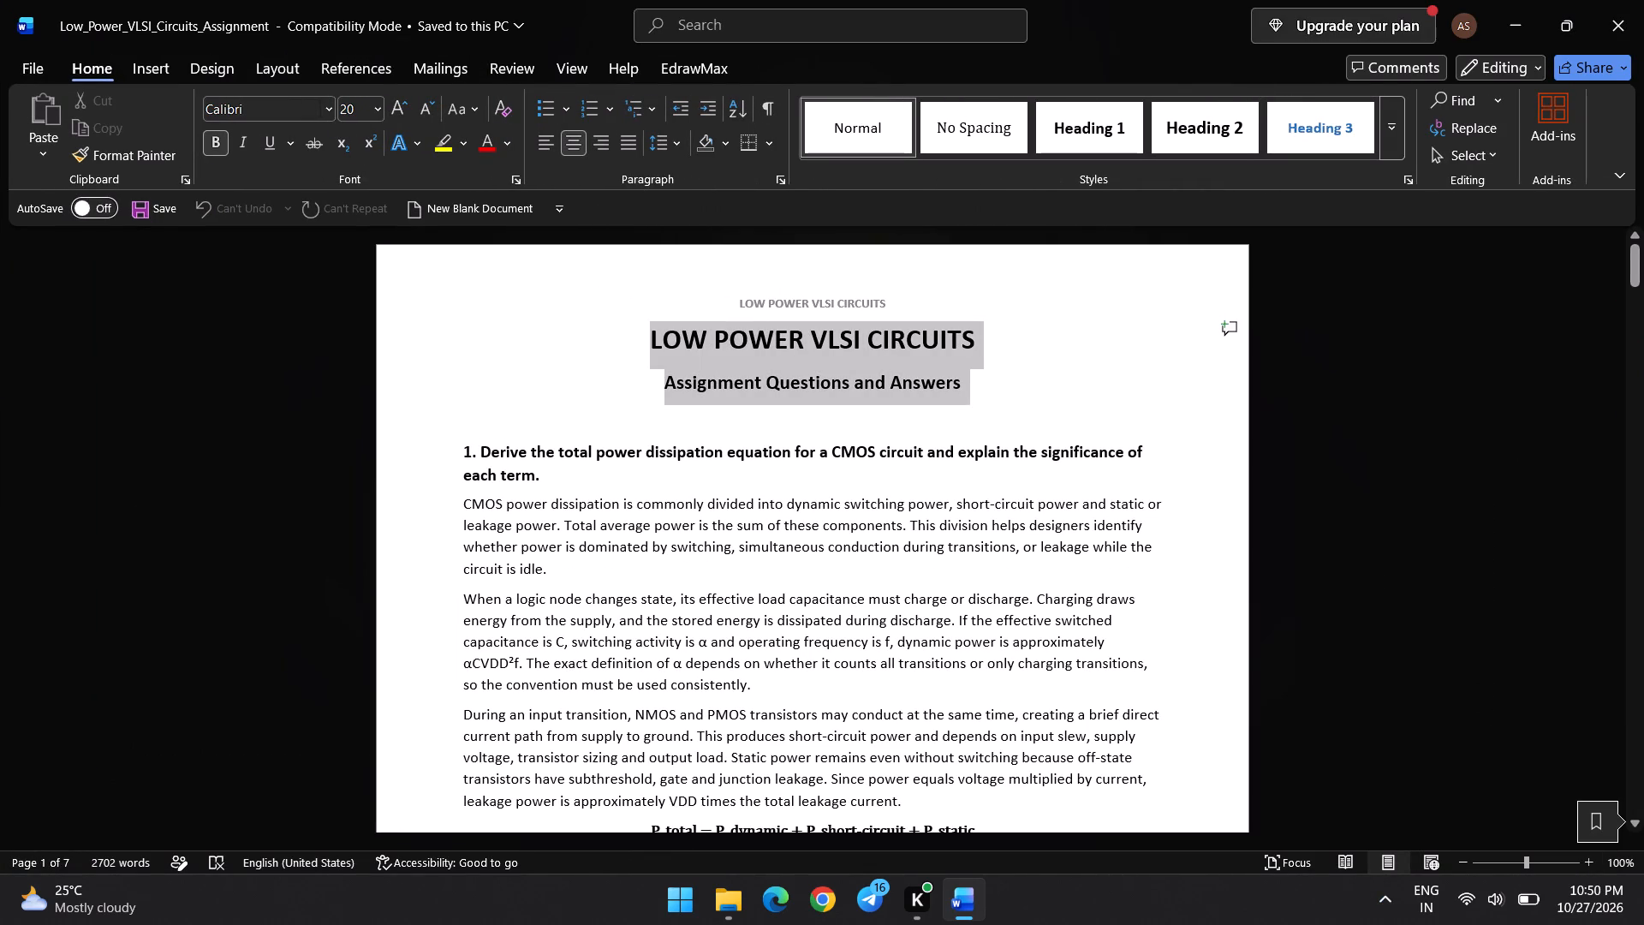
{"action": "left_click_drag", "start_coordinate": [632, 320], "coordinate": [590, 308]}
{"action": "key", "text": "BackSpace"}
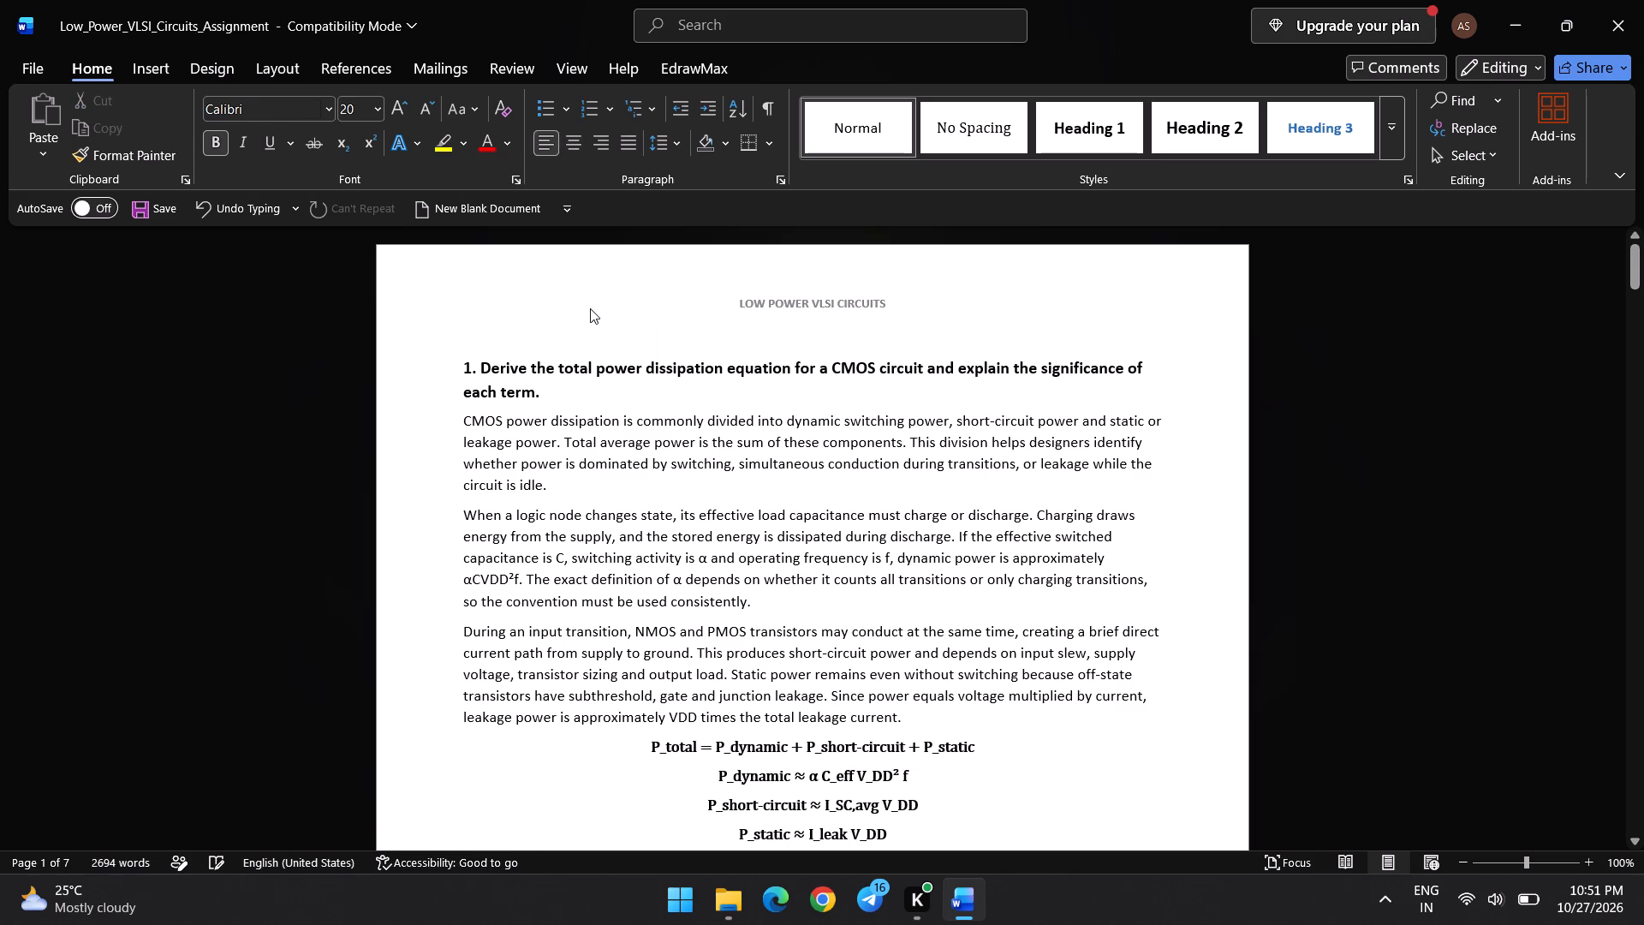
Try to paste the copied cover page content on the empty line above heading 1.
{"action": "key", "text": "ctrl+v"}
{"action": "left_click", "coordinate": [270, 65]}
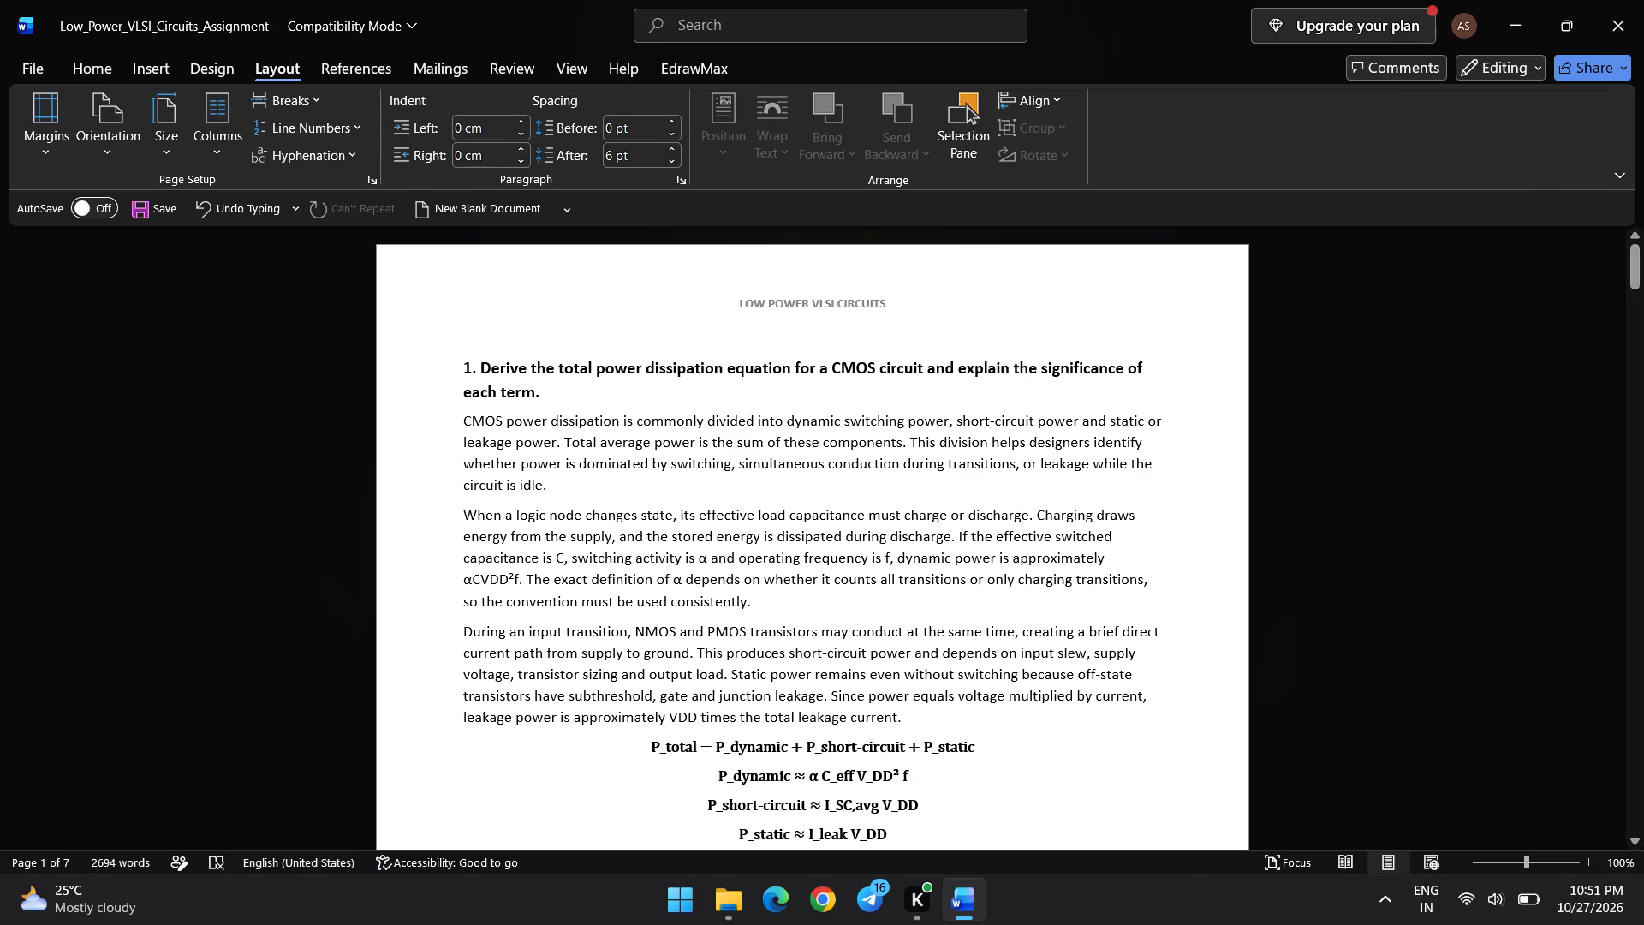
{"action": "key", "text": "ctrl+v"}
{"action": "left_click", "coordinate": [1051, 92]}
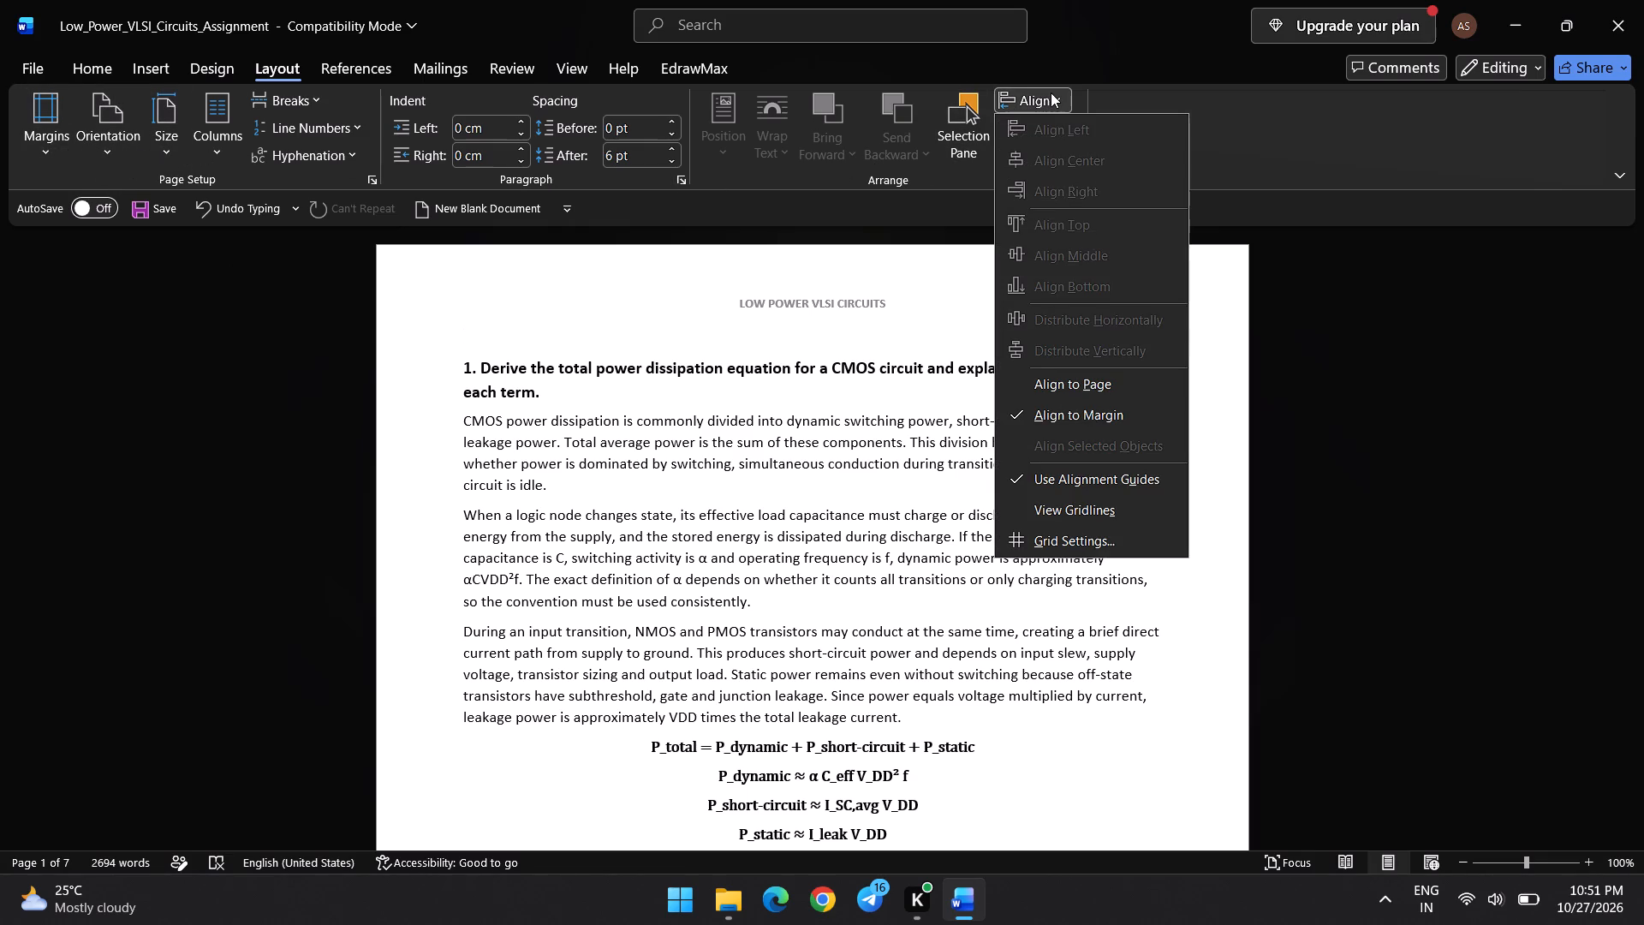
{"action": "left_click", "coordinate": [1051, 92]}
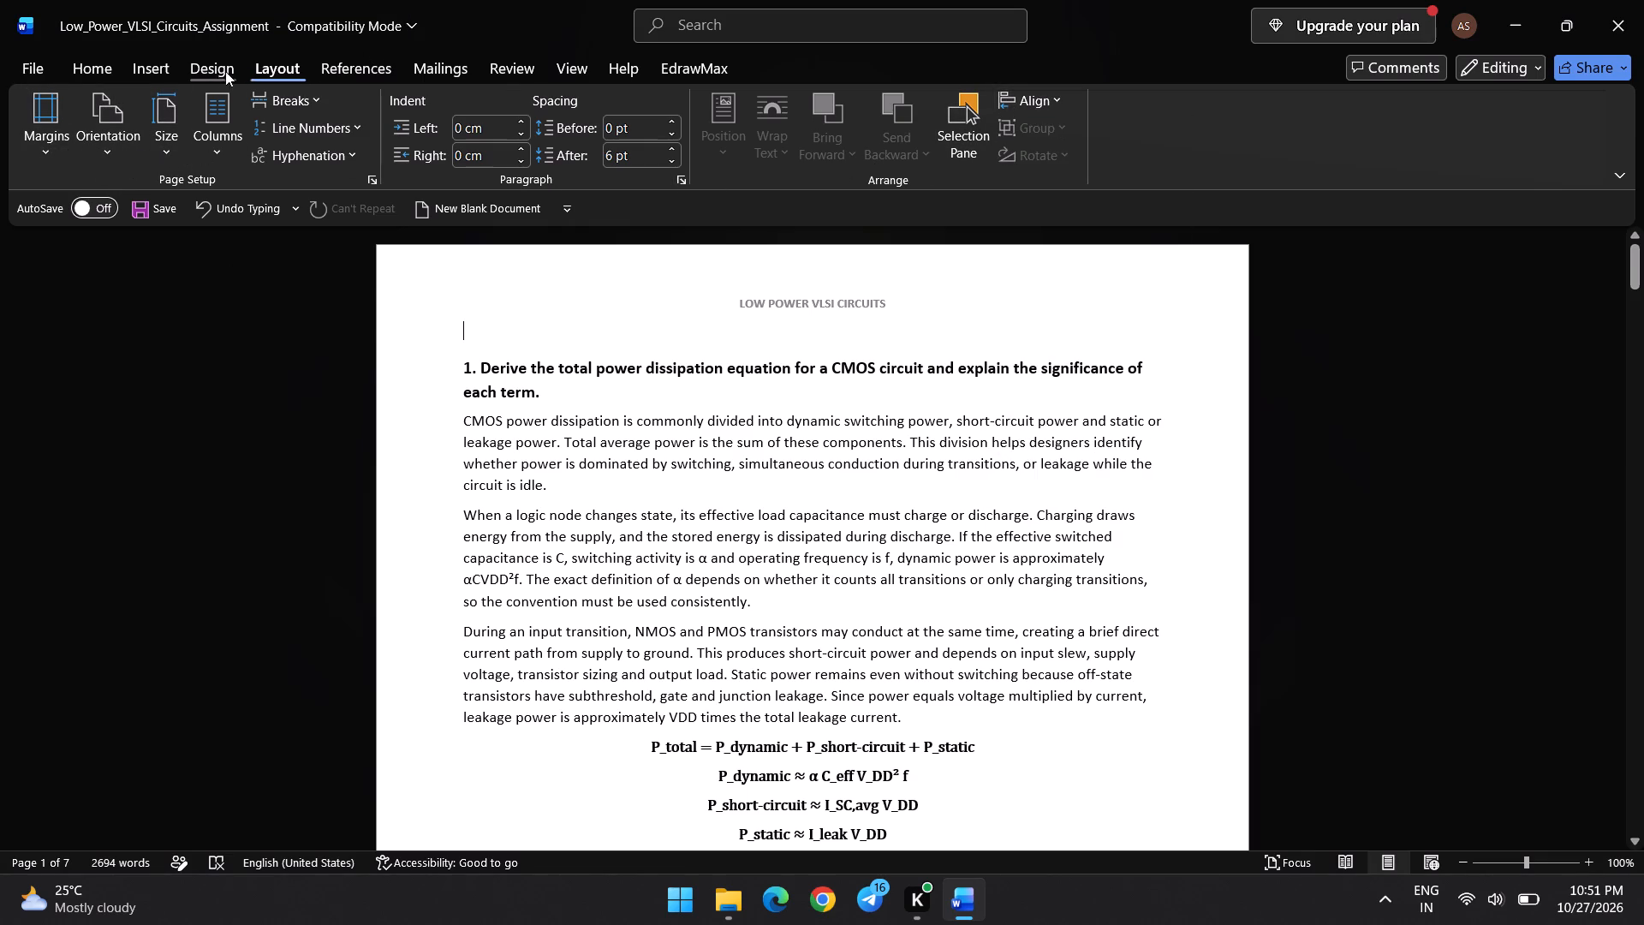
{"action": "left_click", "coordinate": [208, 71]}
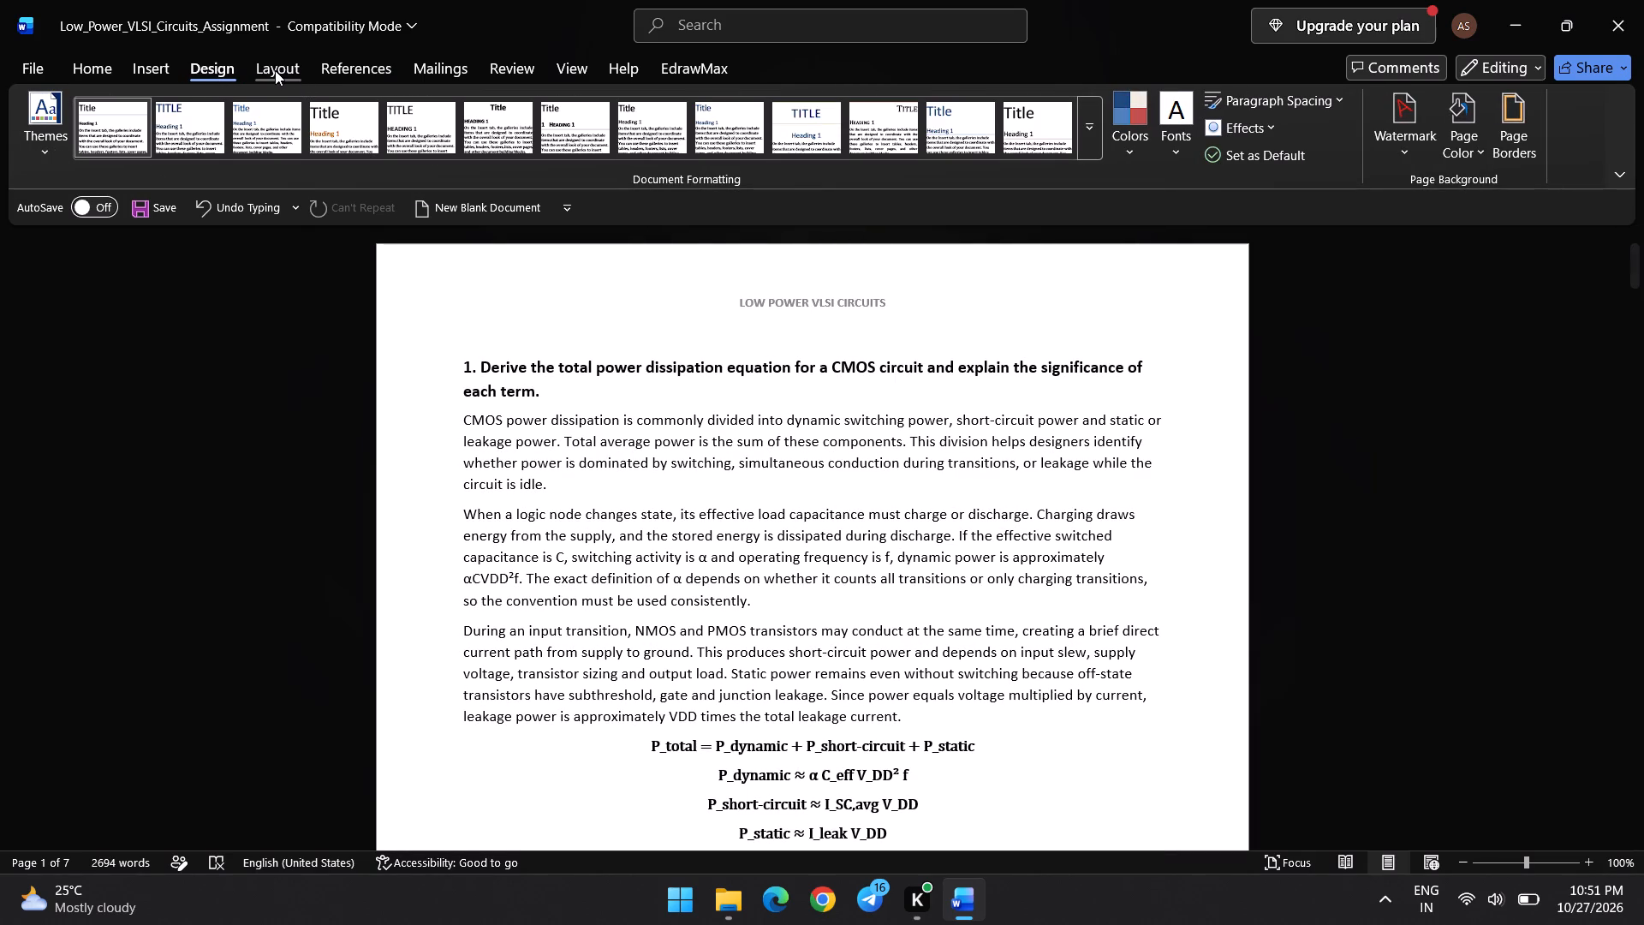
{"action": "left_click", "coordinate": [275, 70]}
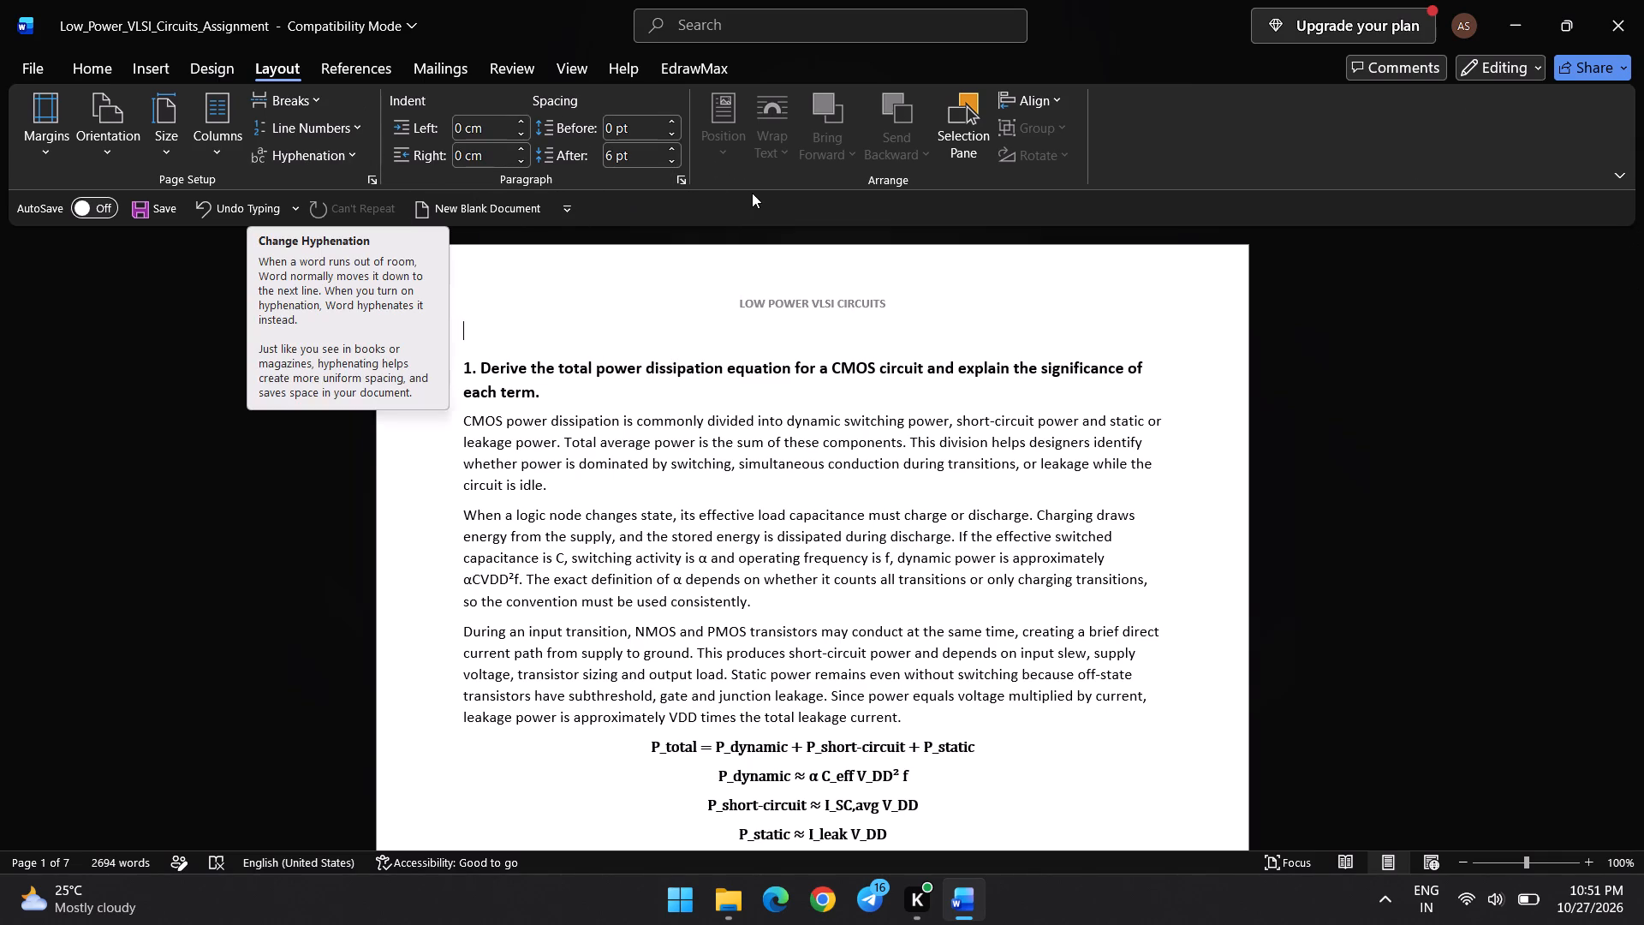
Remove the "LOW POWER VLSI CIRCUITS" page header from the document.
{"action": "triple_click", "coordinate": [869, 295]}
{"action": "double_click", "coordinate": [869, 295]}
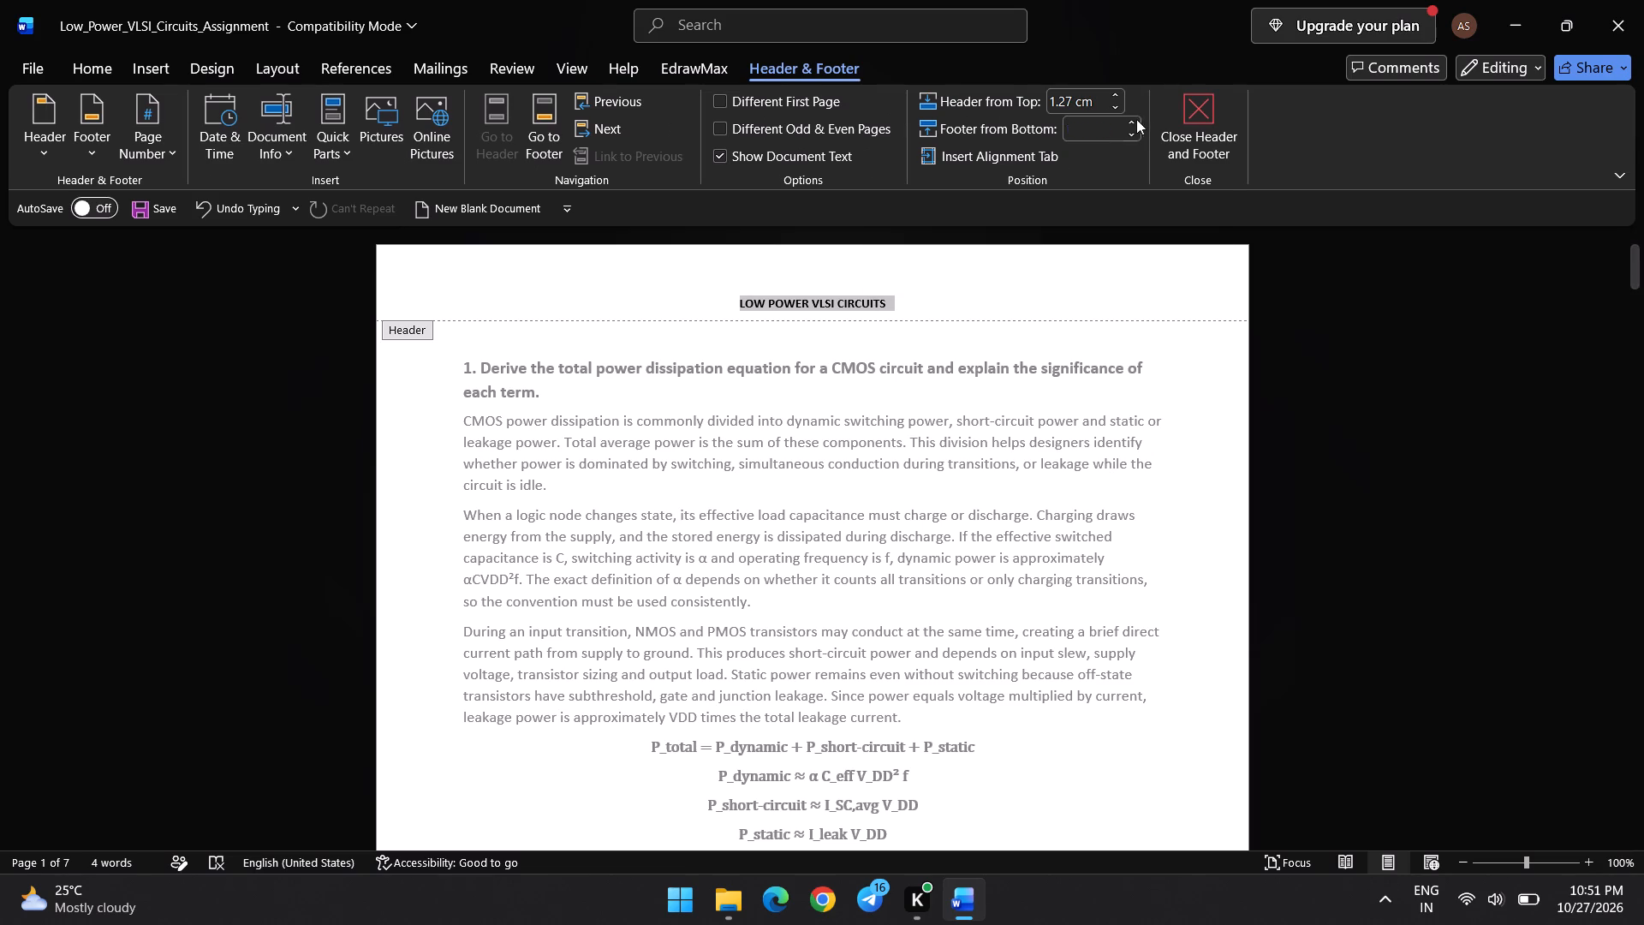
{"action": "left_click", "coordinate": [1206, 118]}
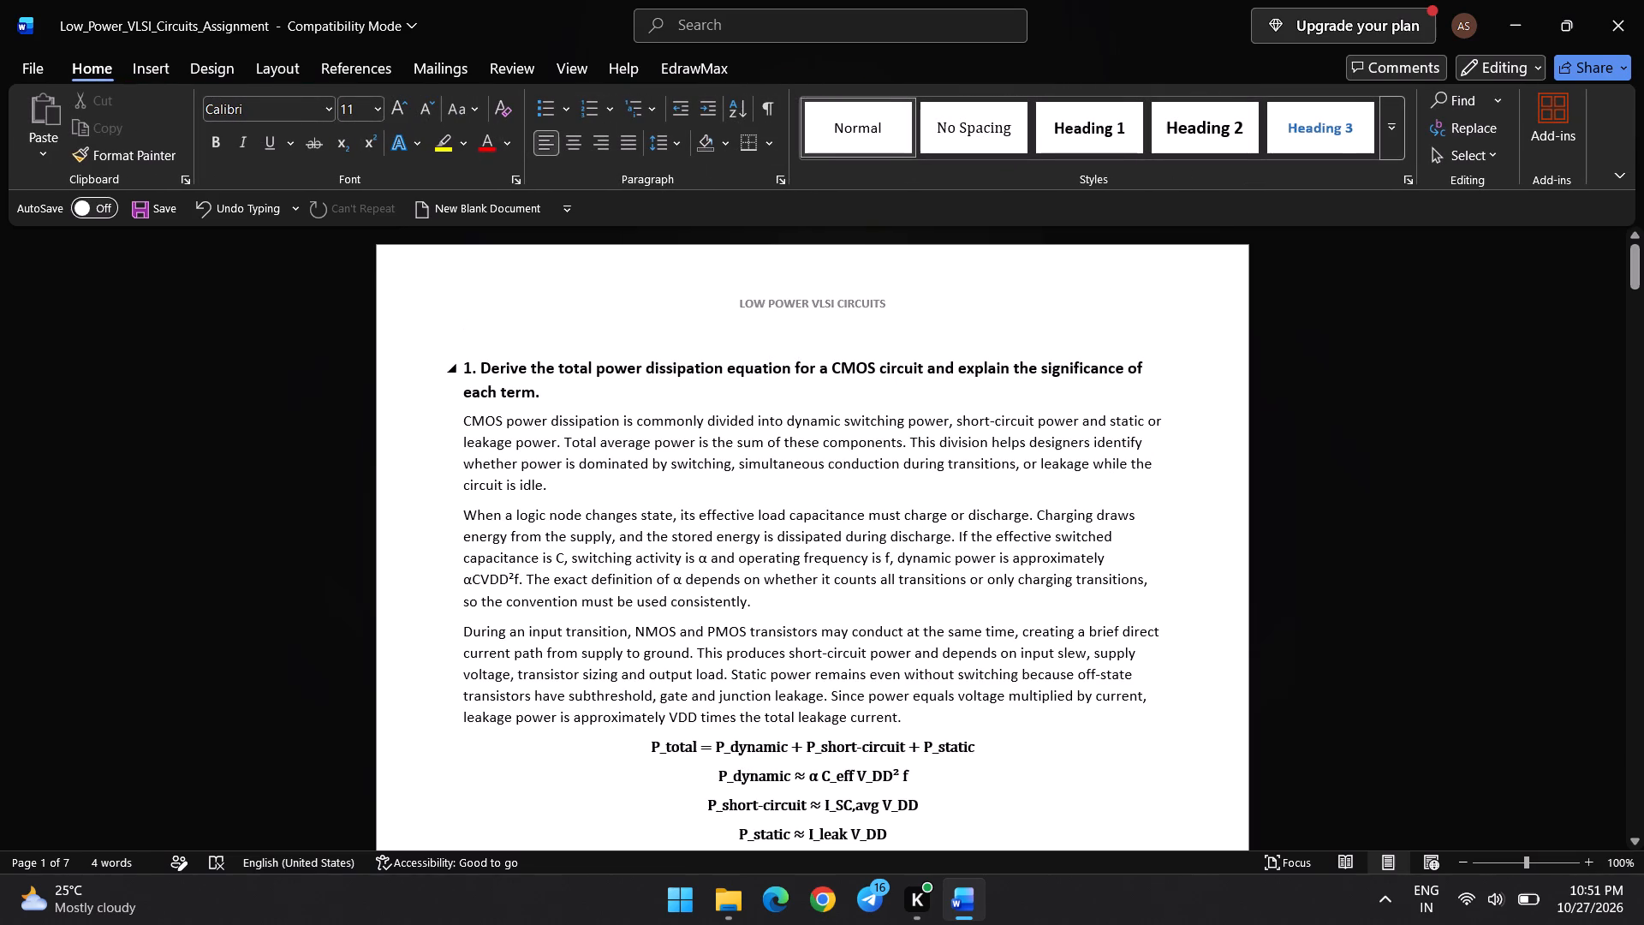
{"action": "triple_click", "coordinate": [838, 305]}
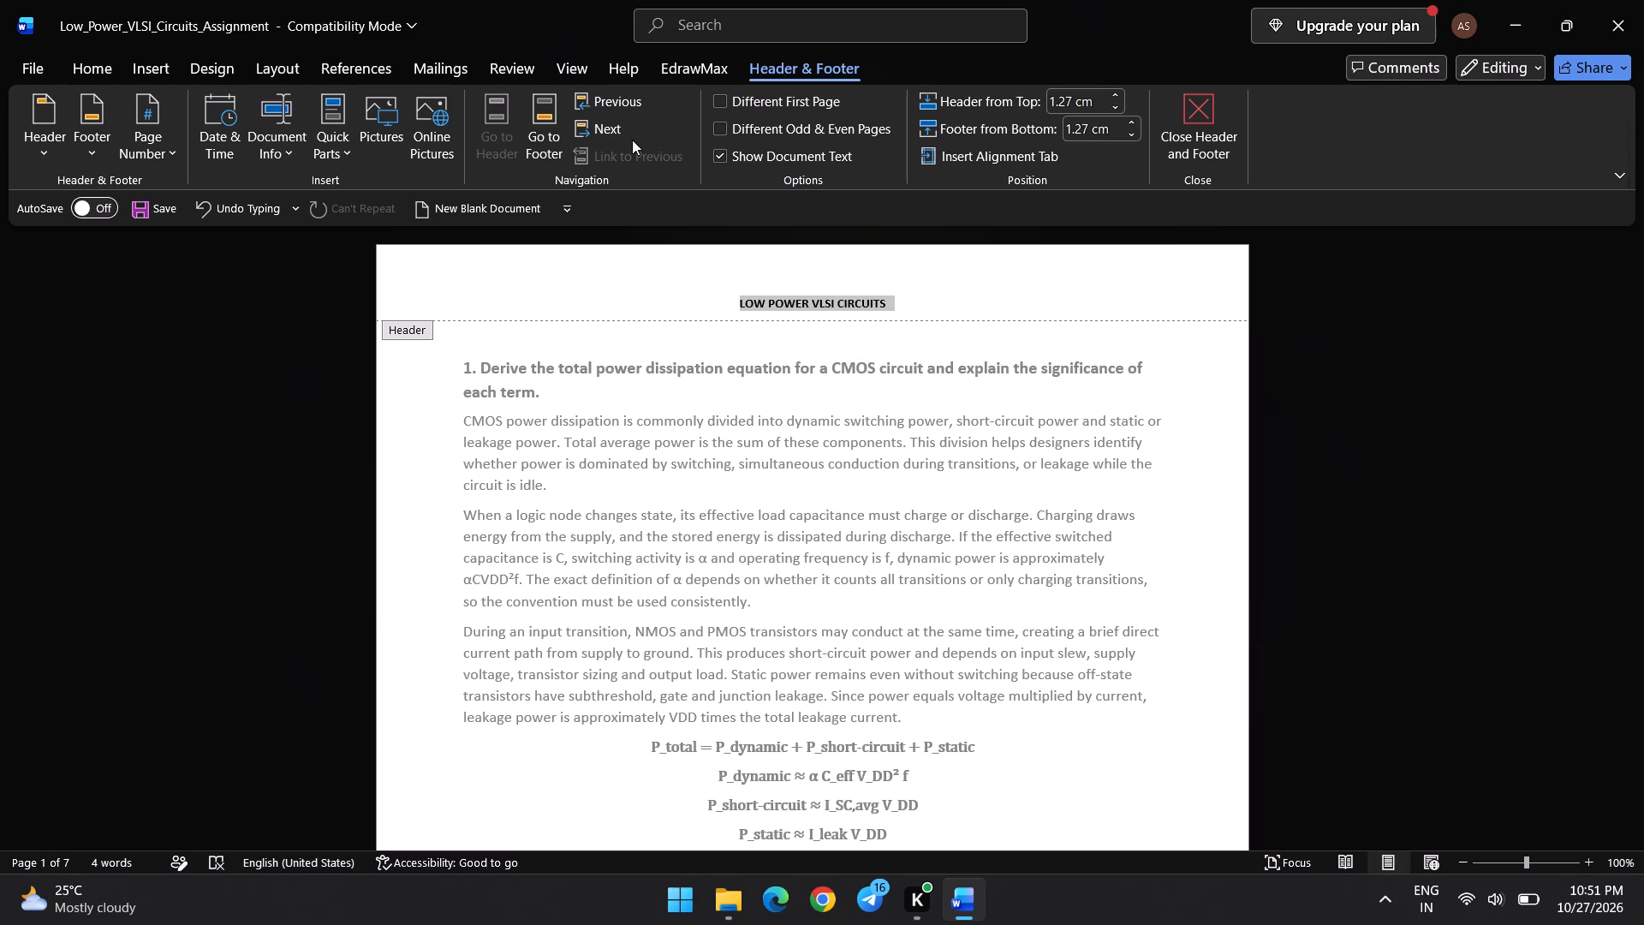
{"action": "left_click", "coordinate": [39, 158]}
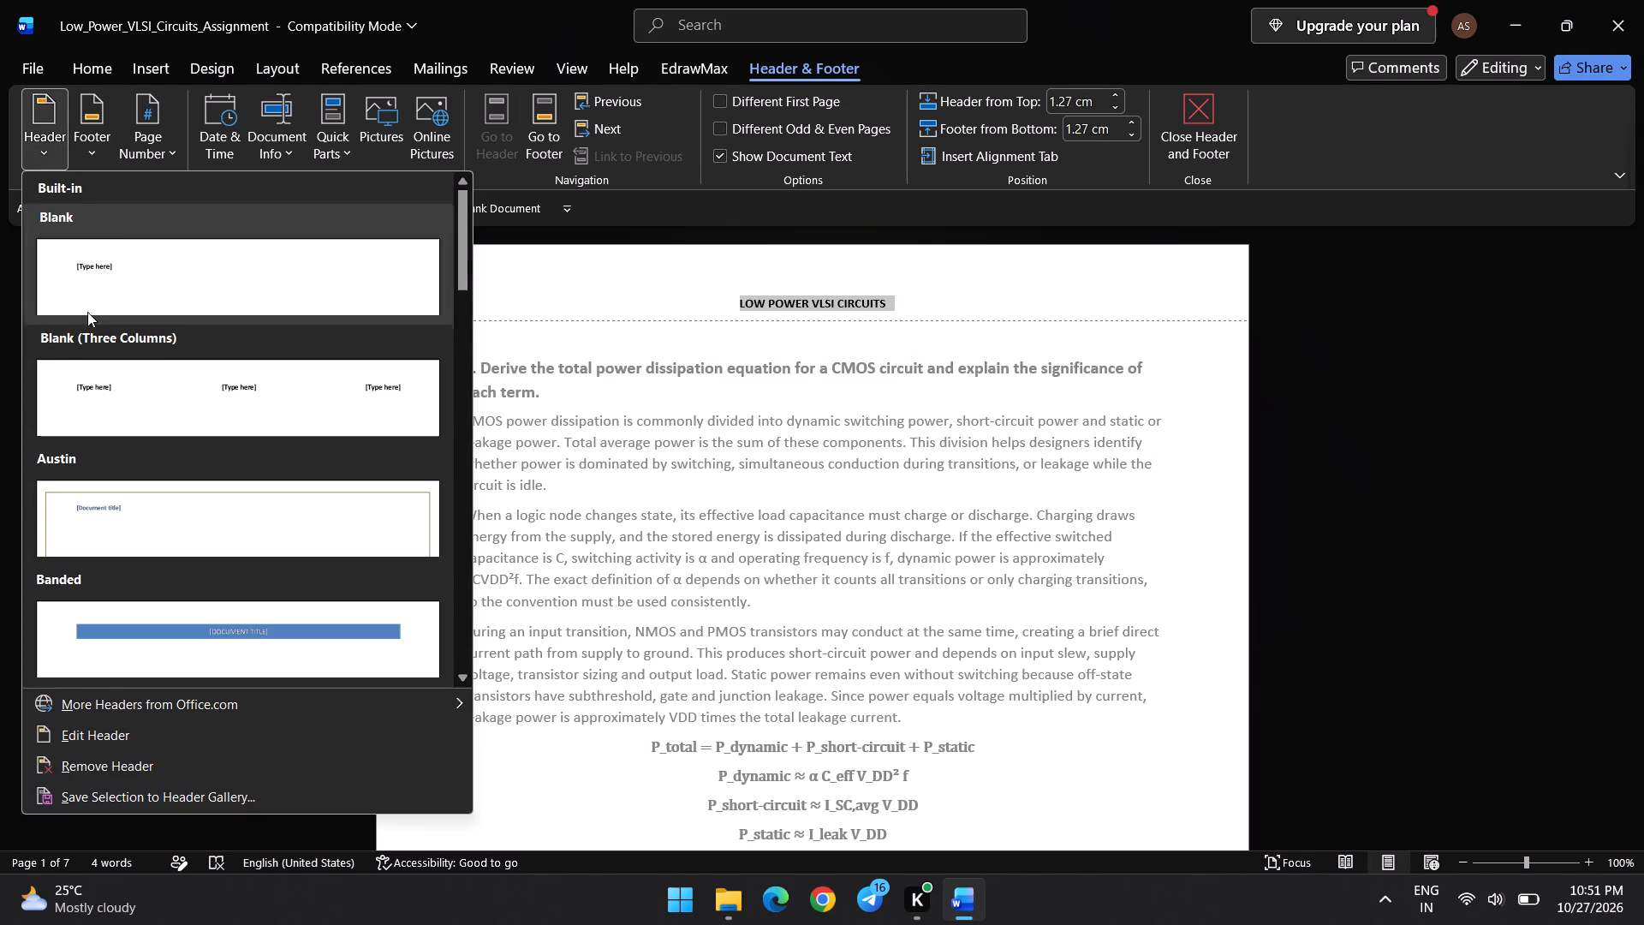
{"action": "left_click", "coordinate": [145, 763]}
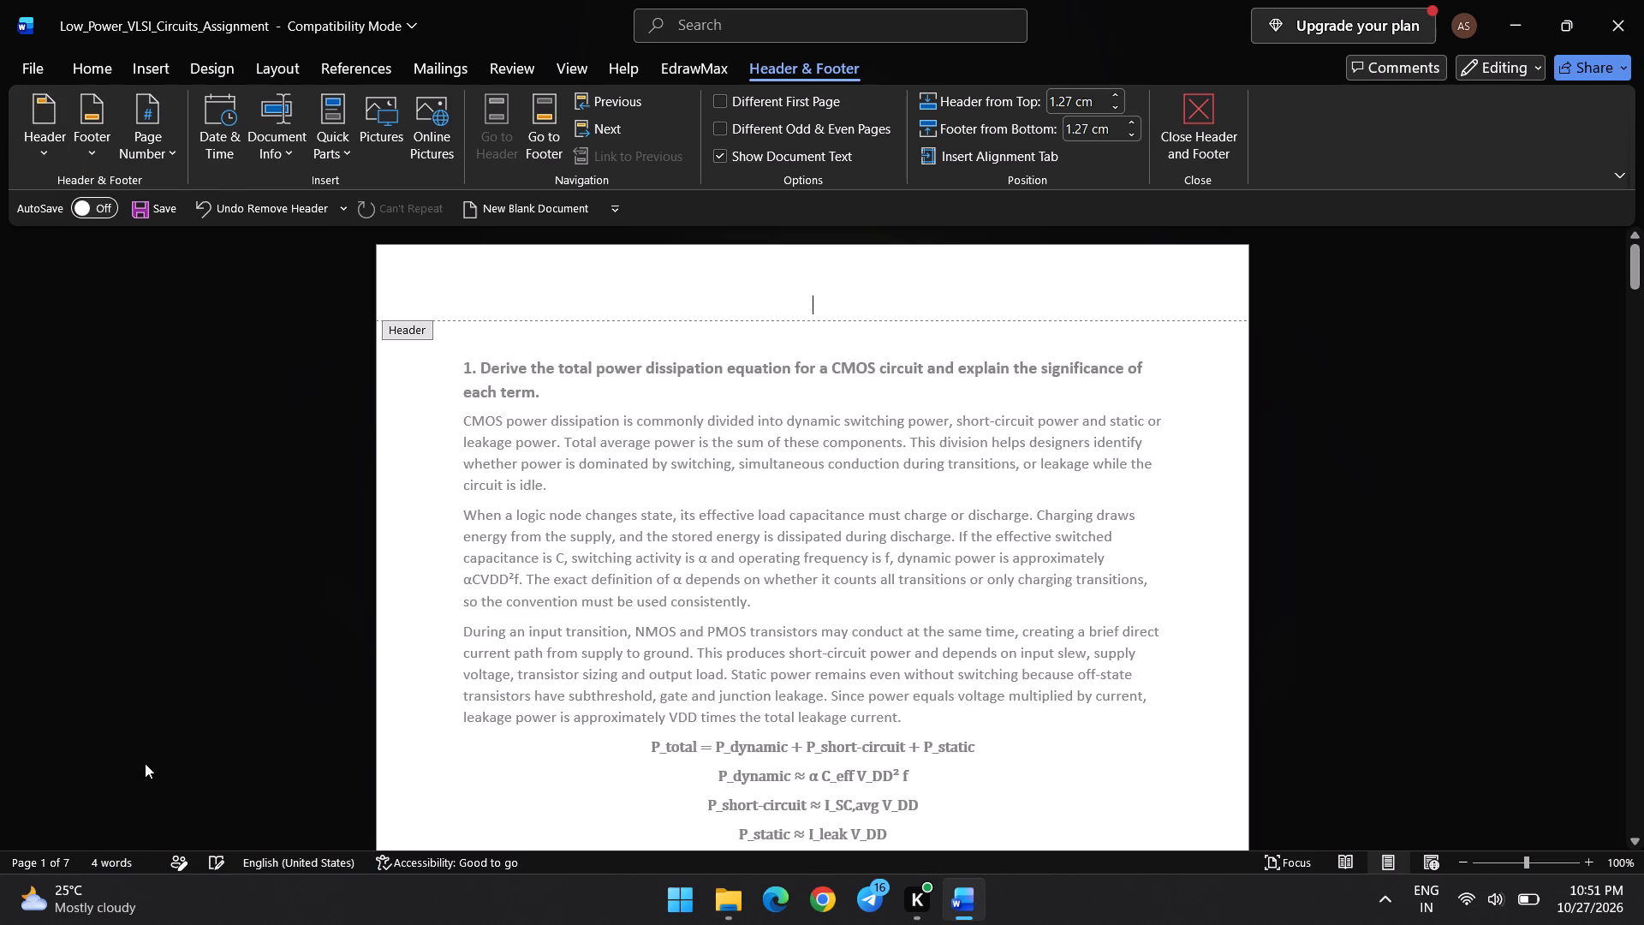
Remove the page footer from the Low_Power_VLSI_Circuits_Assignment document.
{"action": "left_click", "coordinate": [83, 146]}
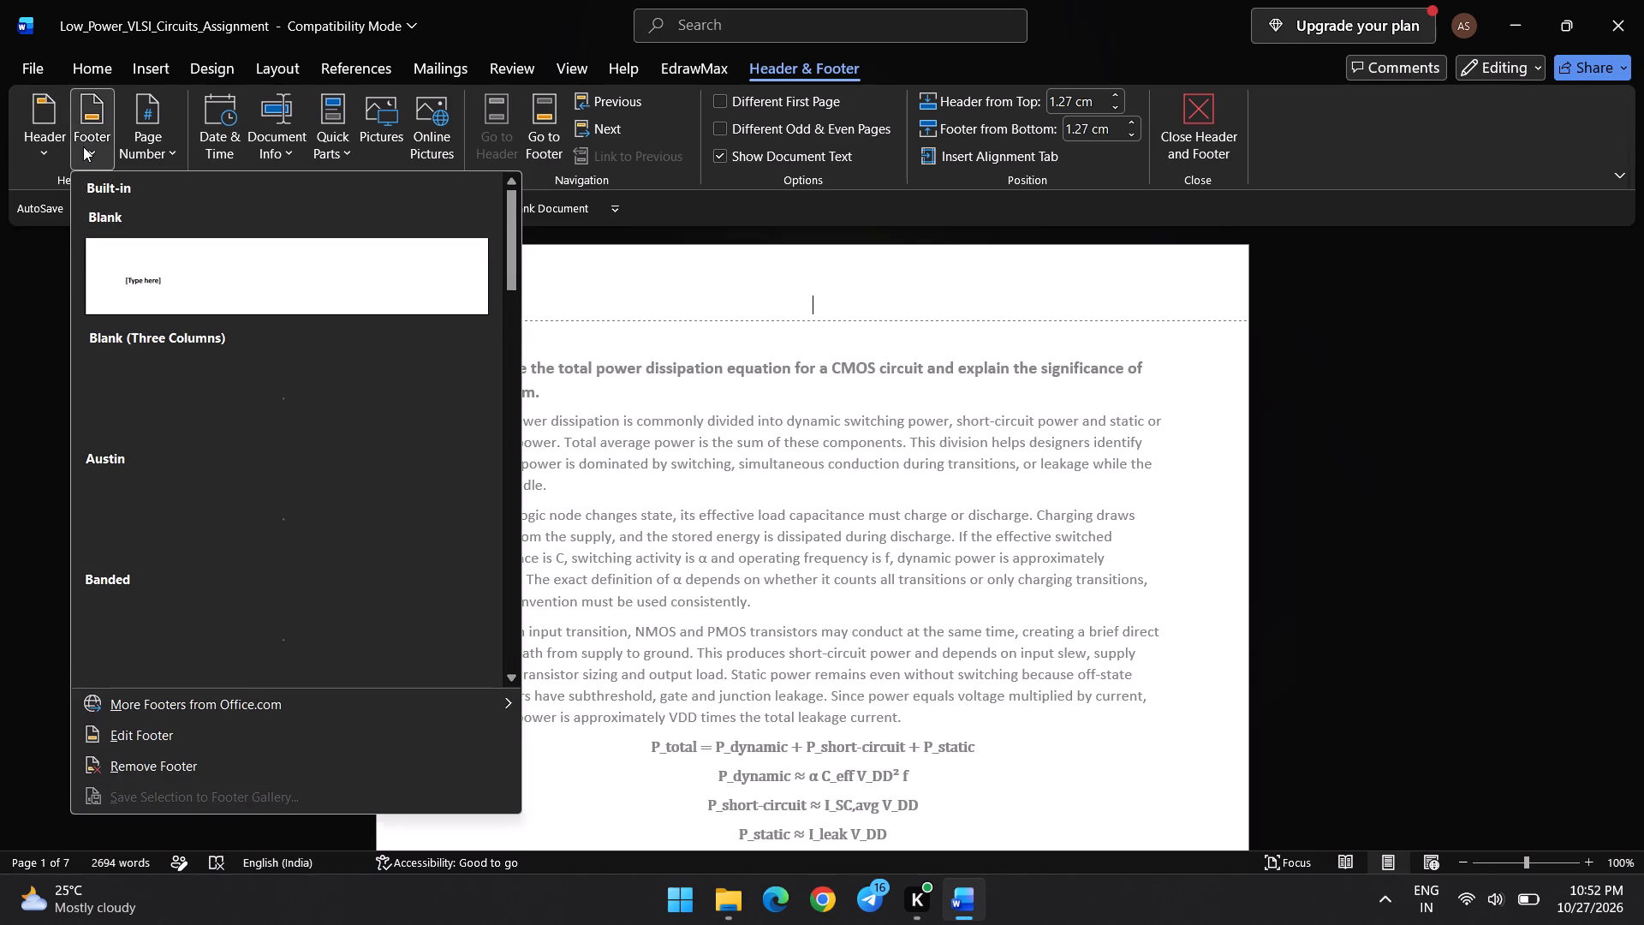
{"action": "left_click", "coordinate": [129, 762]}
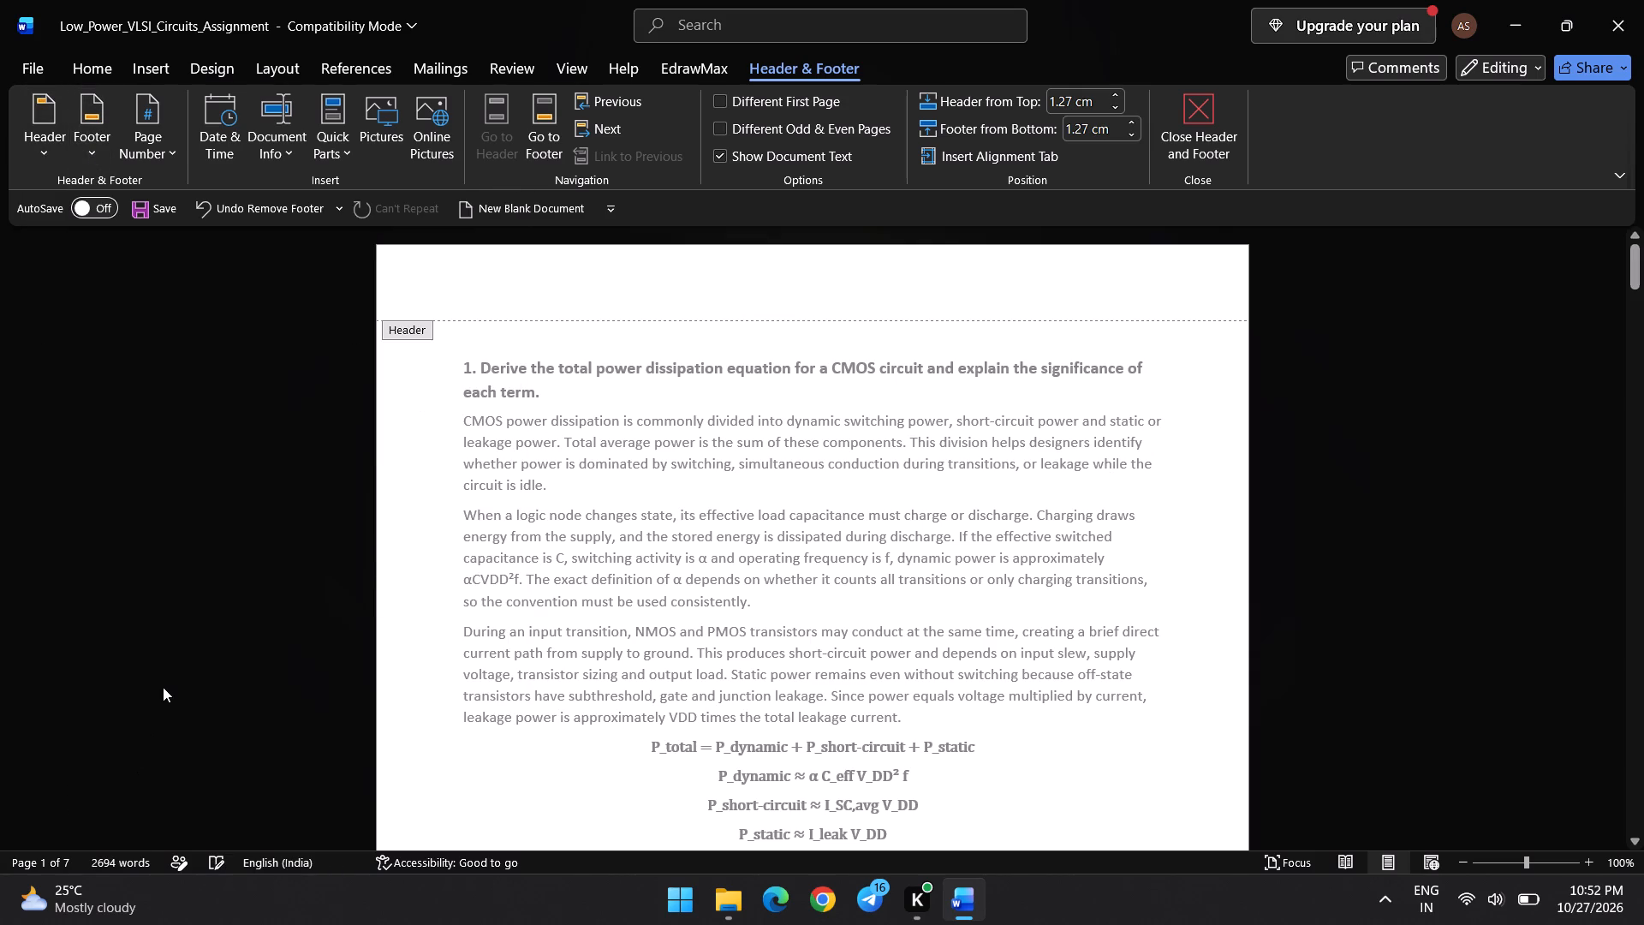
{"action": "scroll", "coordinate": [163, 687], "scroll_direction": "down", "scroll_amount": 3}
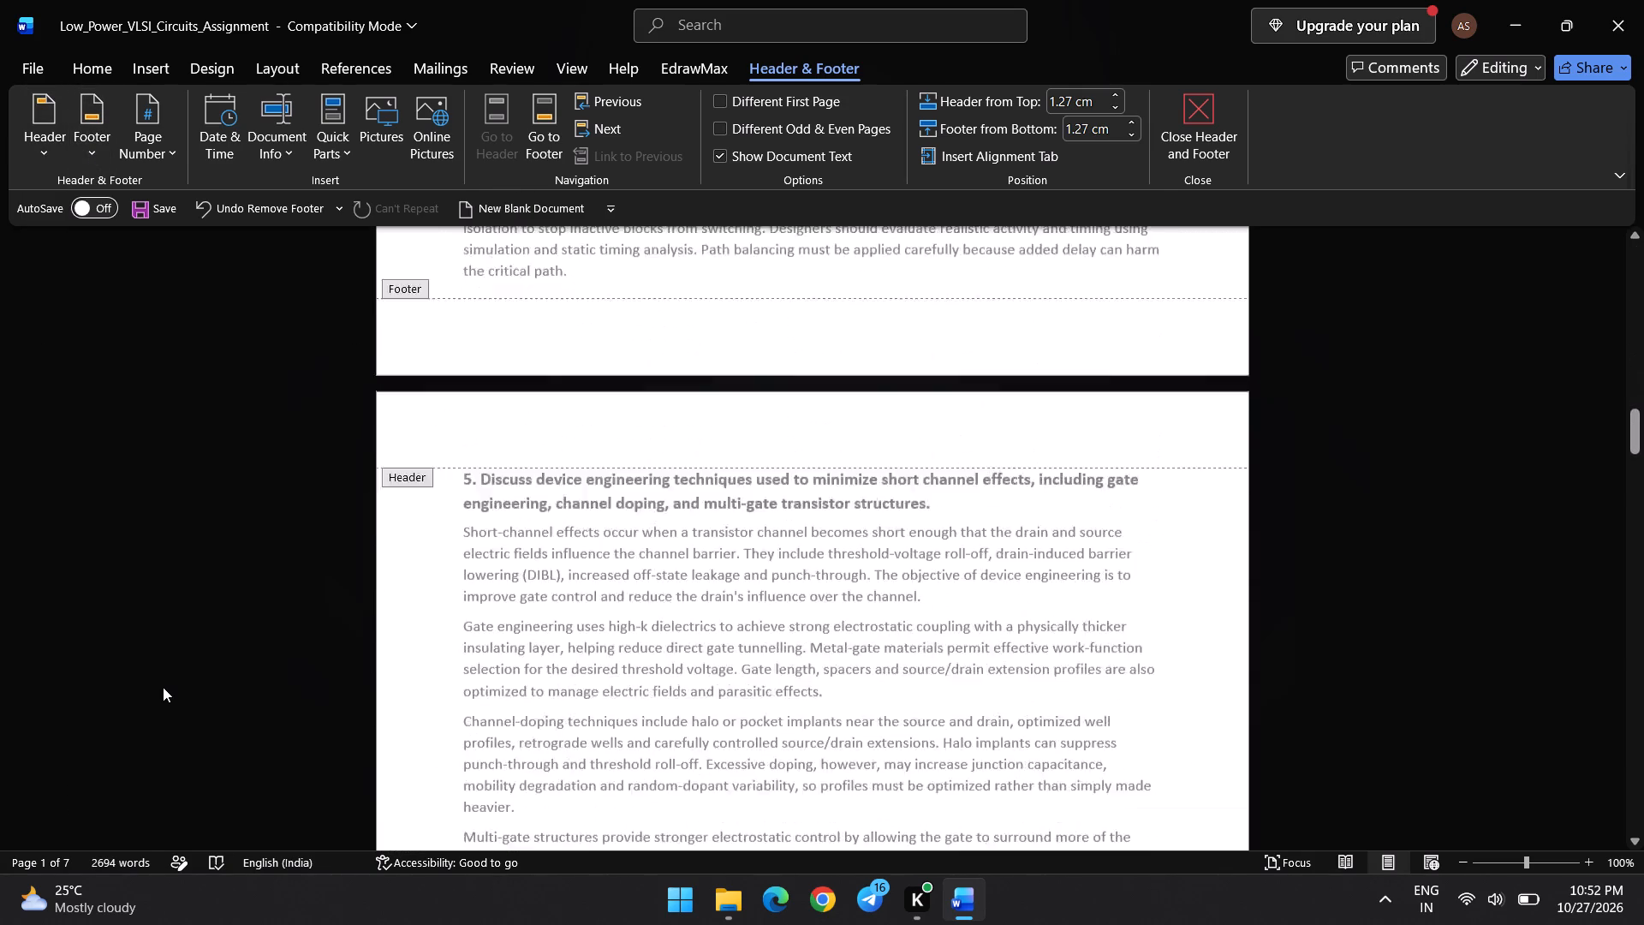
{"action": "scroll", "coordinate": [163, 687], "scroll_direction": "down", "scroll_amount": 3}
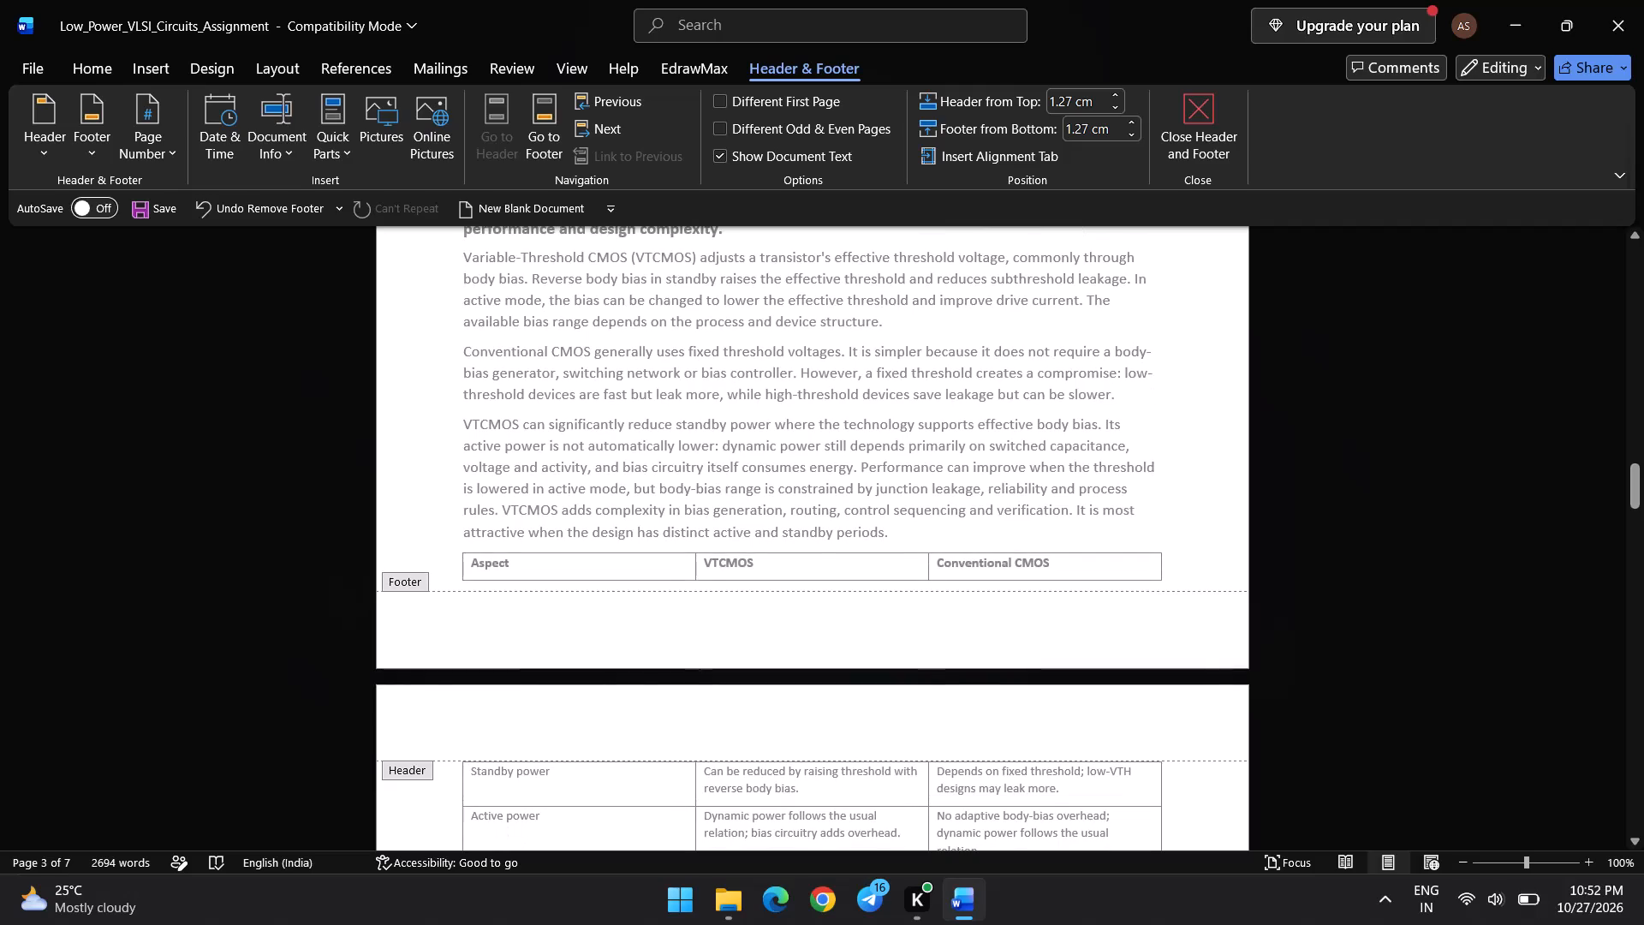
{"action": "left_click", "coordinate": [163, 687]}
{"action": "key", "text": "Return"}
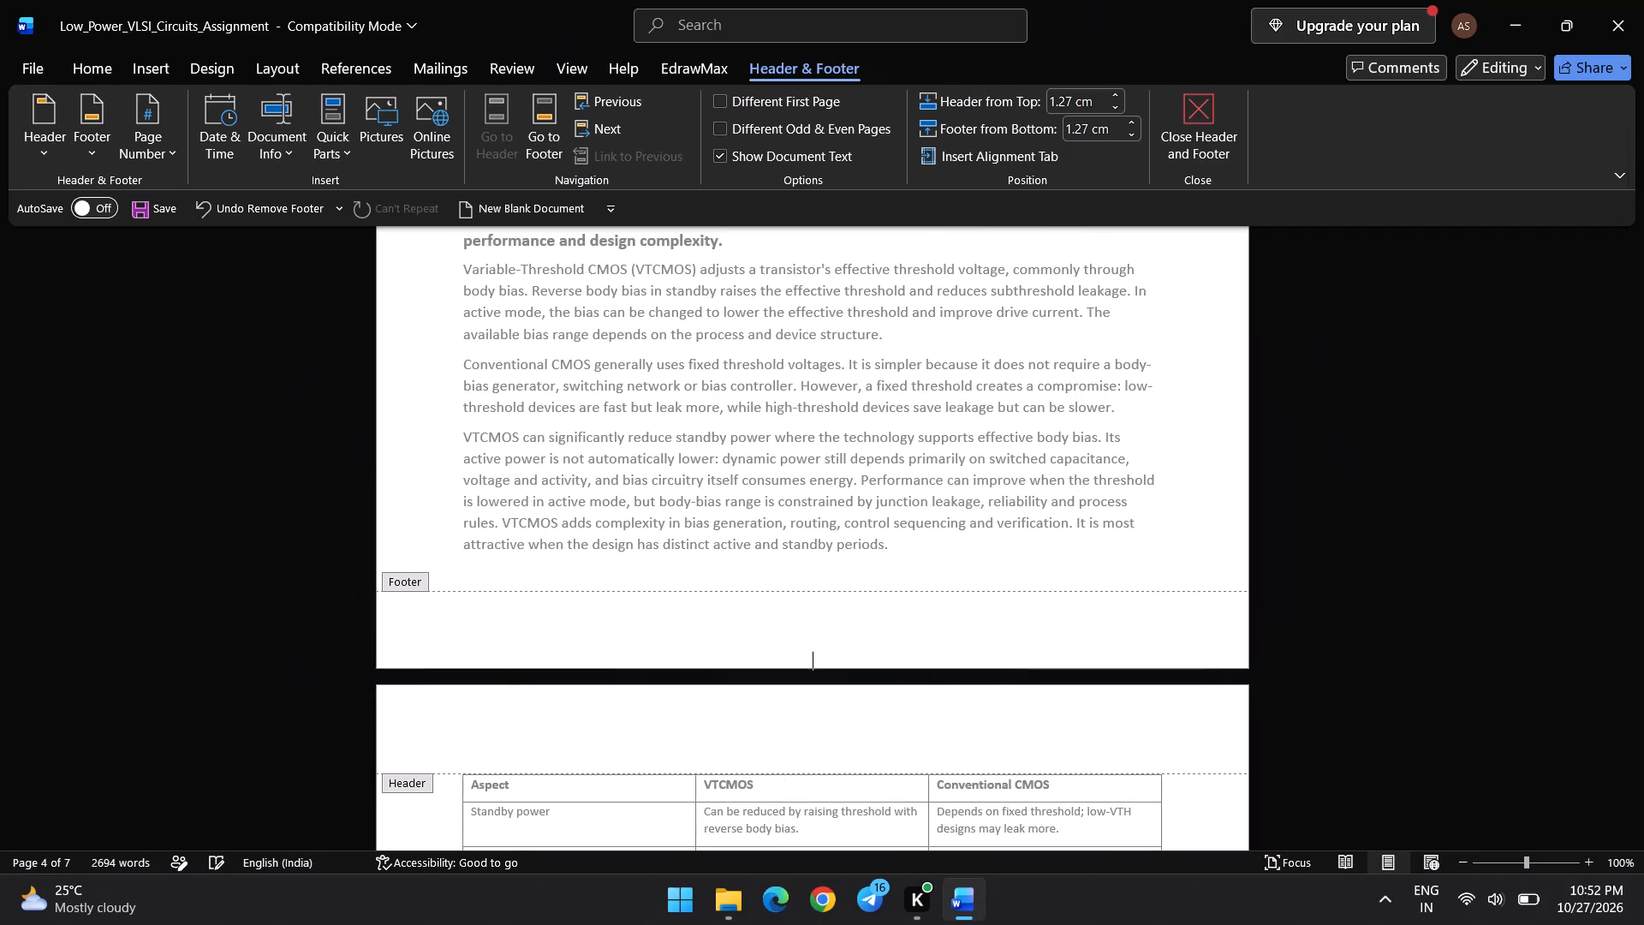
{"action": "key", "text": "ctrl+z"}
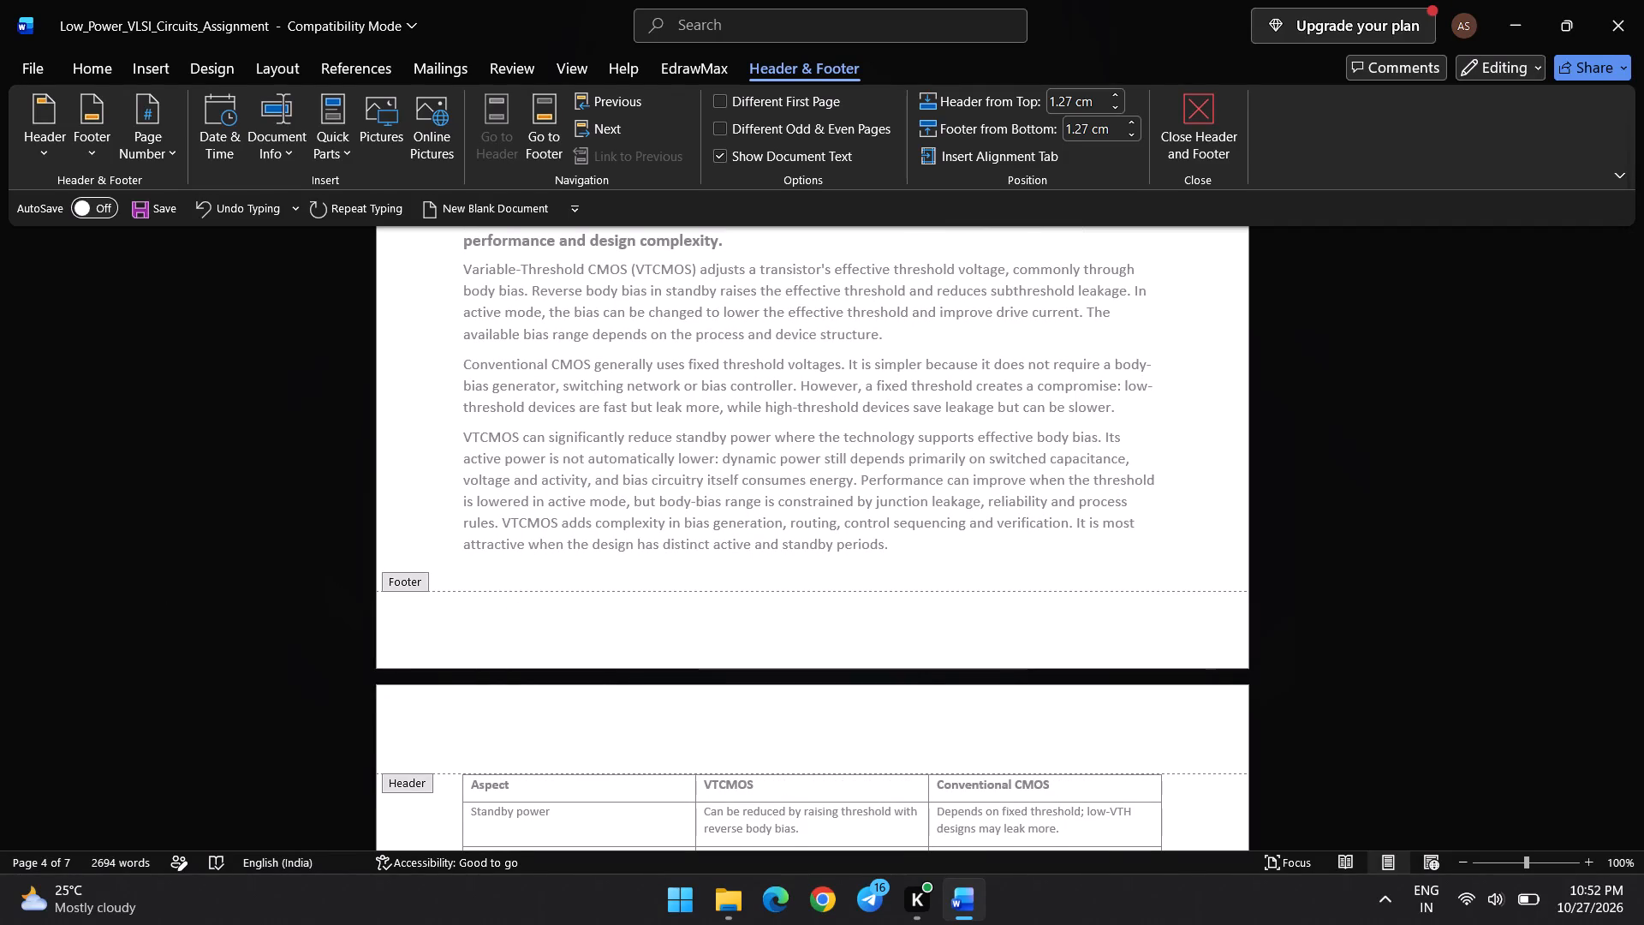
Save the Low_Power_VLSI_Circuits_Assignment document and leave header and footer editing, returning to the body text at heading 1.
{"action": "key", "text": "ctrl+s"}
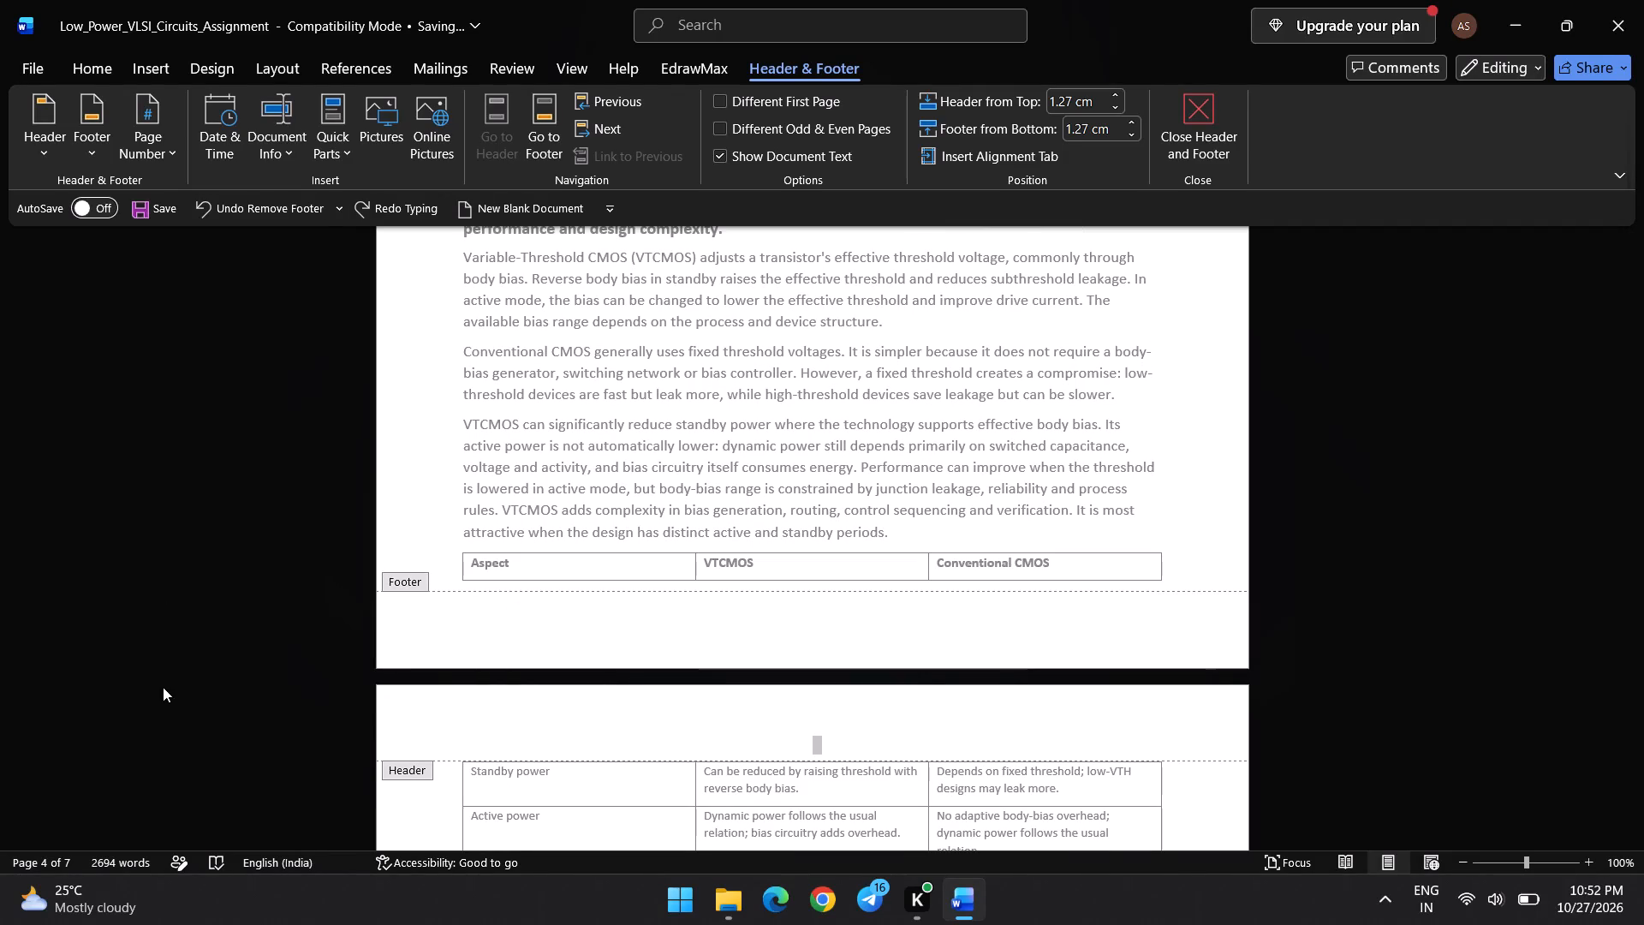
{"action": "left_click", "coordinate": [94, 63]}
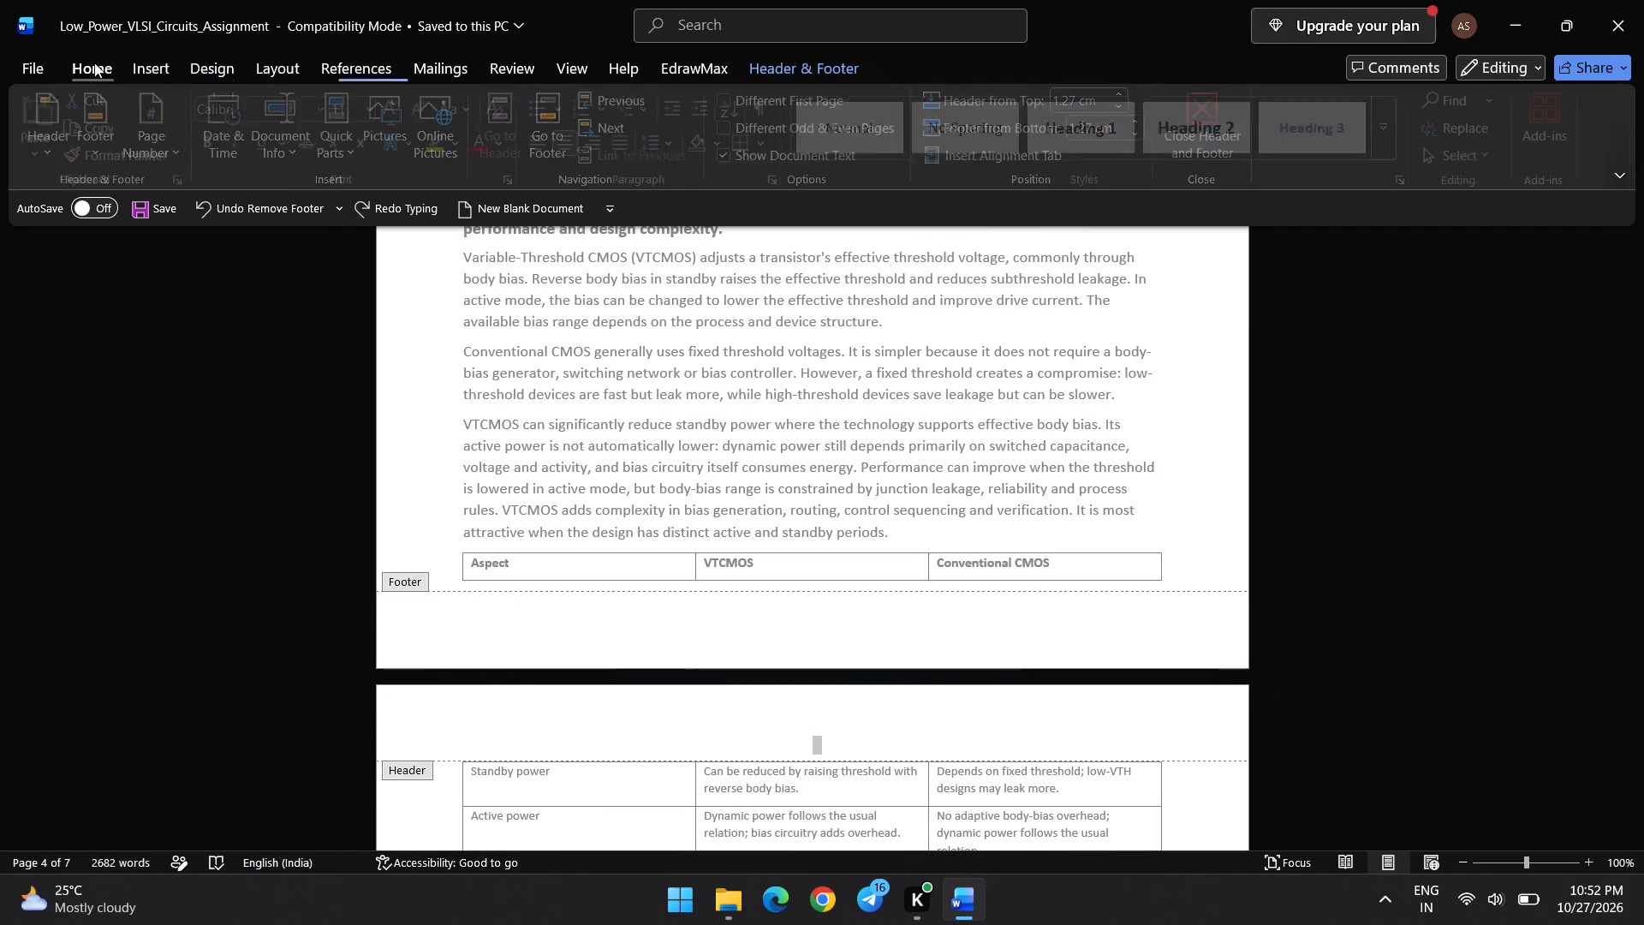
{"action": "left_click", "coordinate": [576, 340]}
{"action": "scroll", "coordinate": [576, 340], "scroll_direction": "up", "scroll_amount": 2}
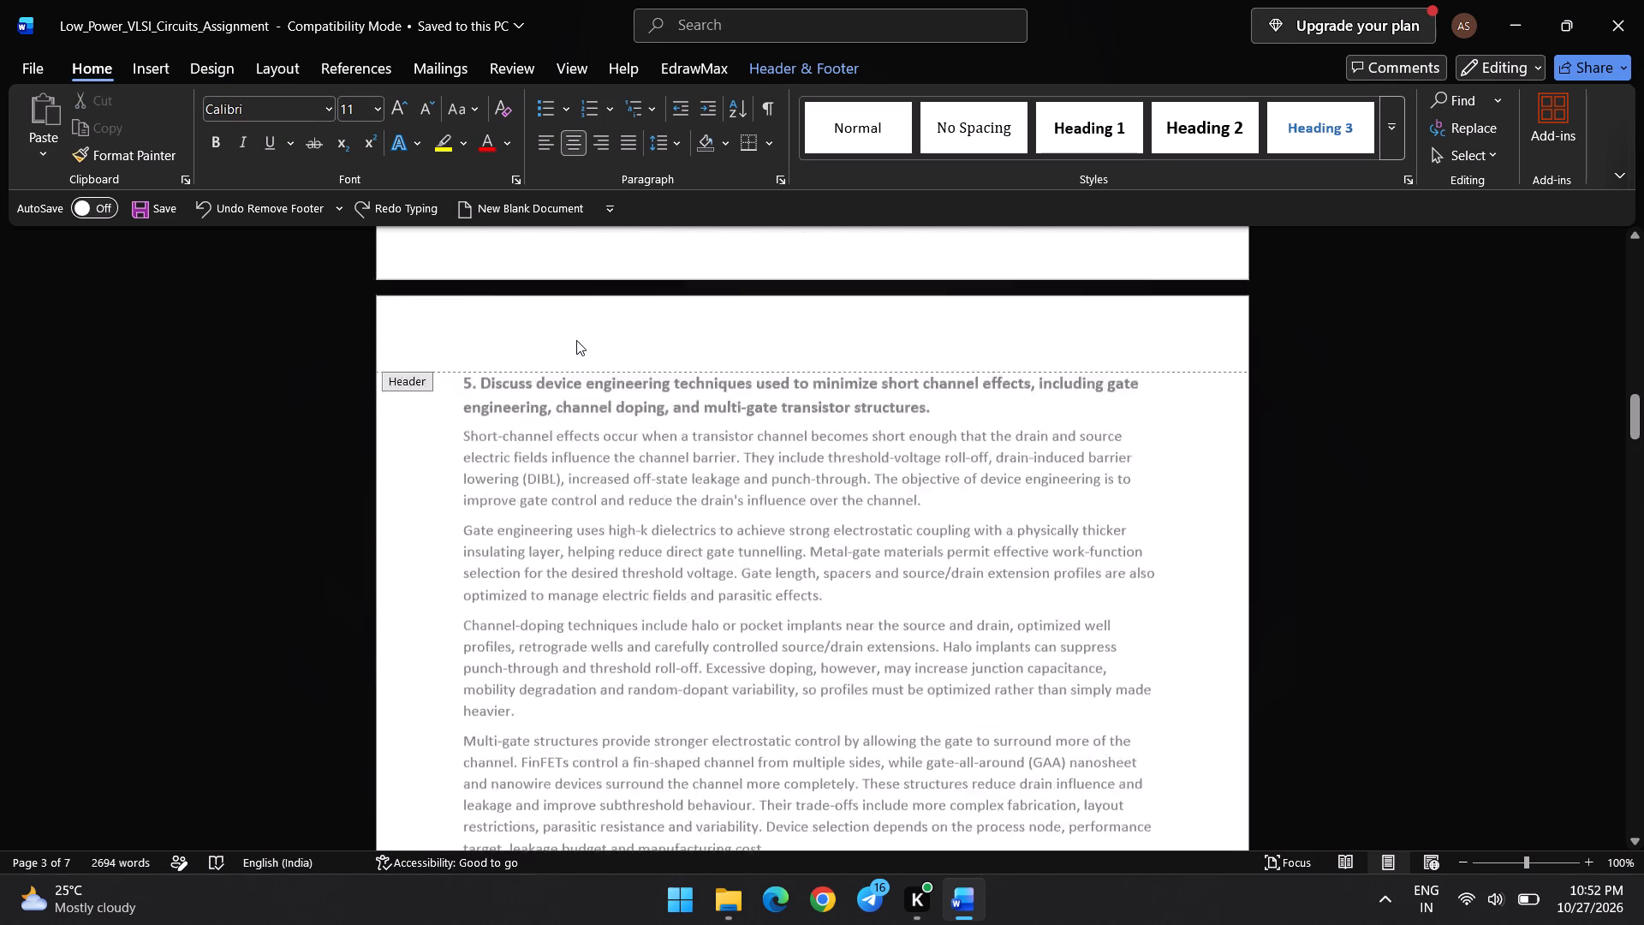
{"action": "scroll", "coordinate": [576, 340], "scroll_direction": "up", "scroll_amount": 13}
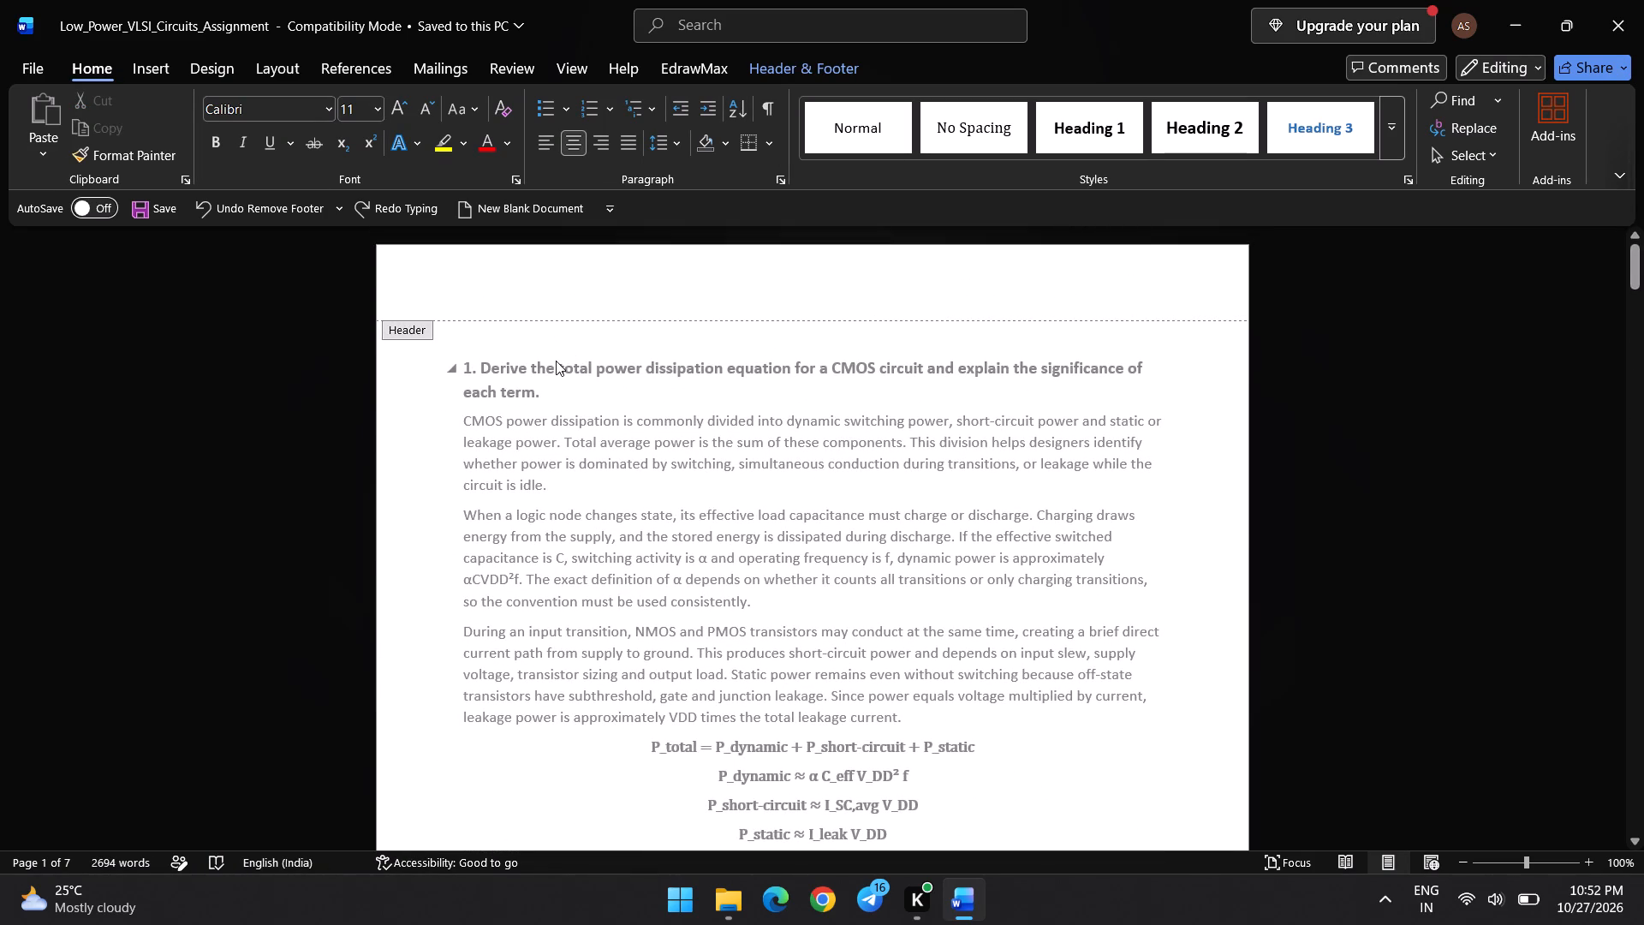
{"action": "double_click", "coordinate": [556, 361]}
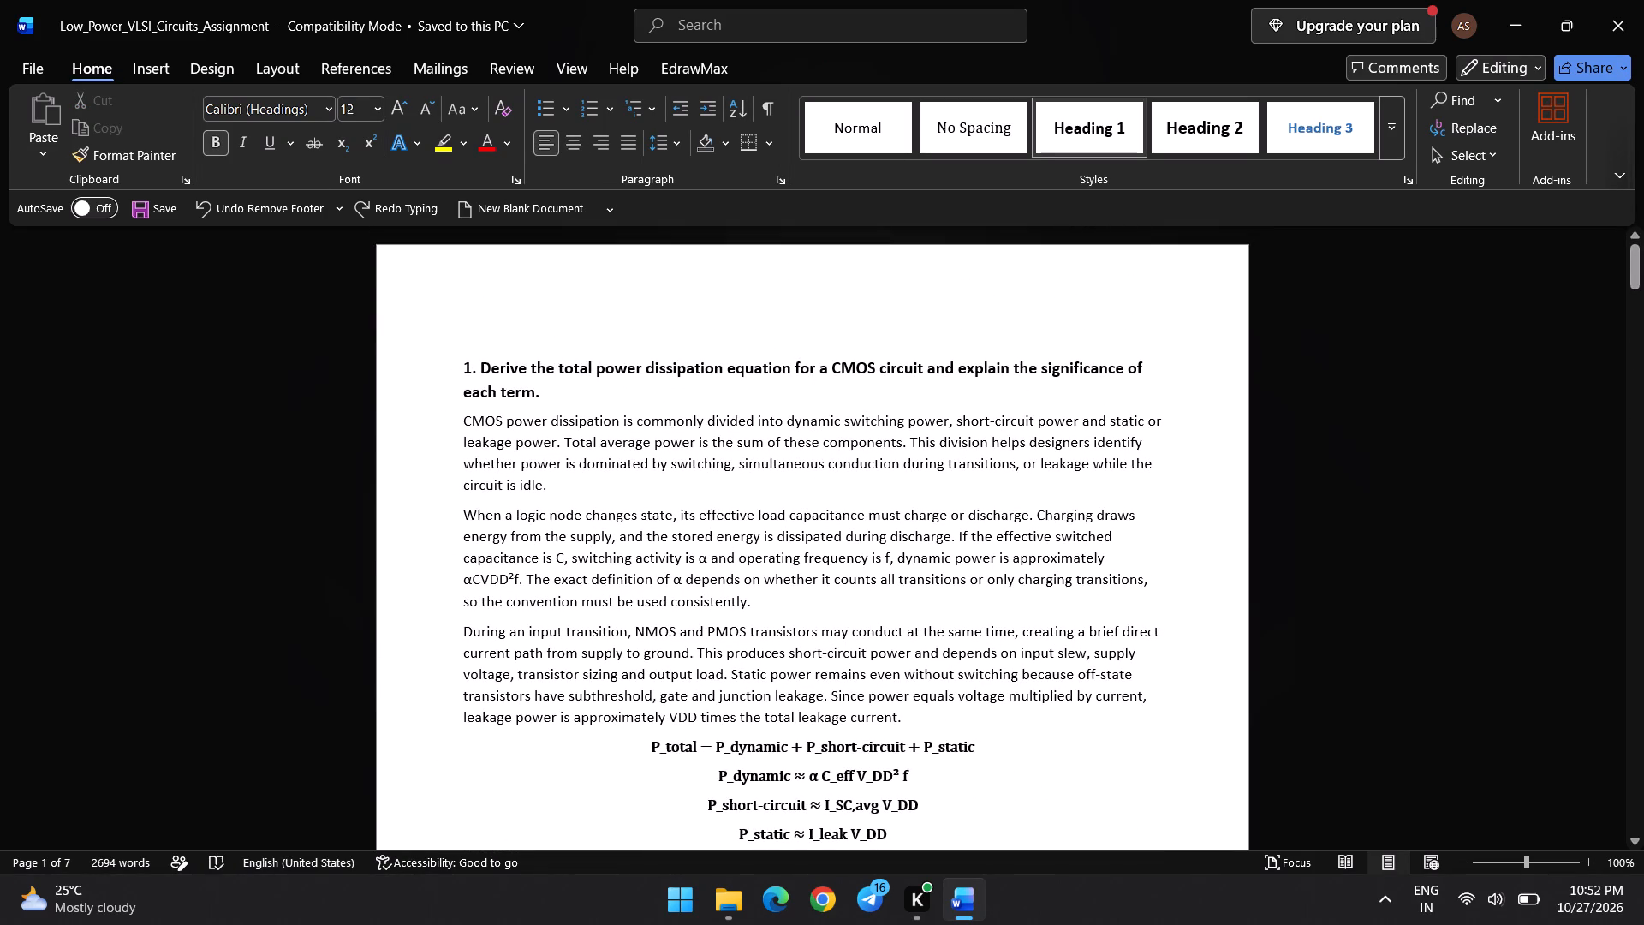
Open Low_Power_VLSI_Circuits_Assignment from the 23 folder in Downloads and copy its whole institute cover page, including the trailing blank lines.
{"action": "left_click", "coordinate": [735, 909]}
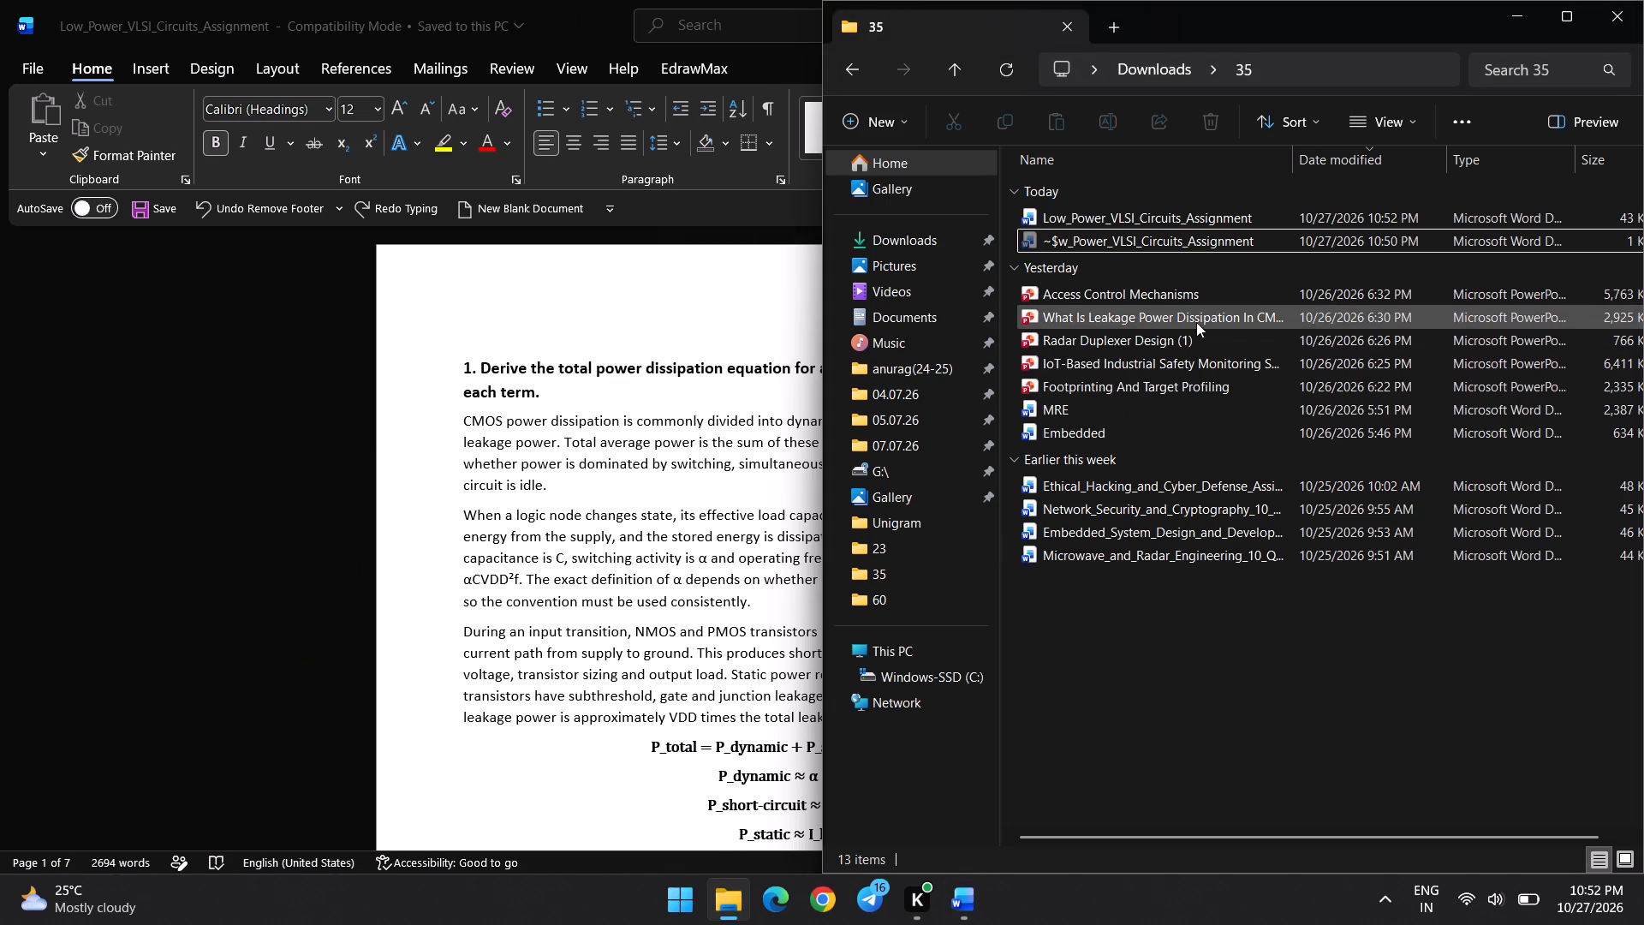
{"action": "left_click", "coordinate": [851, 66]}
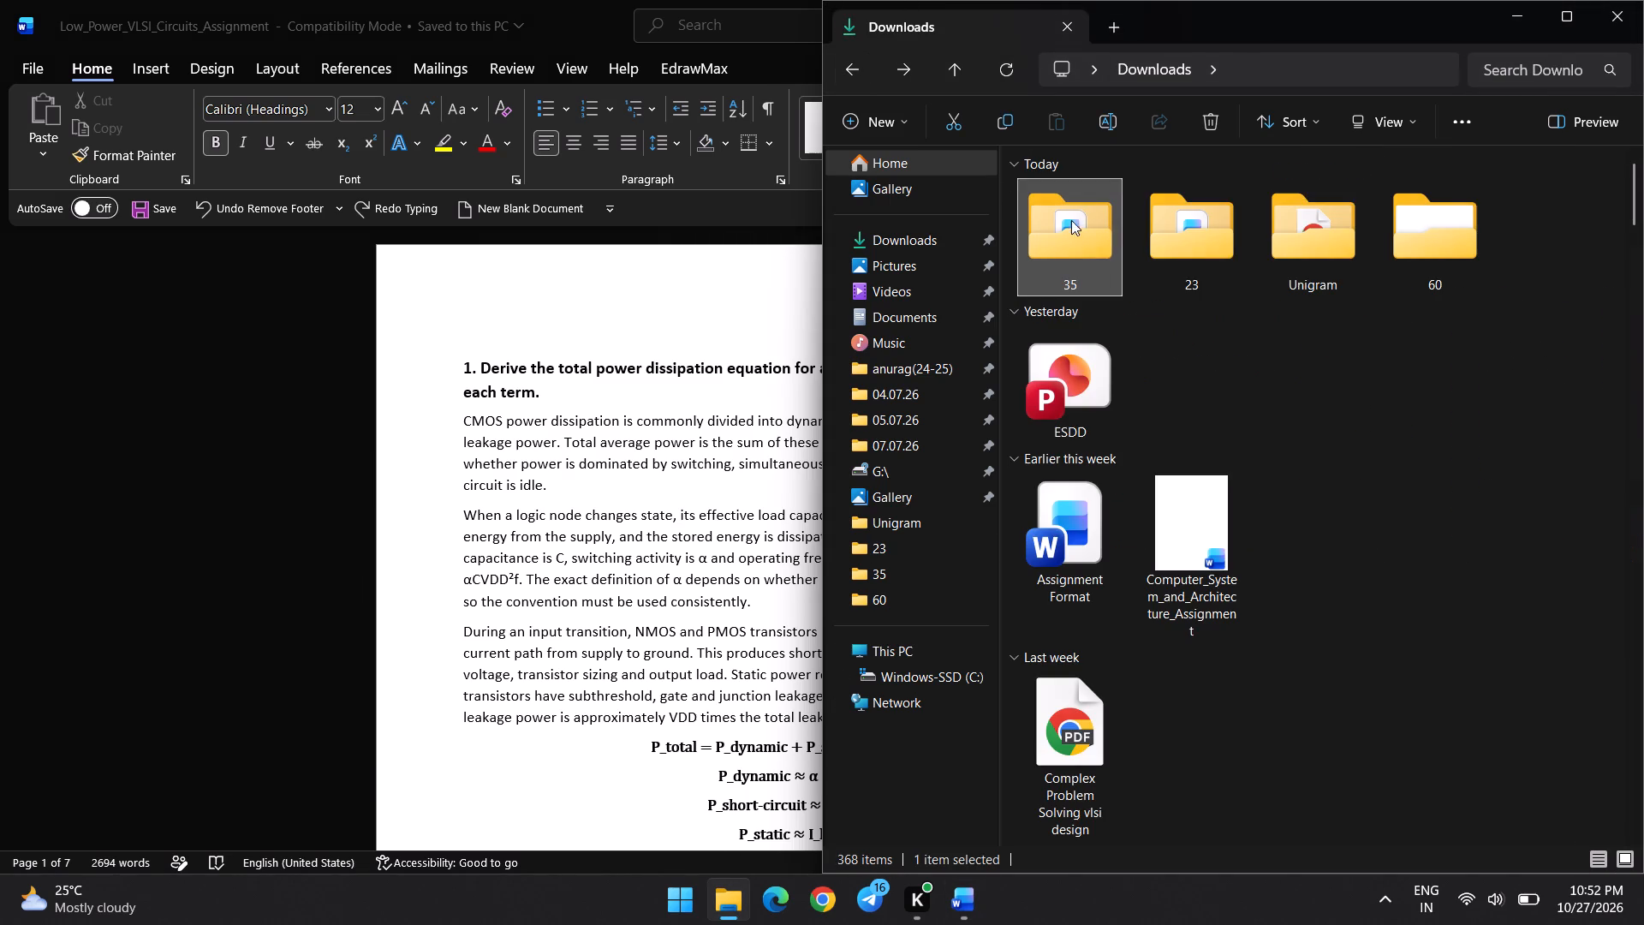
{"action": "double_click", "coordinate": [1178, 259]}
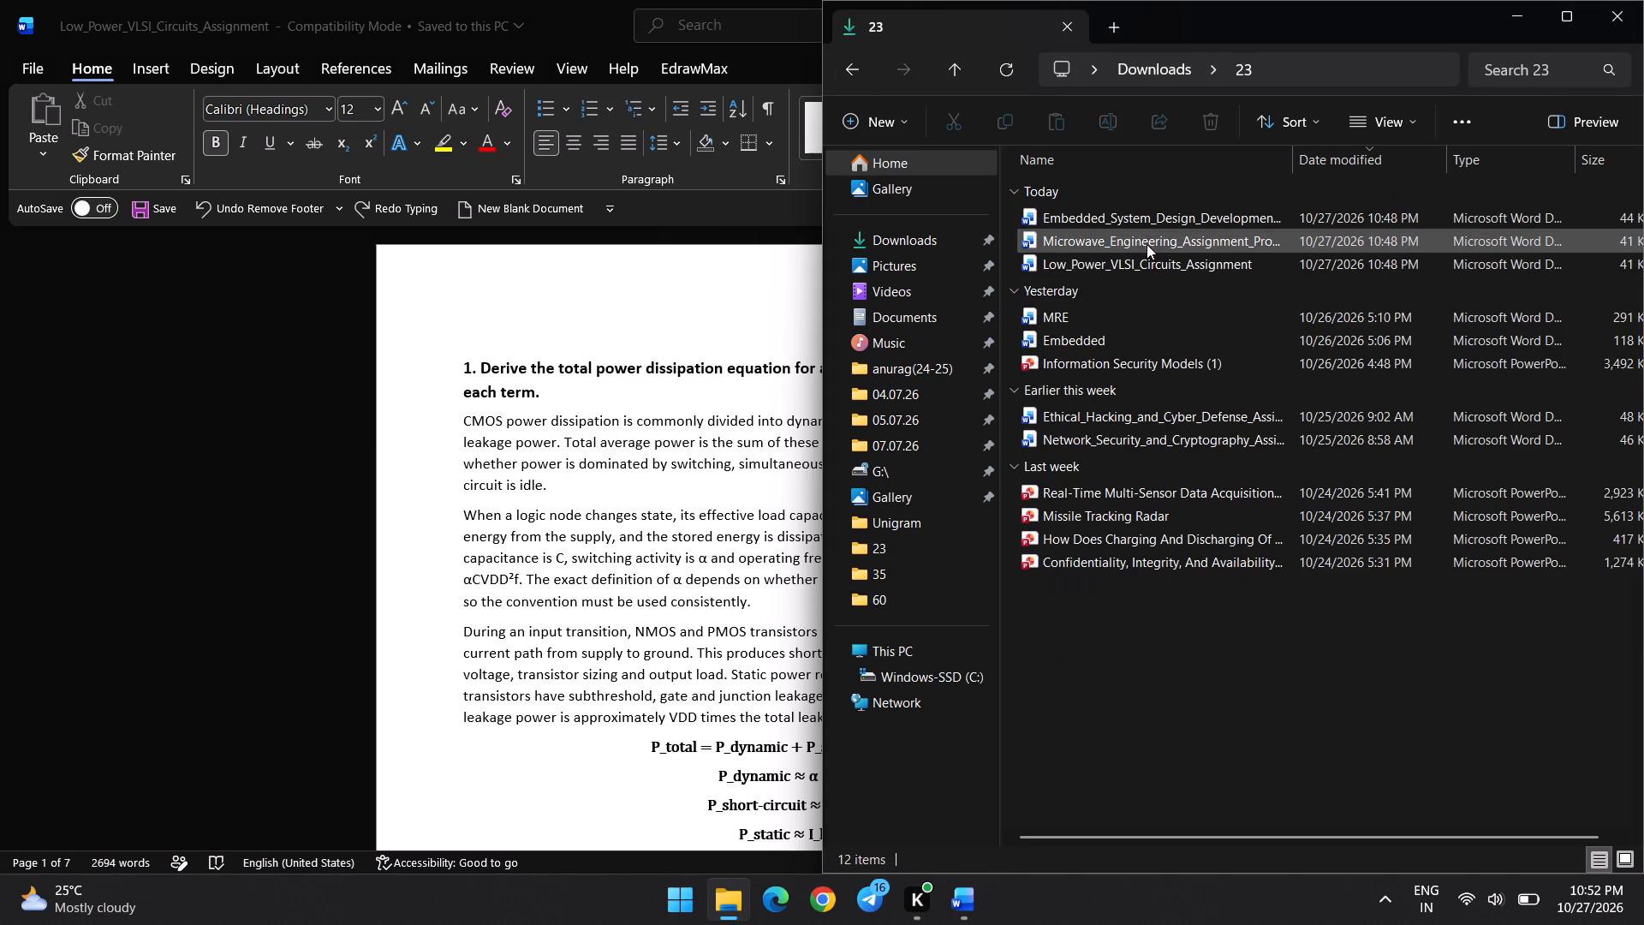
{"action": "double_click", "coordinate": [1123, 254]}
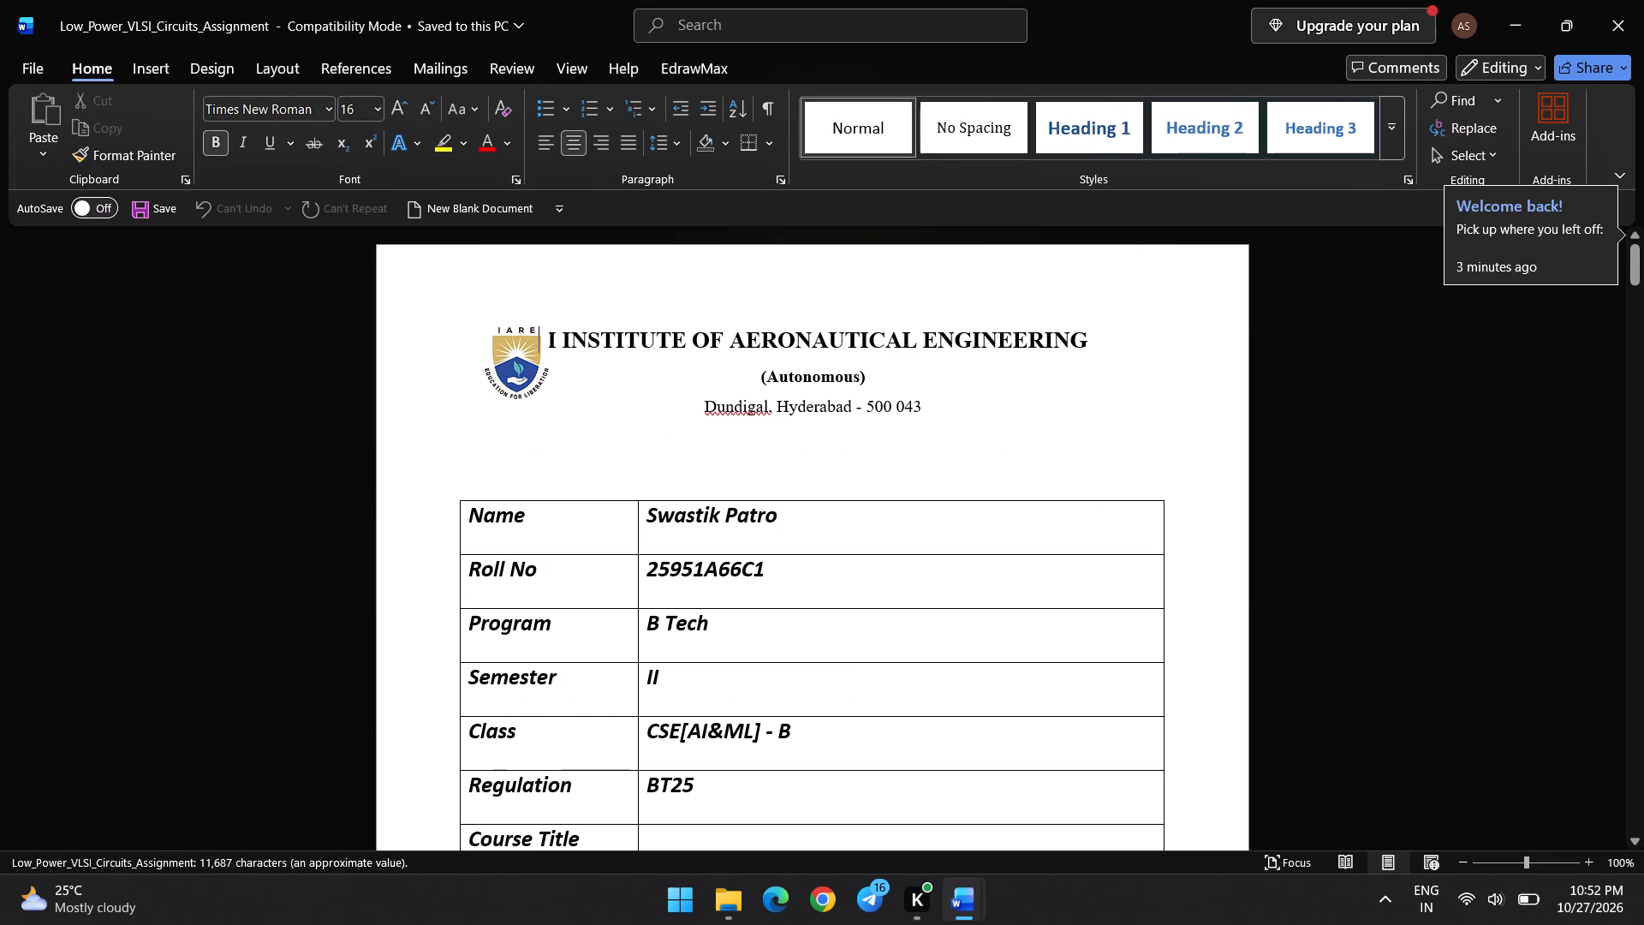
{"action": "left_click_drag", "start_coordinate": [469, 299], "coordinate": [737, 910]}
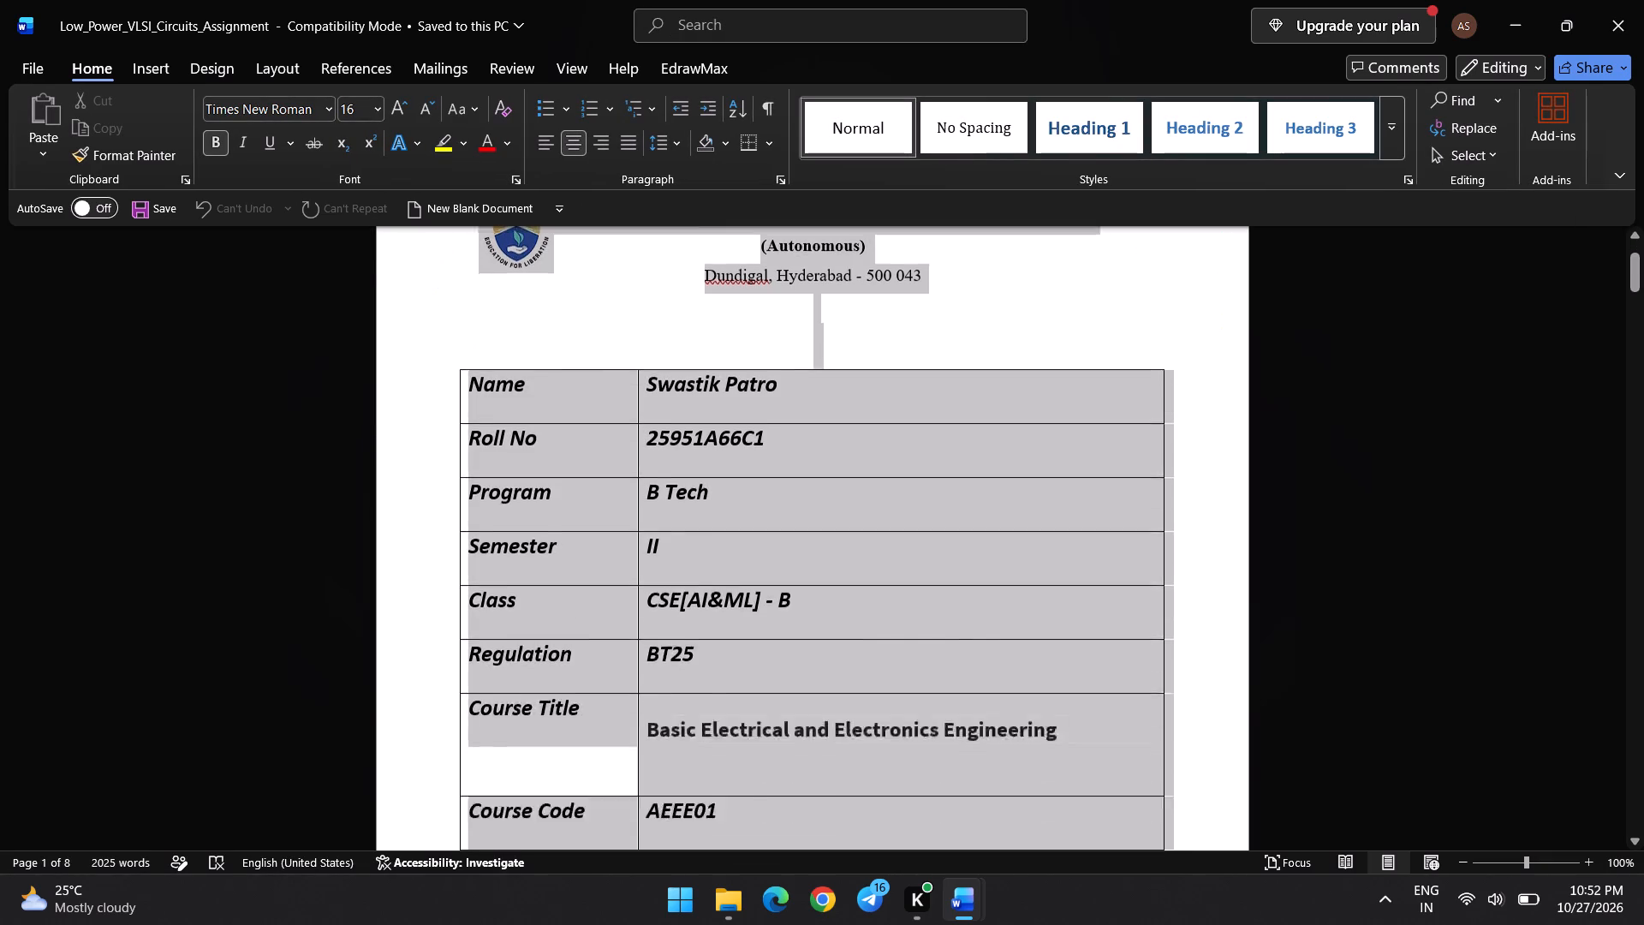
{"action": "left_click_drag", "start_coordinate": [737, 910], "coordinate": [804, 540]}
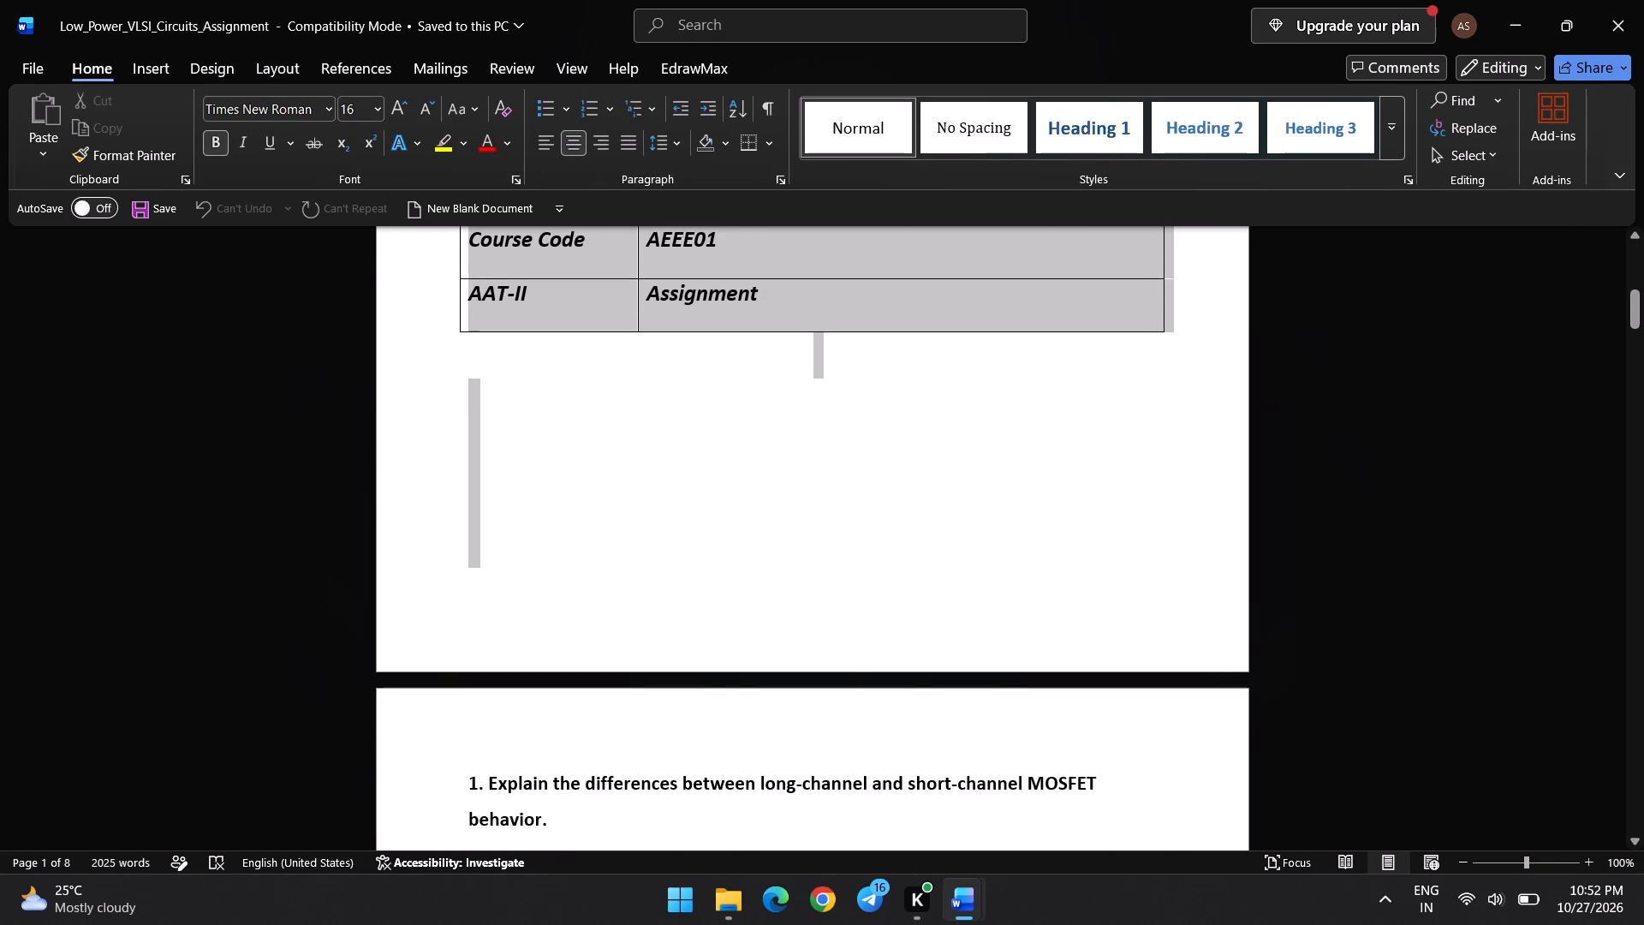
{"action": "left_click_drag", "start_coordinate": [804, 540], "coordinate": [467, 606]}
{"action": "left_click_drag", "start_coordinate": [467, 606], "coordinate": [486, 645]}
{"action": "key", "text": "ctrl+c"}
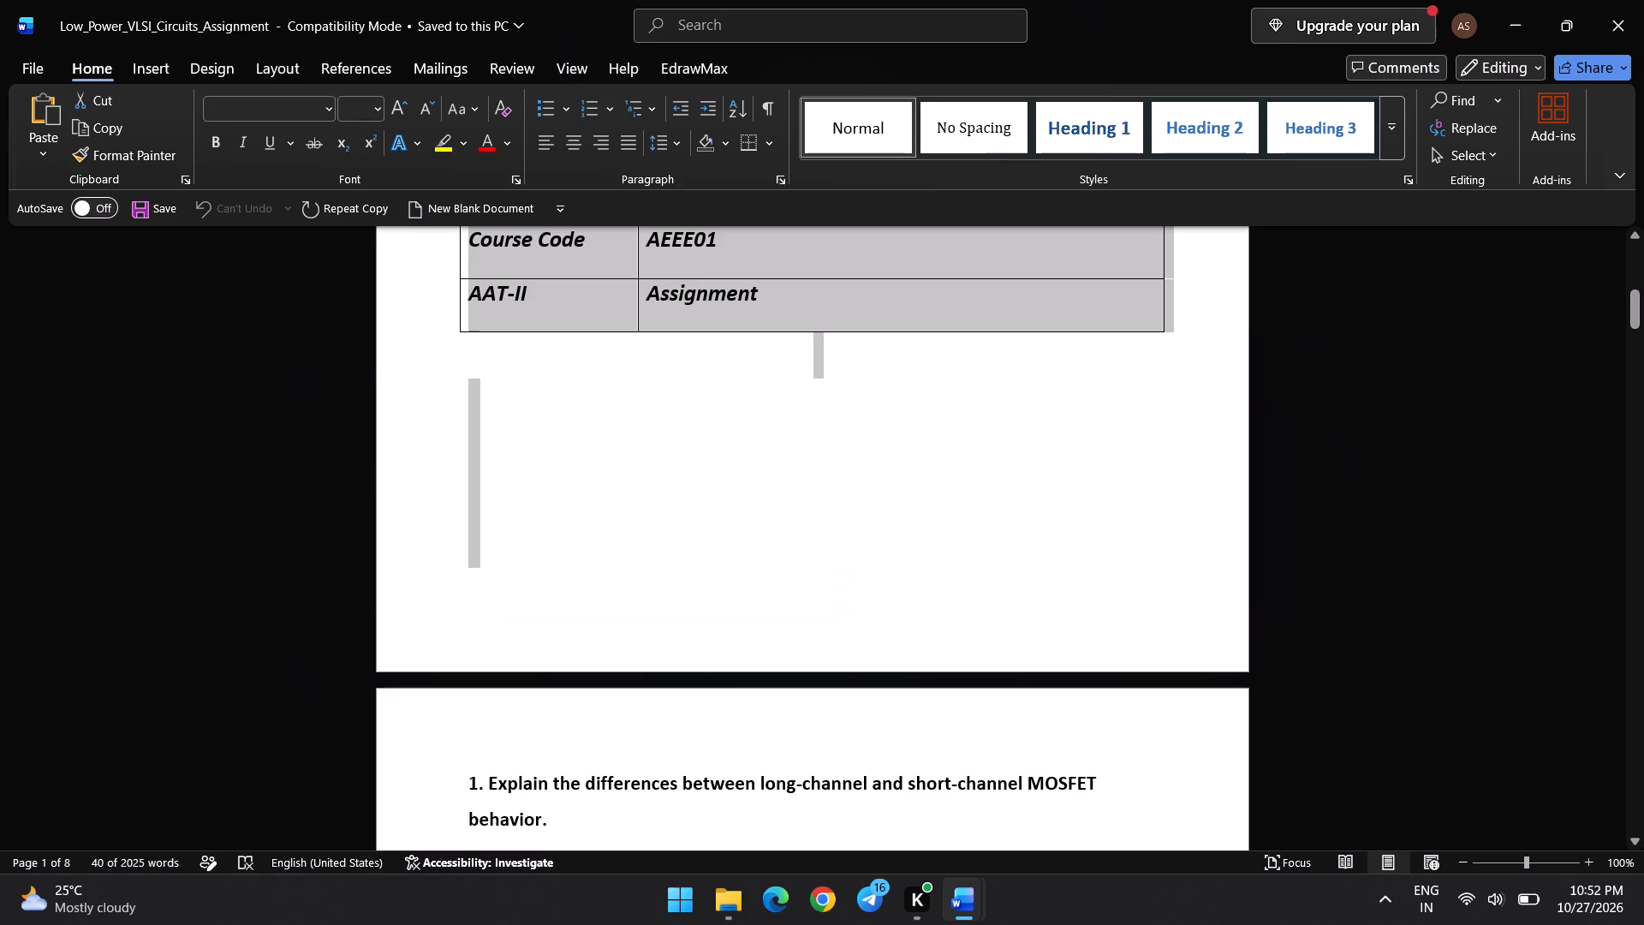
{"action": "left_click", "coordinate": [775, 516]}
Return to the folder 35 document and paste the copied cover page on the empty line above heading 1.
{"action": "left_click", "coordinate": [1516, 0]}
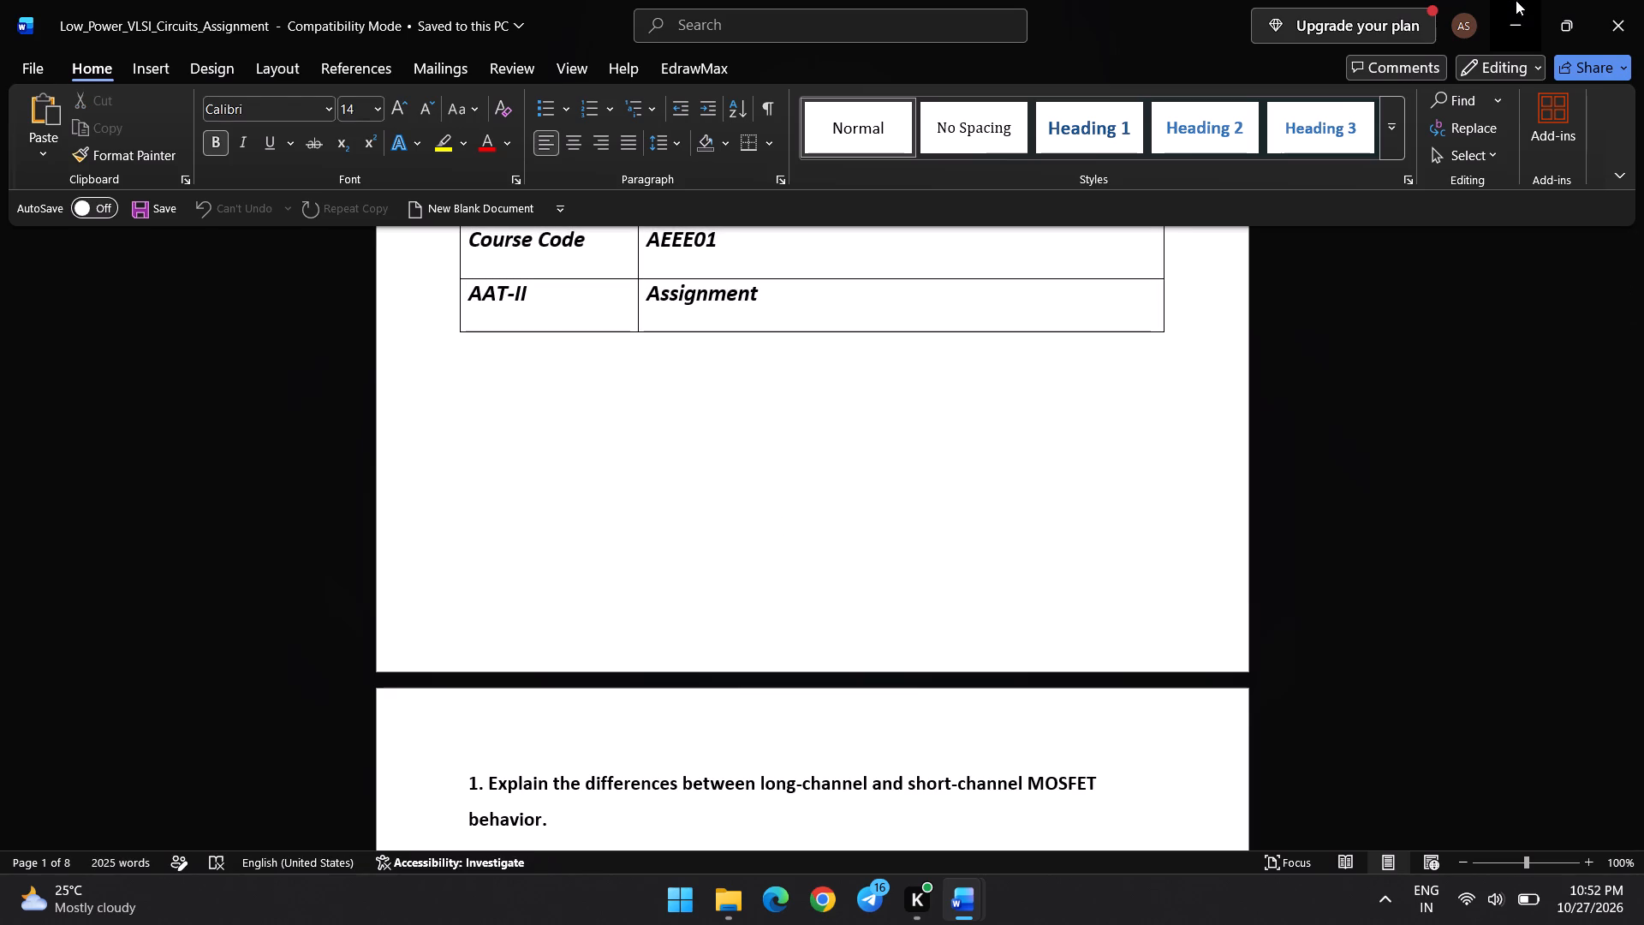
{"action": "left_click", "coordinate": [498, 339]}
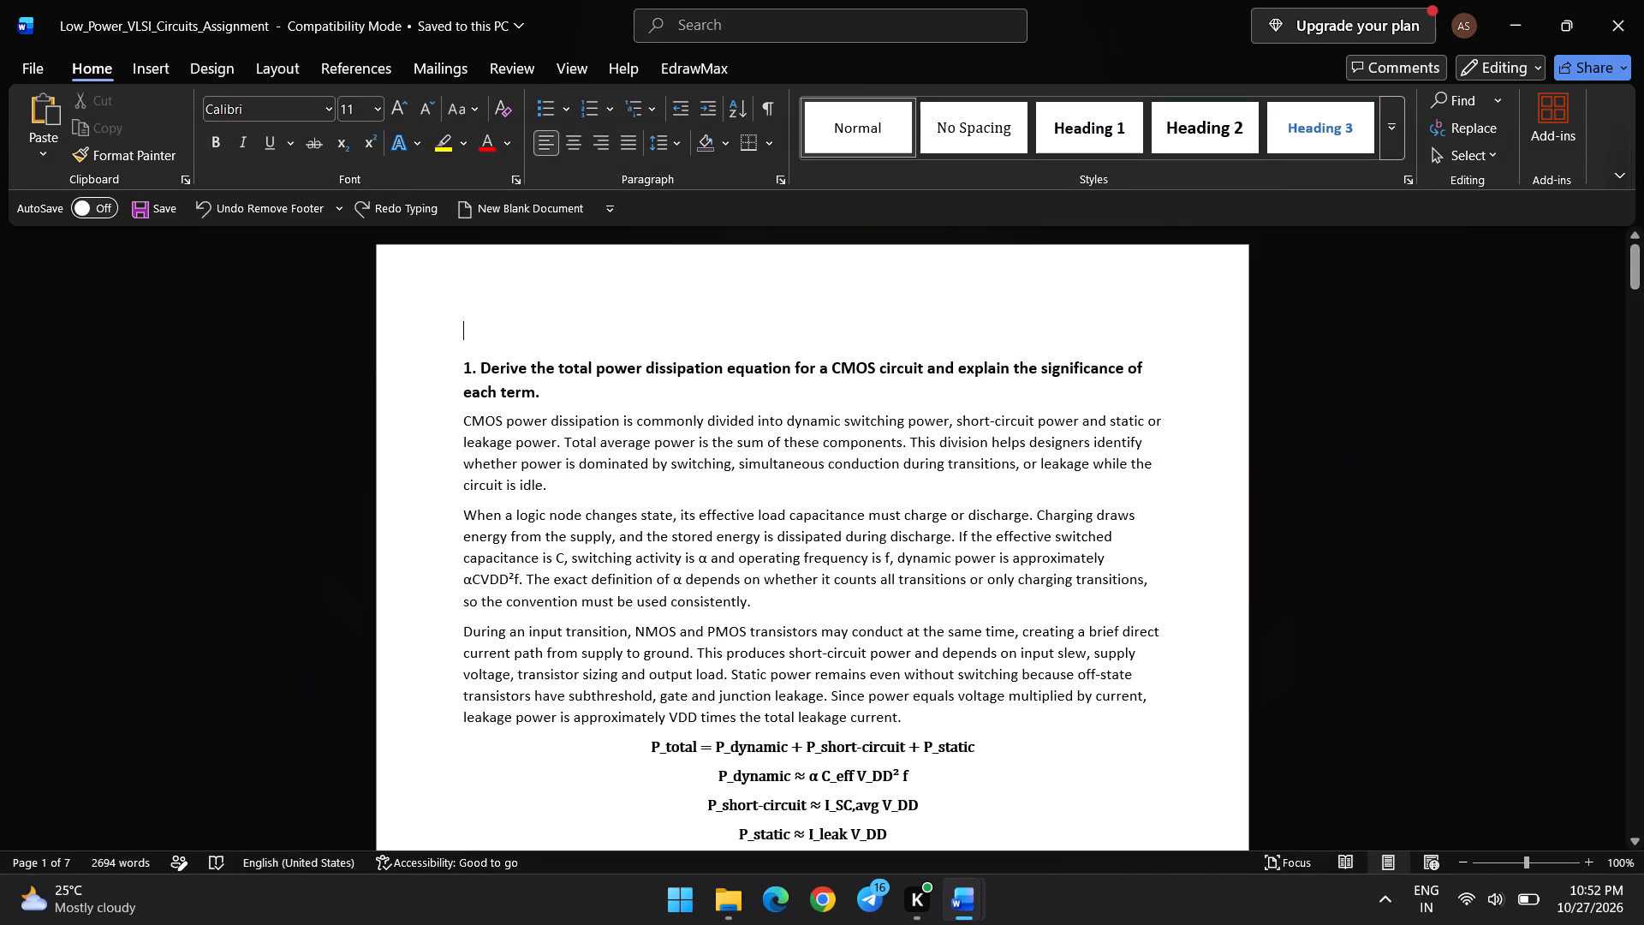
{"action": "key", "text": "ctrl+v"}
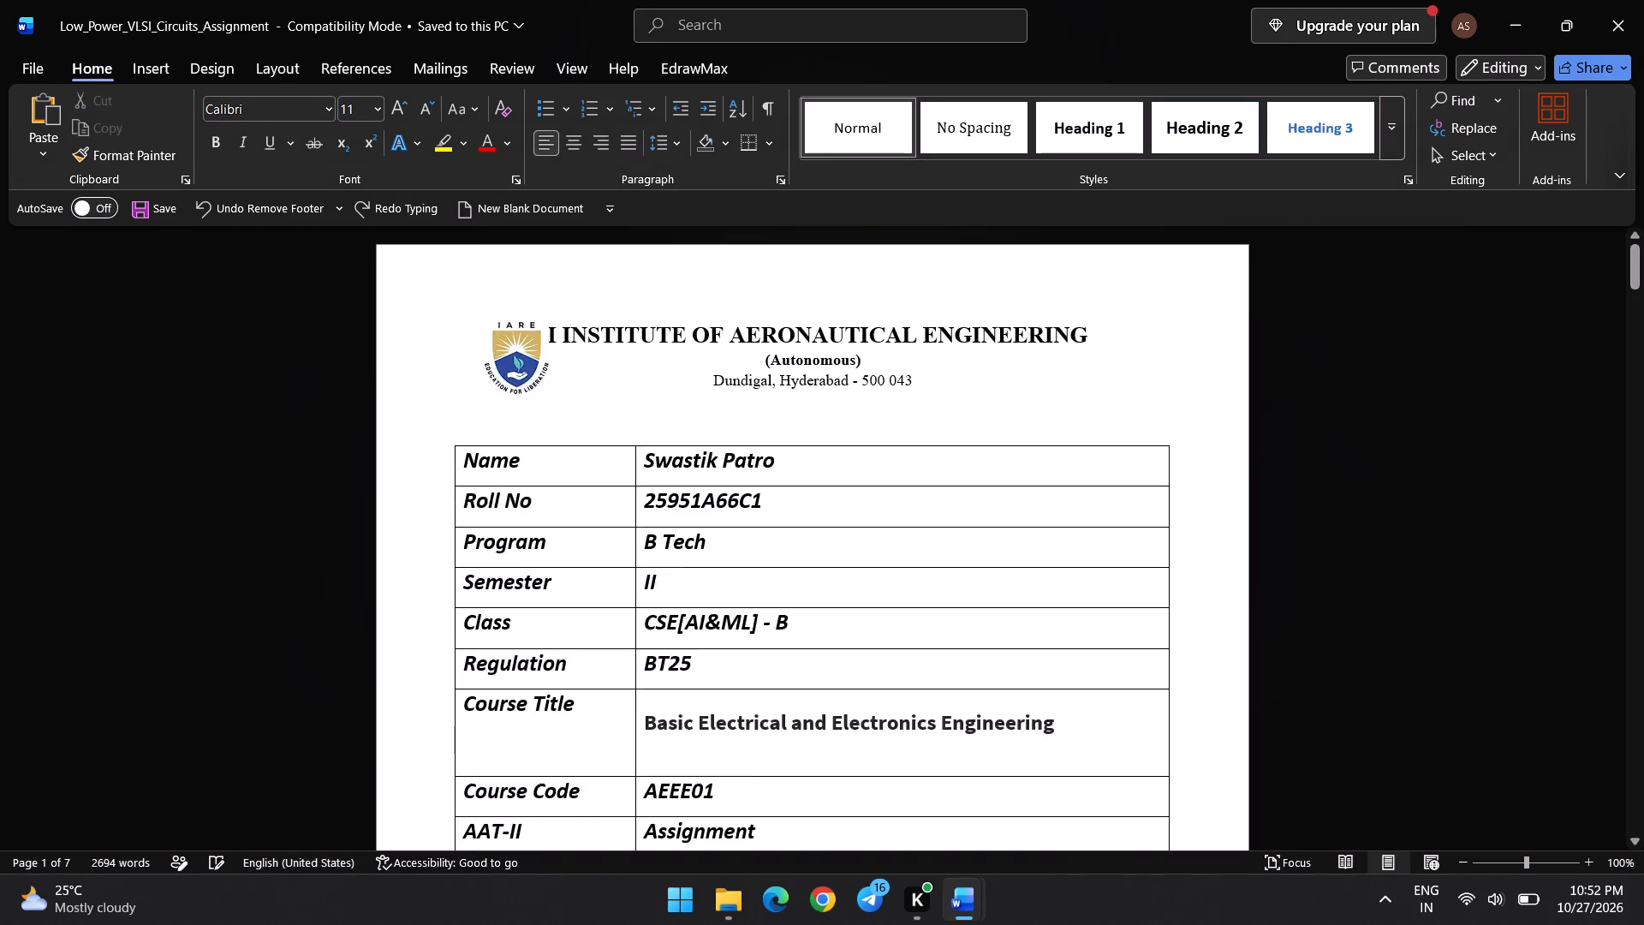
Add blank lines below the cover page table so that heading 1 starts on the following page.
{"action": "key", "text": "Return"}
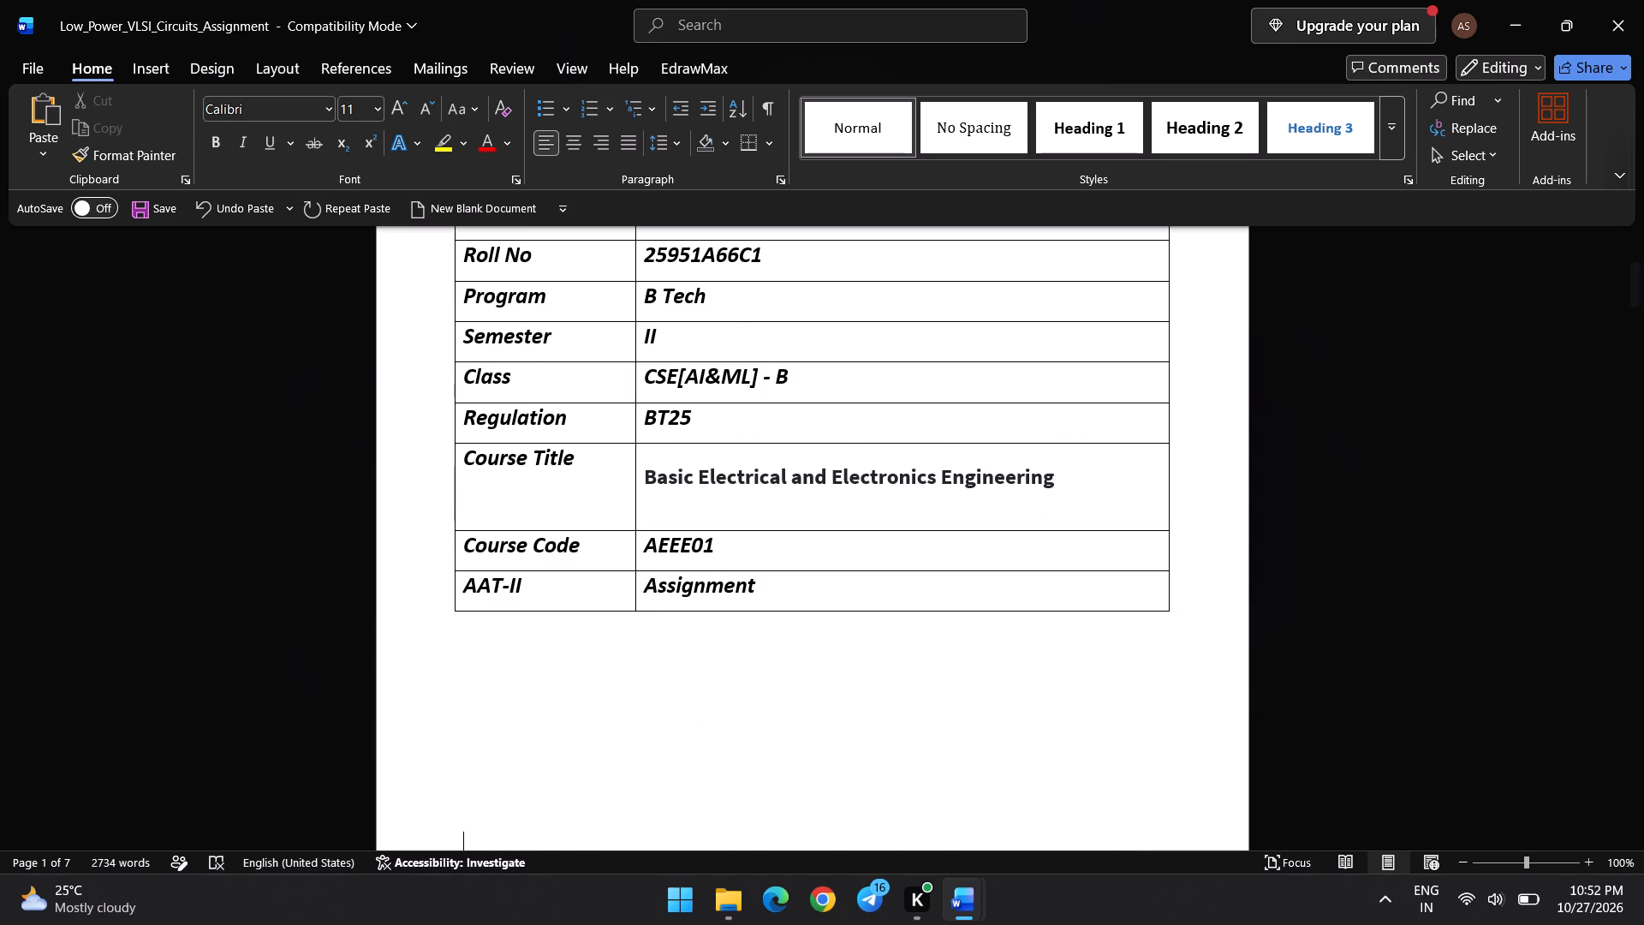
{"action": "key", "text": "Return"}
{"action": "key", "text": "Return"}
{"action": "key", "text": "Return"}
{"action": "key", "text": "Return"}
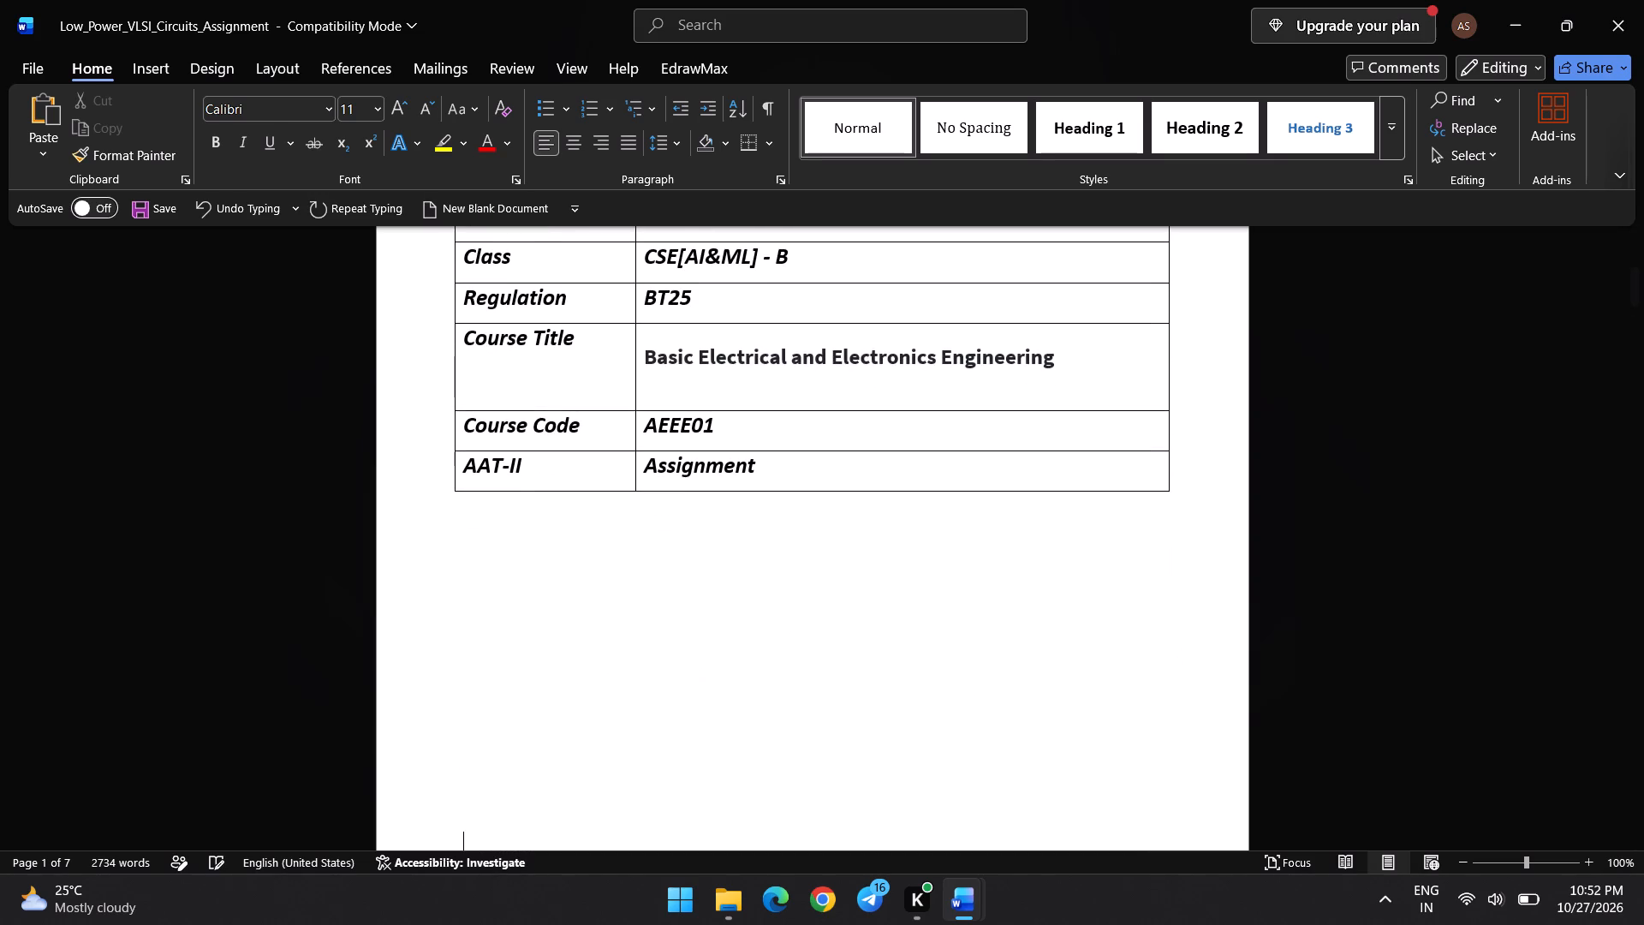
{"action": "key", "text": "Return"}
{"action": "scroll", "coordinate": [526, 424], "scroll_direction": "down", "scroll_amount": 1}
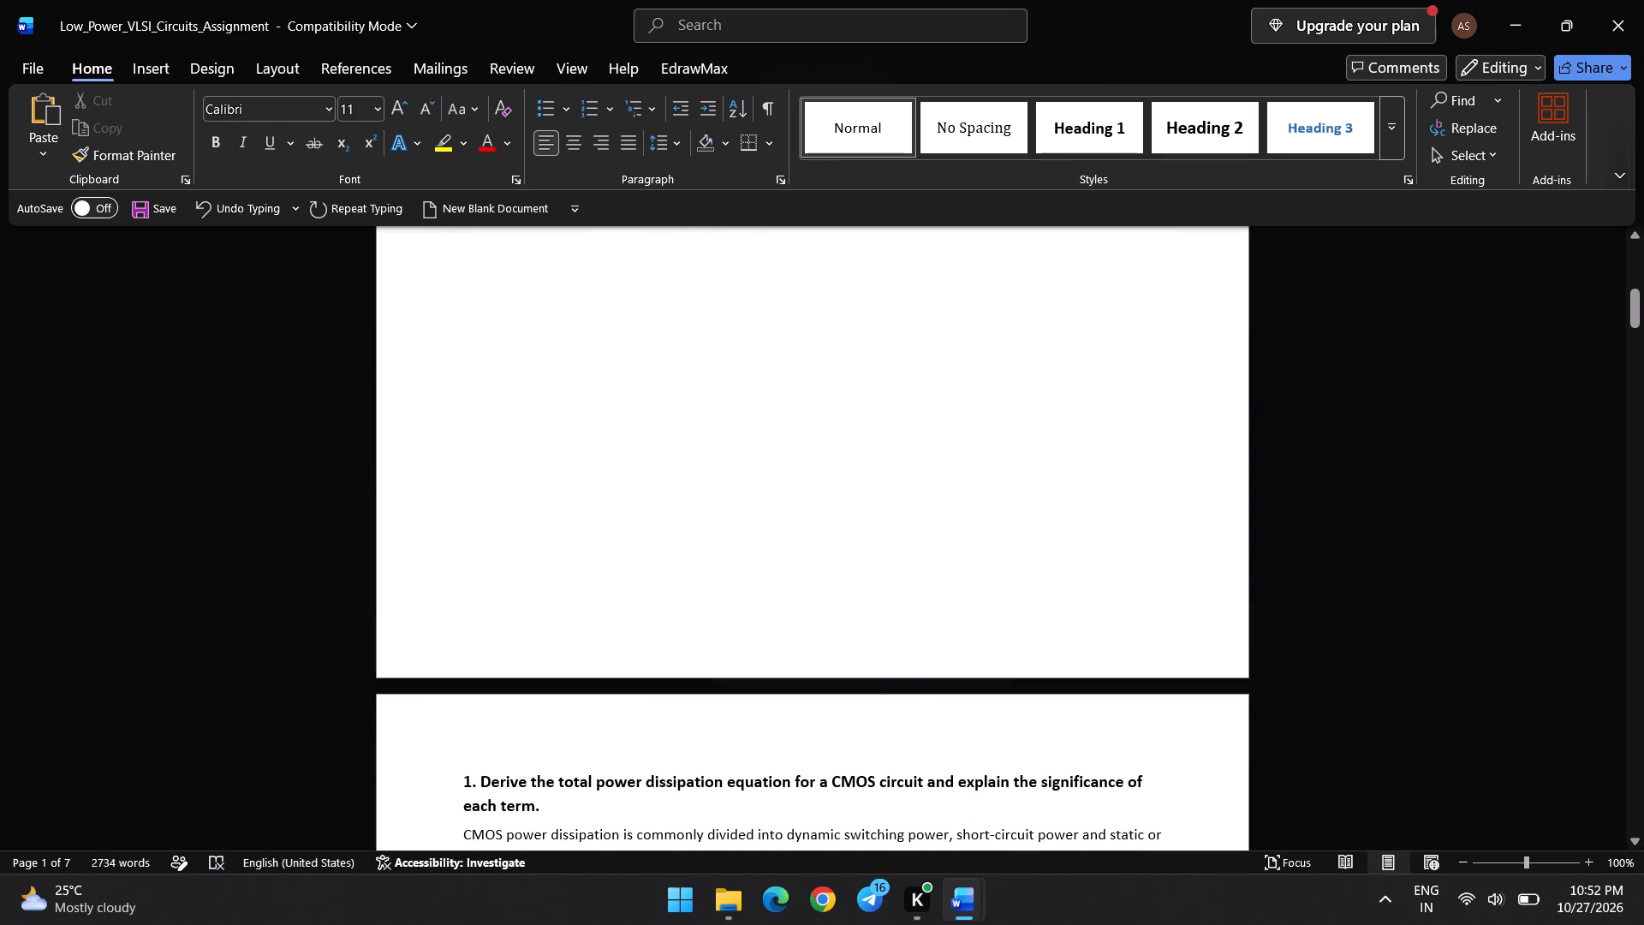
{"action": "key", "text": "Return"}
Save and close the folder 35 Low_Power_VLSI_Circuits_Assignment document.
{"action": "key", "text": "ctrl+s"}
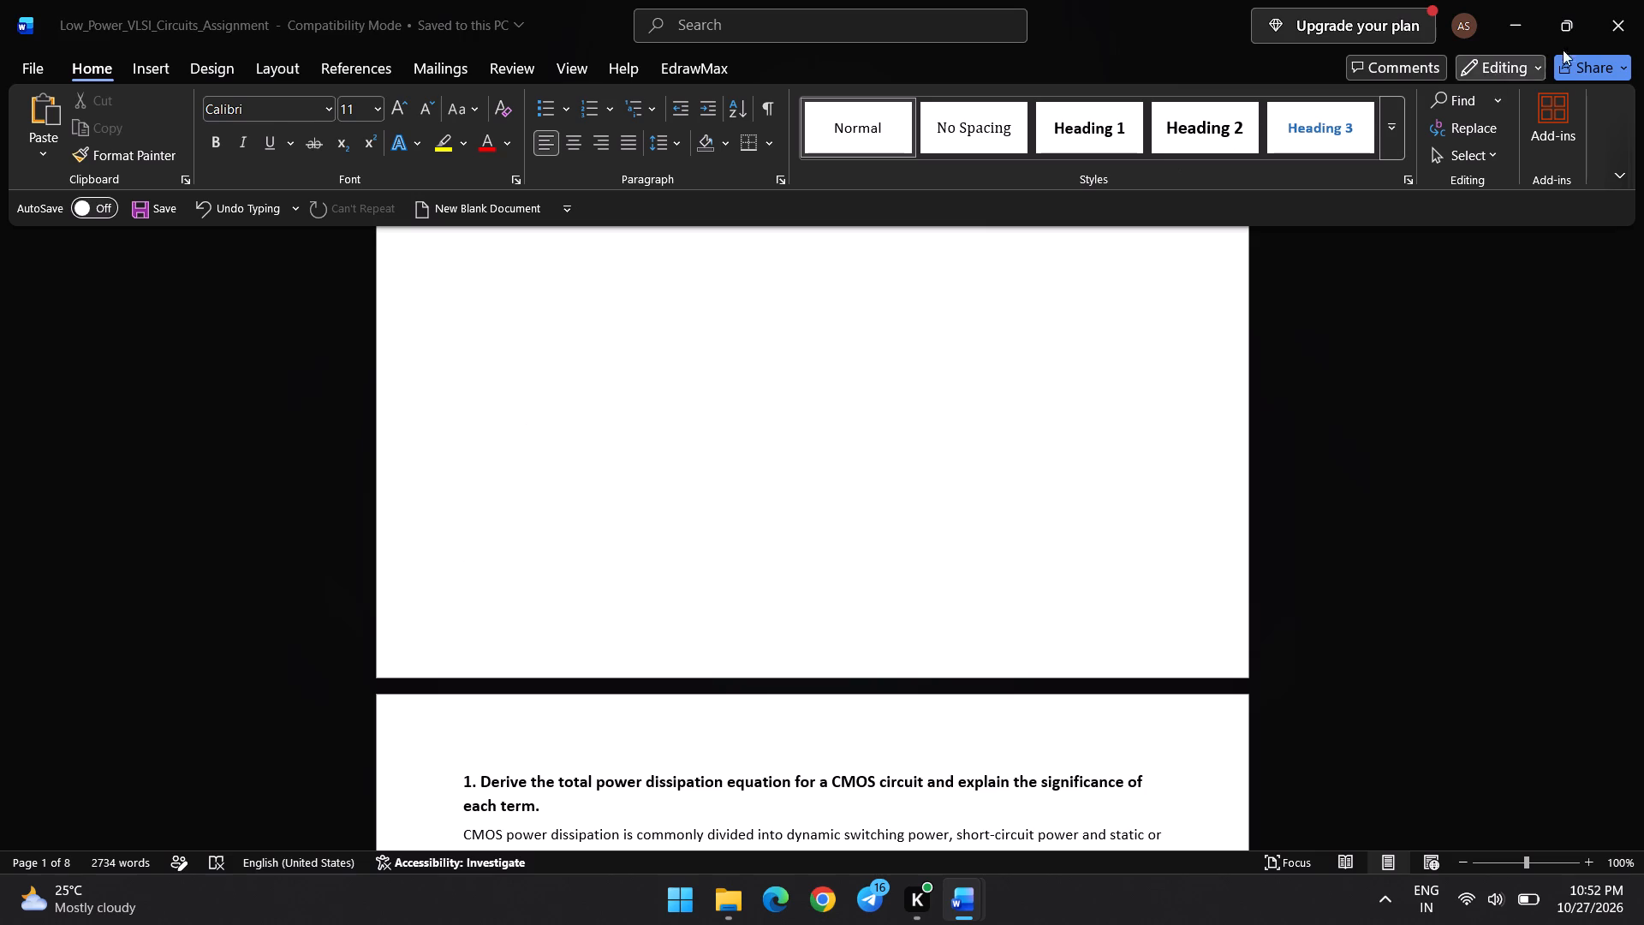
{"action": "left_click", "coordinate": [1643, 13]}
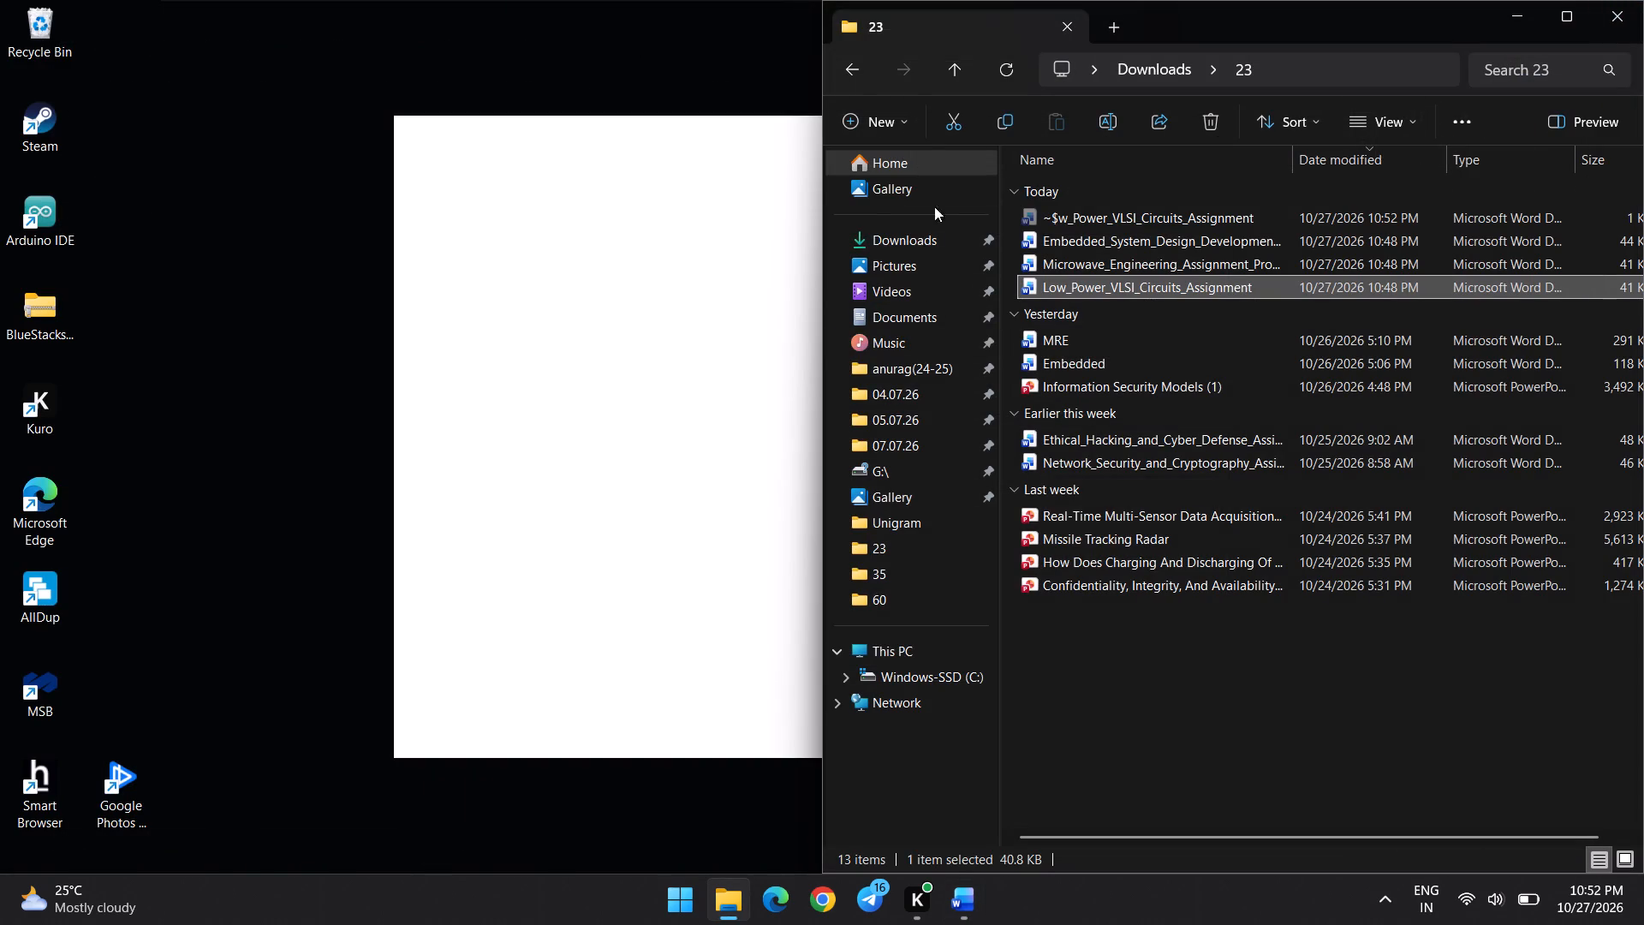
Reopen Low_Power_VLSI_Circuits_Assignment from folder 35 to check its cover page, and close it again.
{"action": "left_click", "coordinate": [848, 77]}
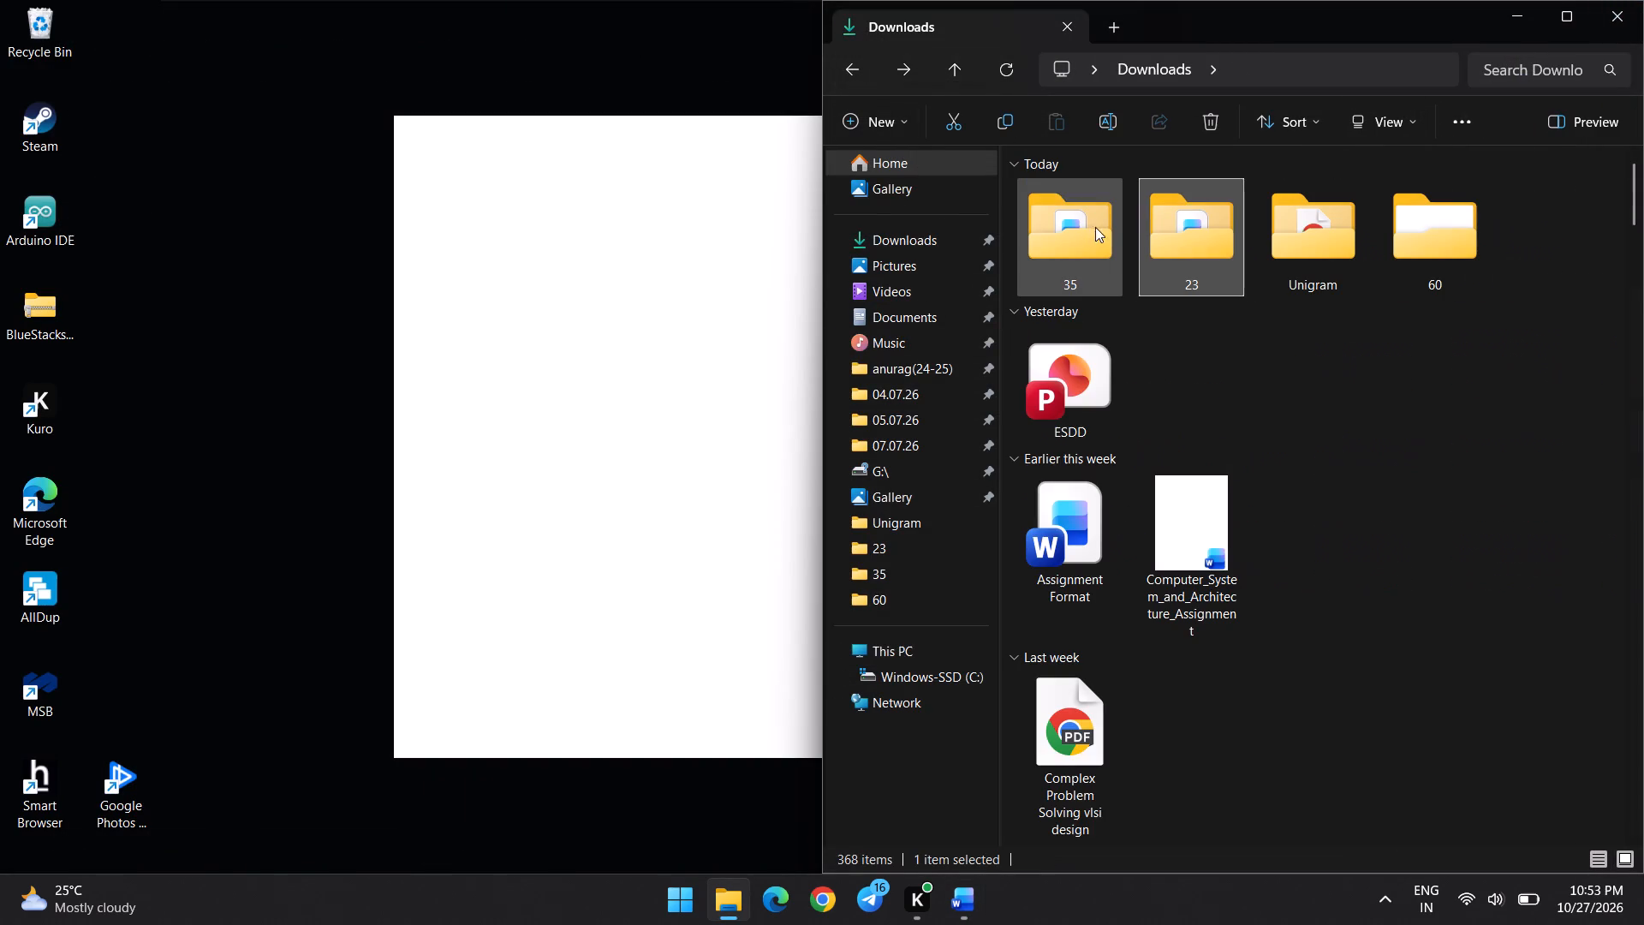
{"action": "double_click", "coordinate": [1087, 234]}
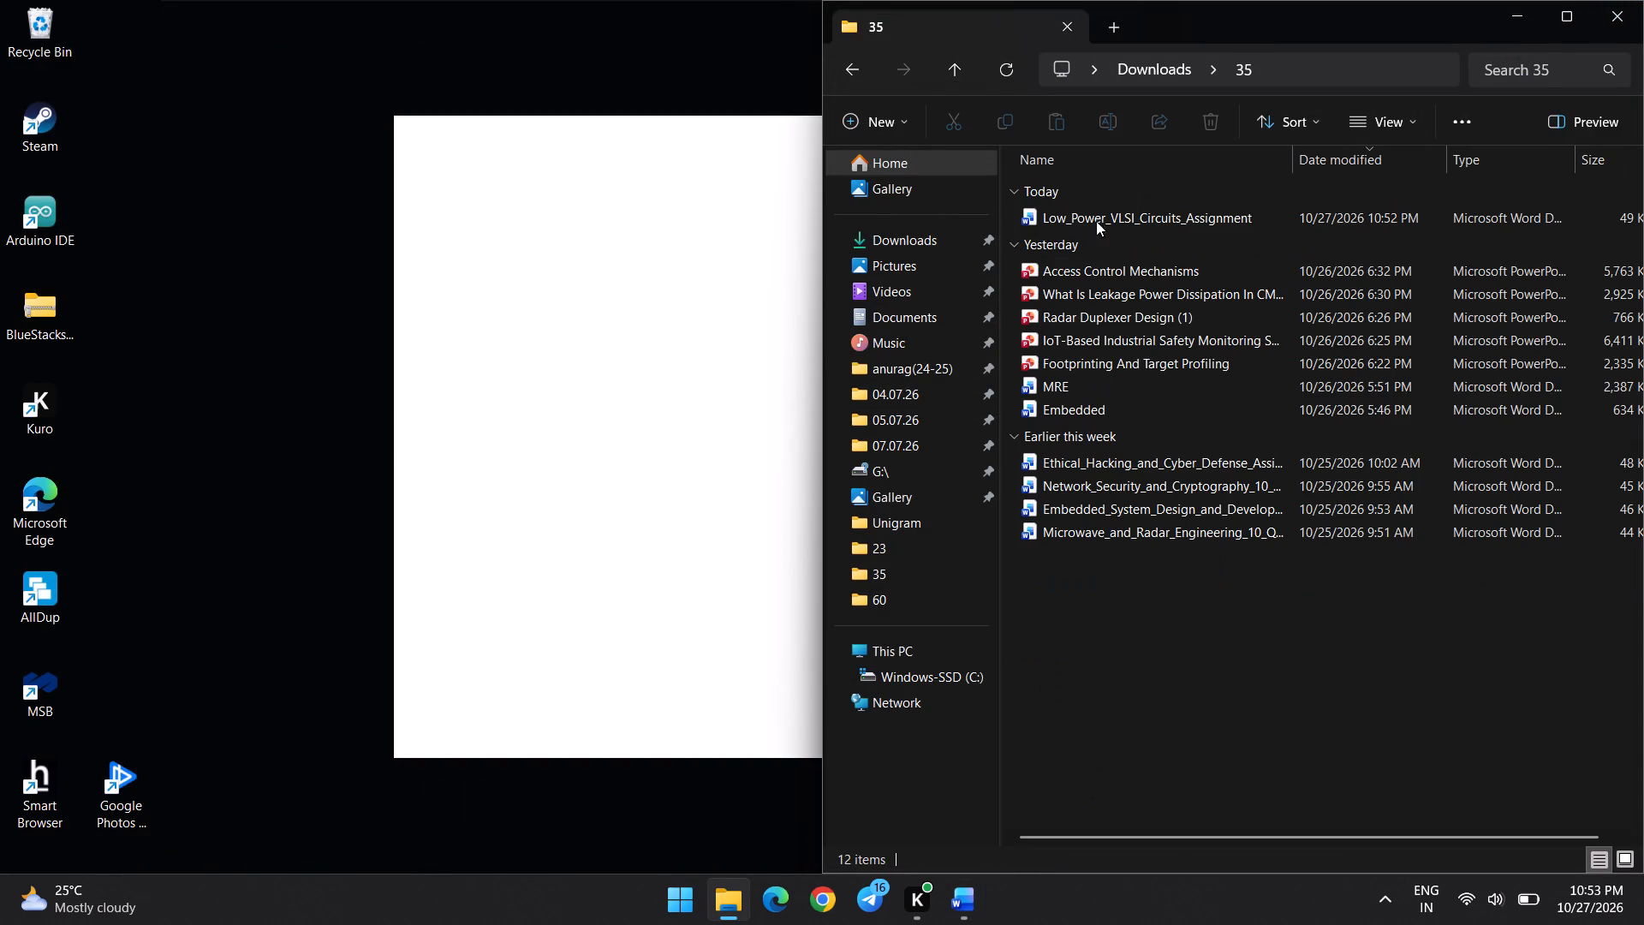
{"action": "double_click", "coordinate": [1108, 215]}
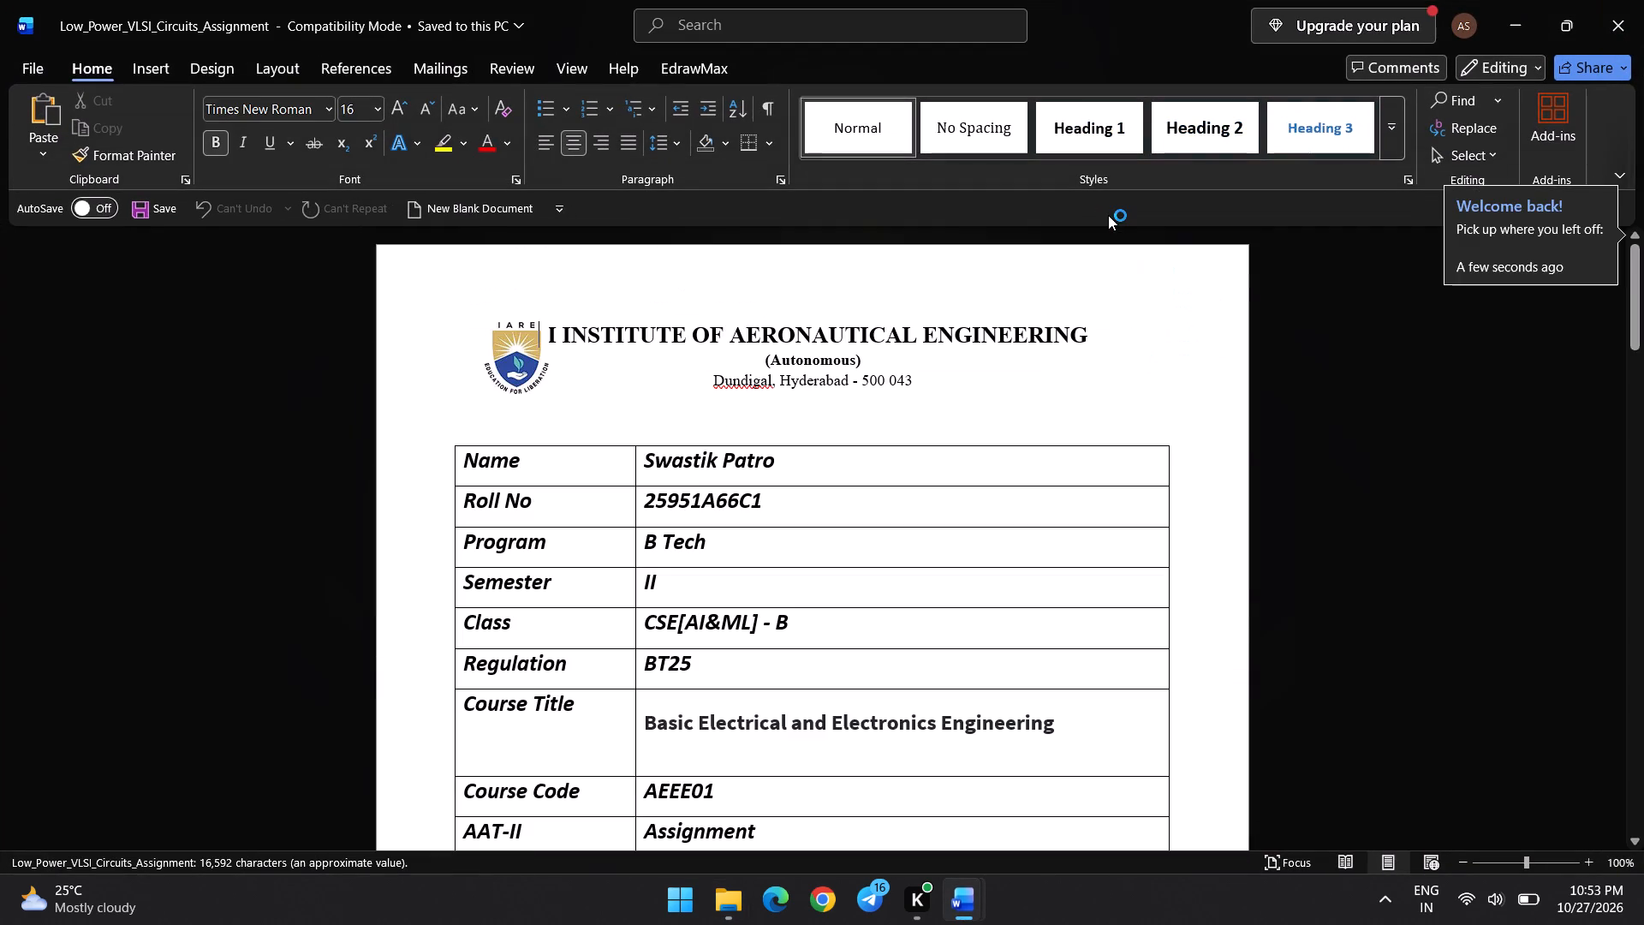
{"action": "left_click", "coordinate": [1641, 7]}
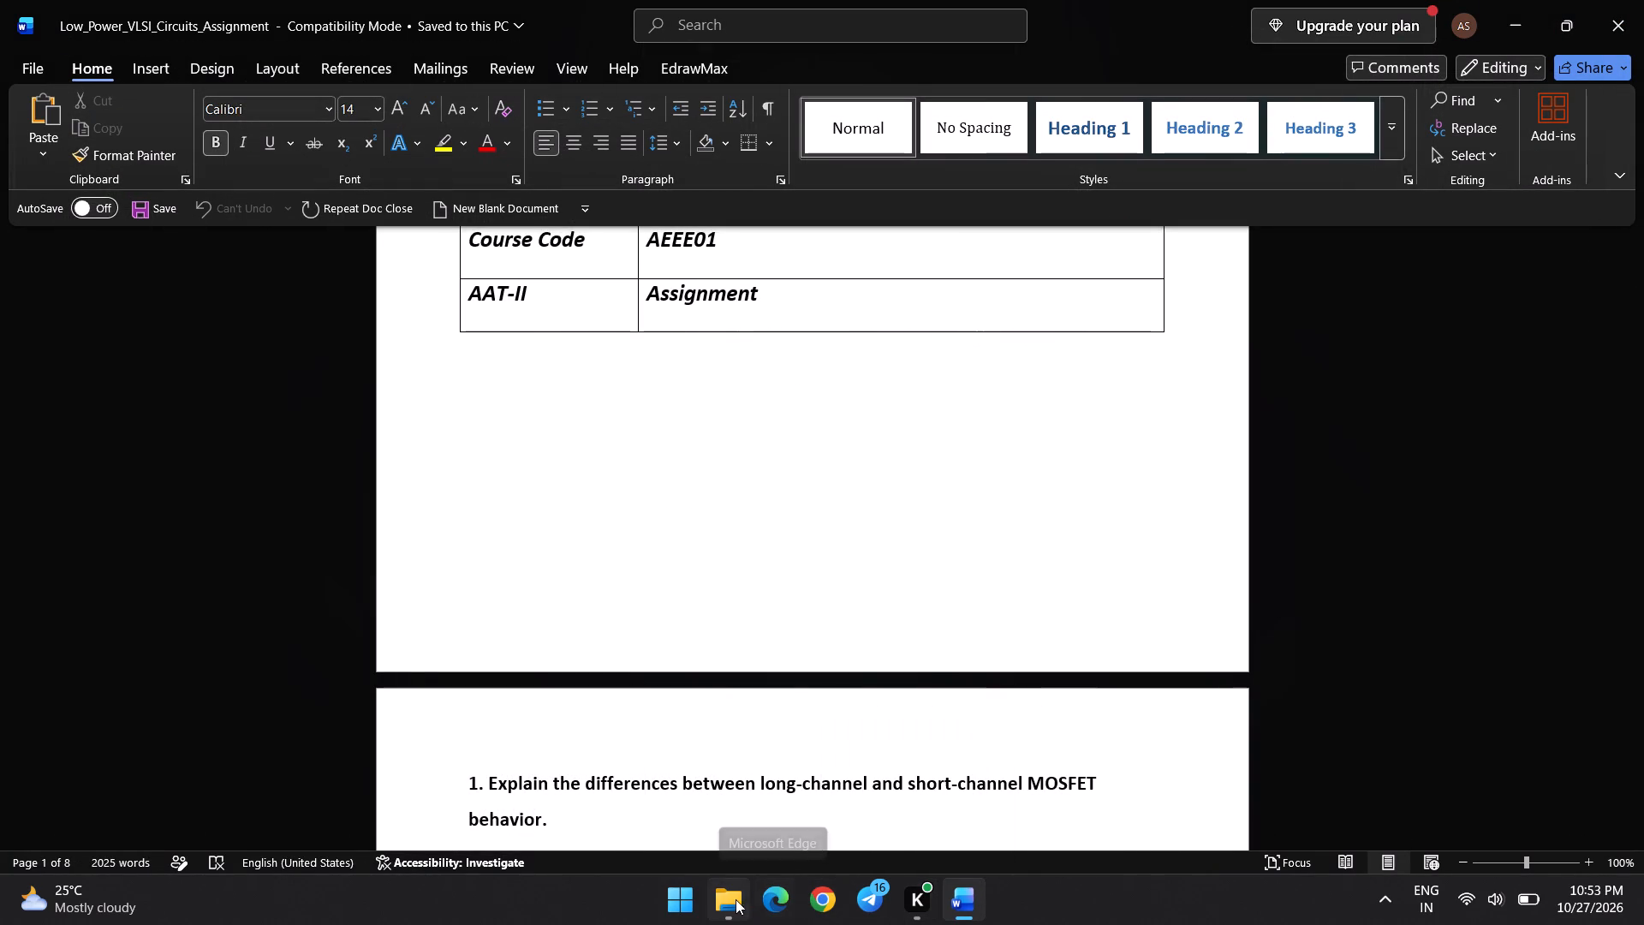
Open the Ethical_Hacking_and_Cyber_Defense_Assignment document from folder 35, enable editing and maximize its window.
{"action": "left_click", "coordinate": [735, 899]}
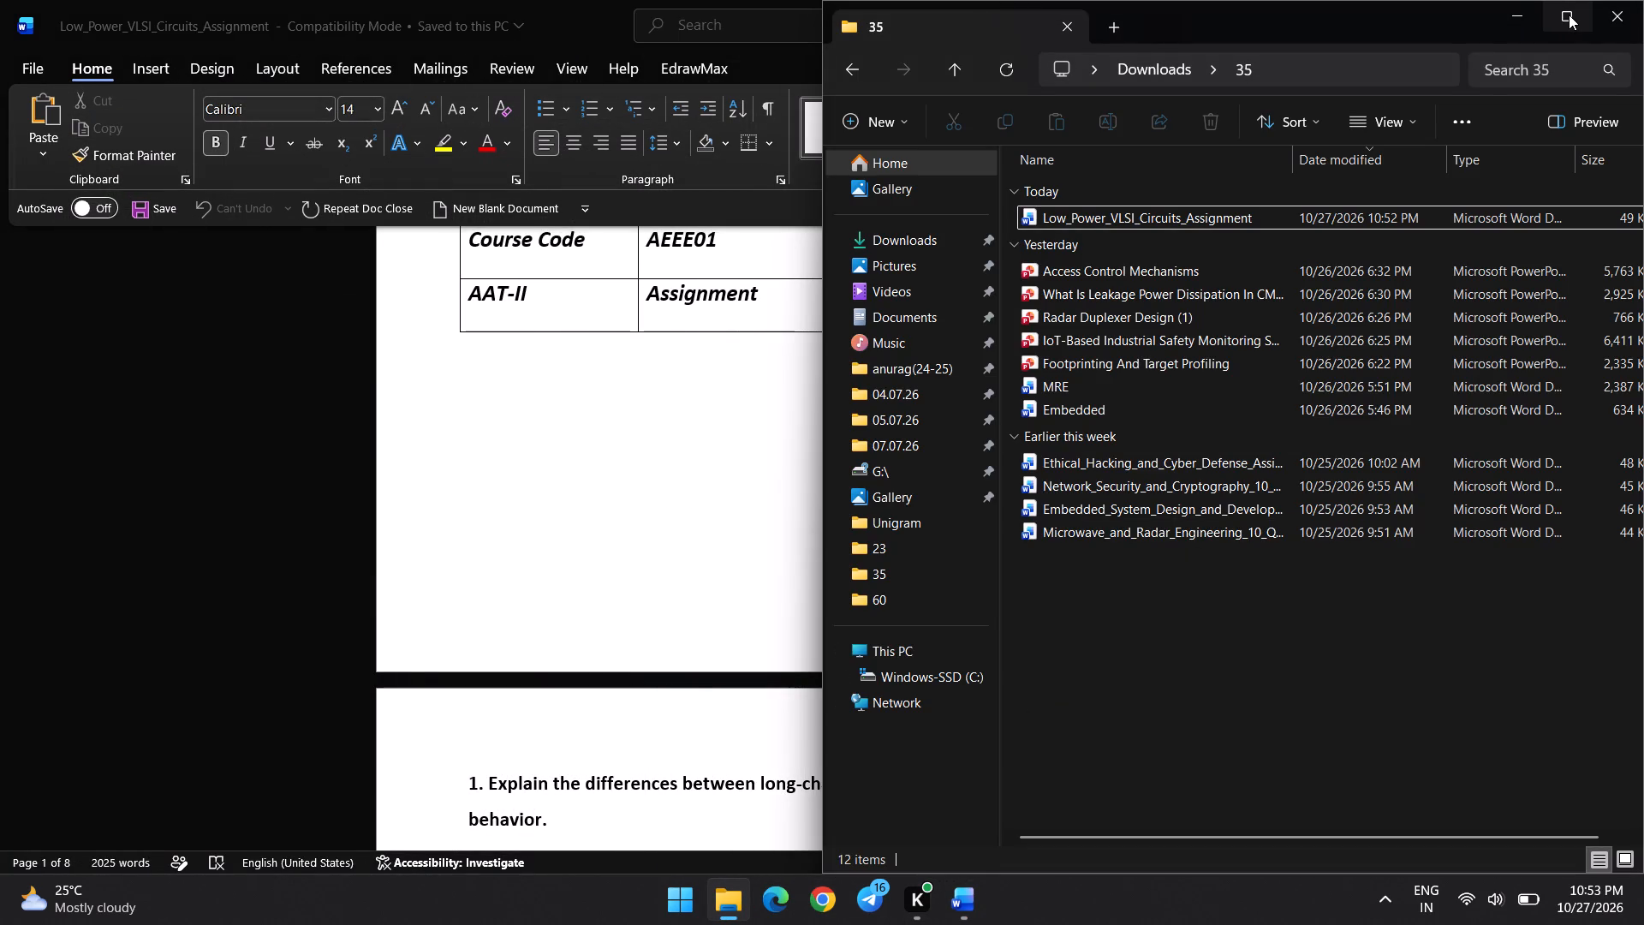
{"action": "left_click", "coordinate": [1427, 72]}
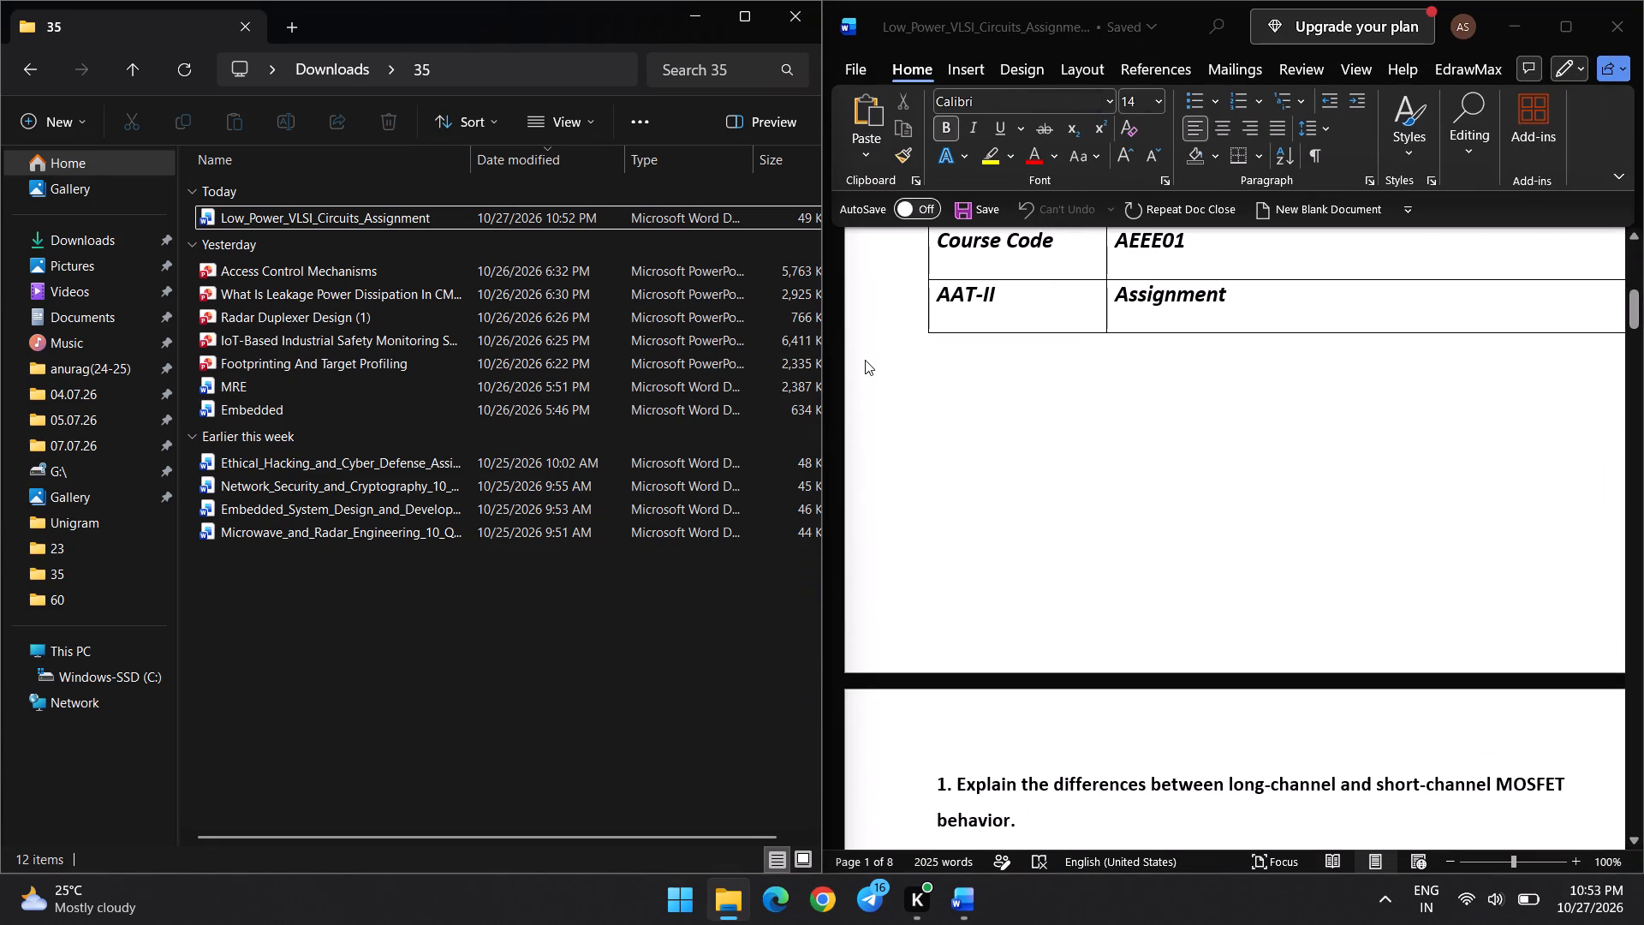
{"action": "double_click", "coordinate": [399, 461]}
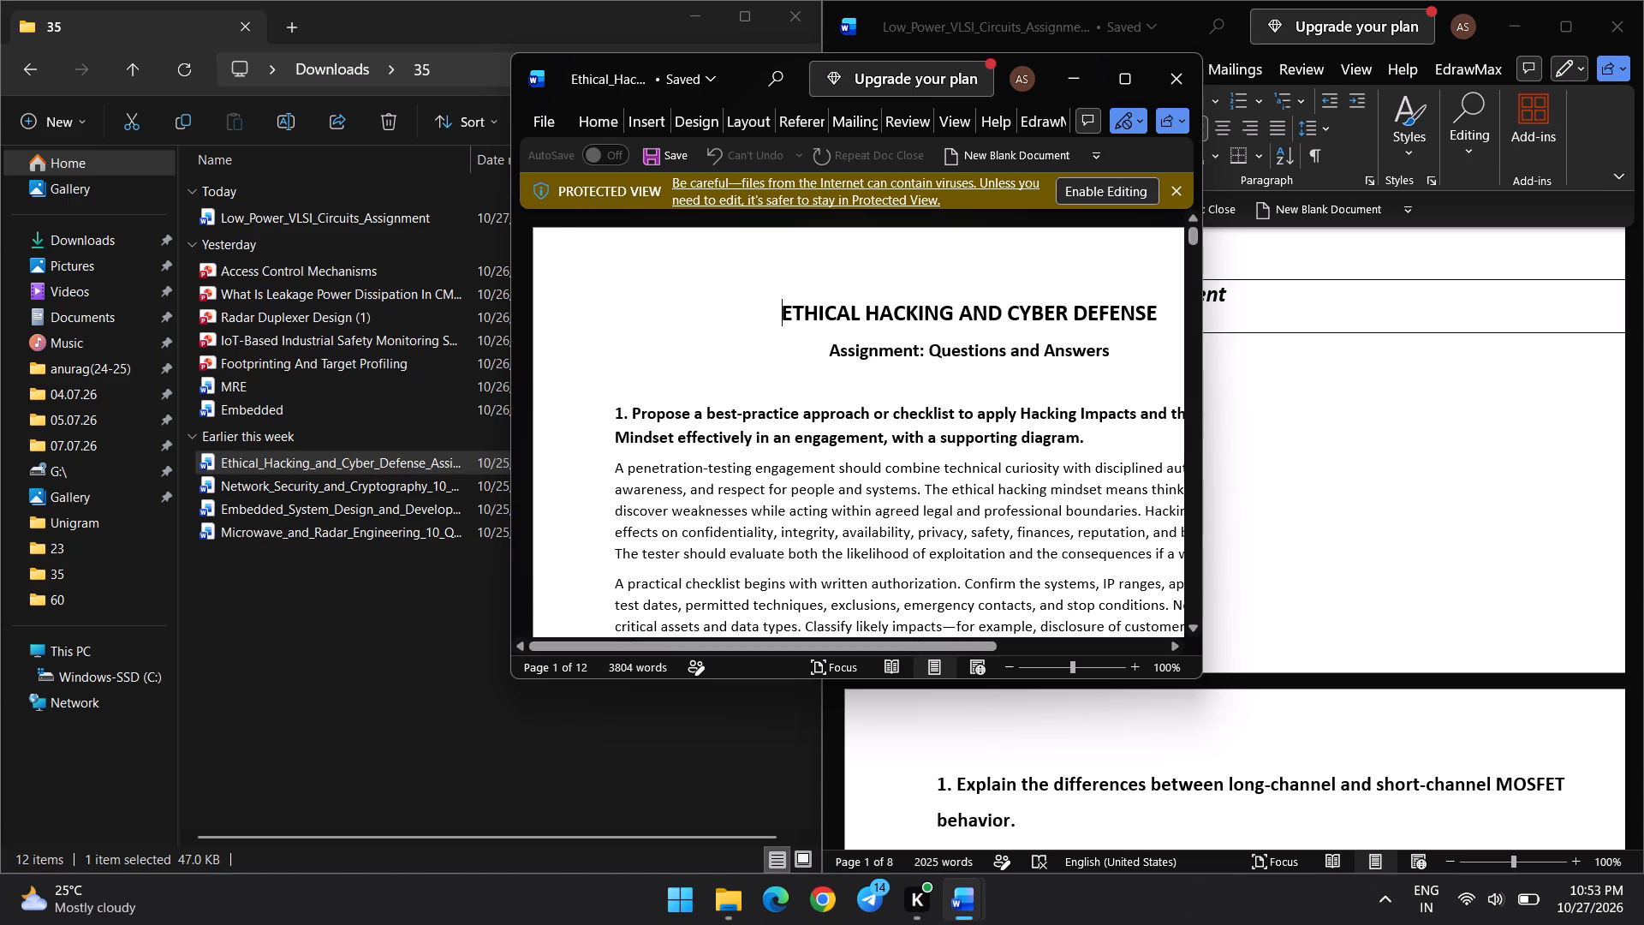
{"action": "left_click", "coordinate": [1078, 187]}
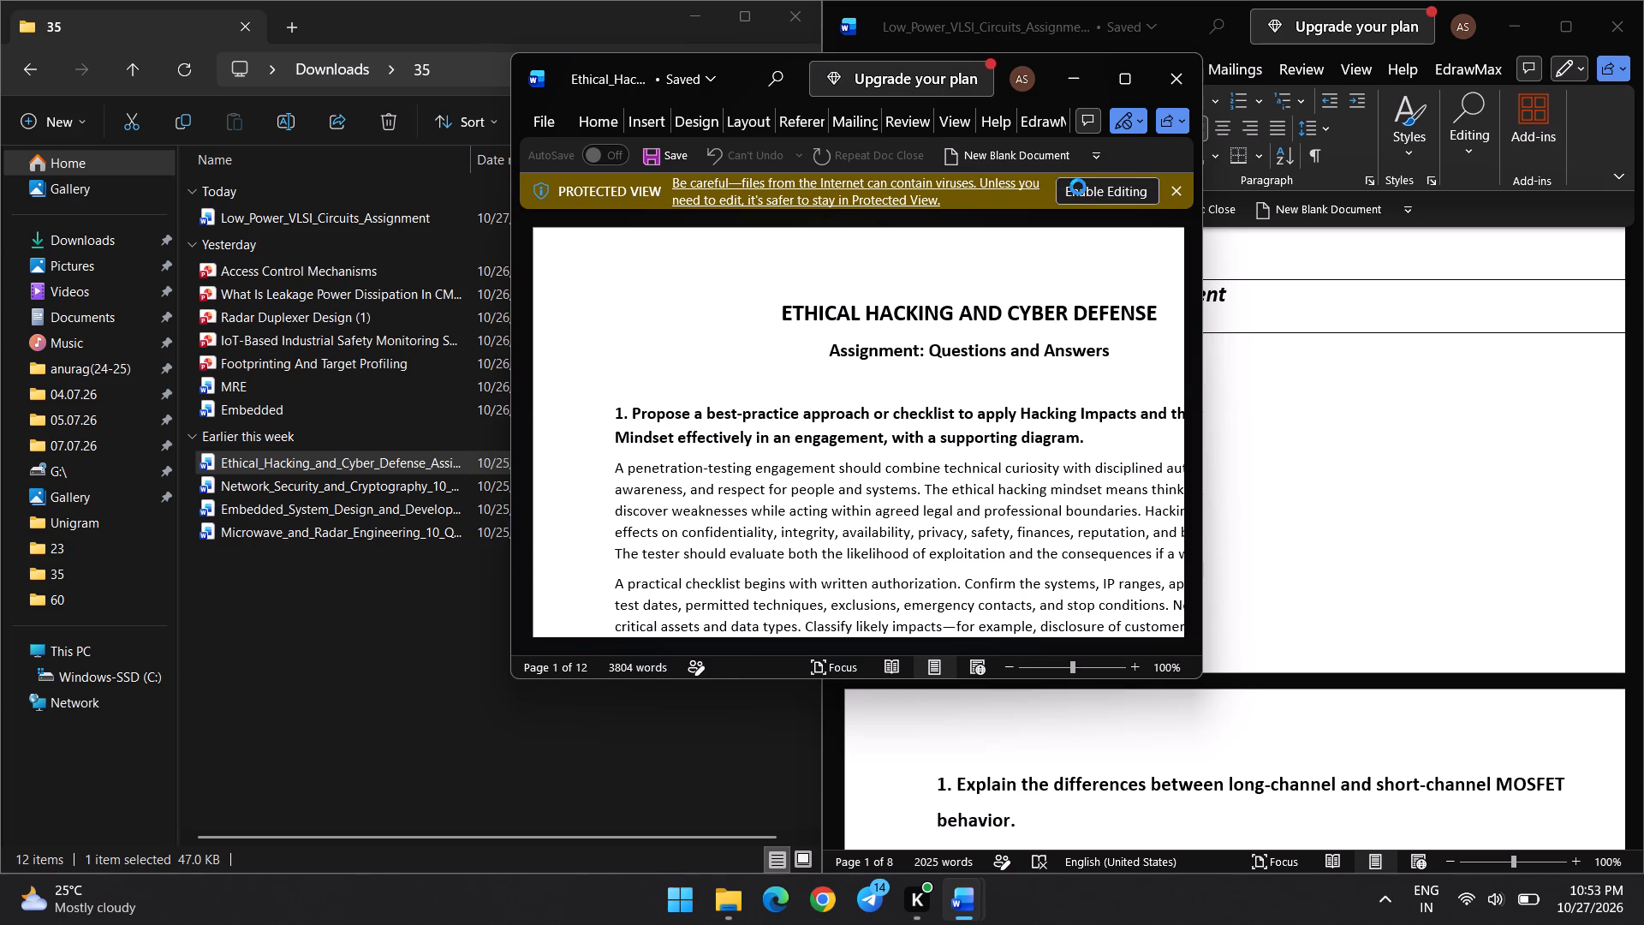
{"action": "left_click", "coordinate": [1129, 85]}
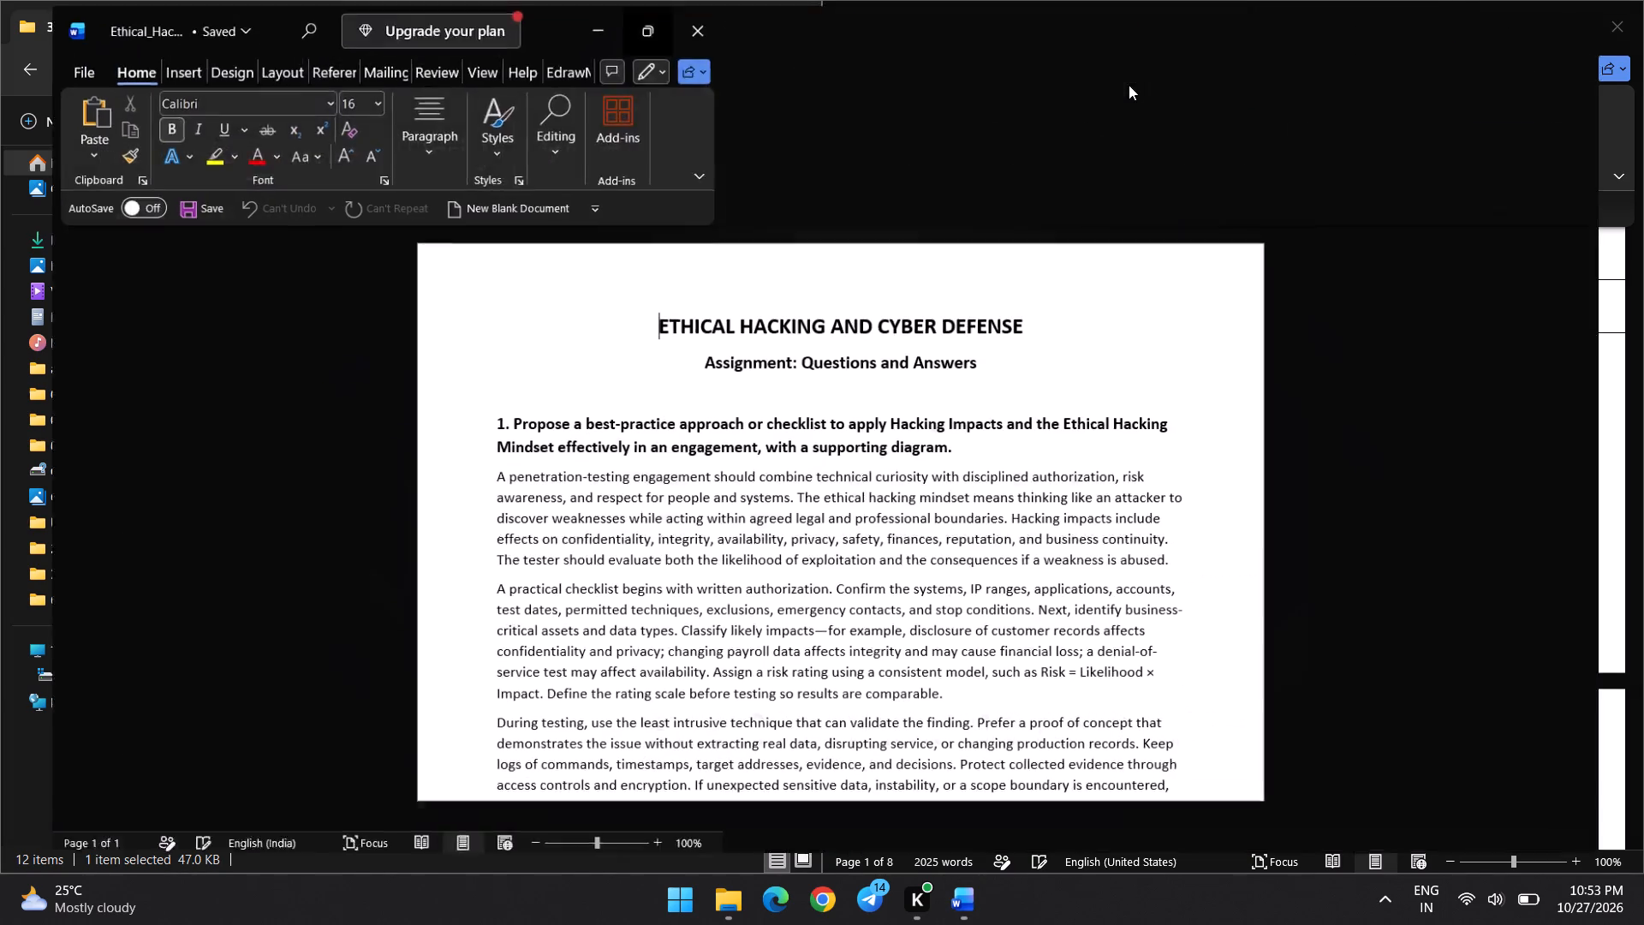
Replace the "ETHICAL HACKING AND CYBER DEFENSE" title and "Assignment: Questions and Answers" subtitle with the copied institute cover page.
{"action": "left_click_drag", "start_coordinate": [964, 374], "coordinate": [579, 284]}
{"action": "key", "text": "BackSpace"}
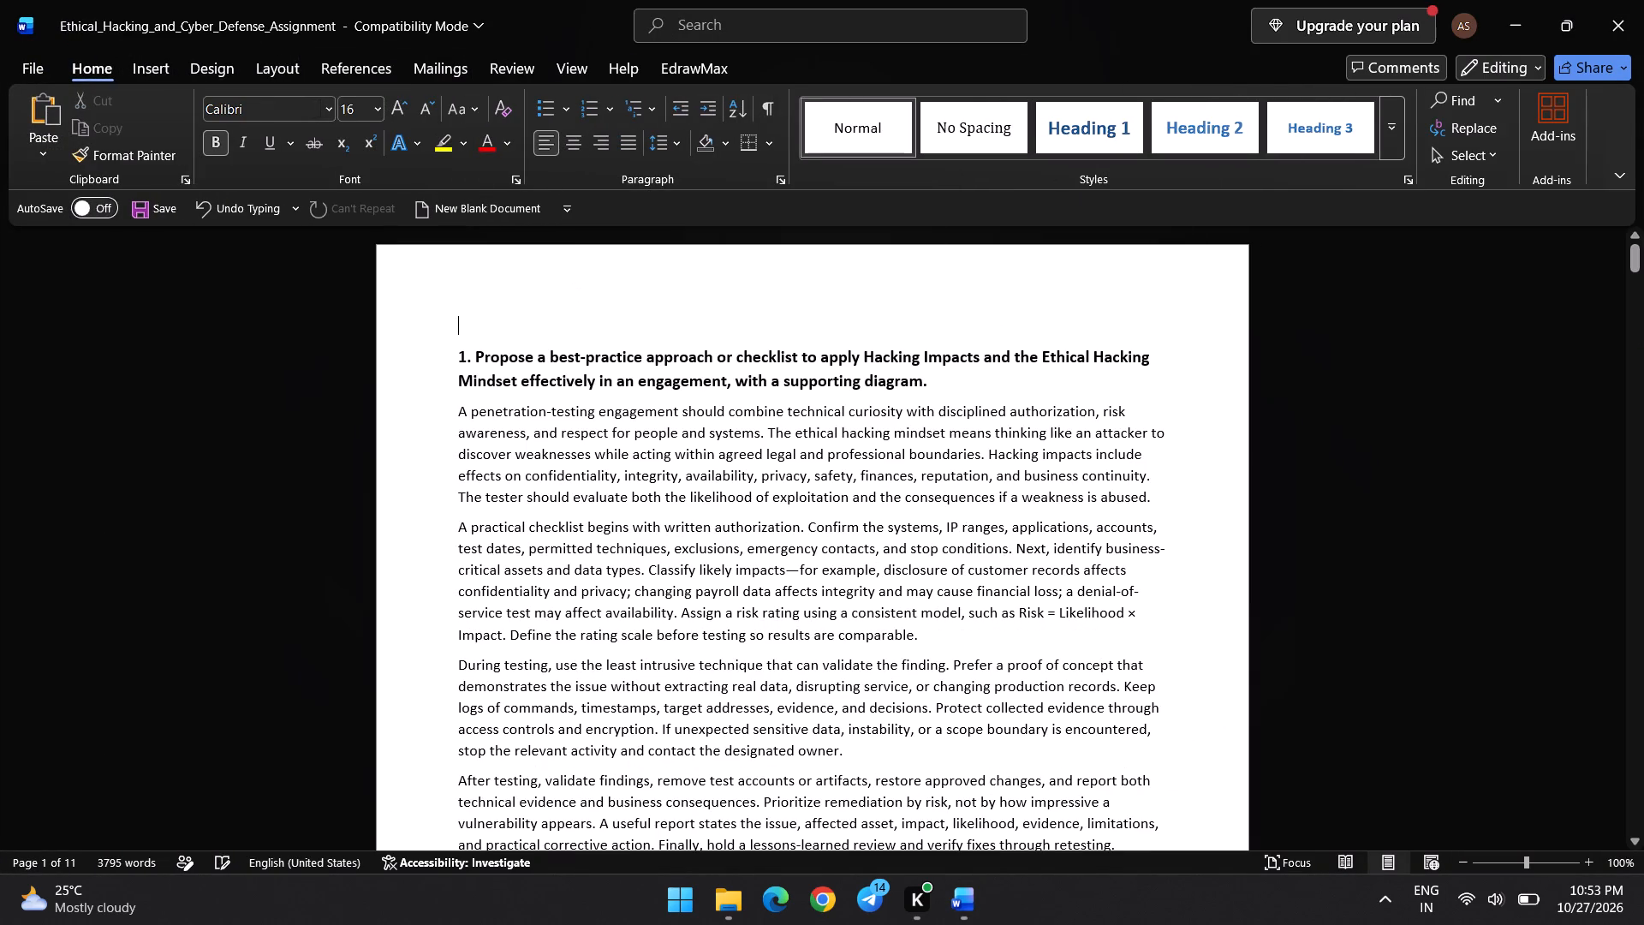
{"action": "key", "text": "ctrl+v"}
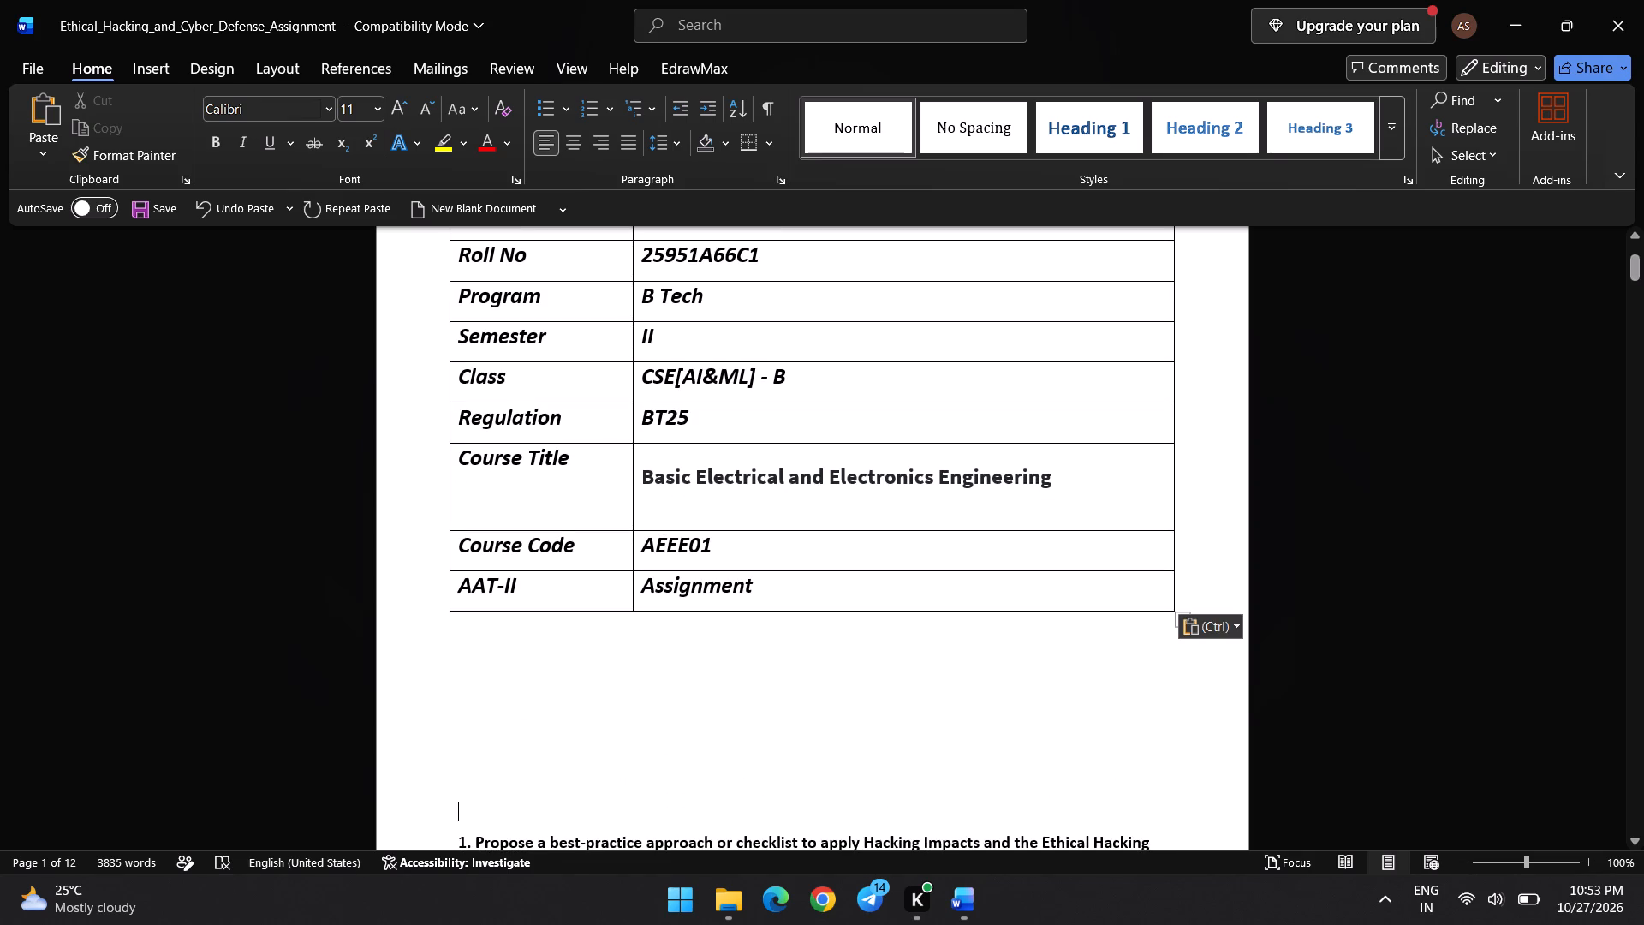
Insert blank lines below the cover page table so that question 1 starts at the top of page 2.
{"action": "key", "text": "Return"}
{"action": "key", "text": "Return"}
{"action": "key", "text": "Return"}
{"action": "key", "text": "Return"}
{"action": "key", "text": "Return"}
{"action": "key", "text": "Return"}
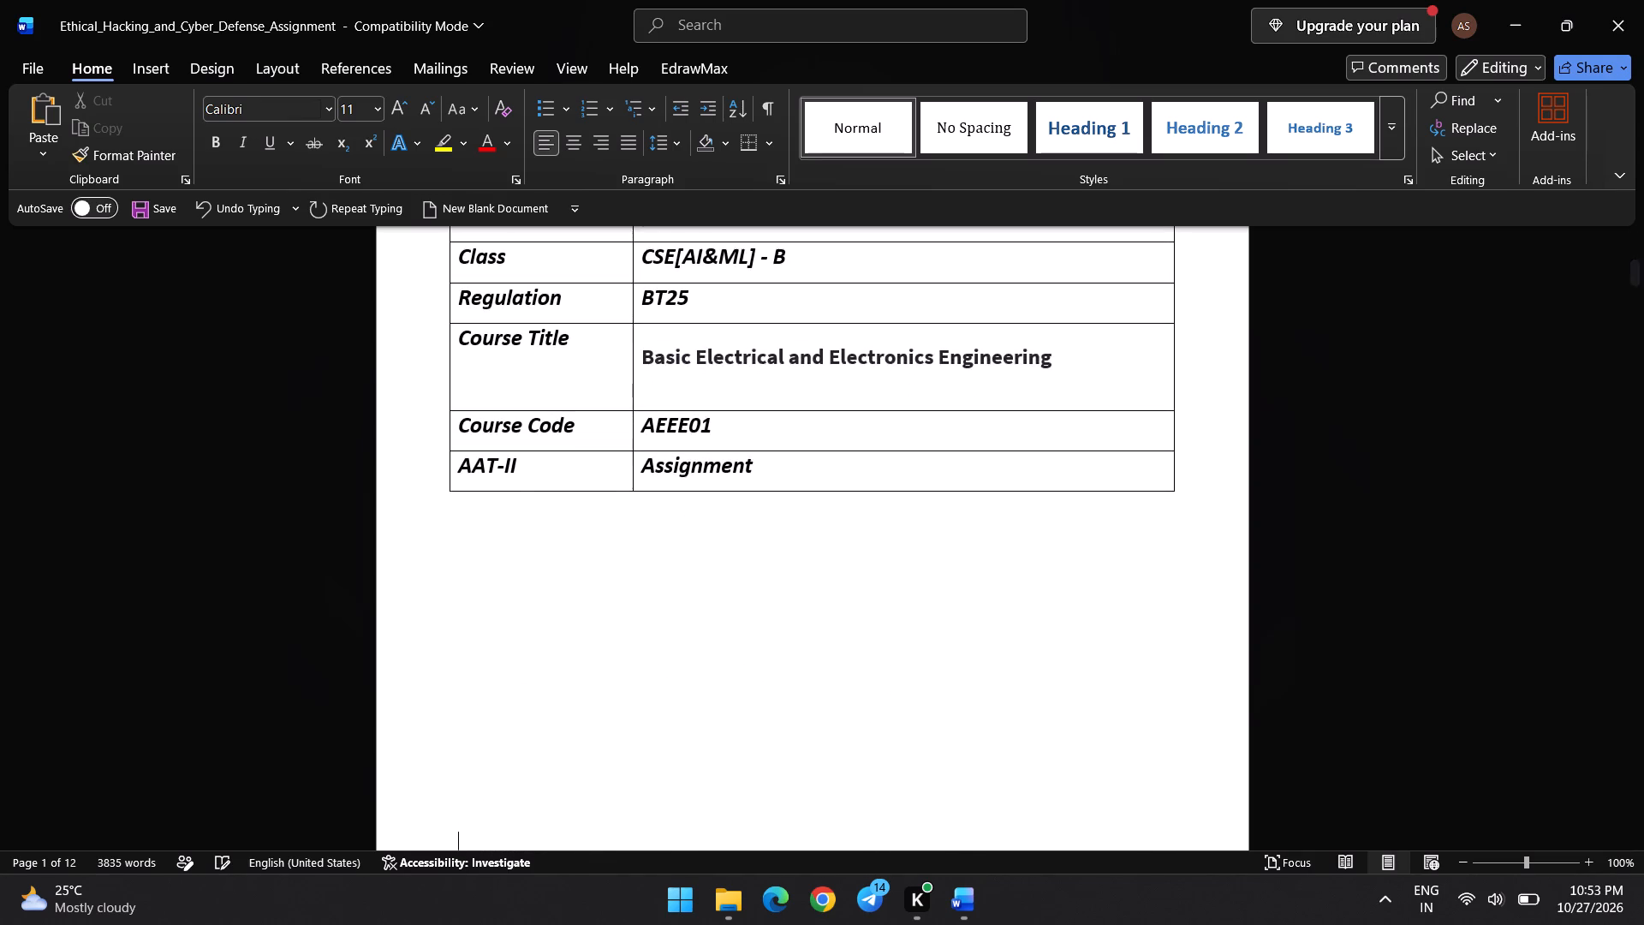
{"action": "key", "text": "Return"}
{"action": "key", "text": "Return"}
{"action": "key", "text": "Return"}
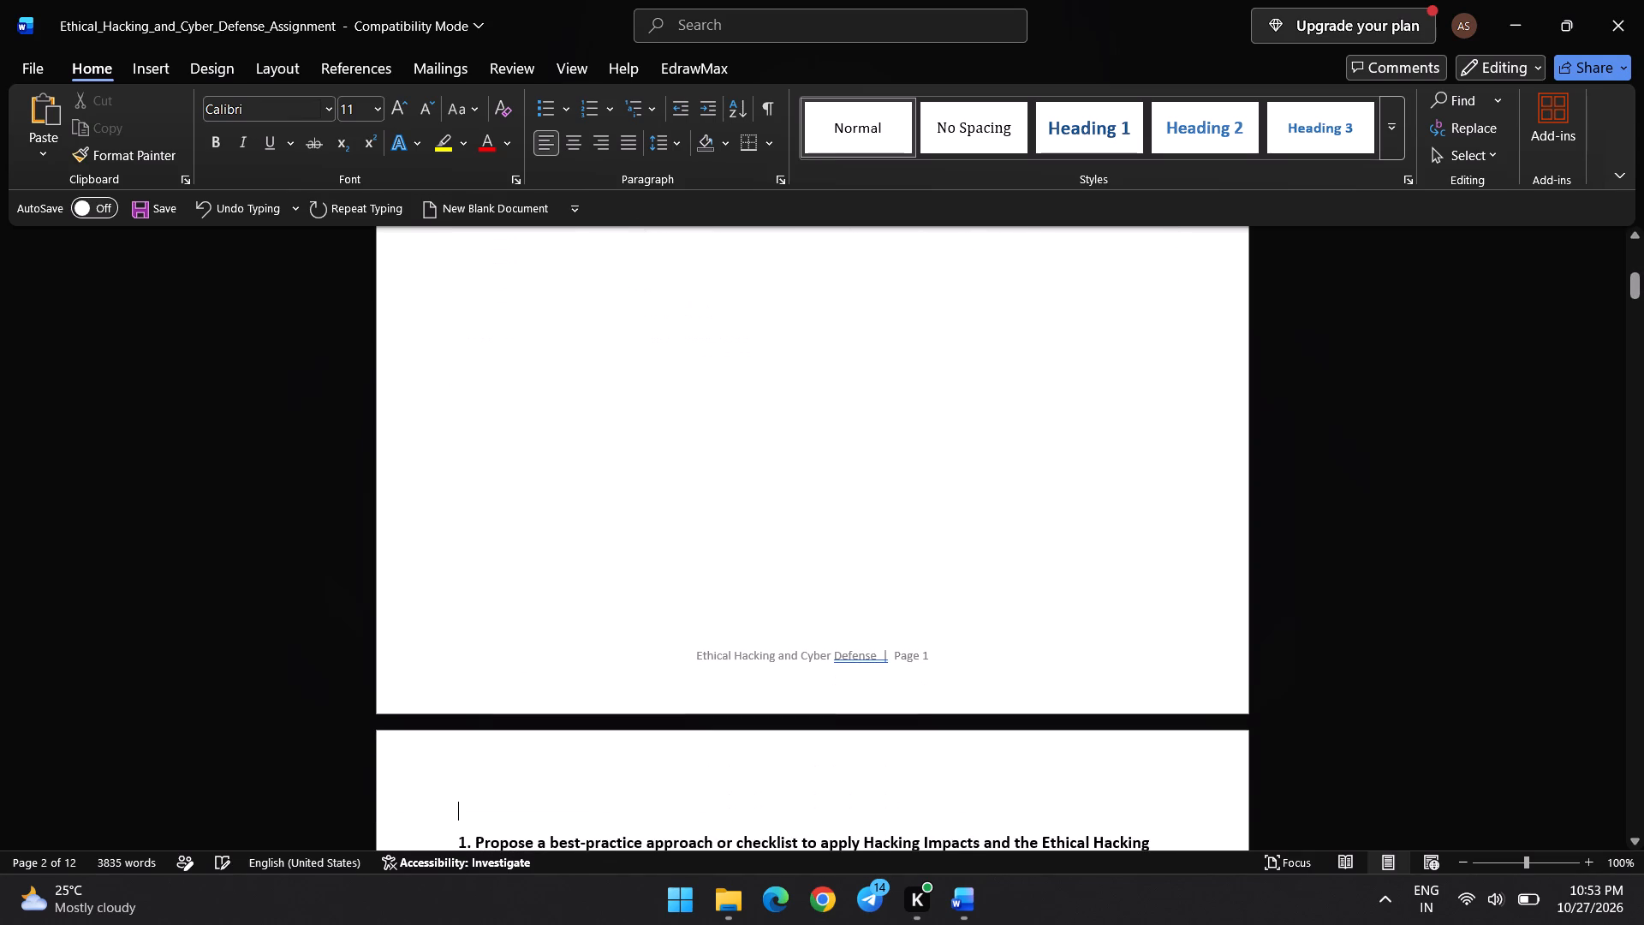
{"action": "key", "text": "BackSpace"}
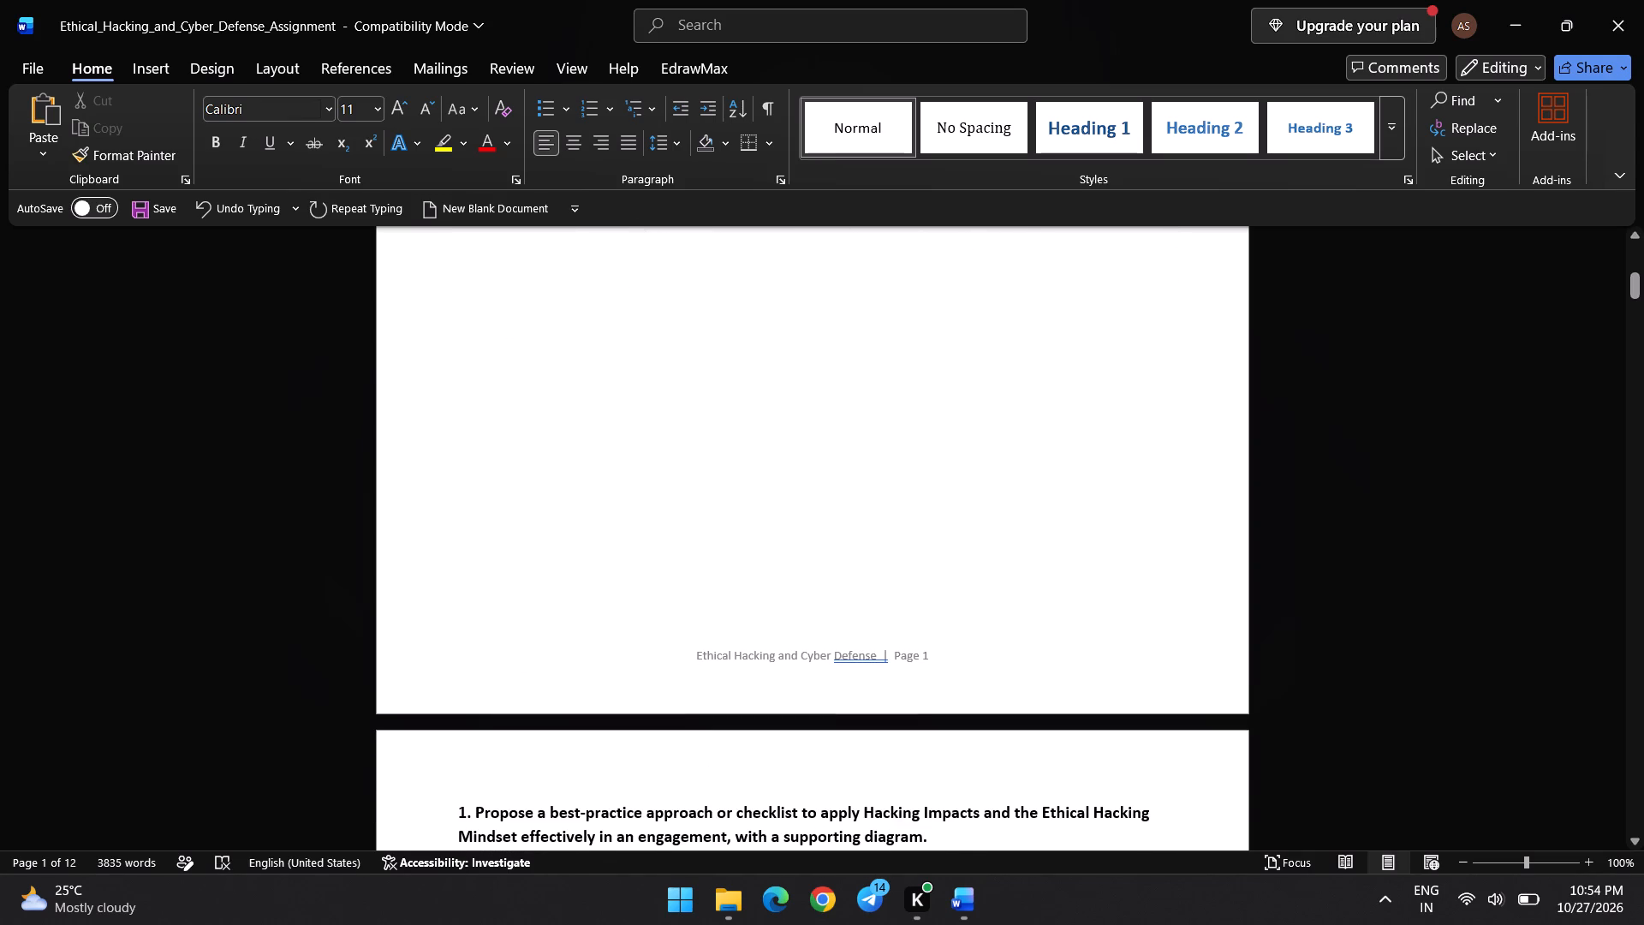
Remove the "Ethical Hacking and Cyber Defense | Page" footer from the document and check the remaining pages.
{"action": "double_click", "coordinate": [753, 653]}
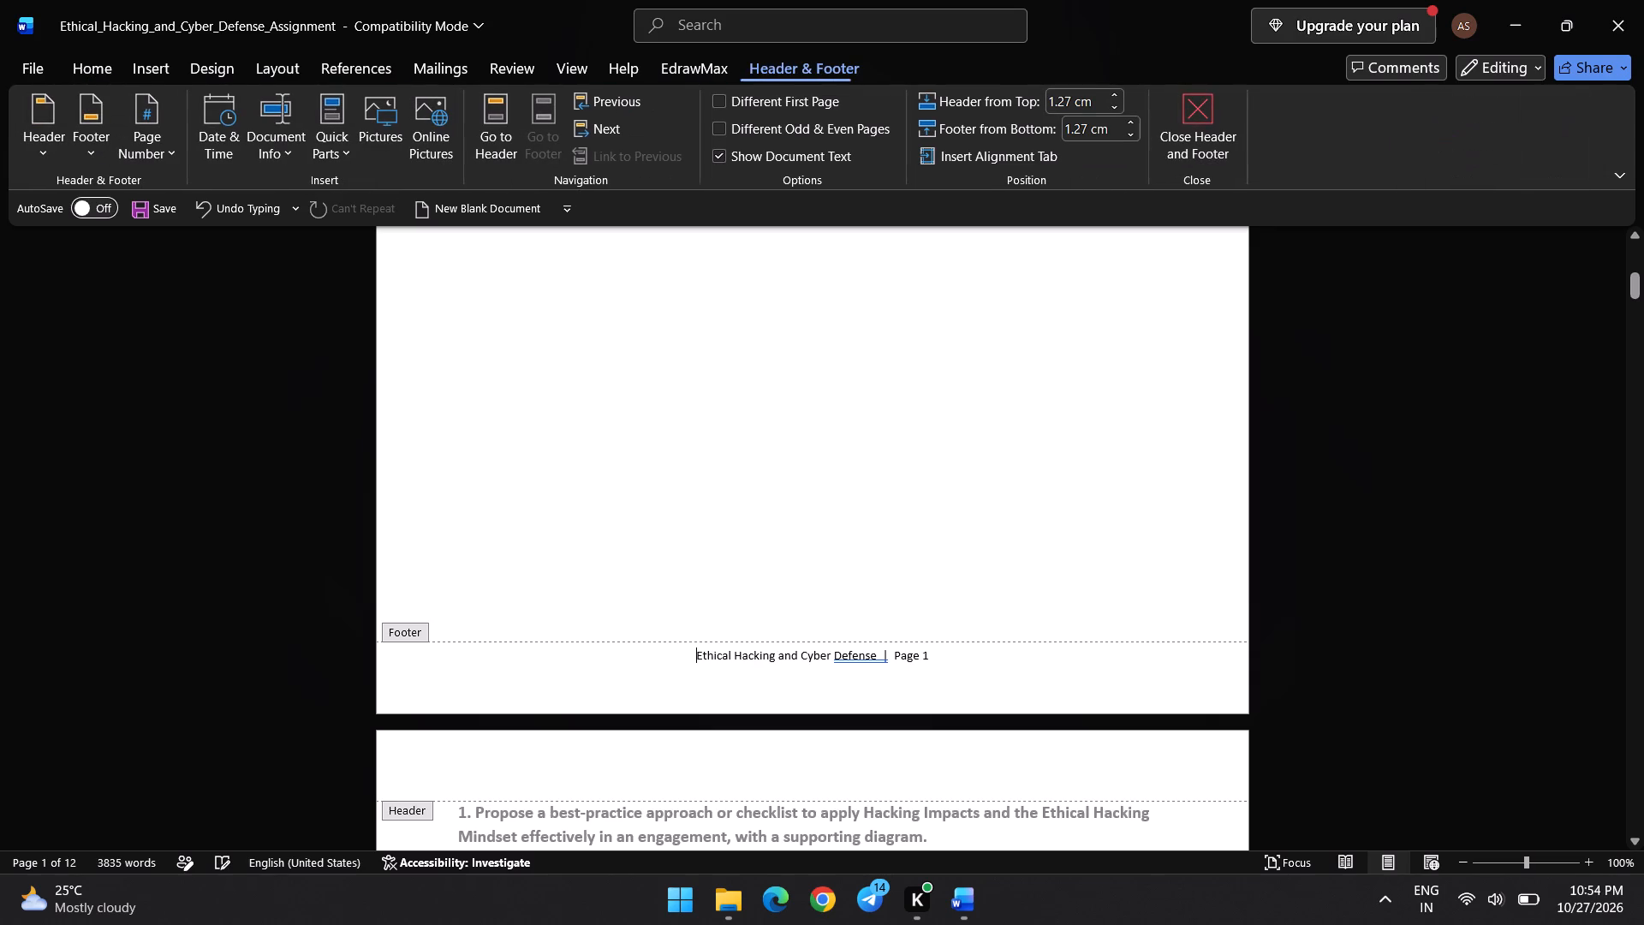
{"action": "left_click", "coordinate": [98, 156]}
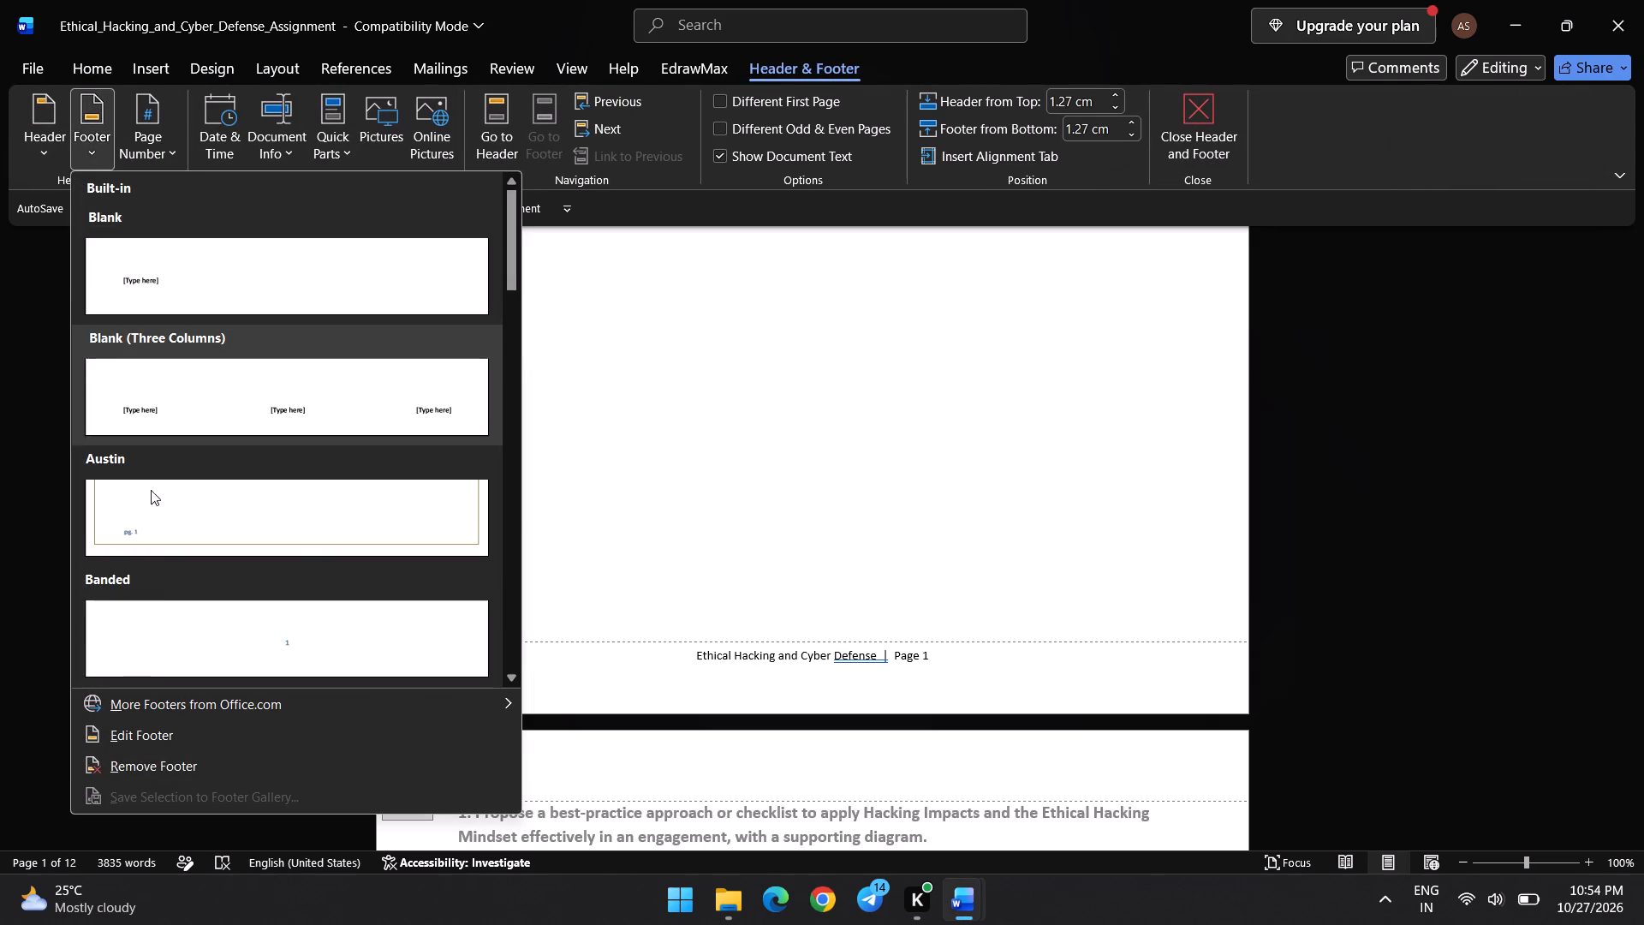
{"action": "left_click", "coordinate": [160, 759]}
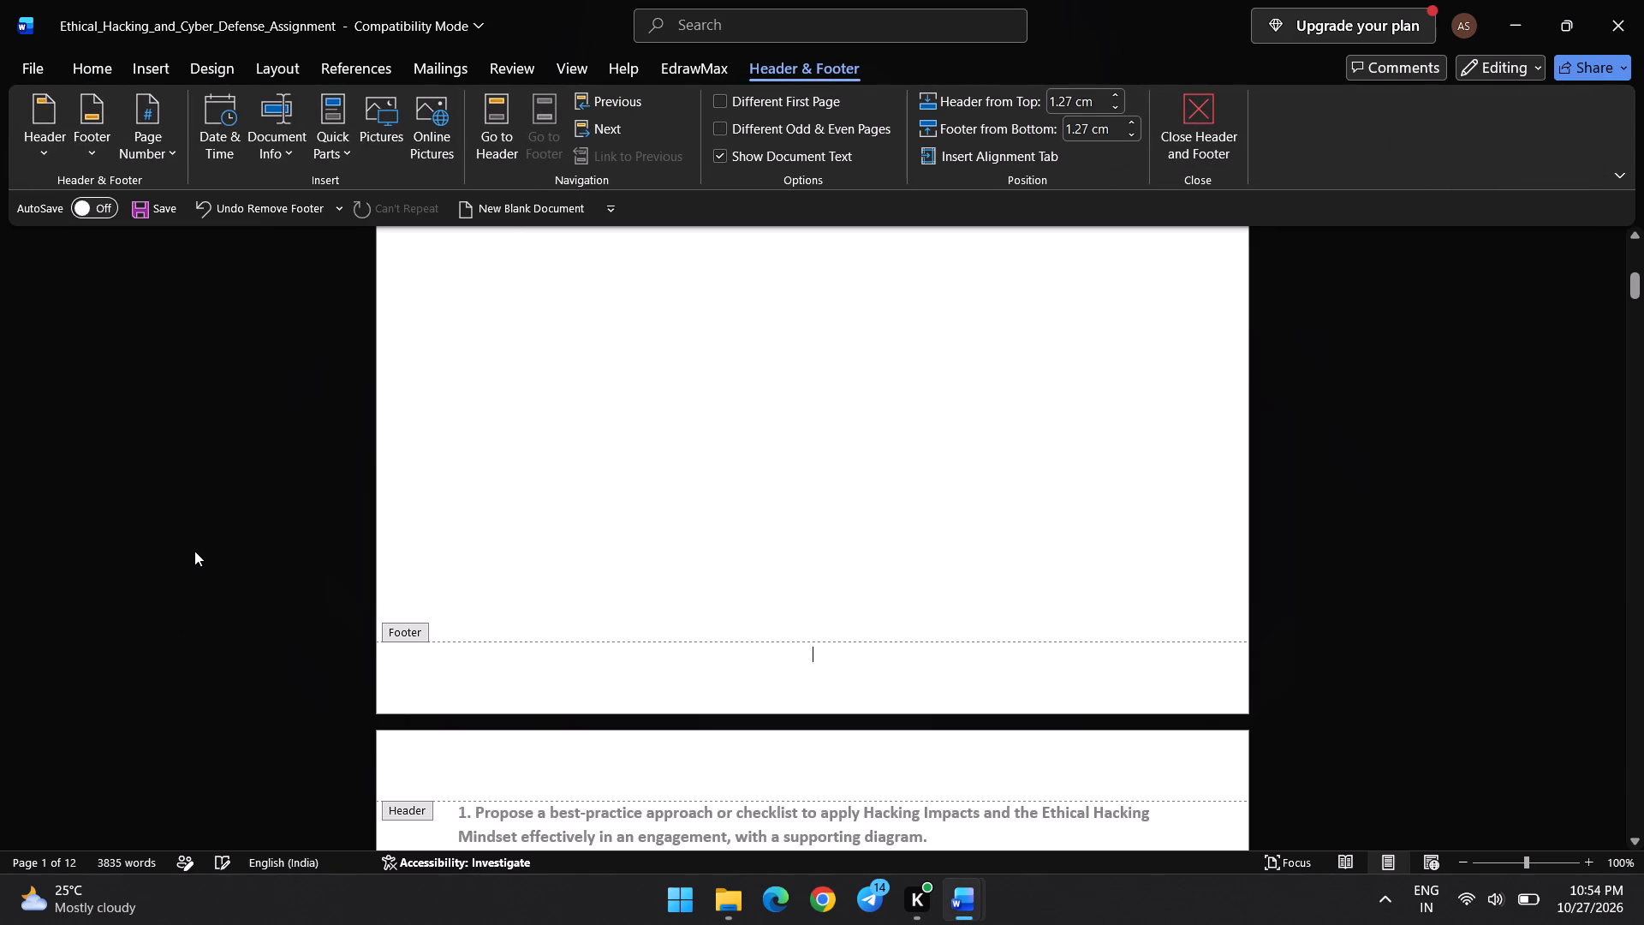
{"action": "left_click", "coordinate": [194, 551]}
{"action": "scroll", "coordinate": [194, 551], "scroll_direction": "down", "scroll_amount": 9}
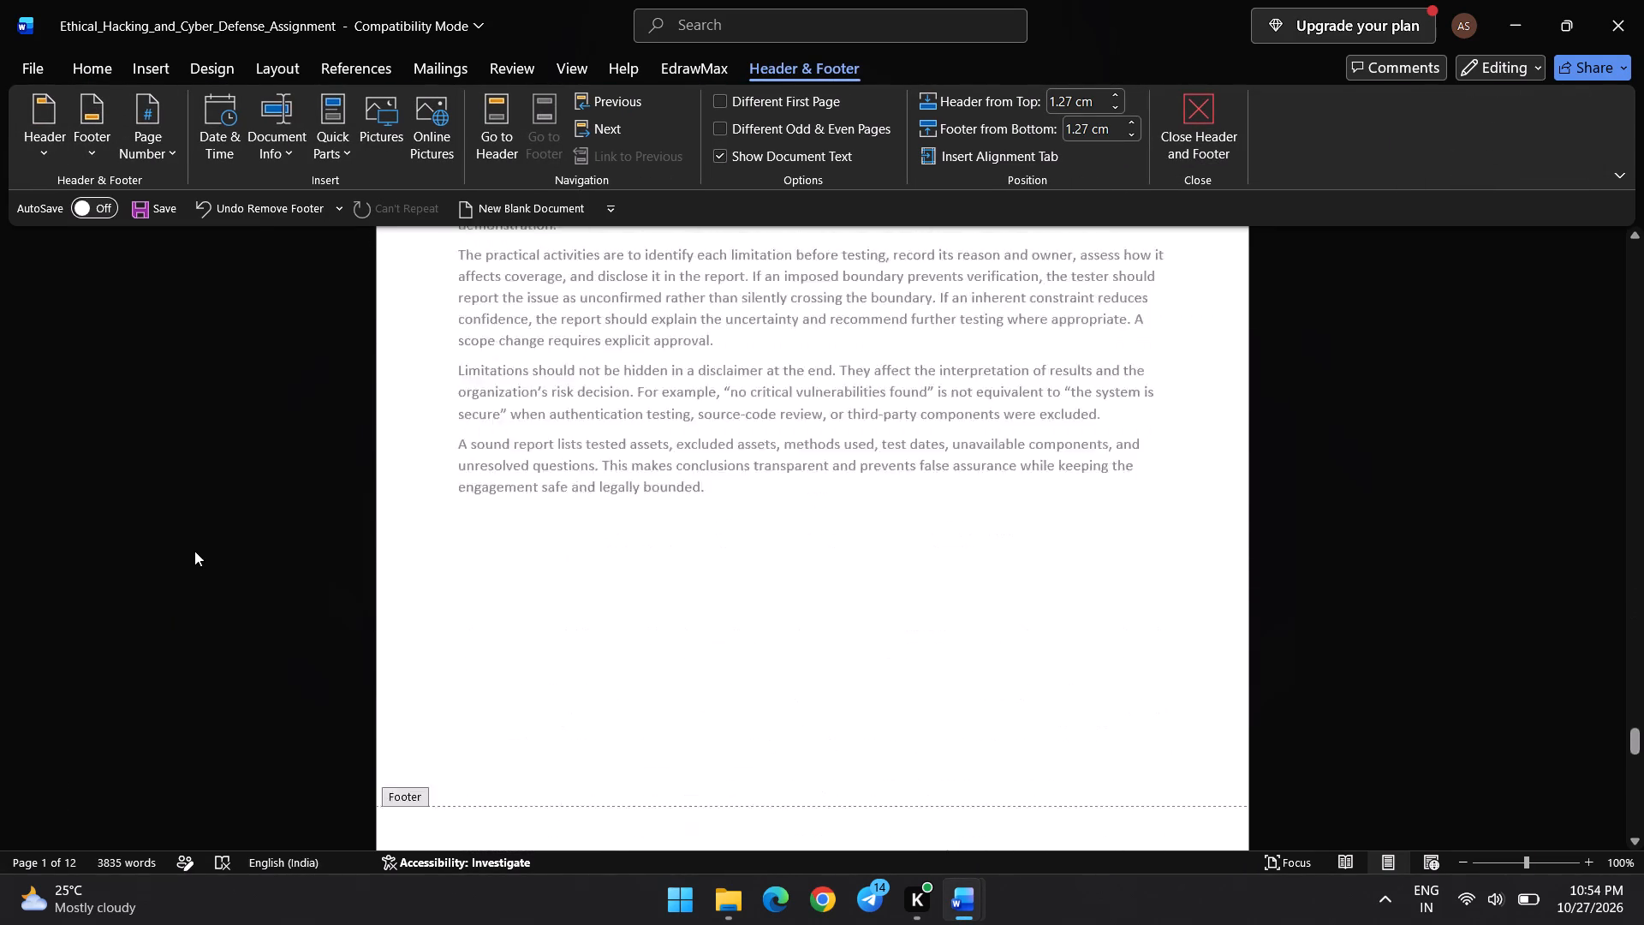
Save and close the Ethical_Hacking_and_Cyber_Defense_Assignment document.
{"action": "key", "text": "ctrl+s"}
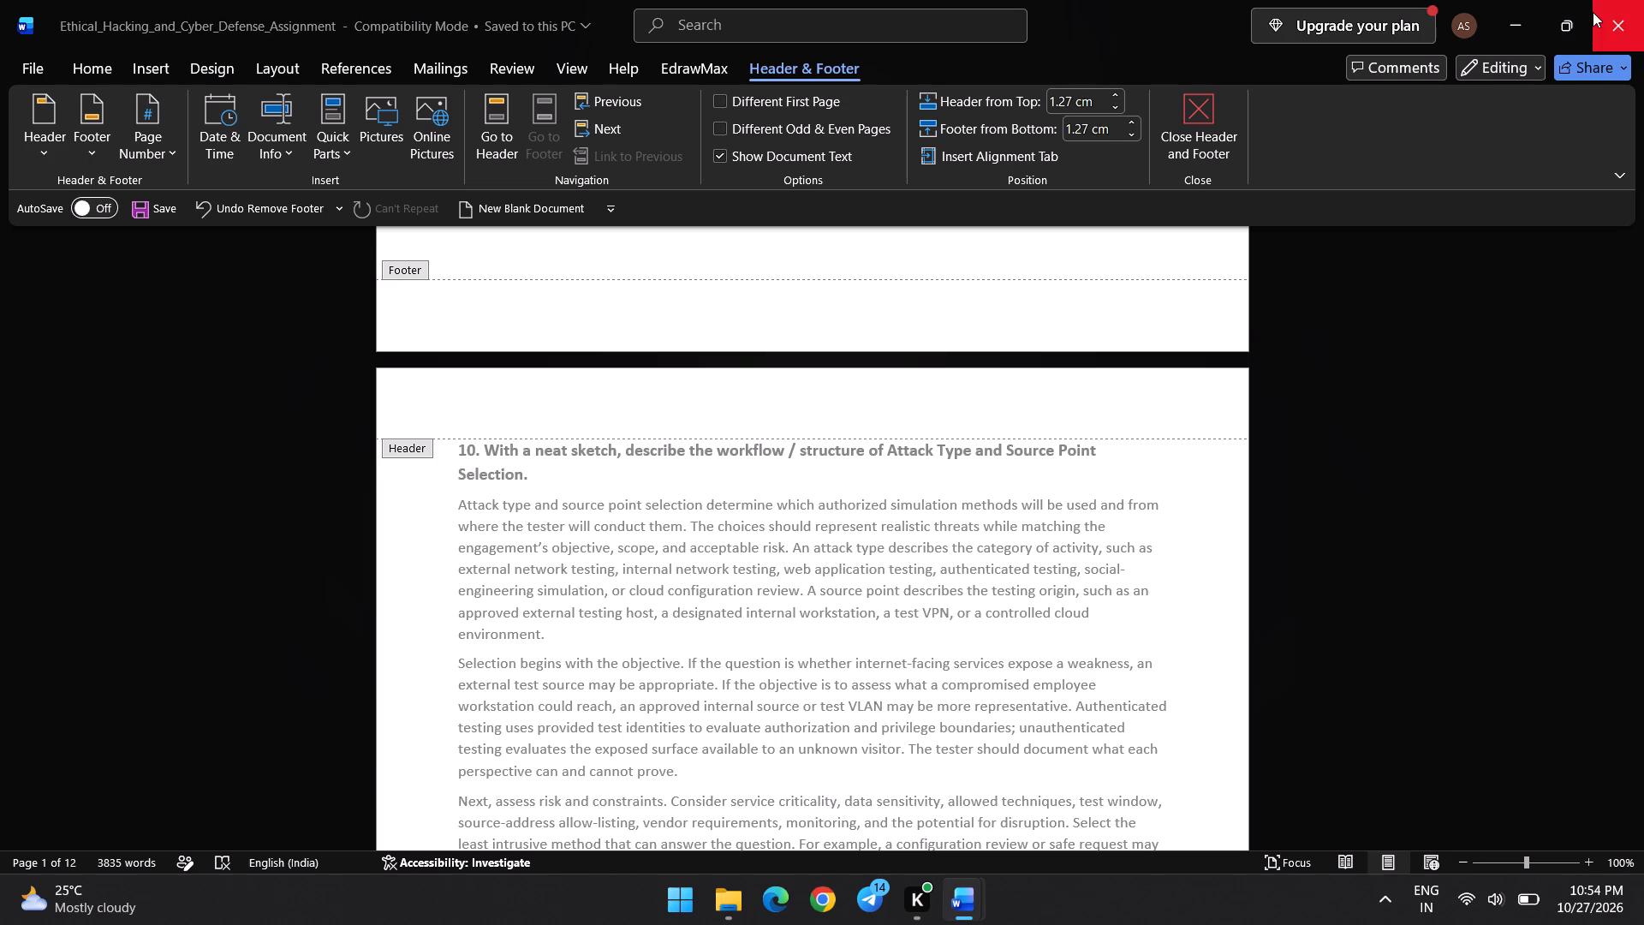
{"action": "left_click", "coordinate": [1593, 12]}
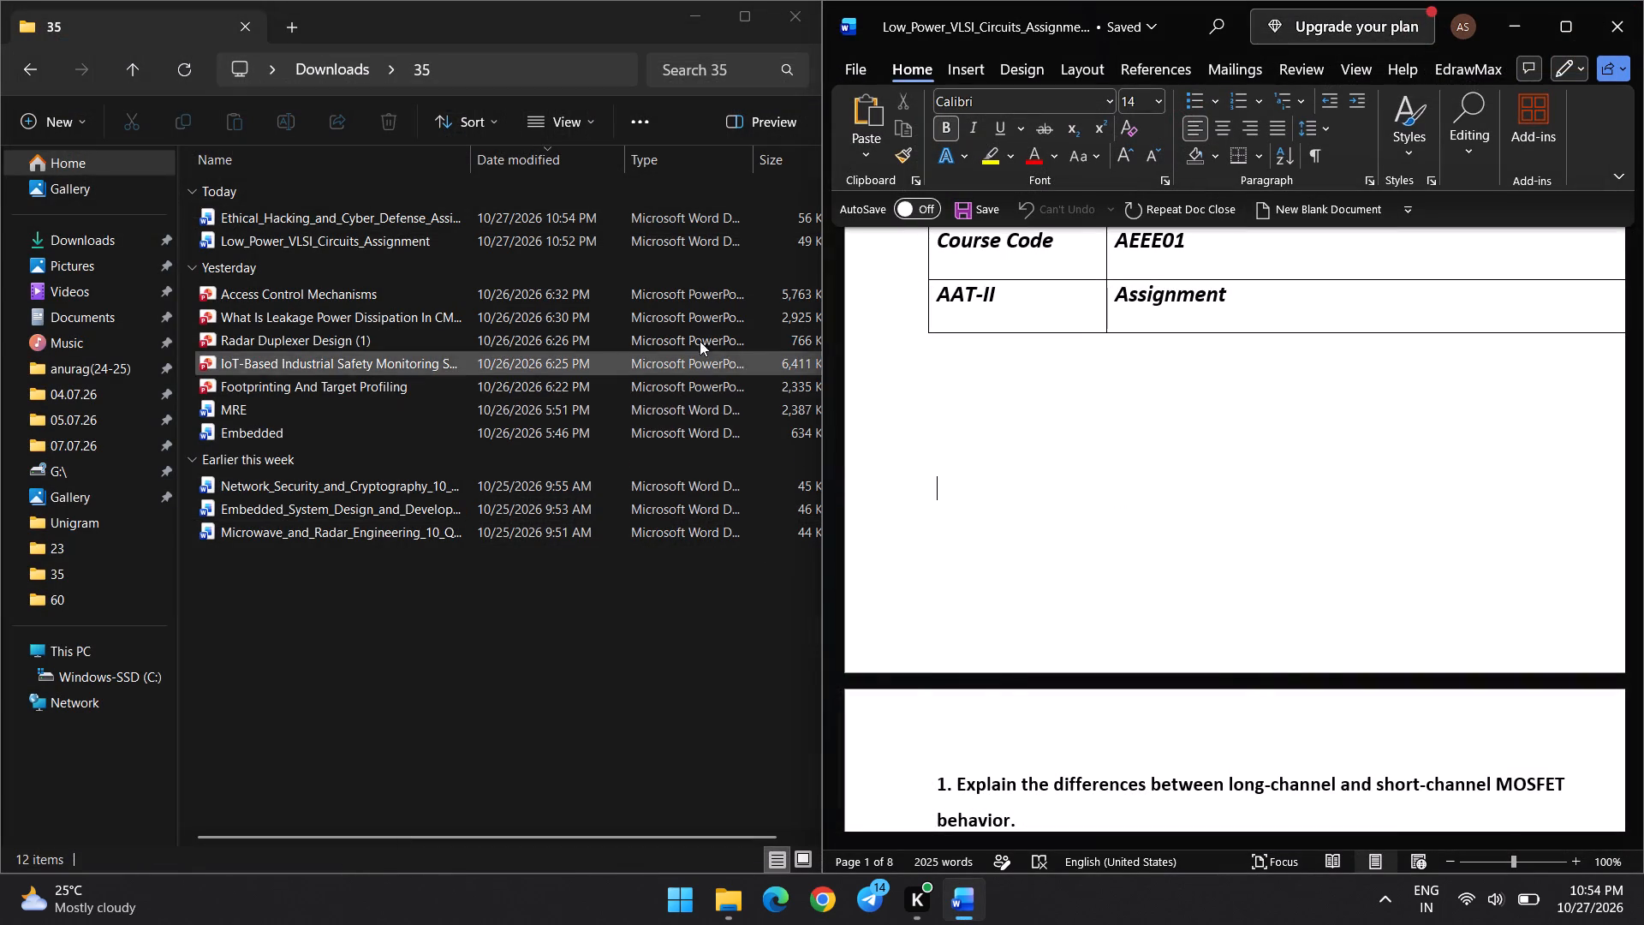
Open the Network_Security_and_Cryptography_10_Questions document from folder 35 and enable editing.
{"action": "double_click", "coordinate": [375, 494]}
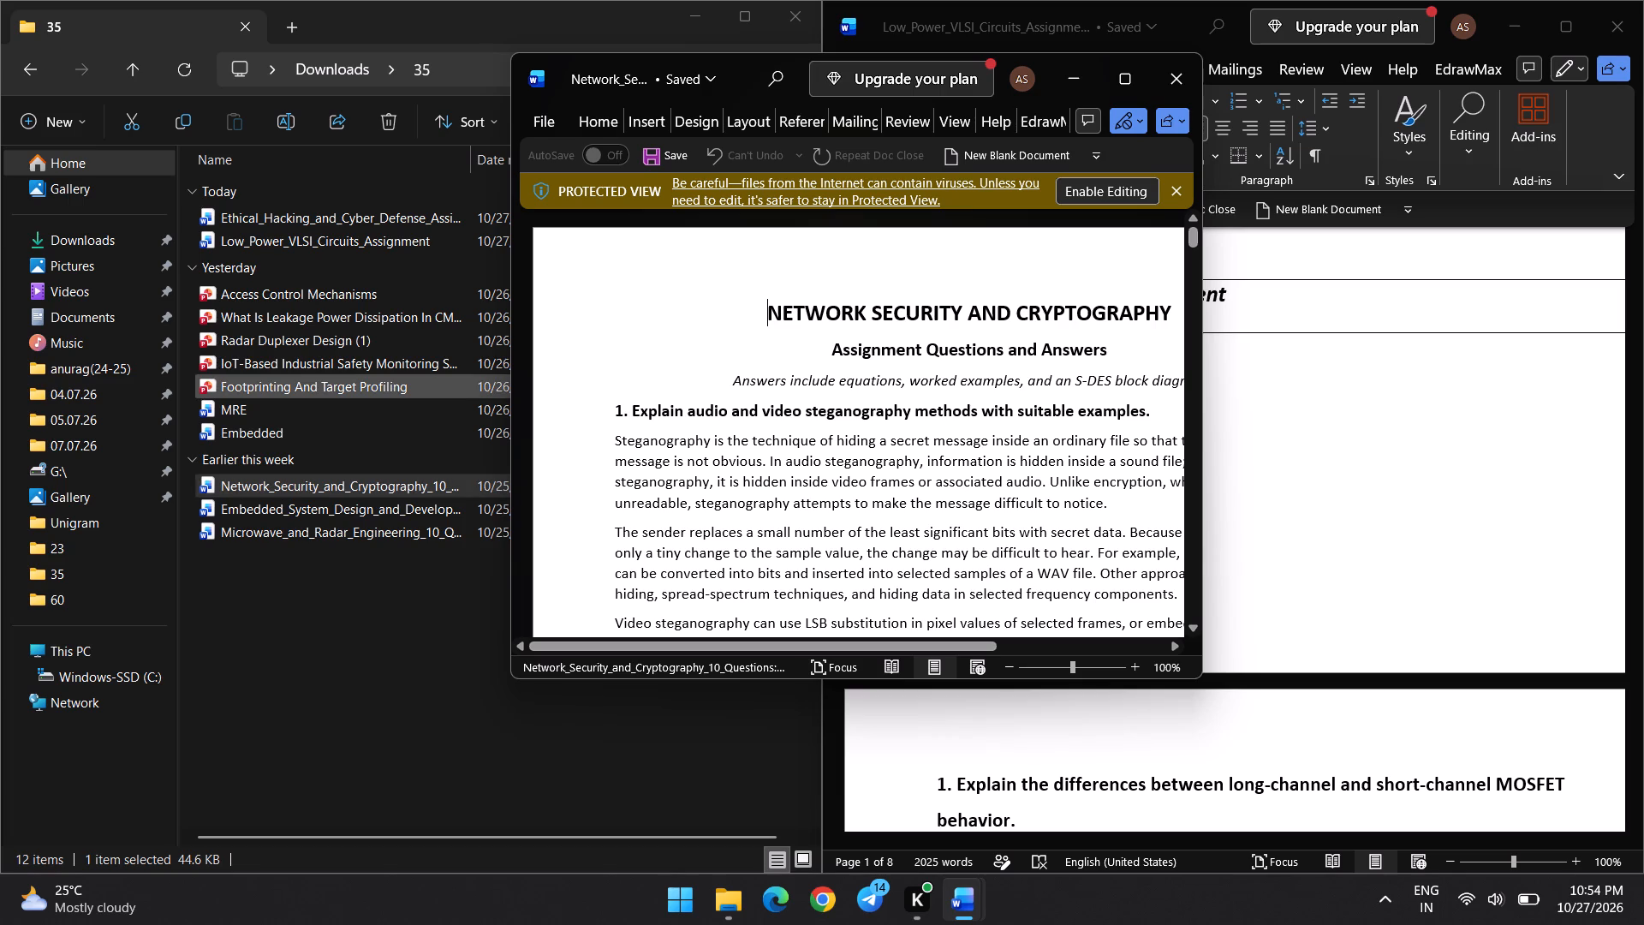
{"action": "left_click_drag", "start_coordinate": [1117, 205], "coordinate": [1117, 192]}
{"action": "left_click", "coordinate": [1117, 192]}
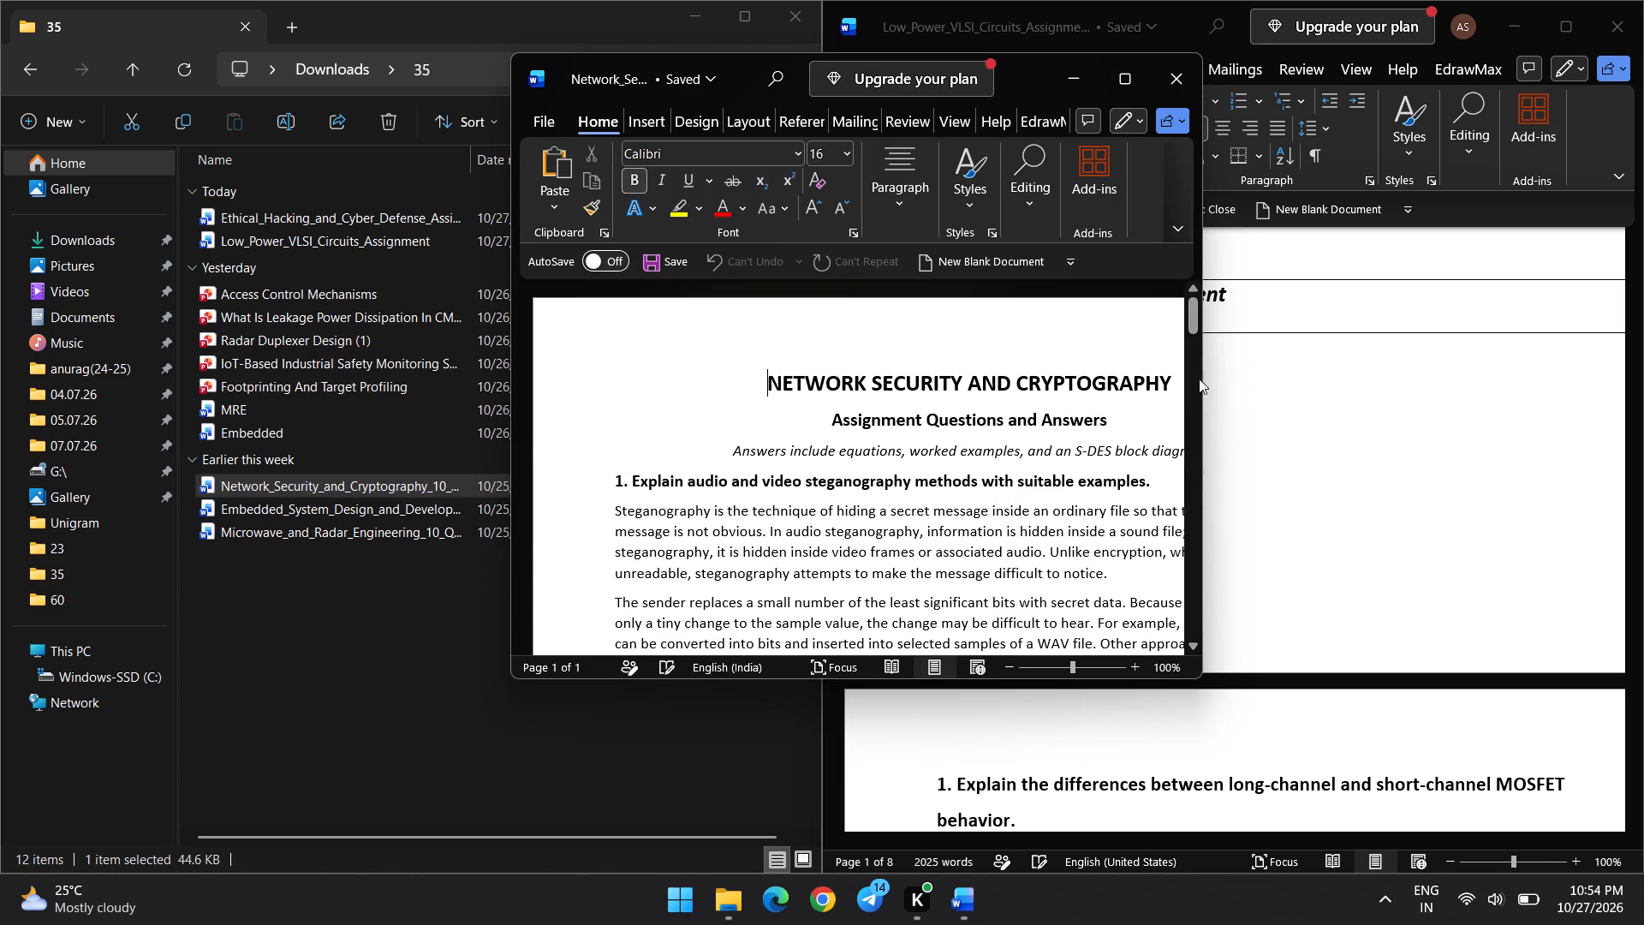
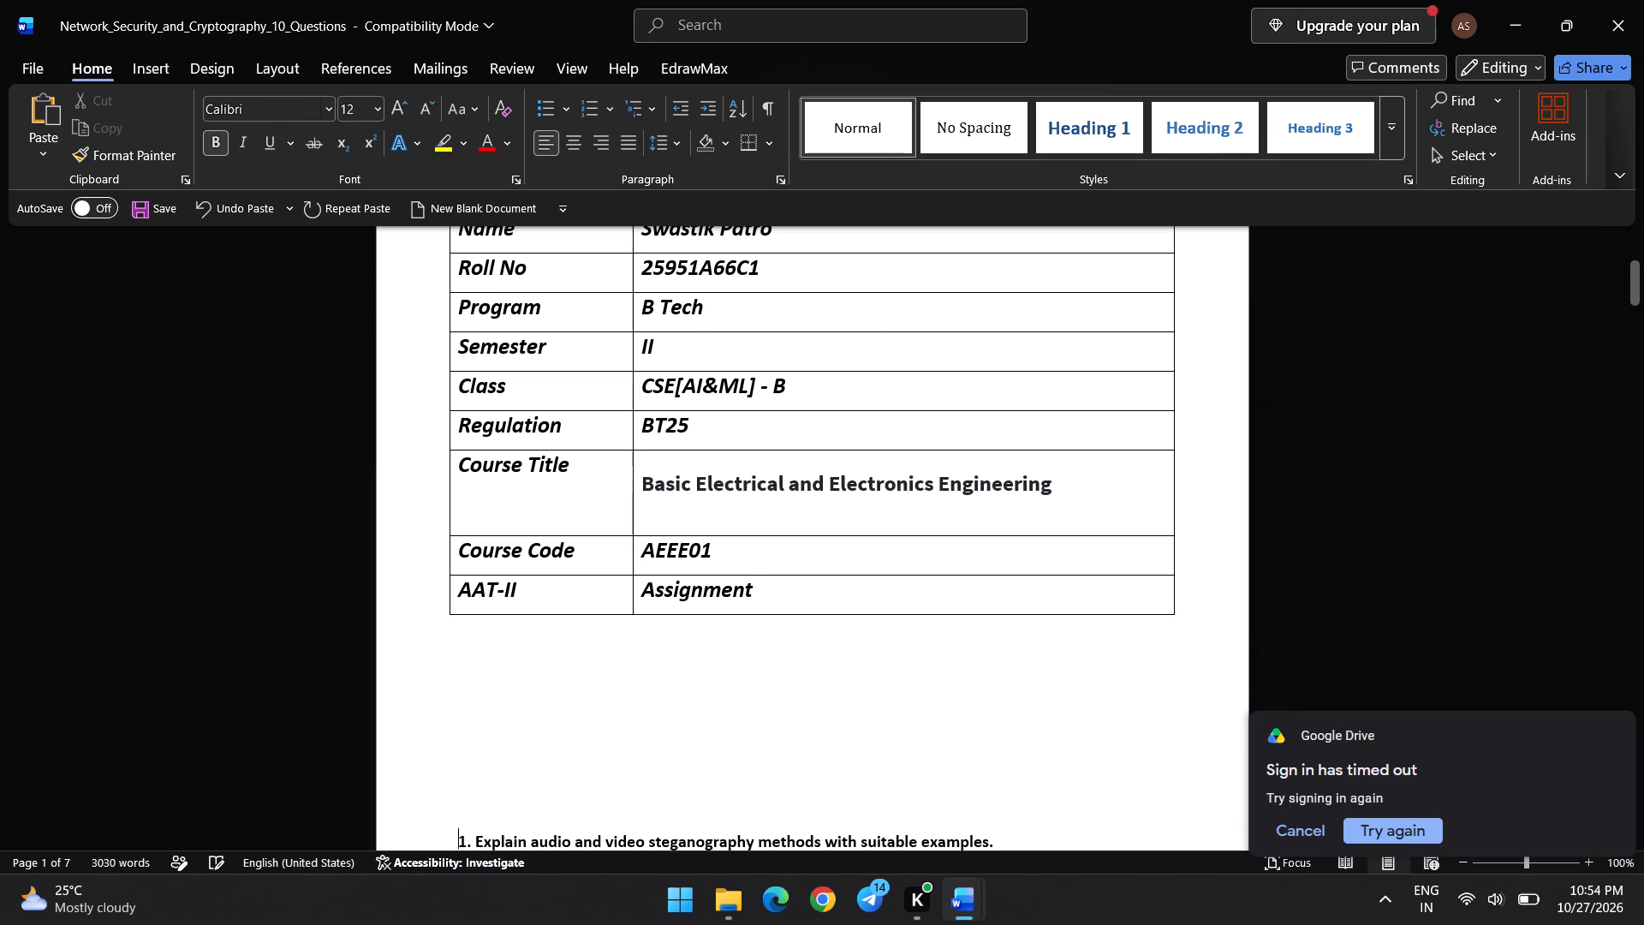
Insert blank lines between the cover page table and question 1 to push the question towards page 2, deleting surplus empty lines.
{"action": "key", "text": "Return"}
{"action": "key", "text": "Return"}
{"action": "key", "text": "Return"}
{"action": "key", "text": "Return"}
{"action": "key", "text": "Return"}
{"action": "key", "text": "Return"}
{"action": "key", "text": "Return"}
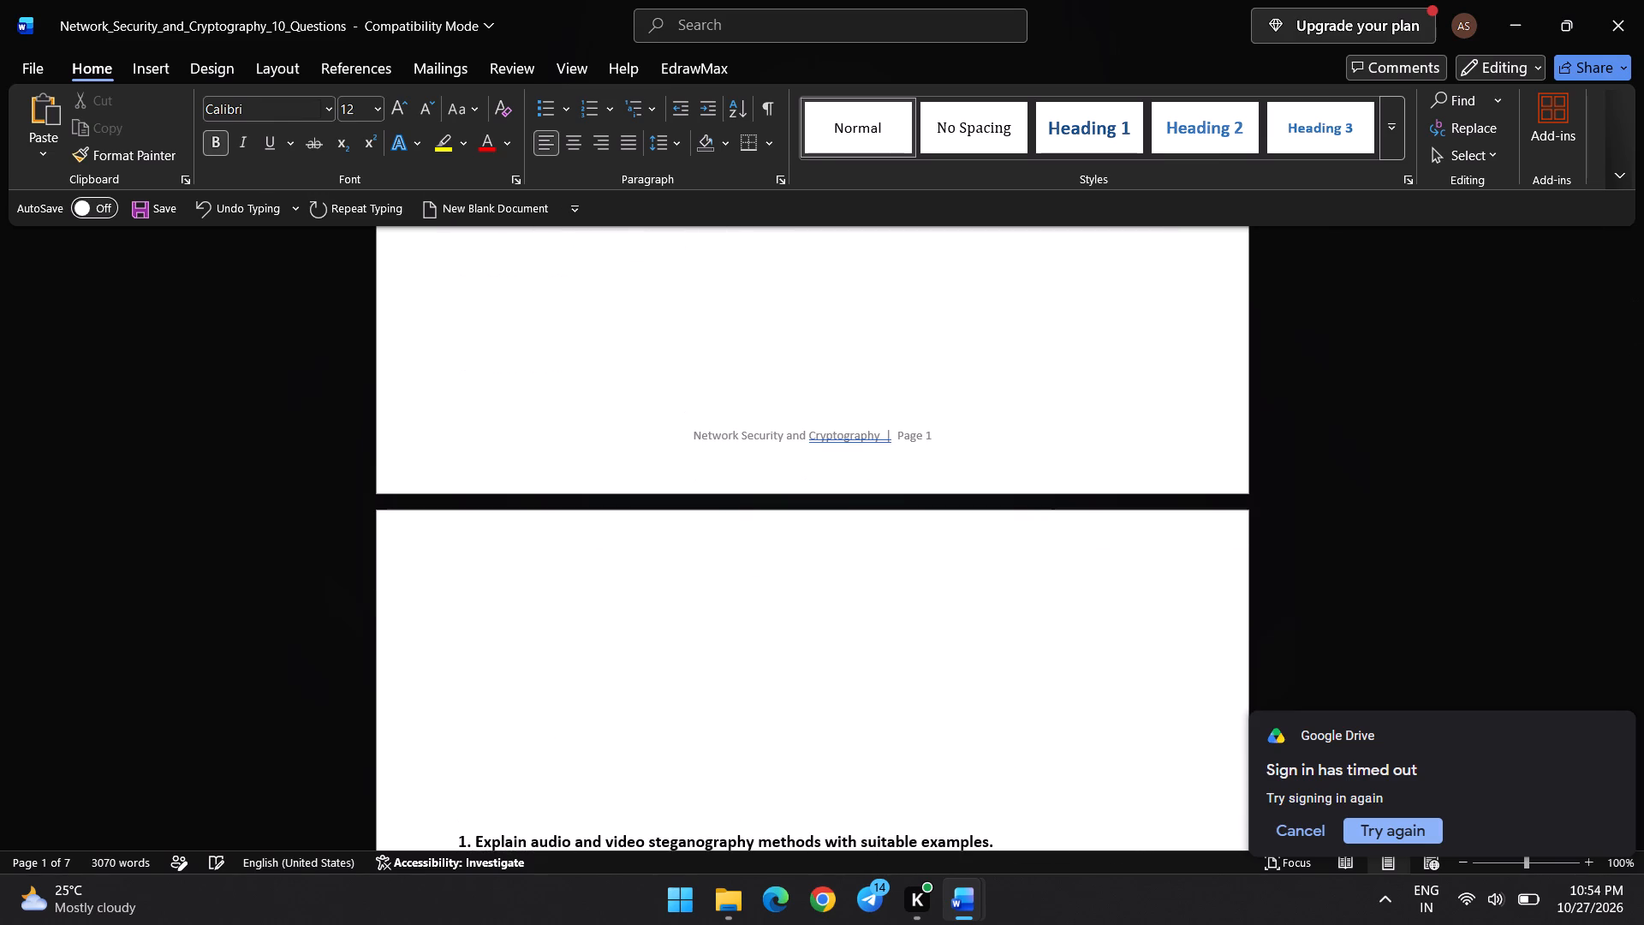
{"action": "key", "text": "BackSpace"}
{"action": "key", "text": "BackSpace"}
{"action": "key", "text": "Return"}
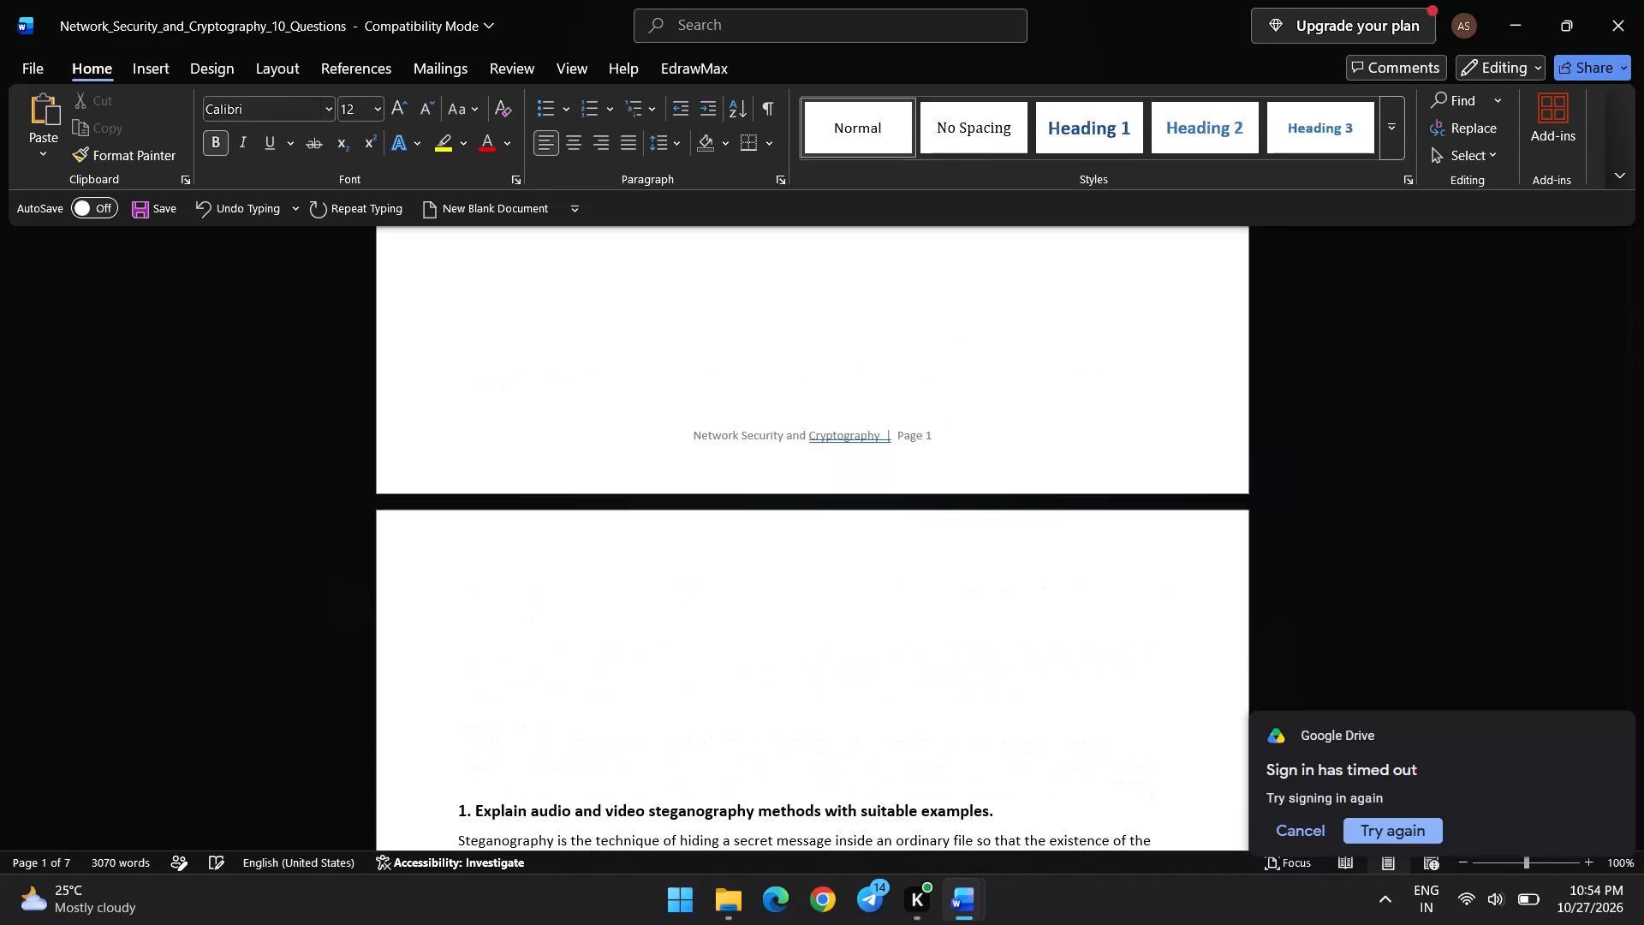
{"action": "left_click", "coordinate": [682, 757]}
{"action": "left_click_drag", "start_coordinate": [682, 757], "coordinate": [516, 596]}
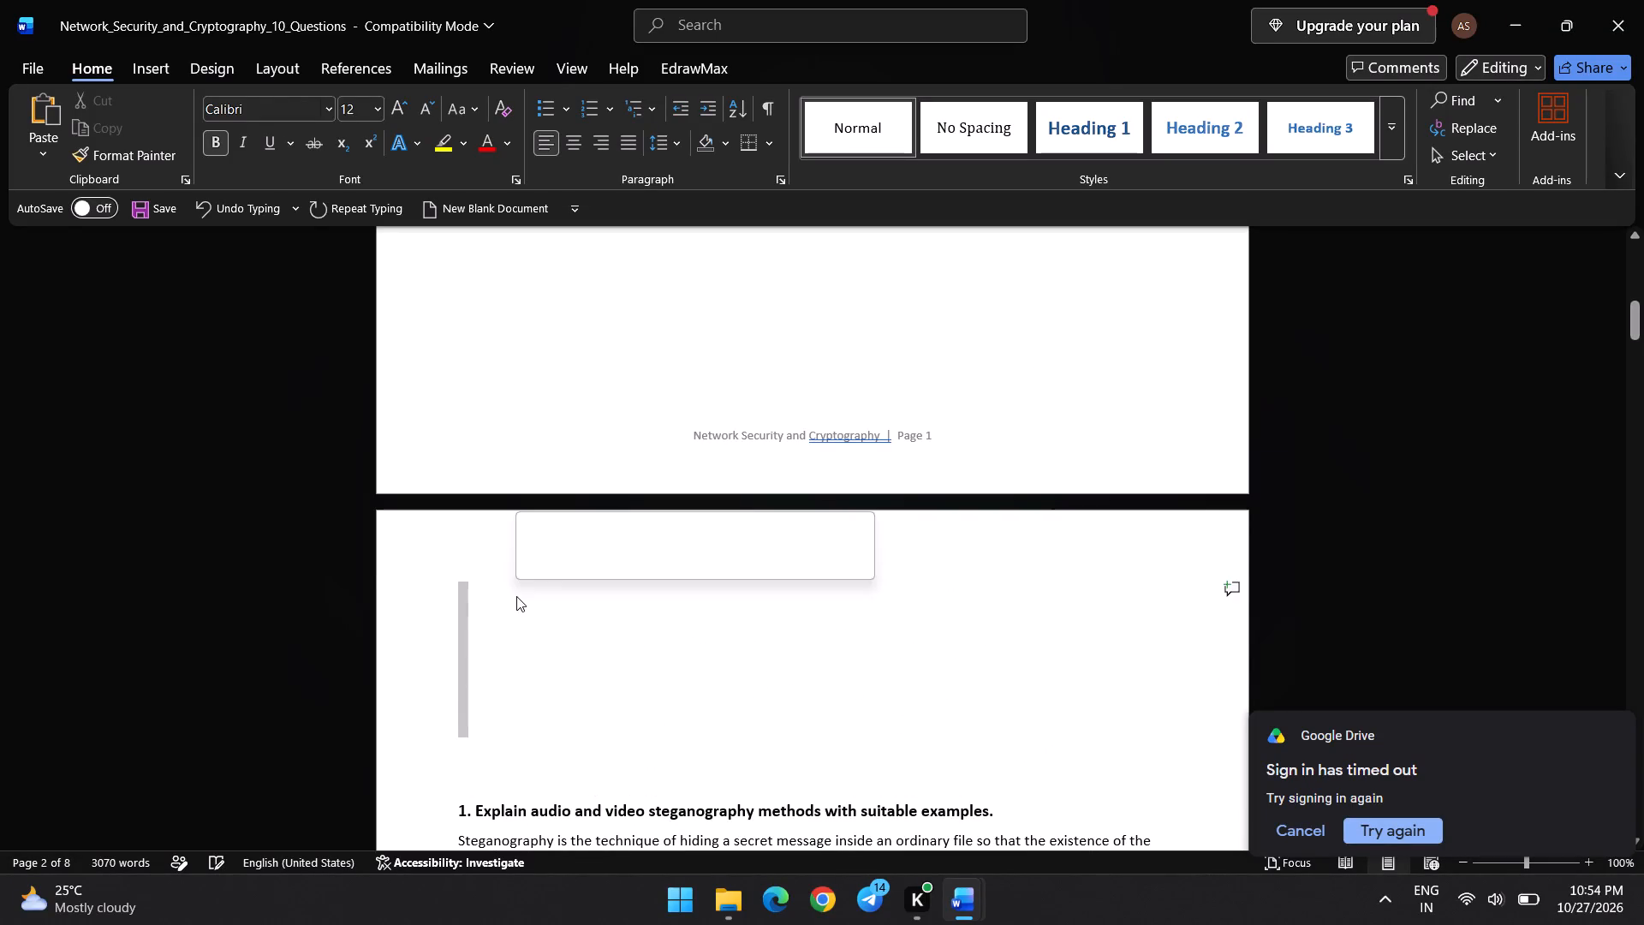
{"action": "key", "text": "BackSpace"}
{"action": "key", "text": "Return"}
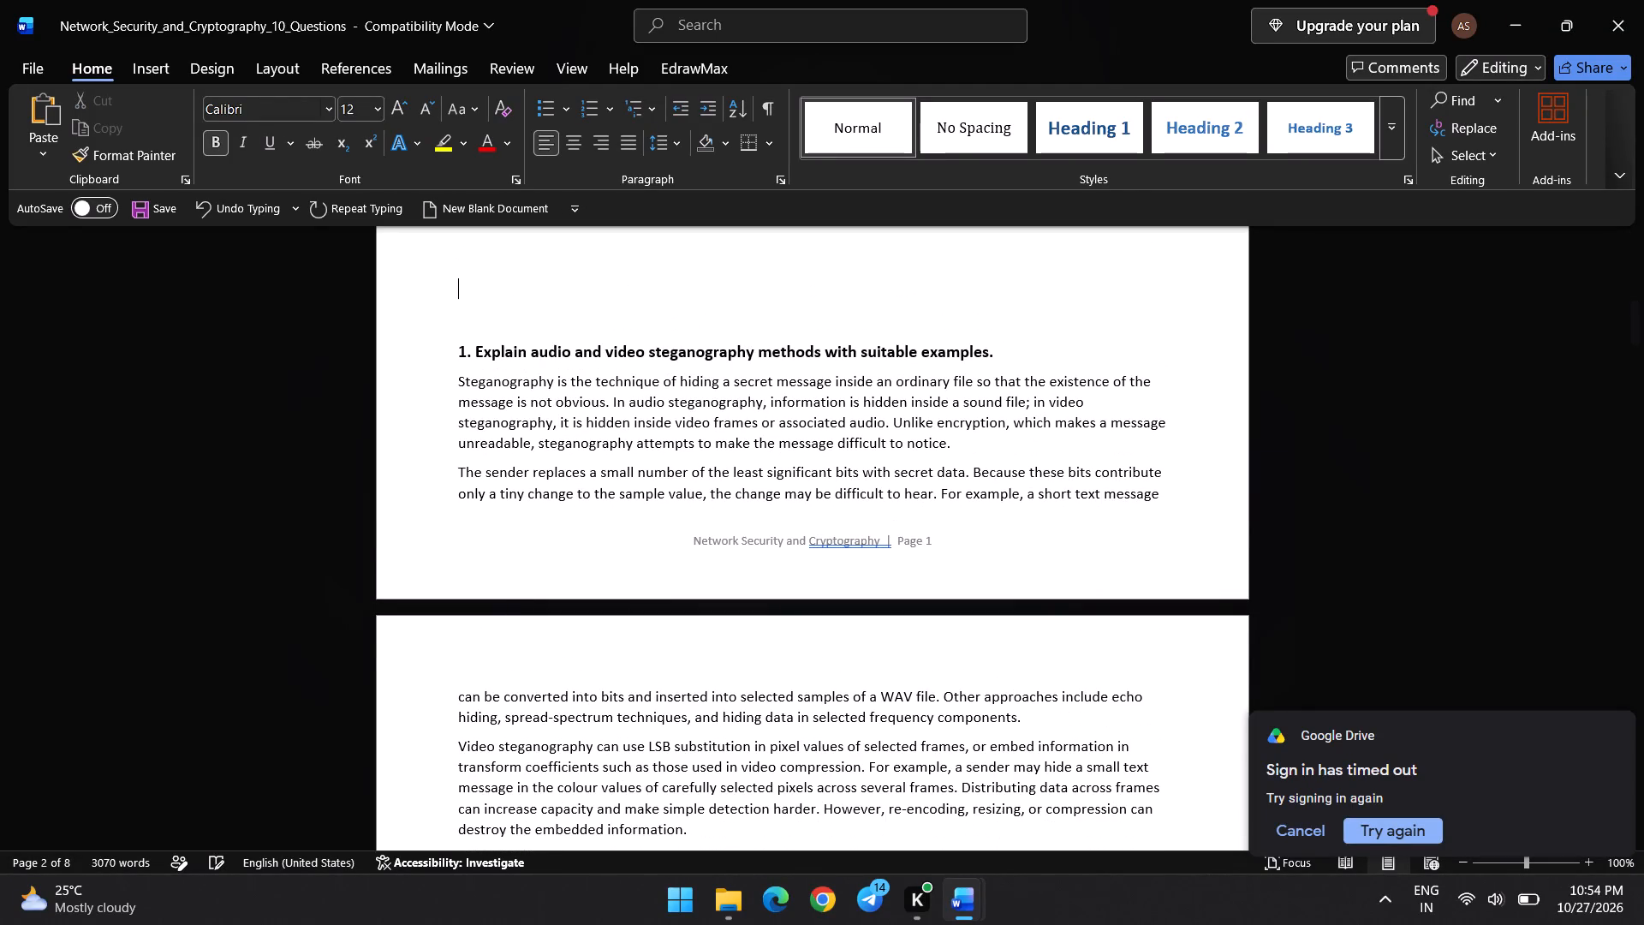
{"action": "key", "text": "Return"}
{"action": "key", "text": "Return"}
{"action": "key", "text": "Return"}
{"action": "key", "text": "Return"}
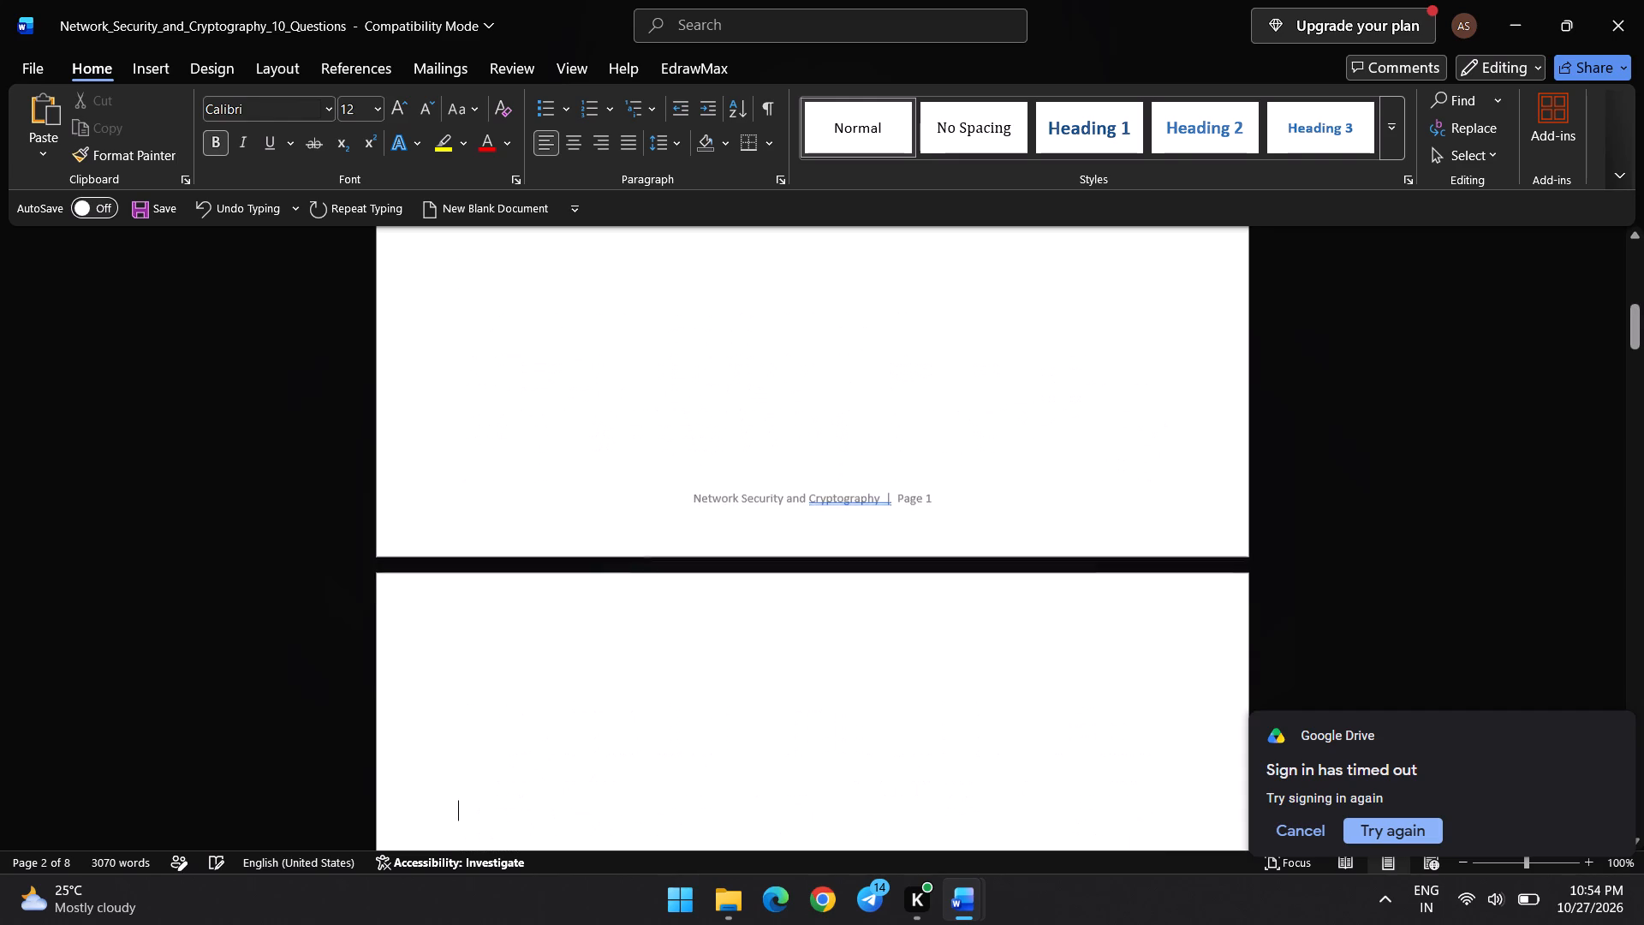
{"action": "key", "text": "BackSpace"}
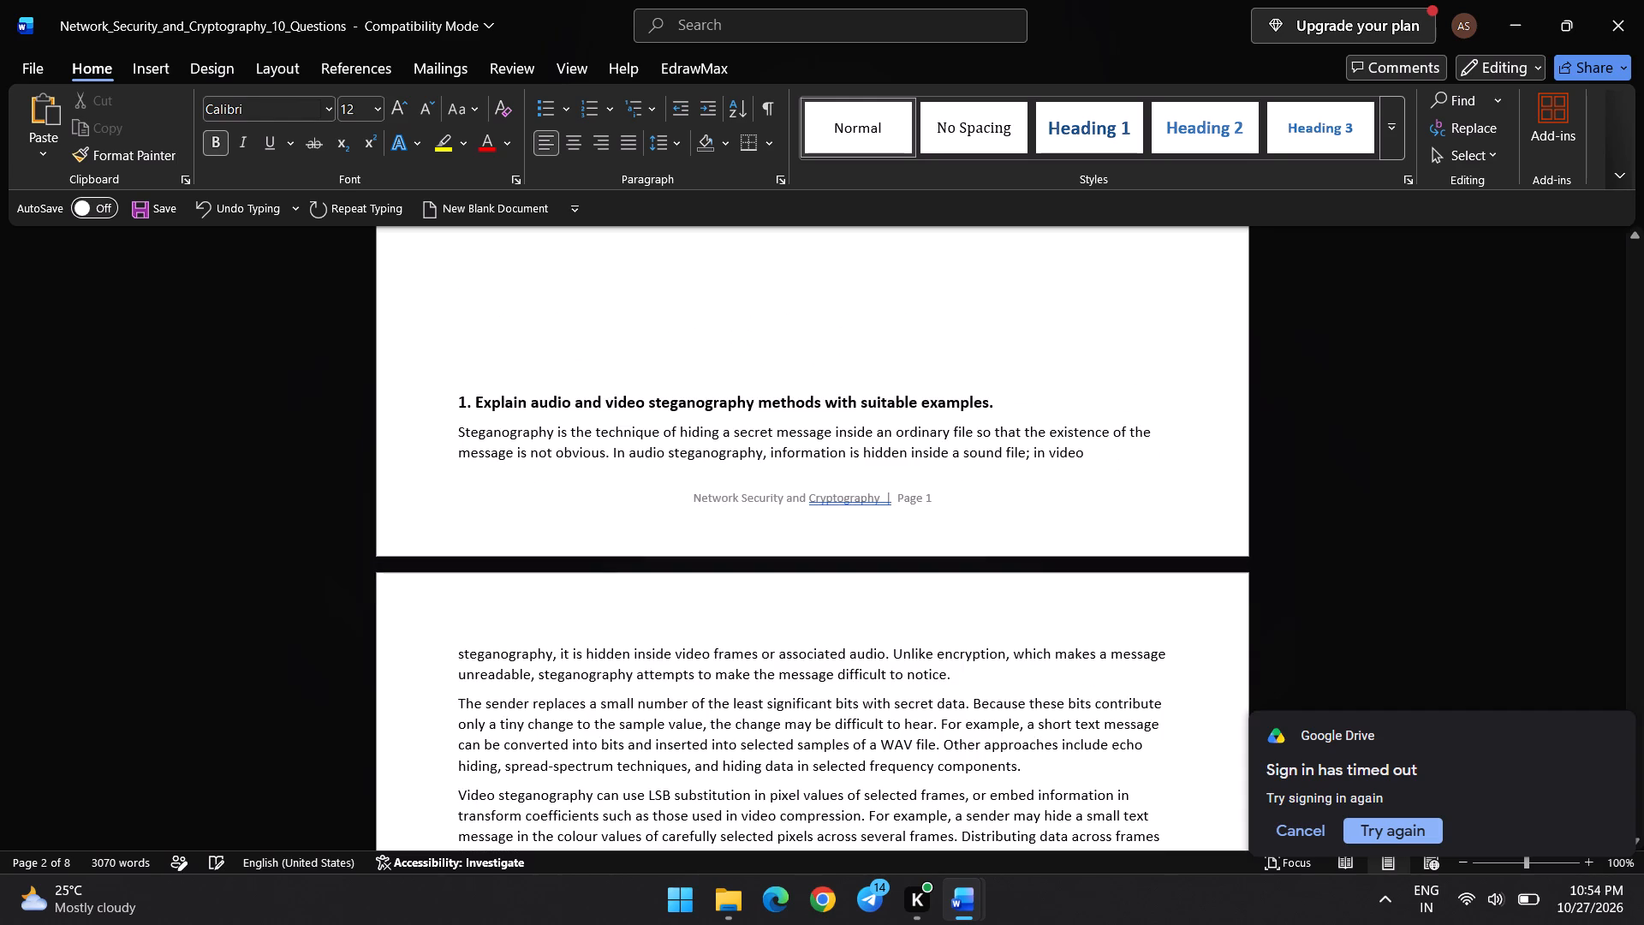
Remove the "Network Security and Cryptography | Page" footer from the document.
{"action": "triple_click", "coordinate": [723, 507]}
{"action": "left_click", "coordinate": [44, 141]}
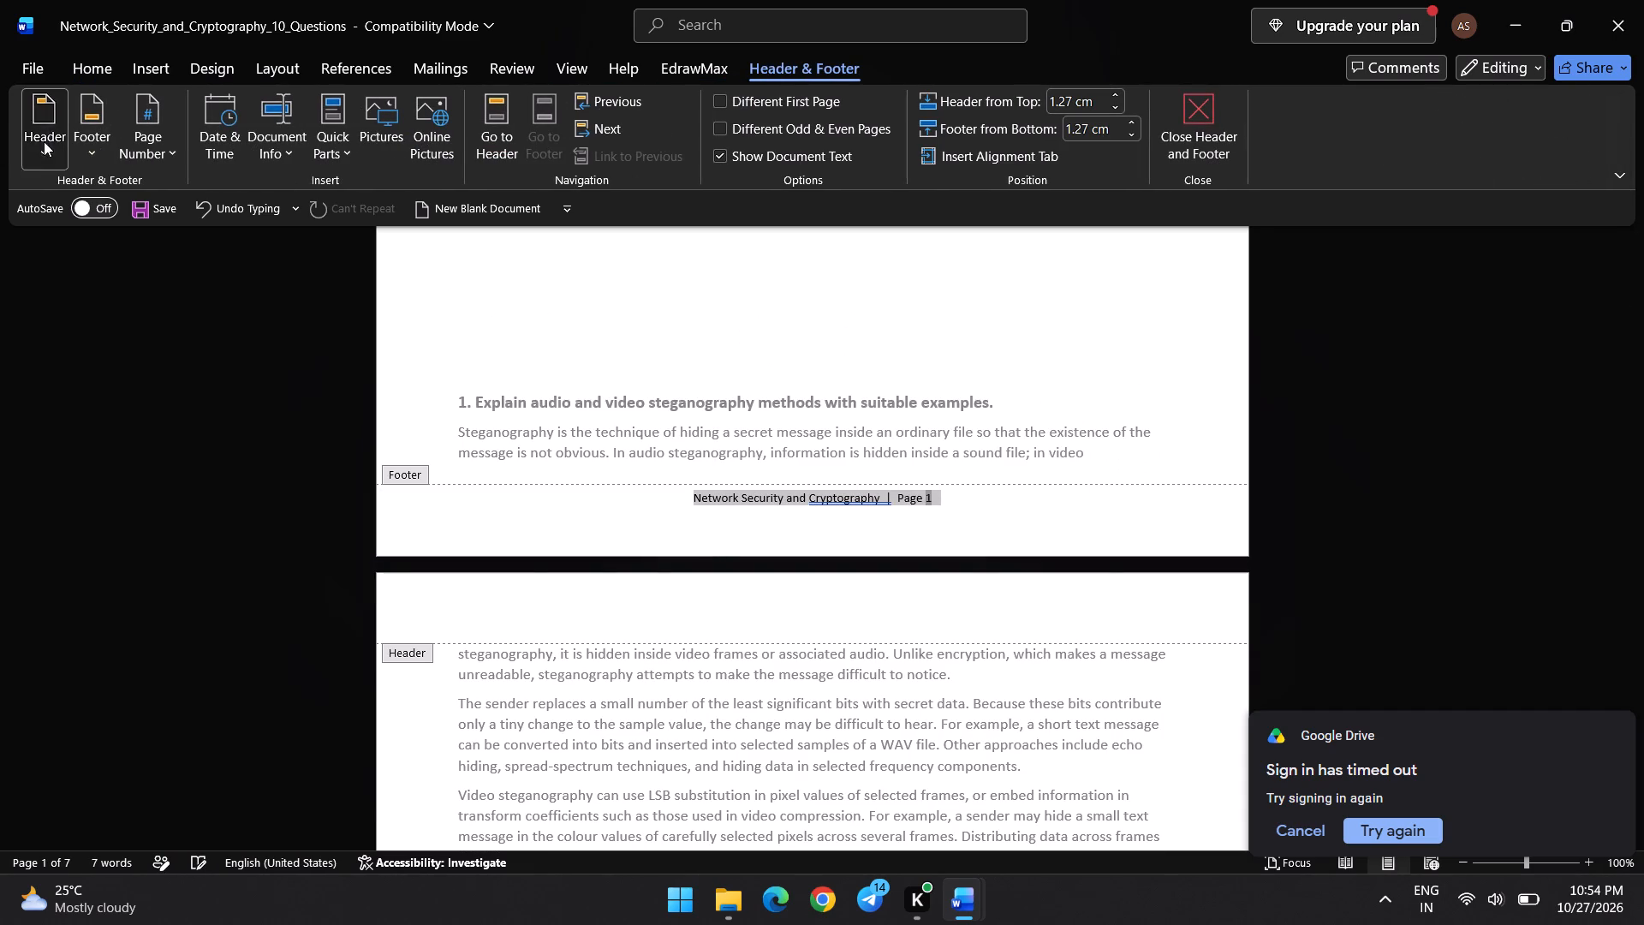
{"action": "left_click", "coordinate": [122, 762]}
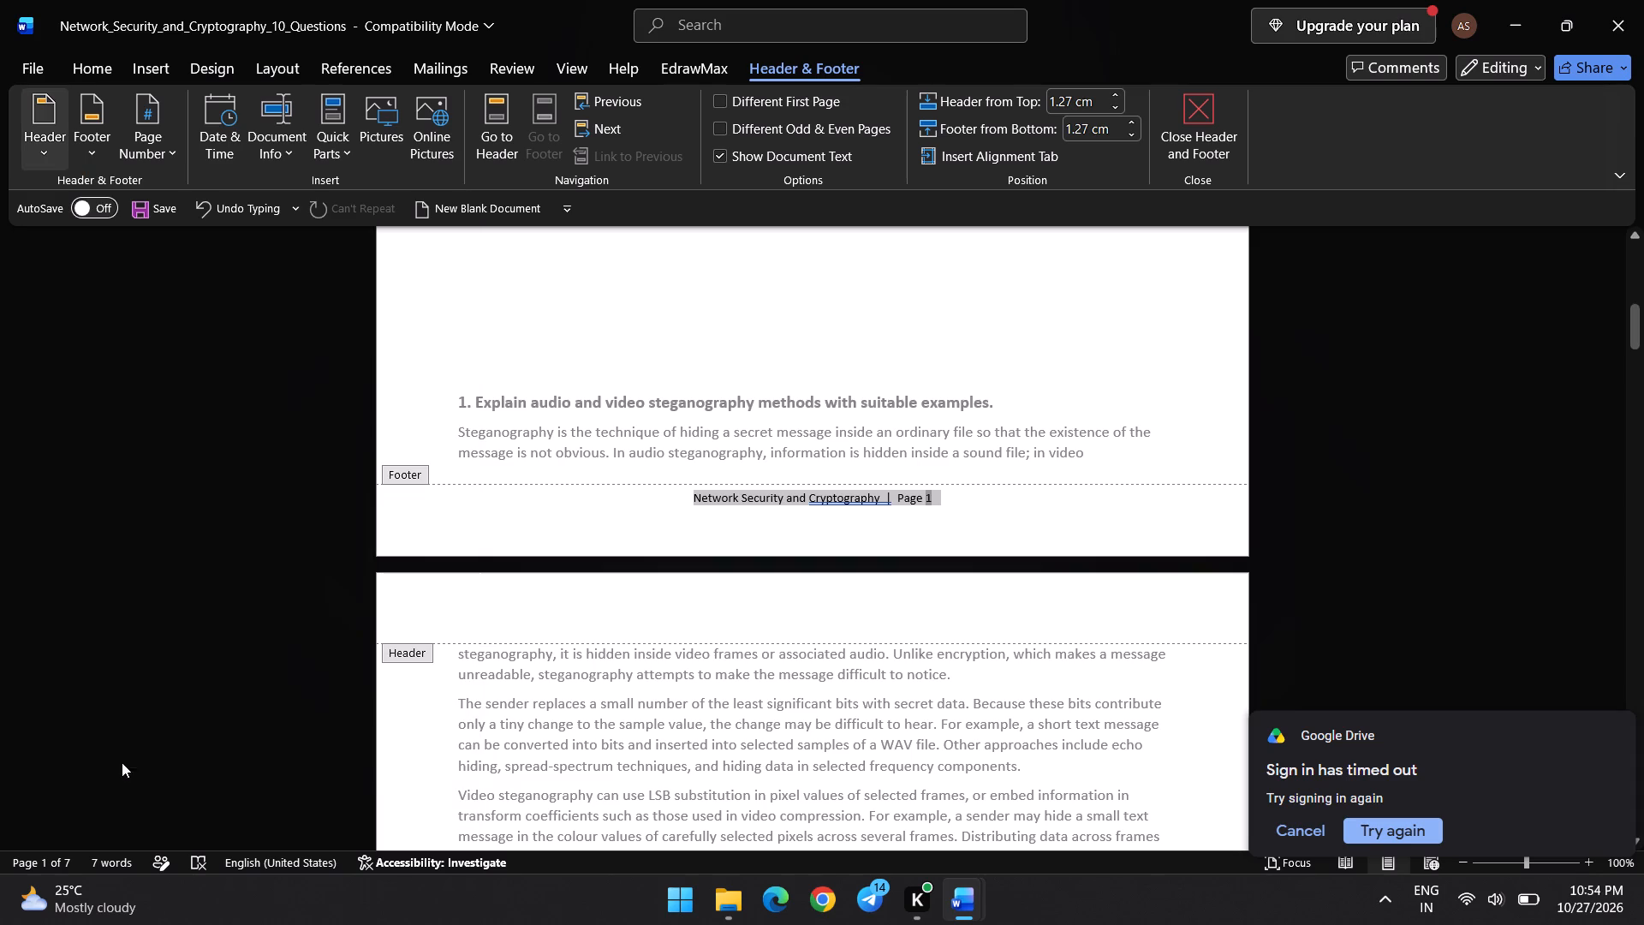
{"action": "left_click", "coordinate": [87, 149]}
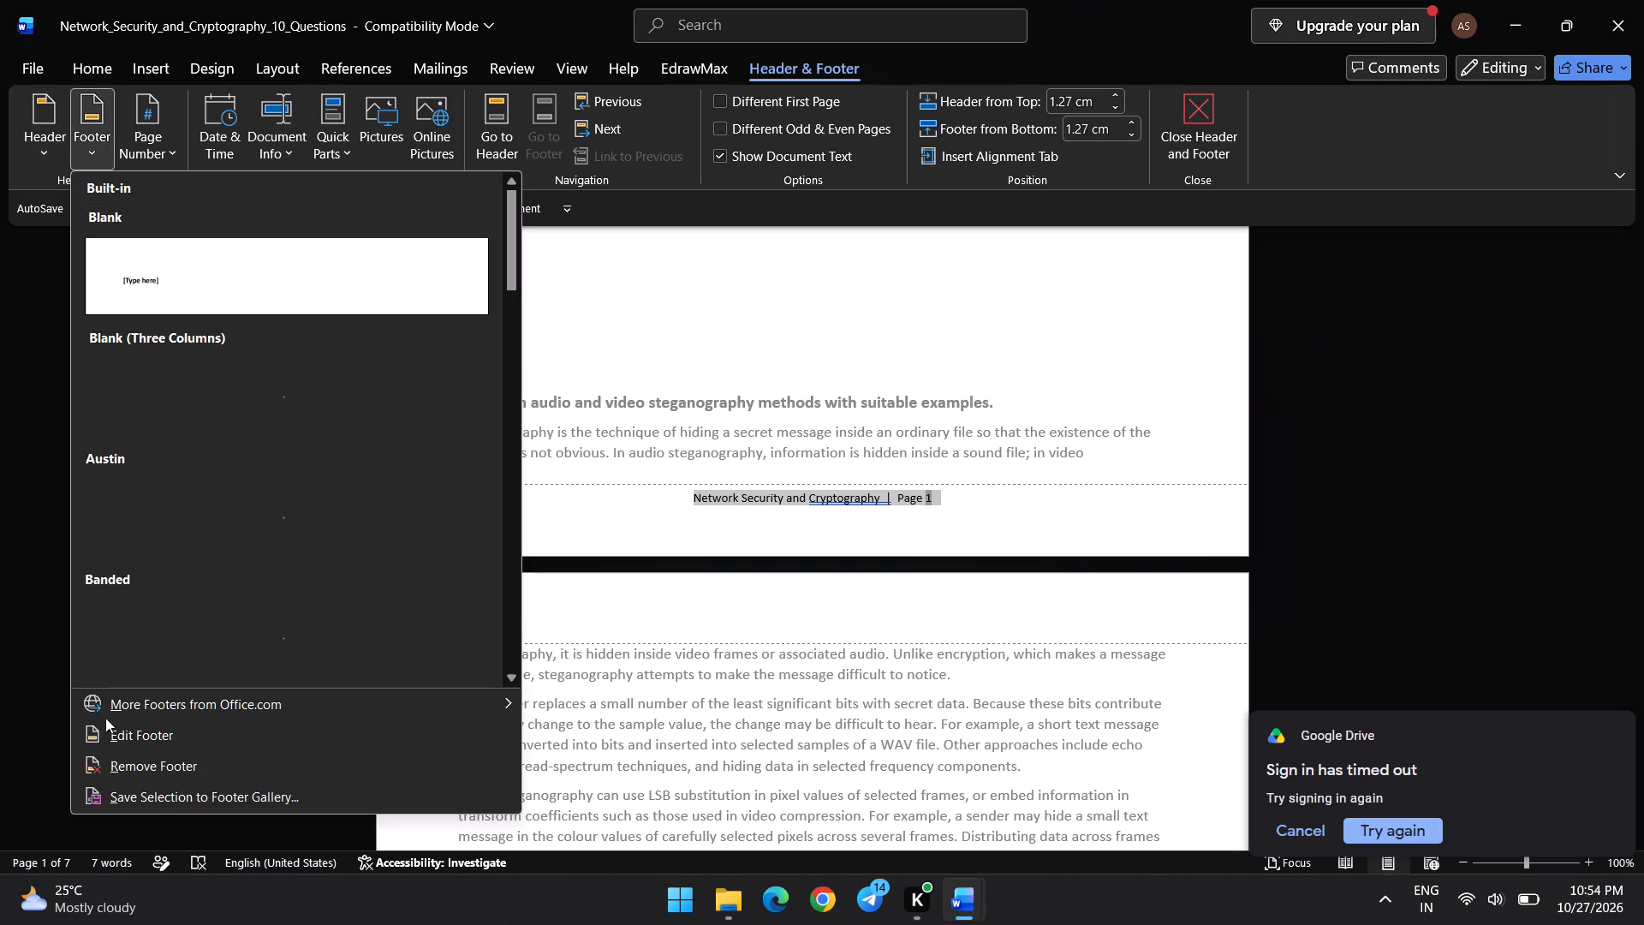
{"action": "left_click", "coordinate": [110, 773]}
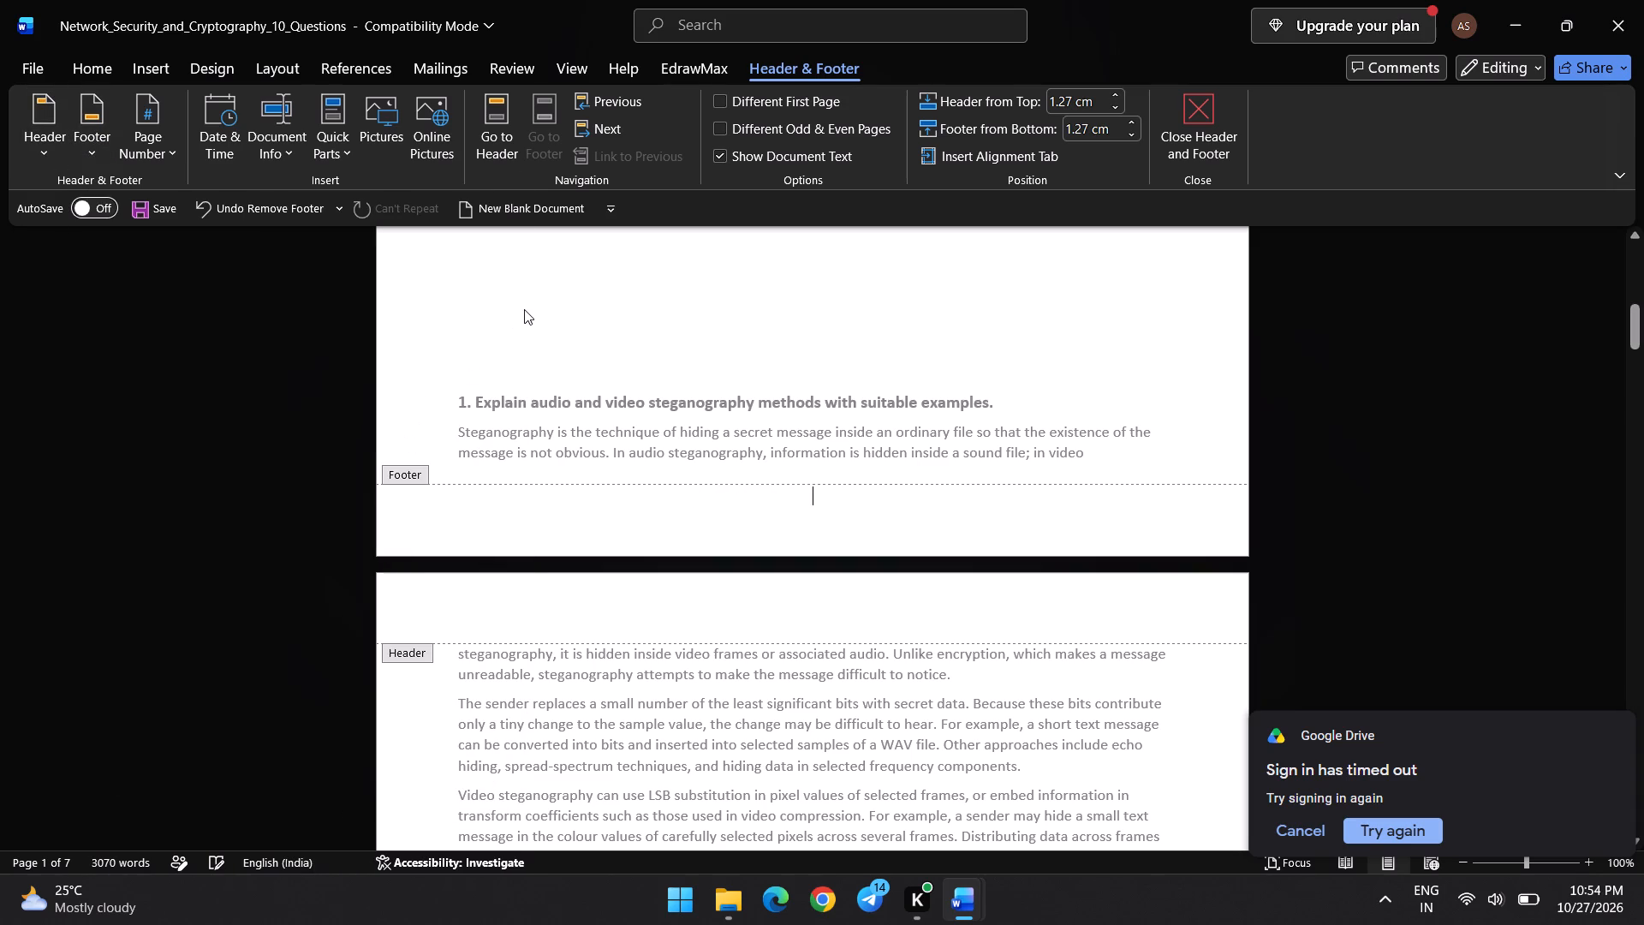
Adjust the blank lines below the cover page table so that question 1 starts on page 2.
{"action": "double_click", "coordinate": [524, 309]}
{"action": "key", "text": "Return"}
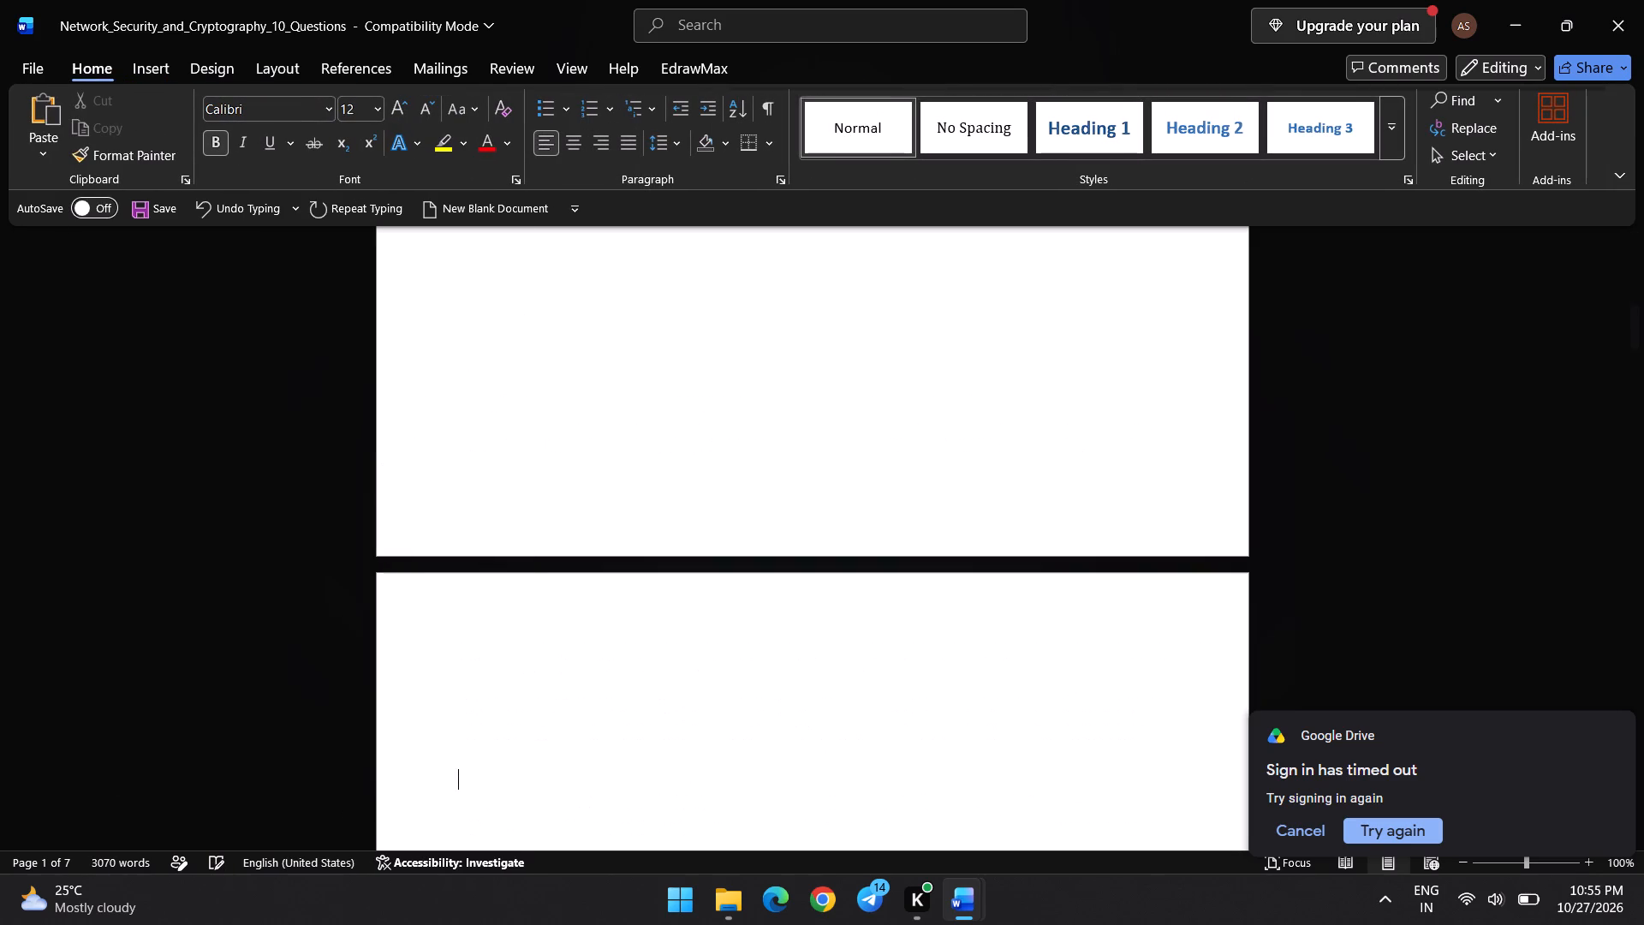
{"action": "scroll", "coordinate": [508, 504], "scroll_direction": "down", "scroll_amount": 1}
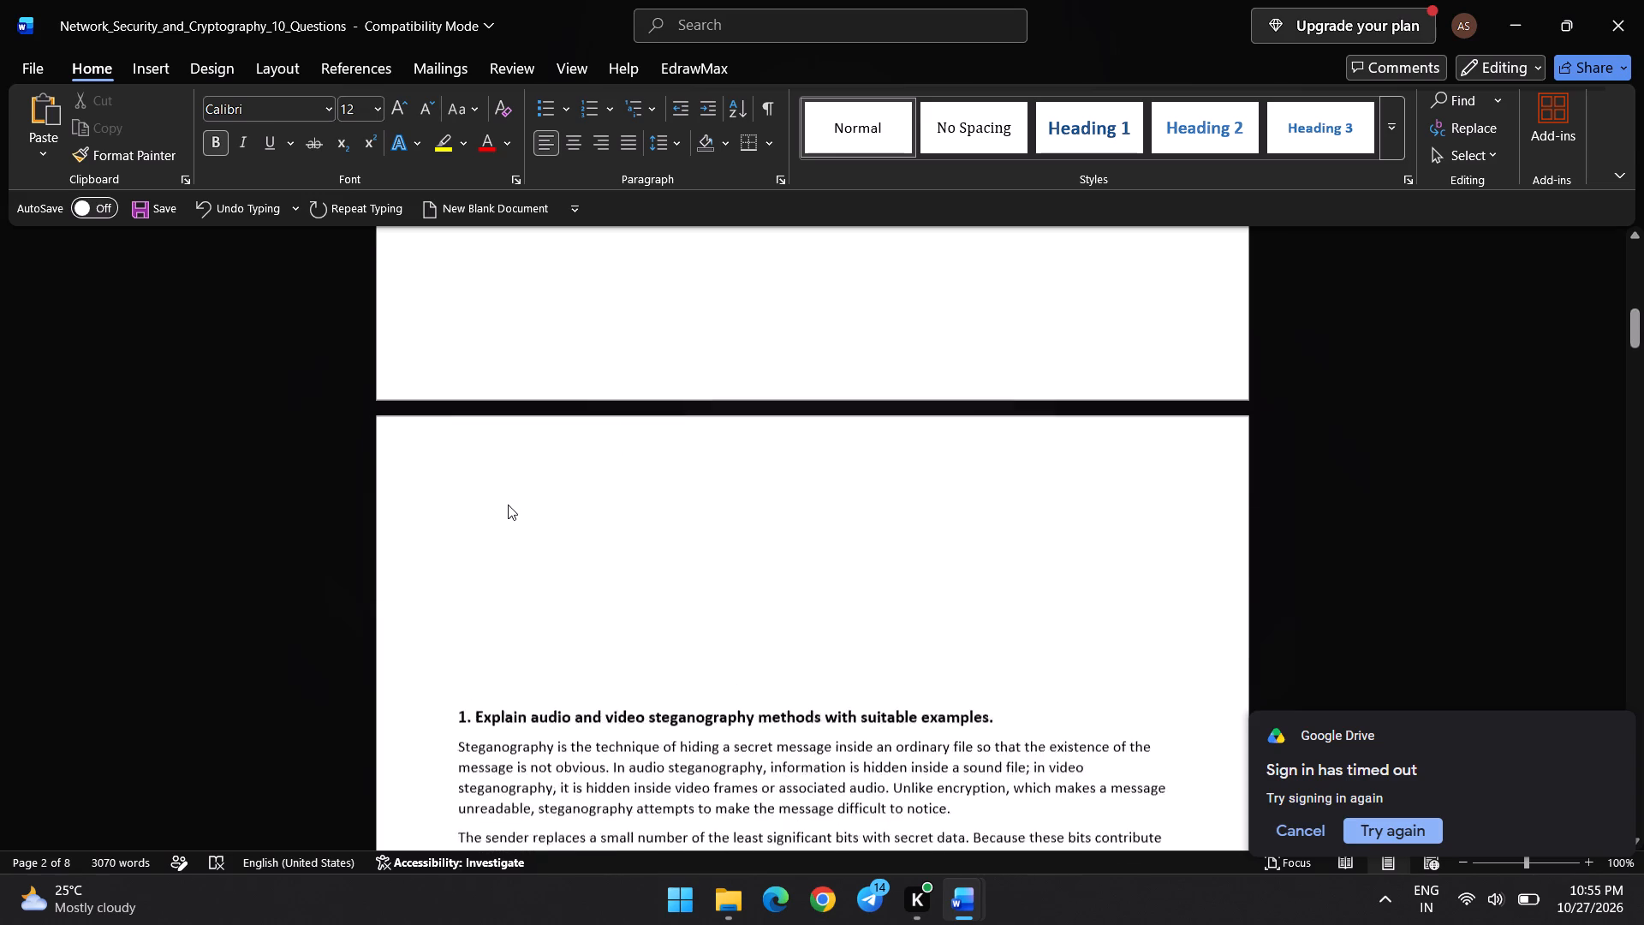
{"action": "scroll", "coordinate": [508, 504], "scroll_direction": "down", "scroll_amount": 3}
{"action": "scroll", "coordinate": [508, 504], "scroll_direction": "up", "scroll_amount": 1}
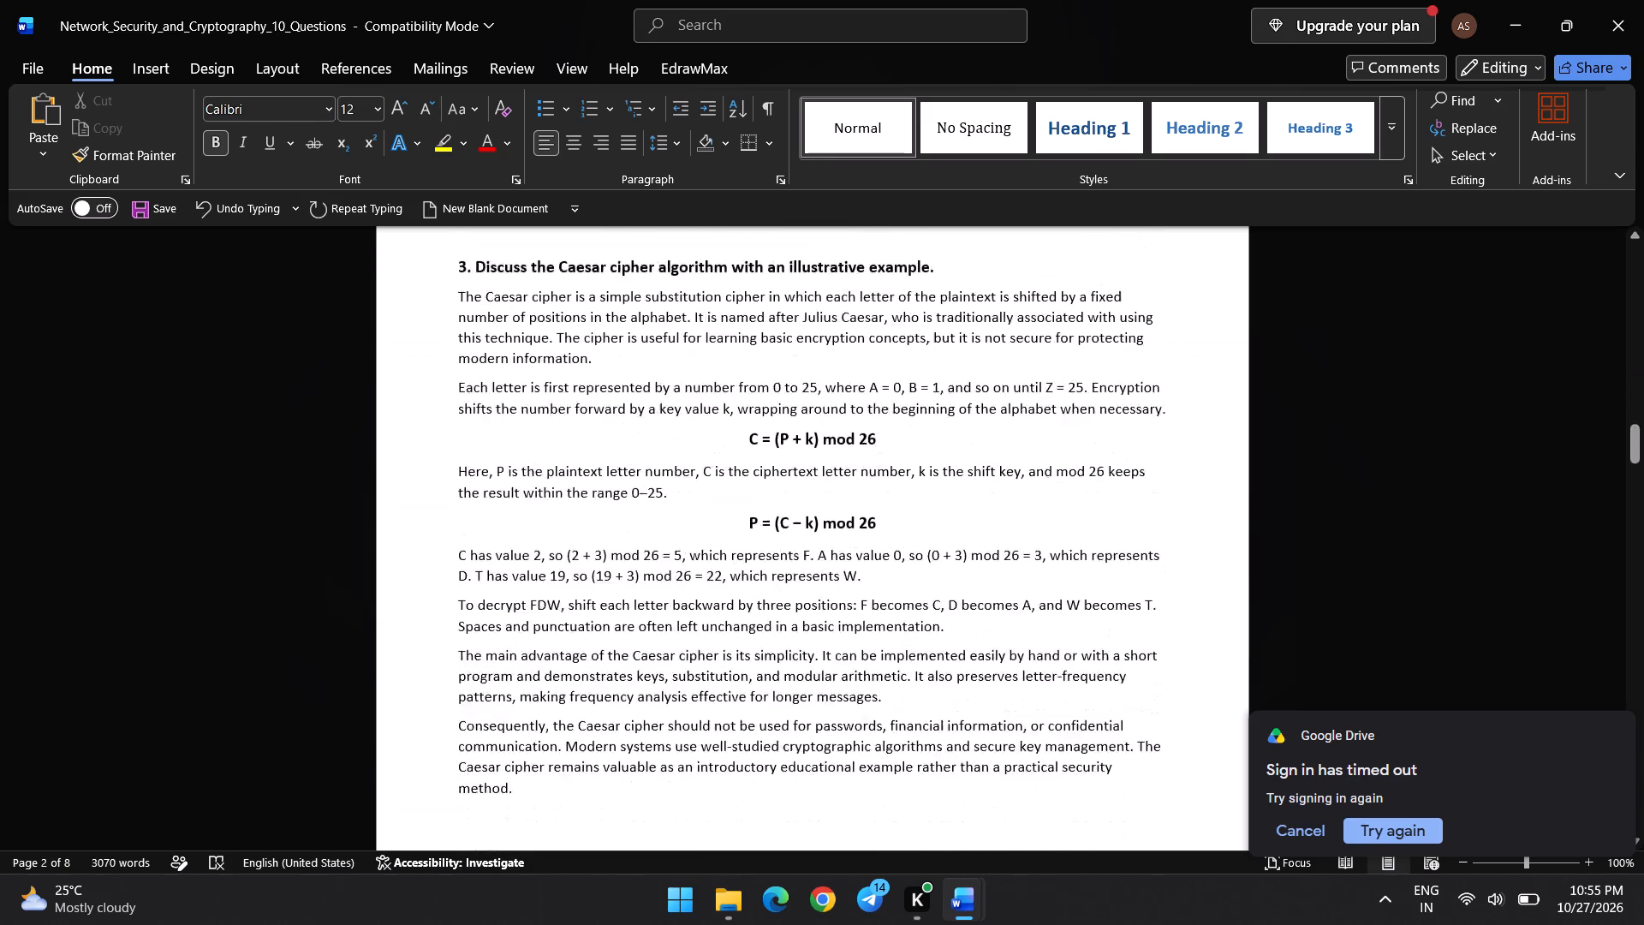
{"action": "scroll", "coordinate": [508, 504], "scroll_direction": "up", "scroll_amount": 3}
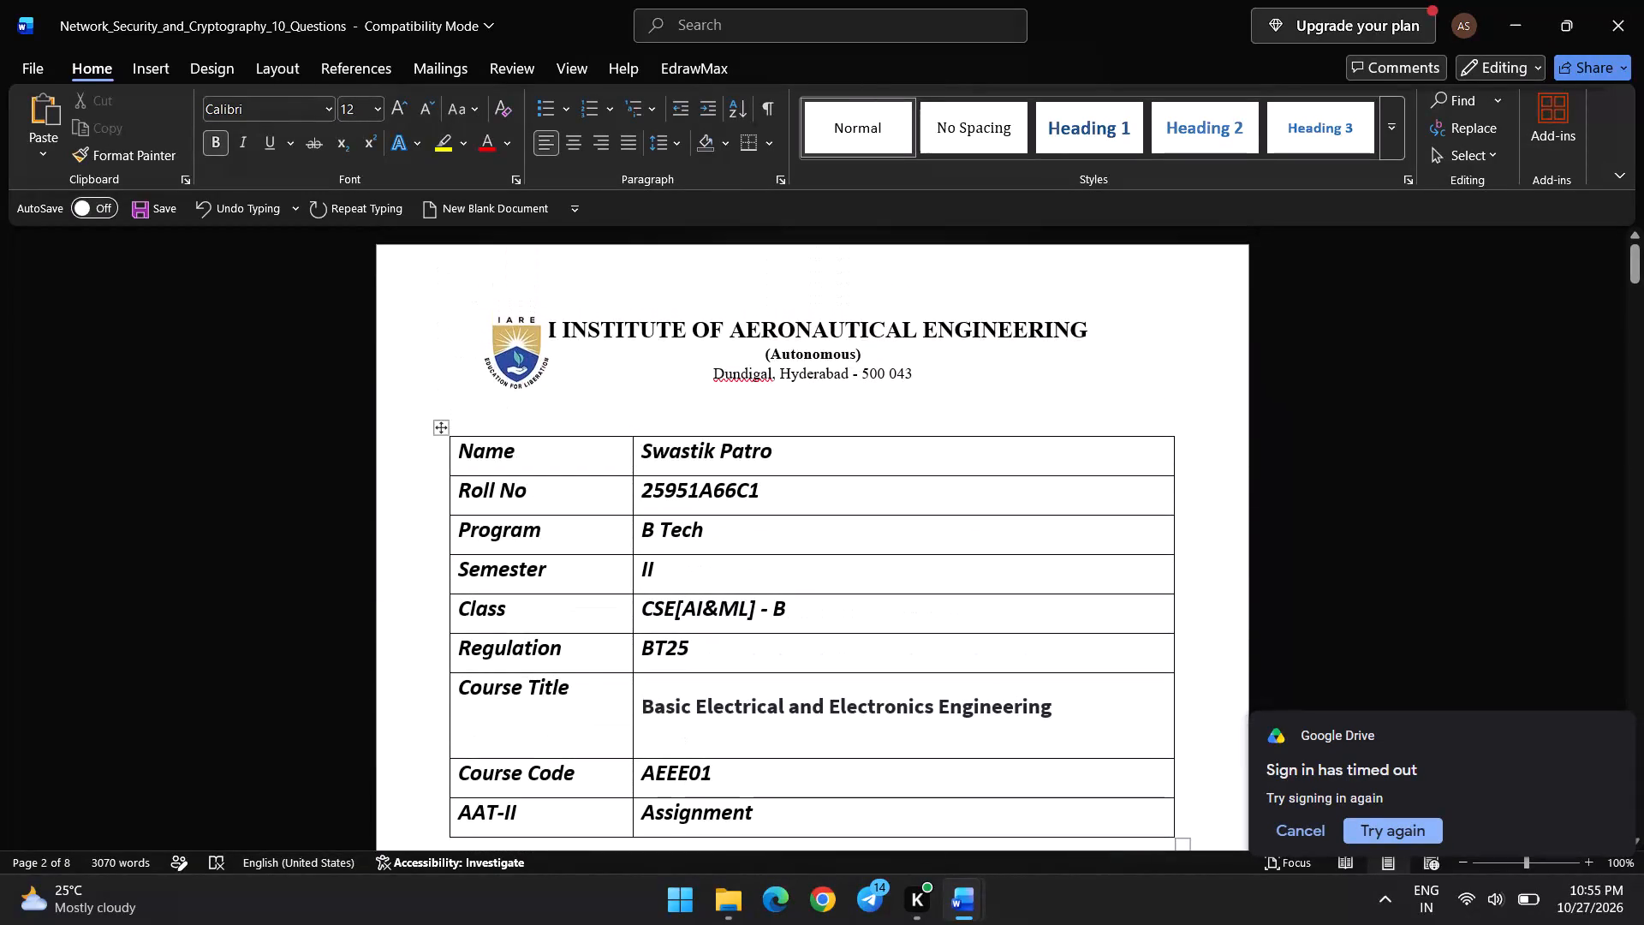
{"action": "scroll", "coordinate": [495, 556], "scroll_direction": "down", "scroll_amount": 1}
{"action": "scroll", "coordinate": [509, 409], "scroll_direction": "up", "scroll_amount": 2}
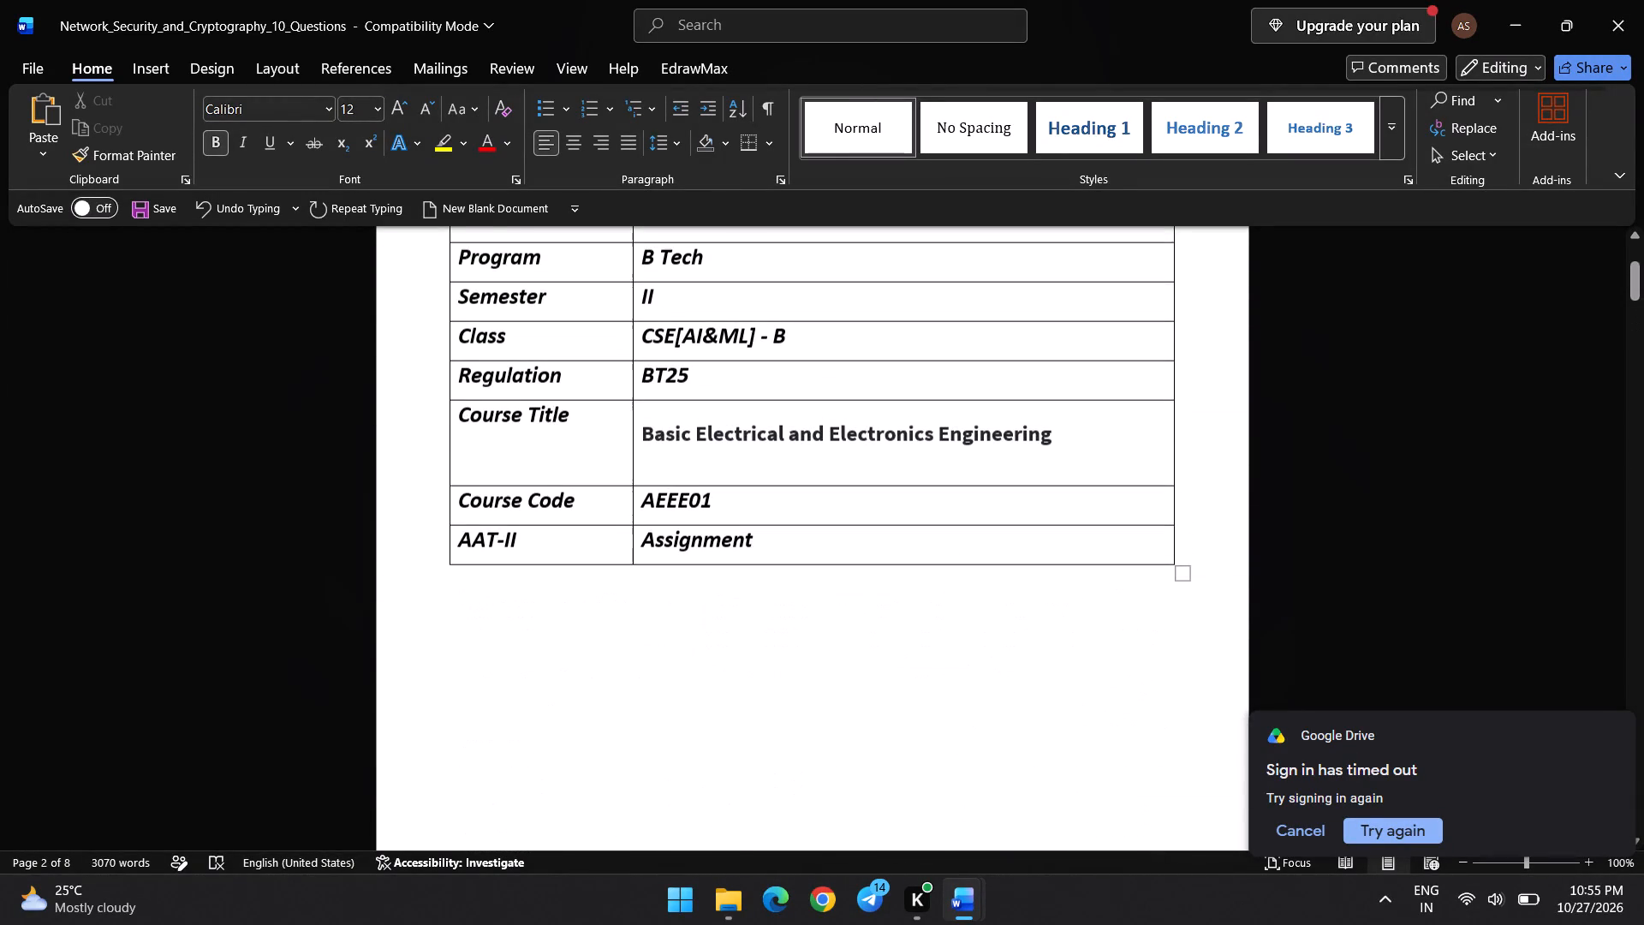
{"action": "left_click", "coordinate": [494, 673]}
{"action": "key", "text": "BackSpace"}
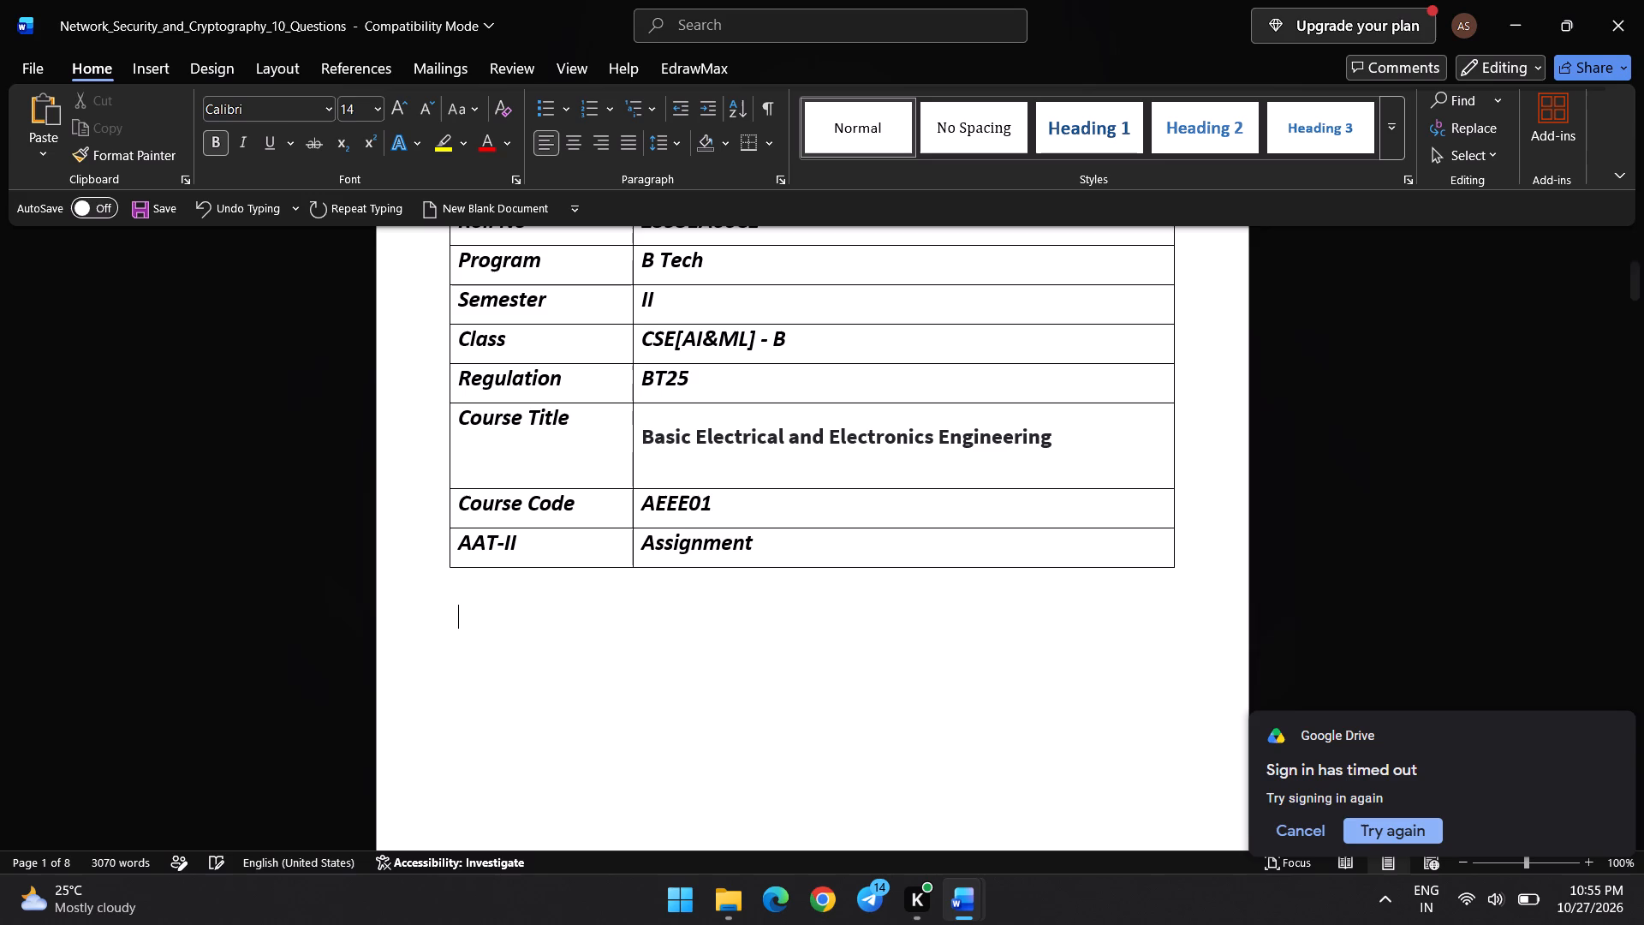
{"action": "key", "text": "BackSpace"}
{"action": "scroll", "coordinate": [494, 673], "scroll_direction": "down", "scroll_amount": 1}
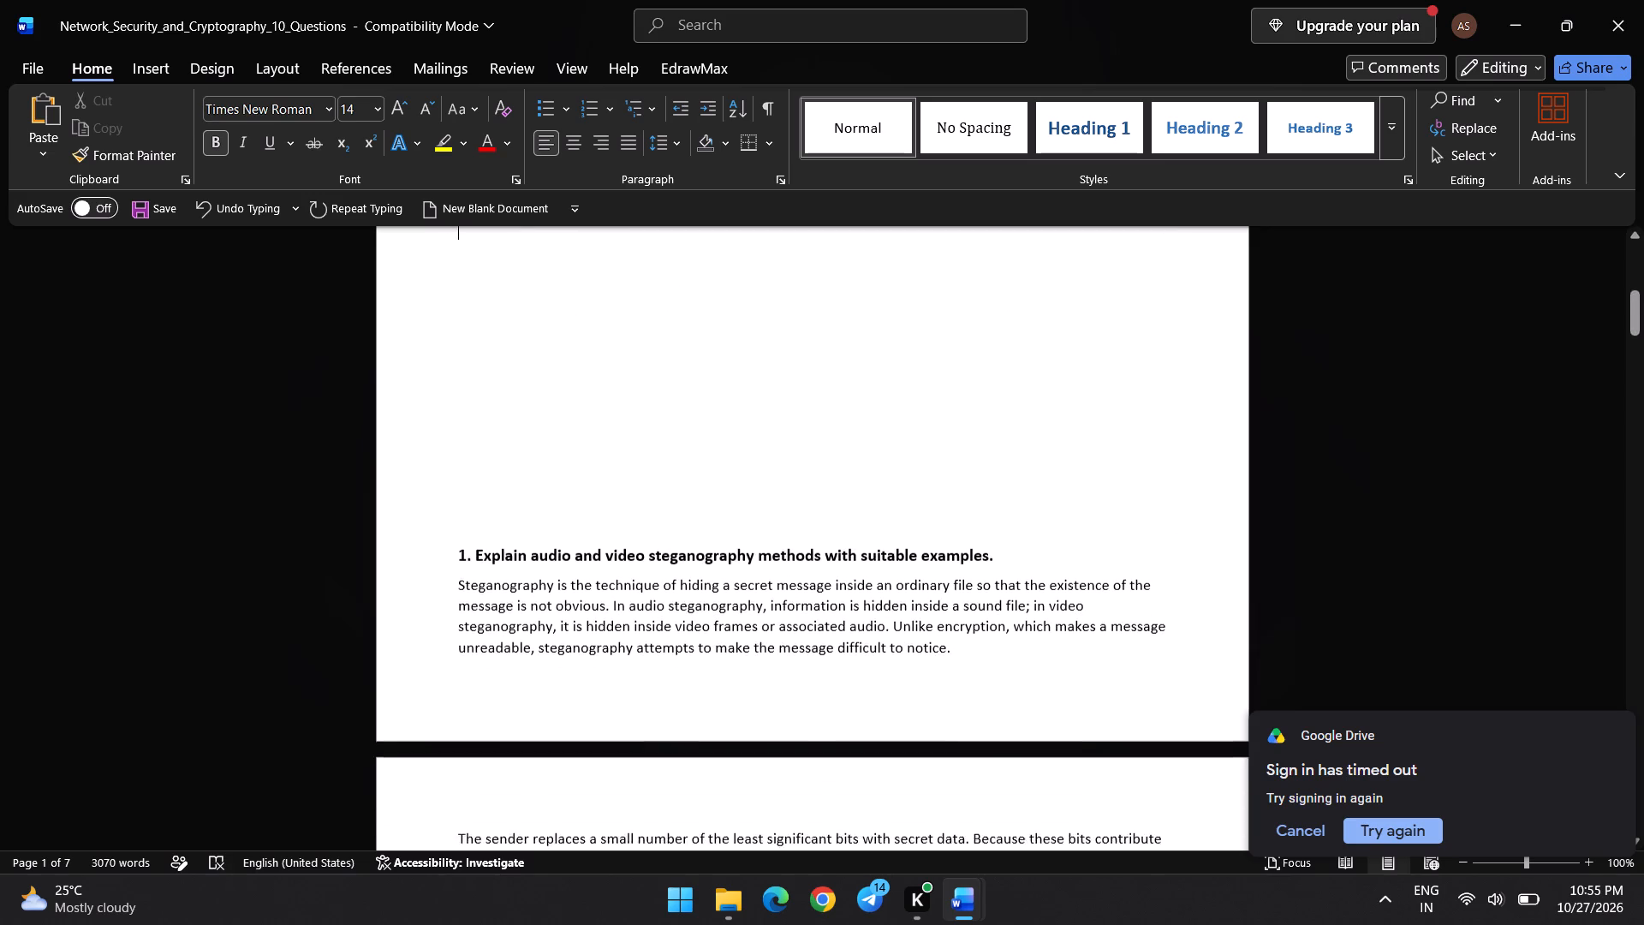
{"action": "scroll", "coordinate": [494, 673], "scroll_direction": "down", "scroll_amount": 1}
{"action": "key", "text": "Return"}
{"action": "key", "text": "Return"}
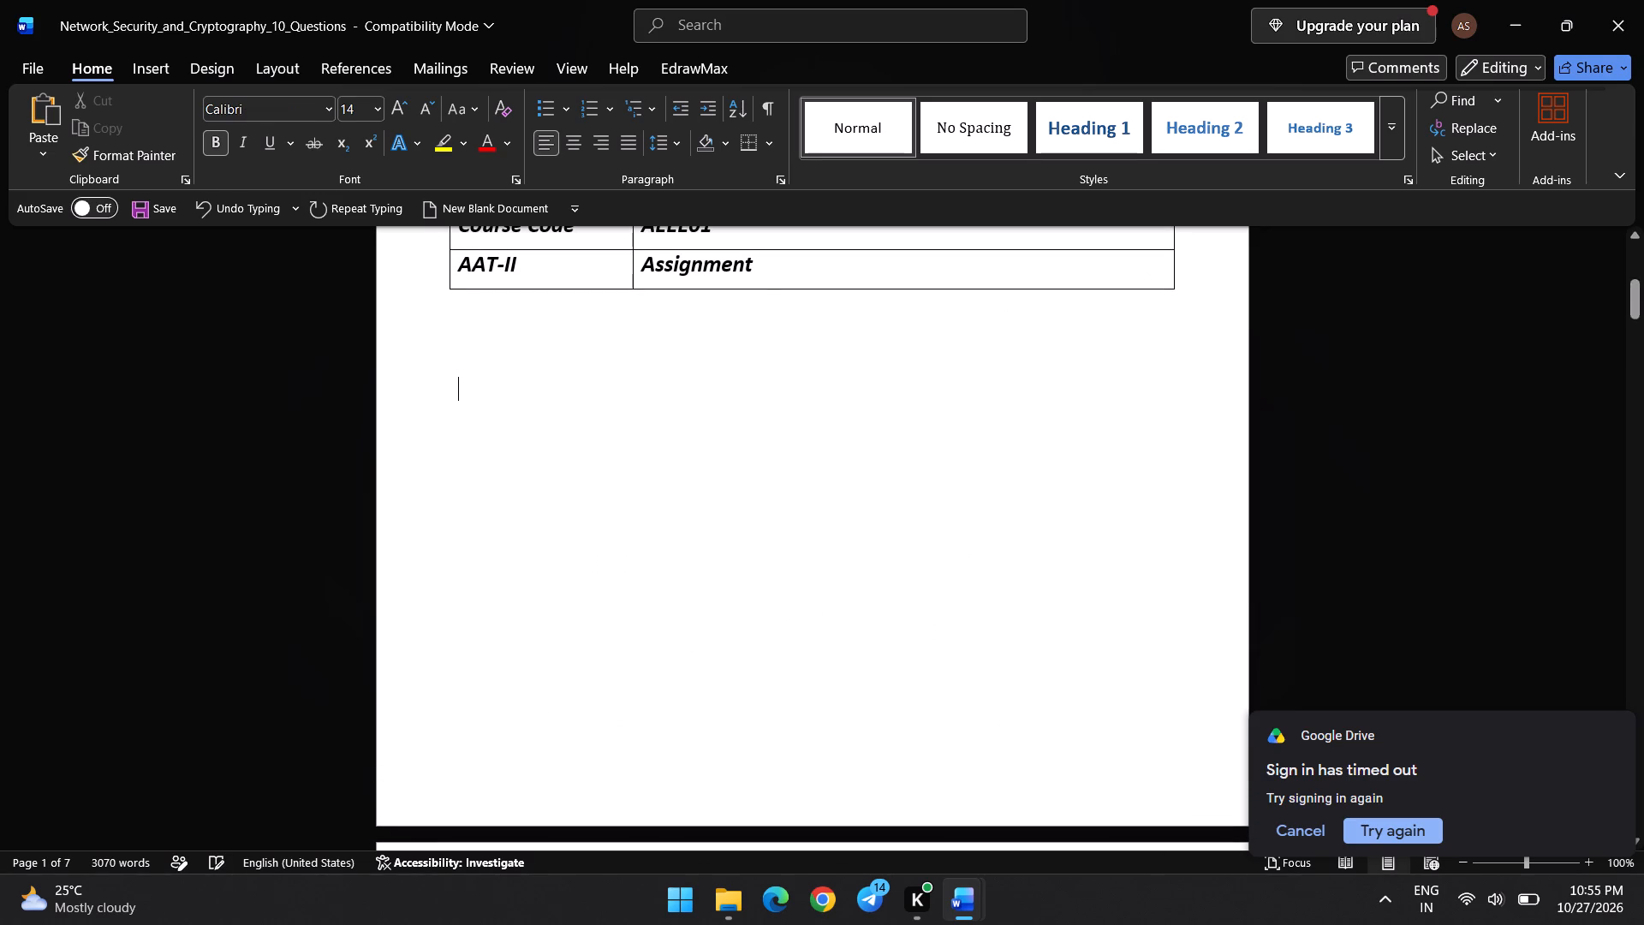
{"action": "scroll", "coordinate": [494, 673], "scroll_direction": "down", "scroll_amount": 1}
Save the Network_Security_and_Cryptography_10_Questions document and close it after checking its remaining pages.
{"action": "key", "text": "ctrl+s"}
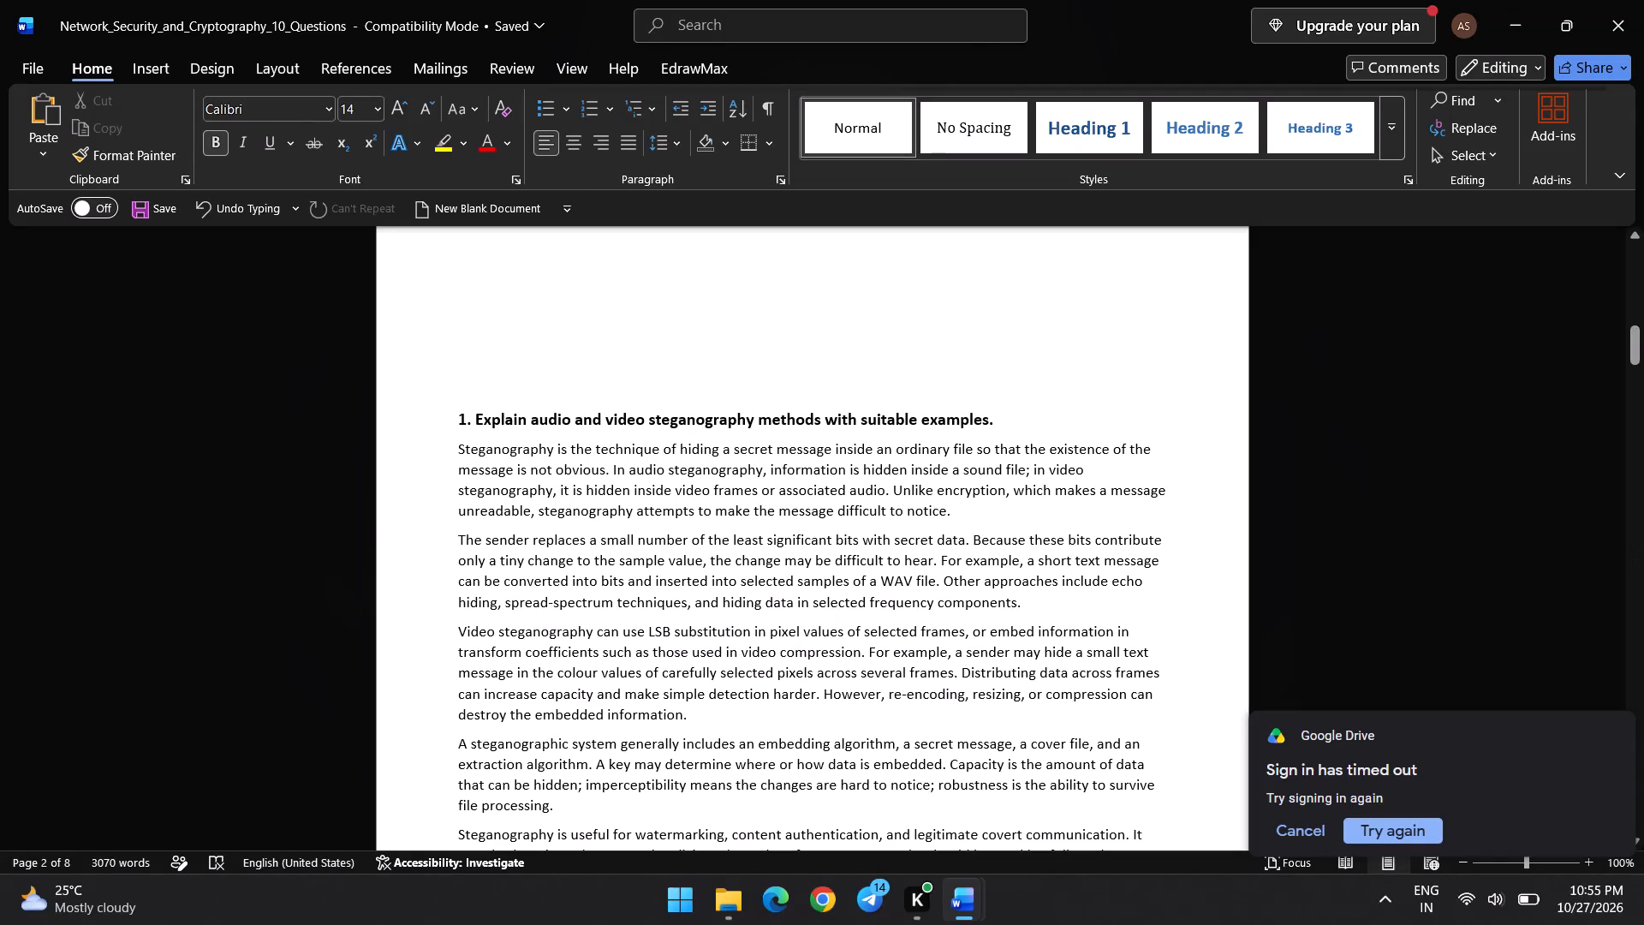
{"action": "scroll", "coordinate": [1181, 599], "scroll_direction": "down", "scroll_amount": 6}
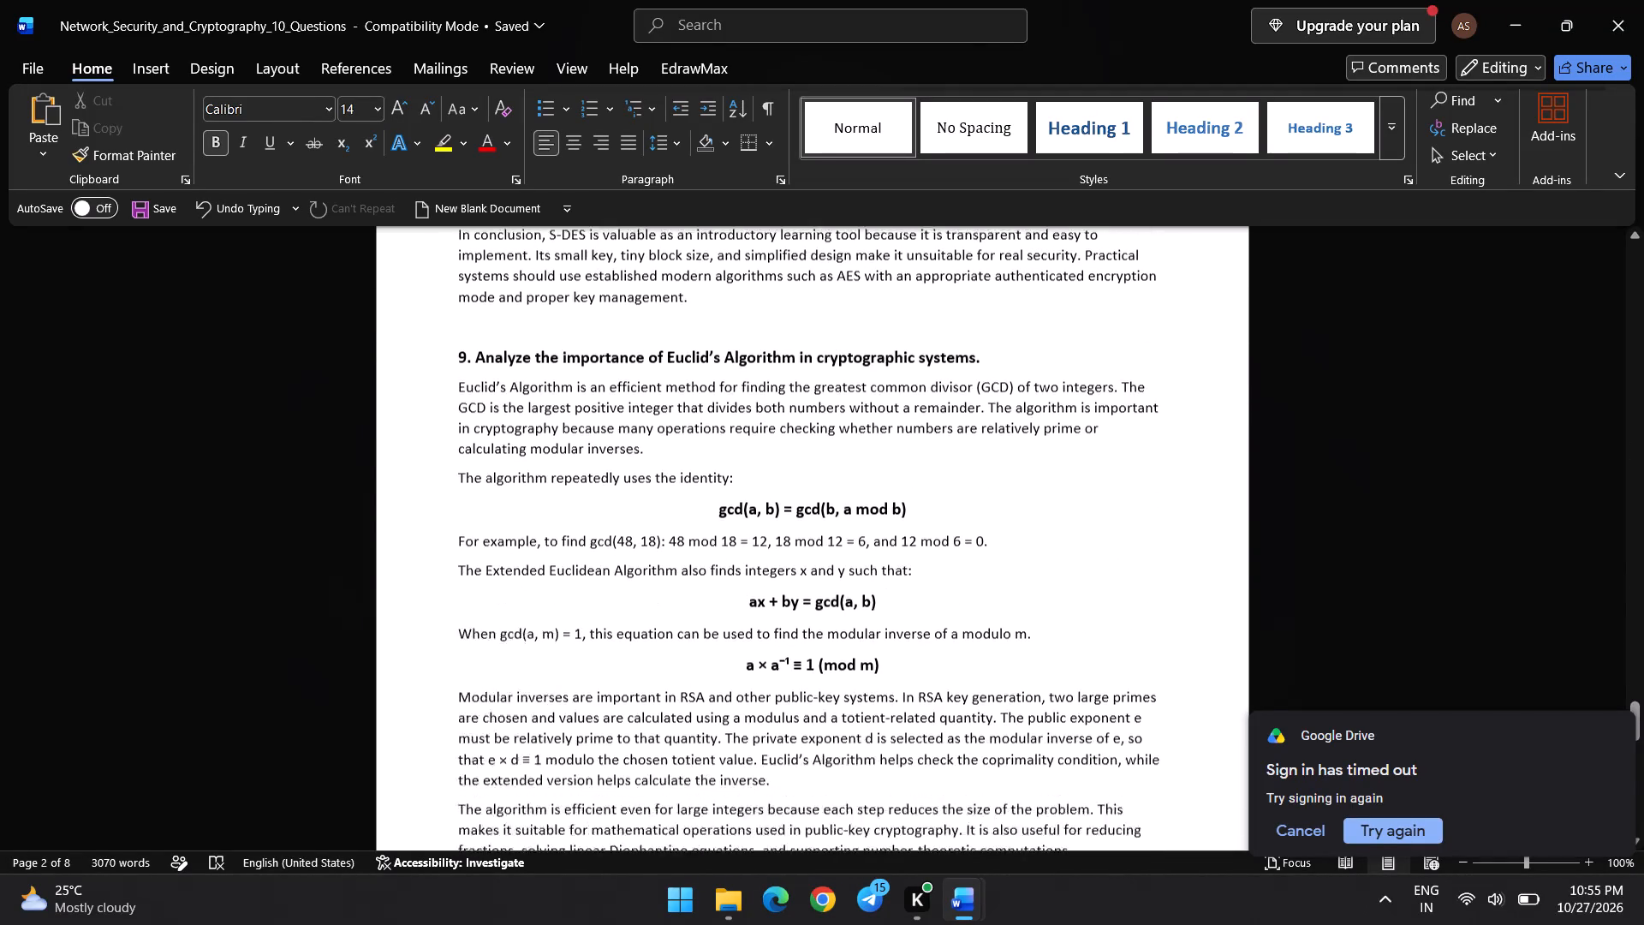
{"action": "scroll", "coordinate": [1181, 599], "scroll_direction": "down", "scroll_amount": 3}
{"action": "scroll", "coordinate": [1181, 599], "scroll_direction": "up", "scroll_amount": 1}
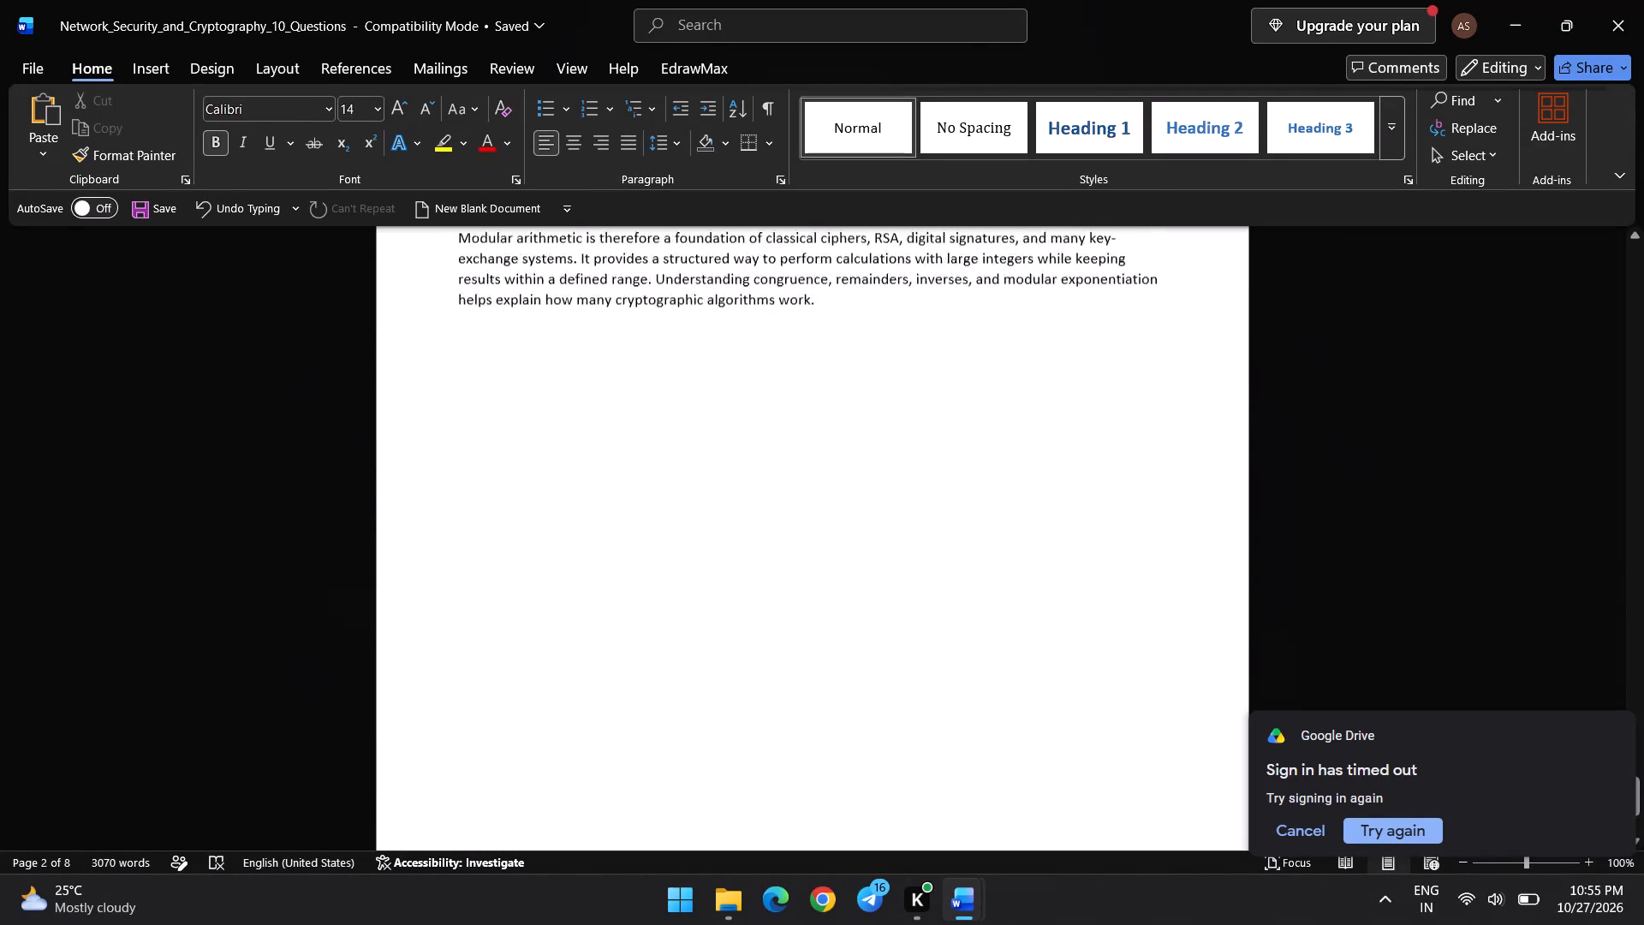
{"action": "scroll", "coordinate": [1181, 599], "scroll_direction": "up", "scroll_amount": 2}
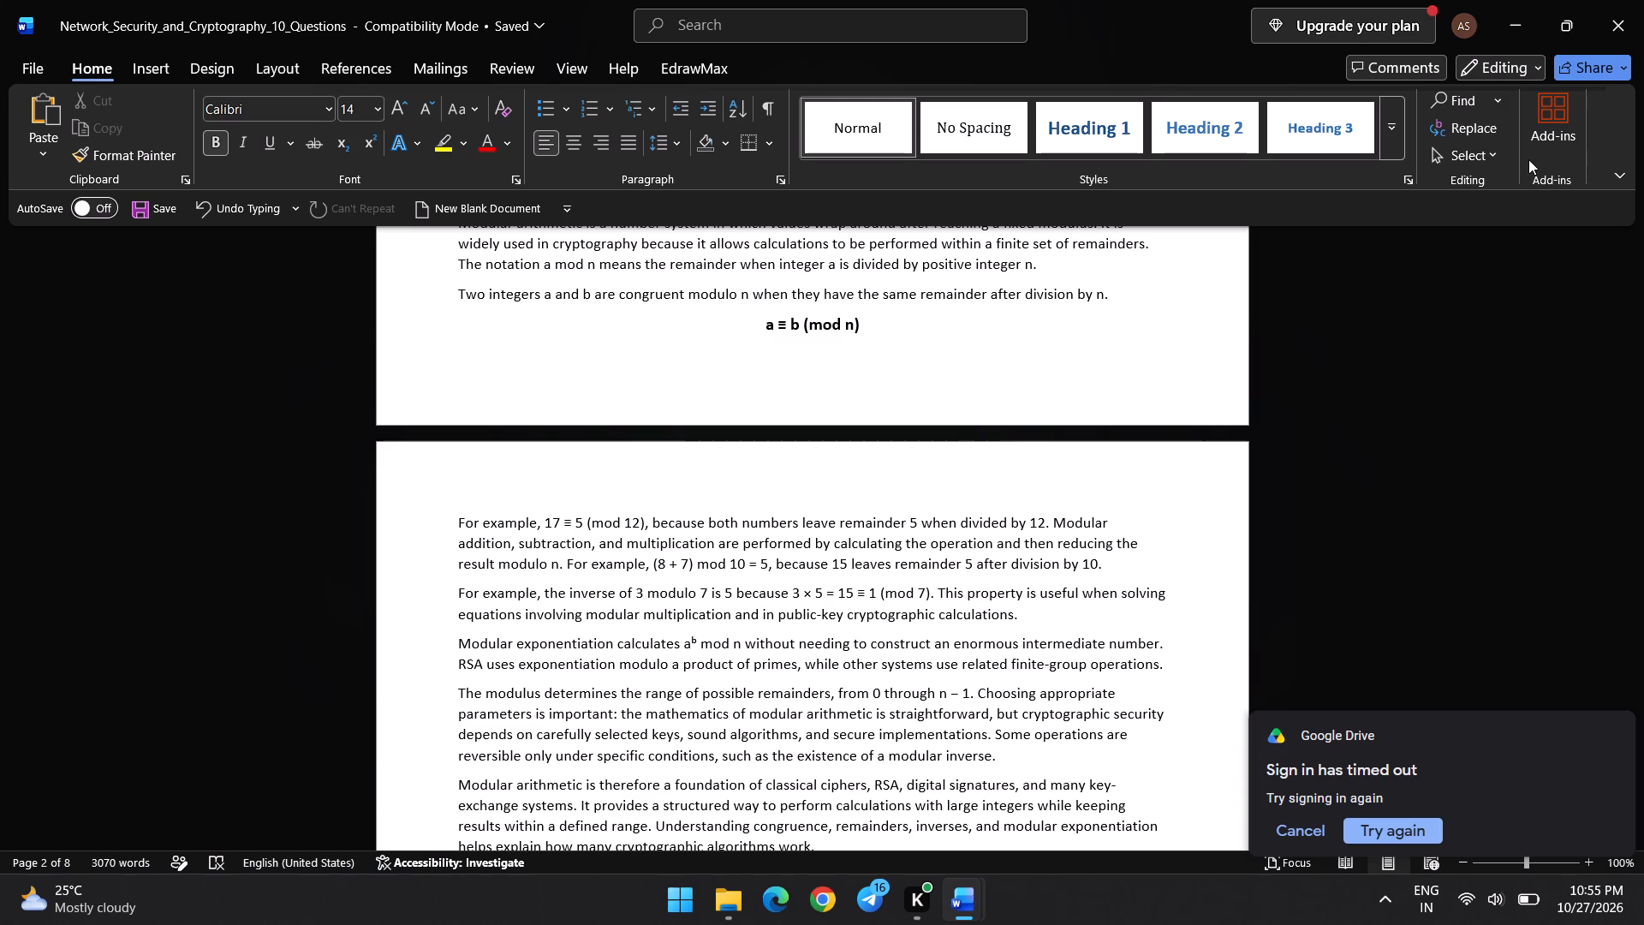
{"action": "left_click", "coordinate": [1630, 21]}
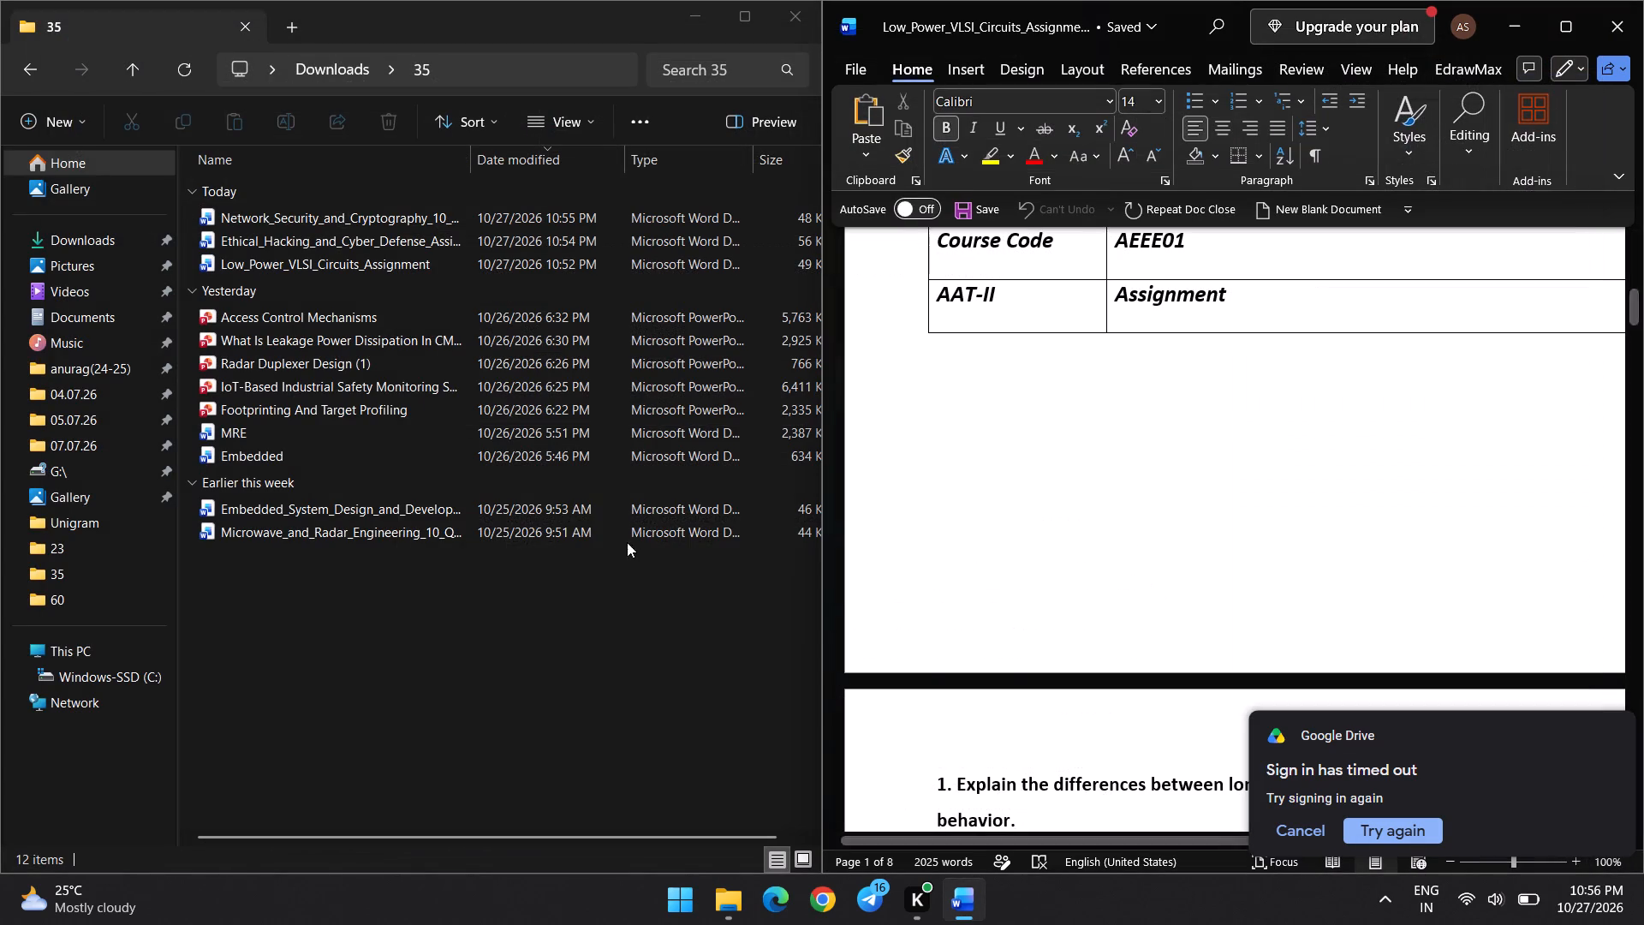
Open the Embedded_System_Design_and_Development_10_Topics document from folder 35, enable editing and maximize its window.
{"action": "double_click", "coordinate": [510, 498]}
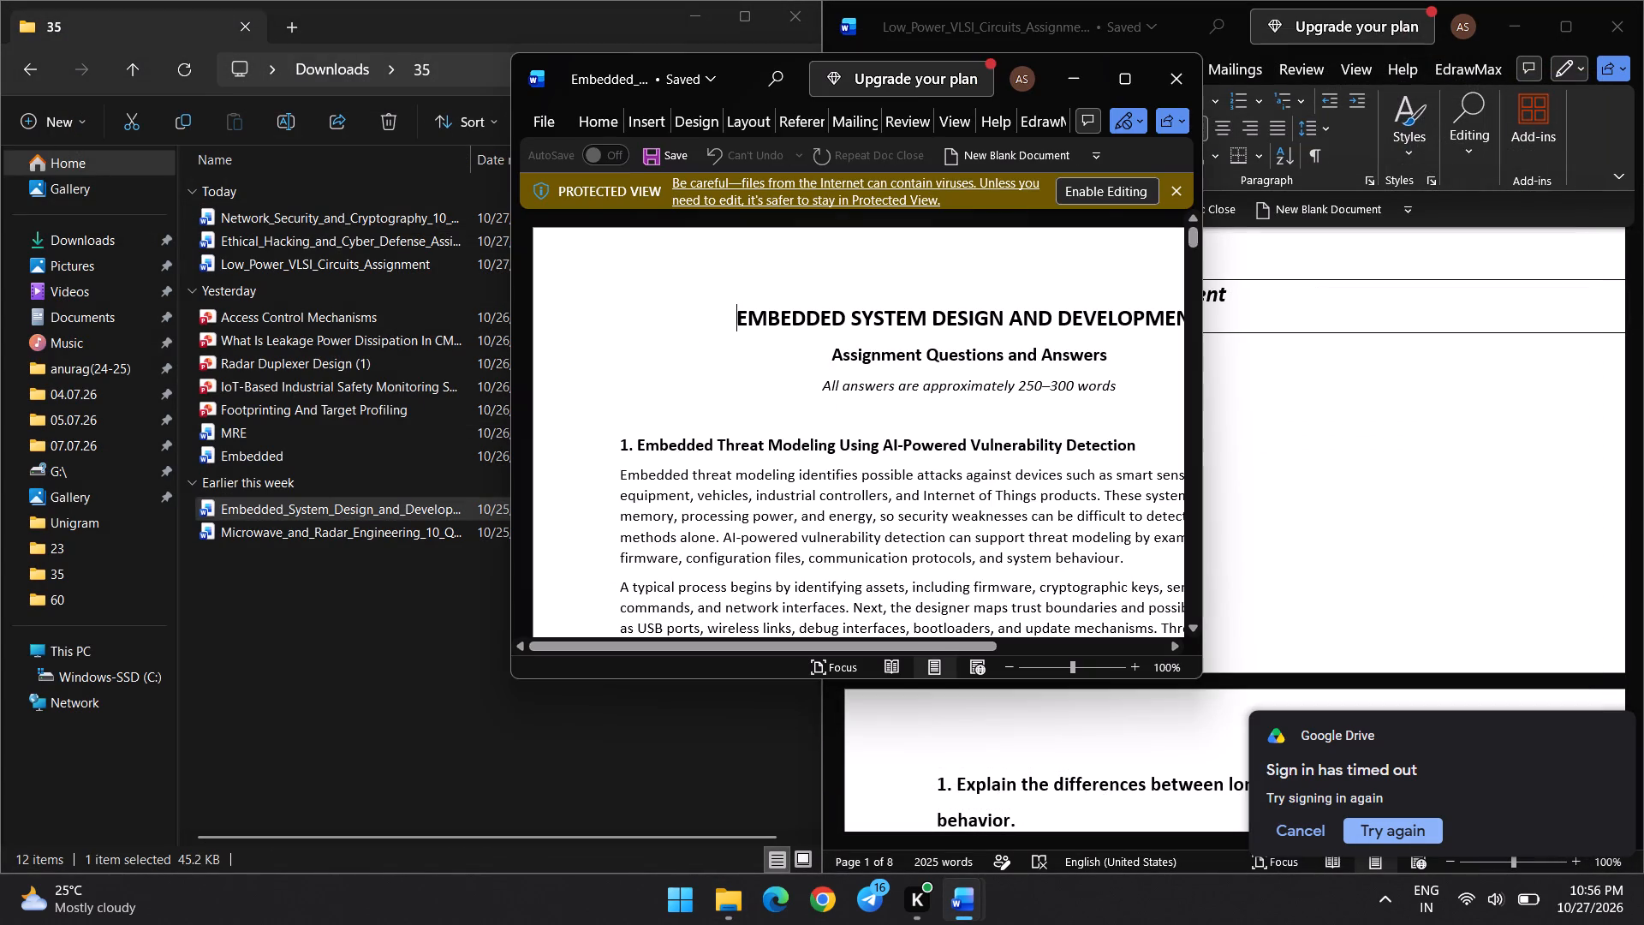
{"action": "left_click", "coordinate": [1101, 200]}
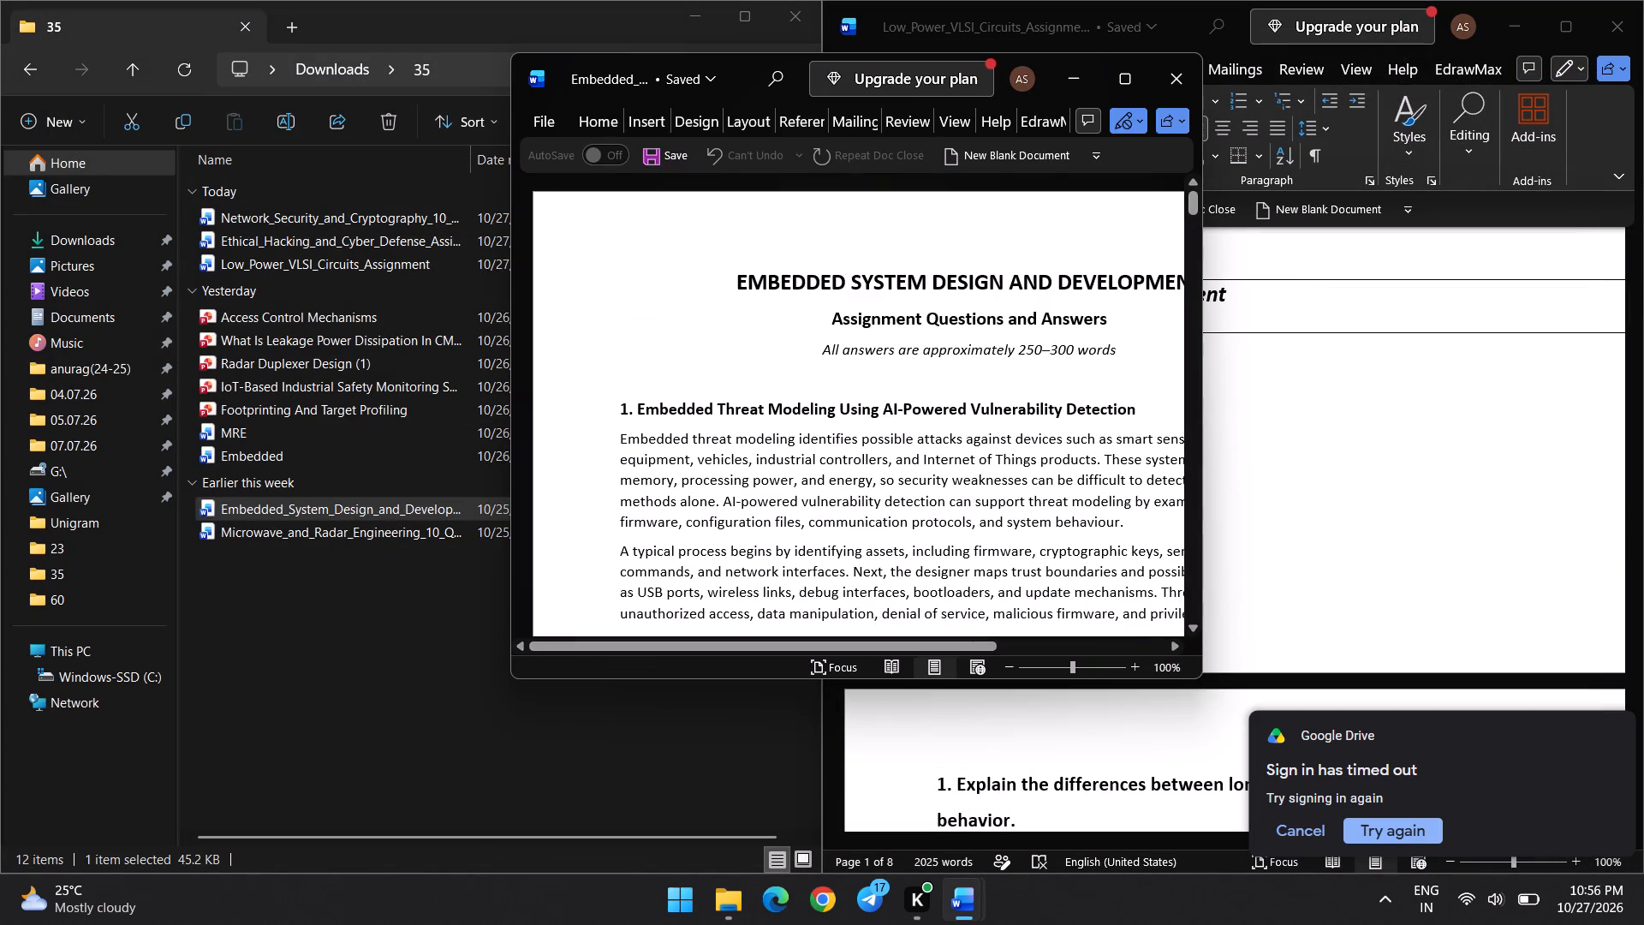
{"action": "left_click", "coordinate": [1138, 86]}
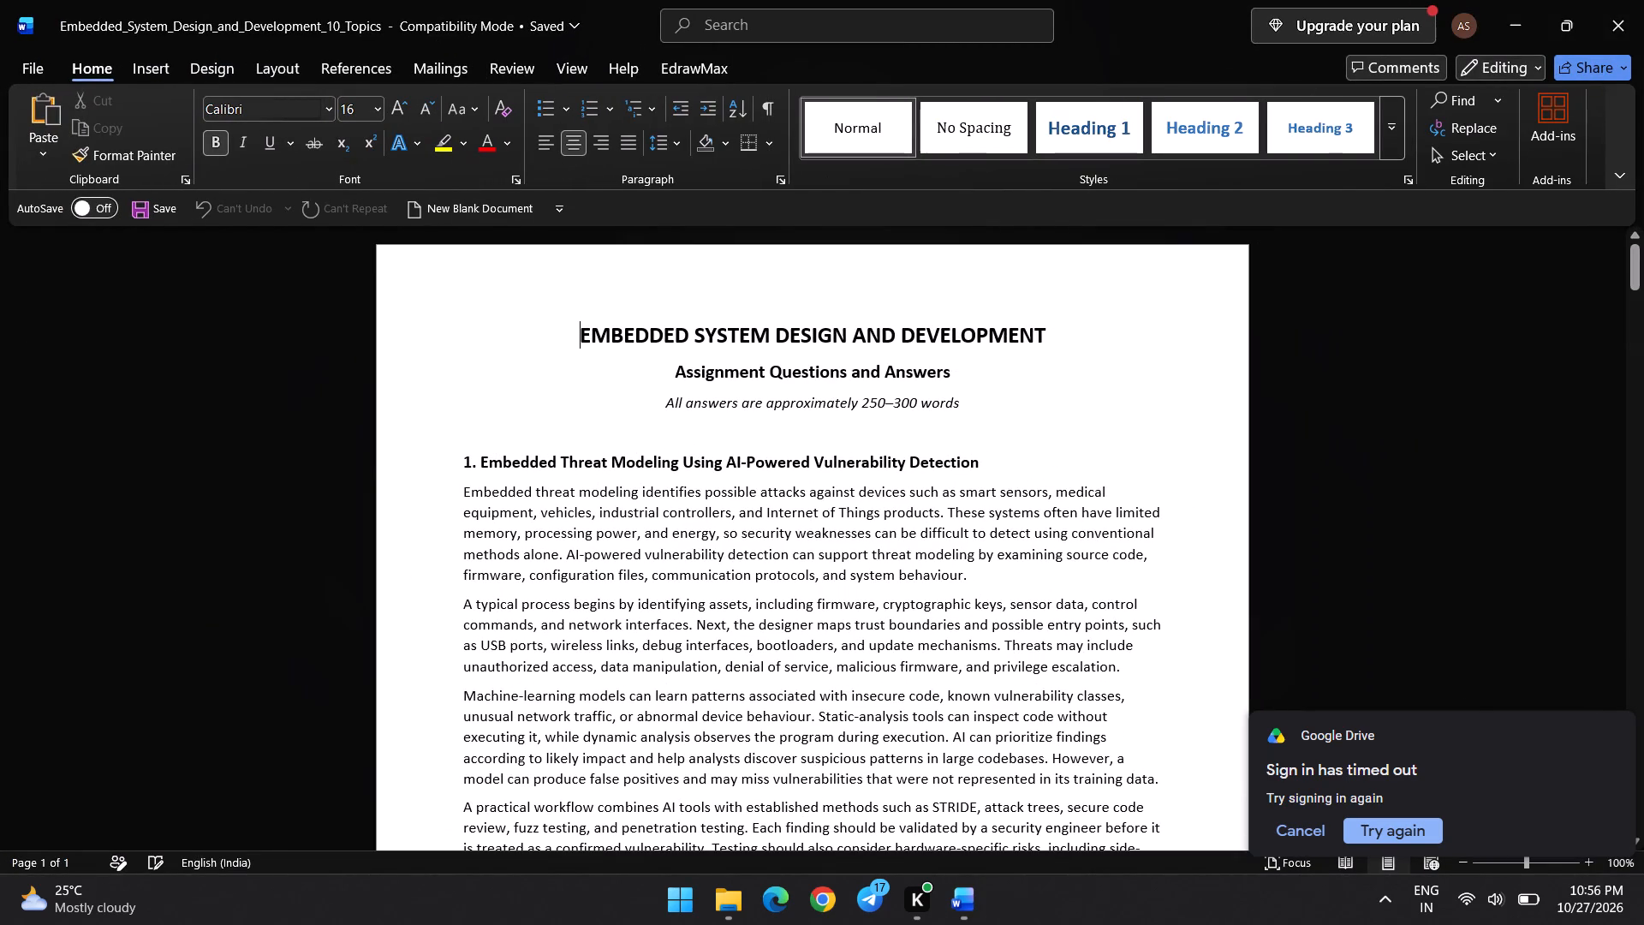
Paste the copied institute cover page above topic 1 and delete the original title, subtitle and word-count lines.
{"action": "left_click", "coordinate": [462, 459]}
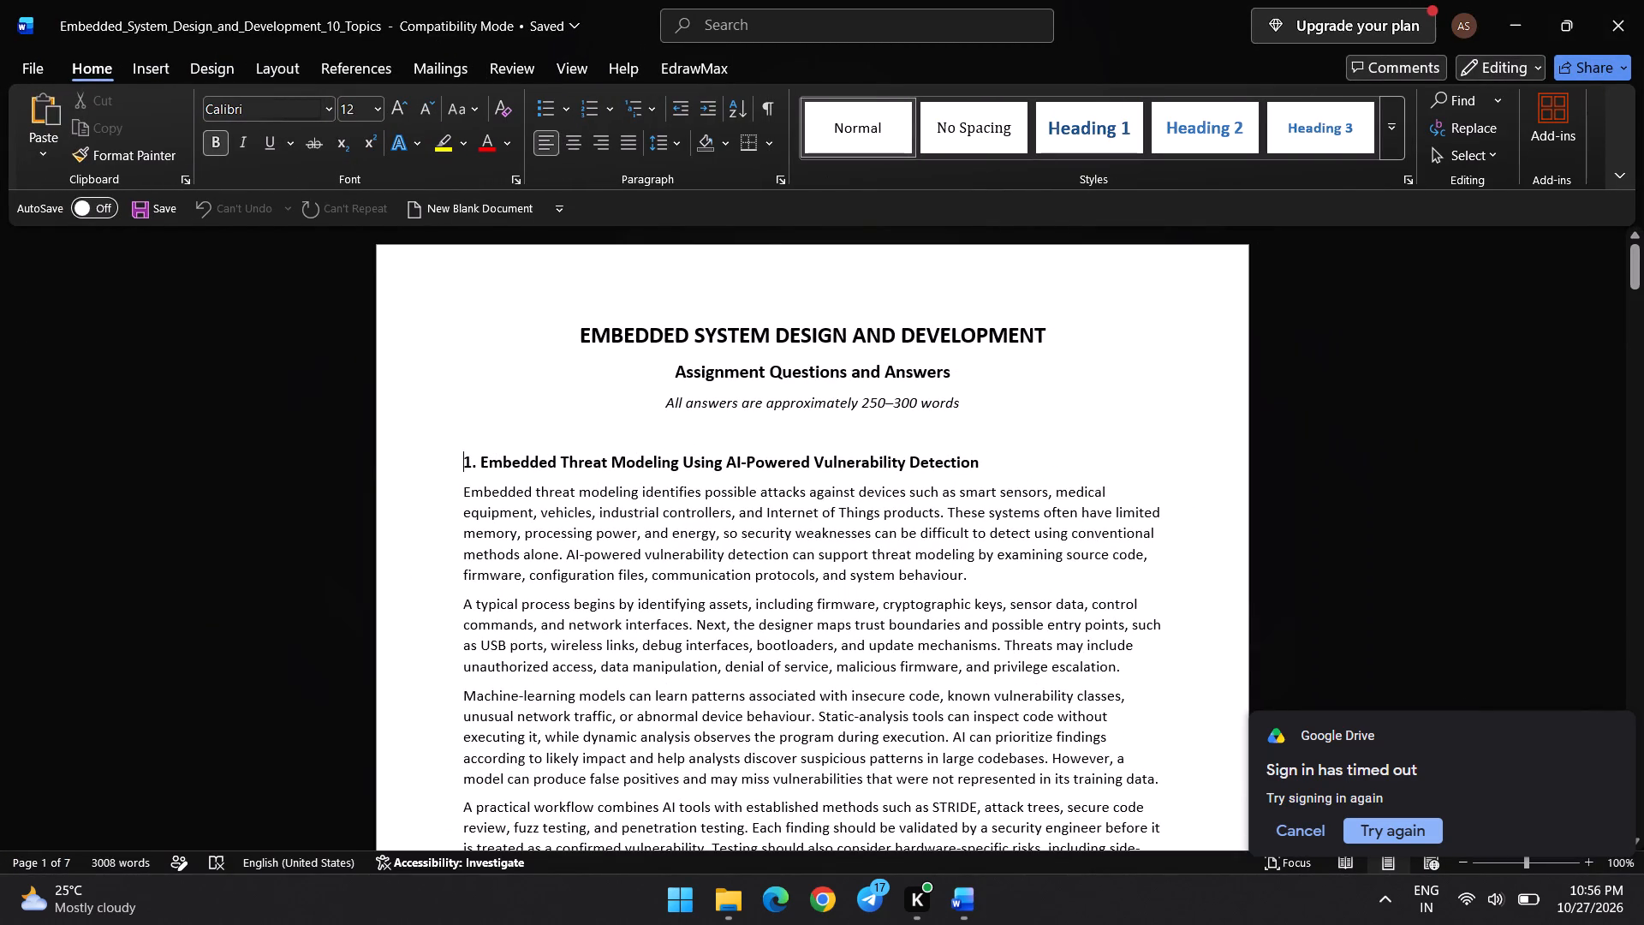
{"action": "key", "text": "ctrl+v"}
{"action": "scroll", "coordinate": [769, 445], "scroll_direction": "up", "scroll_amount": 1}
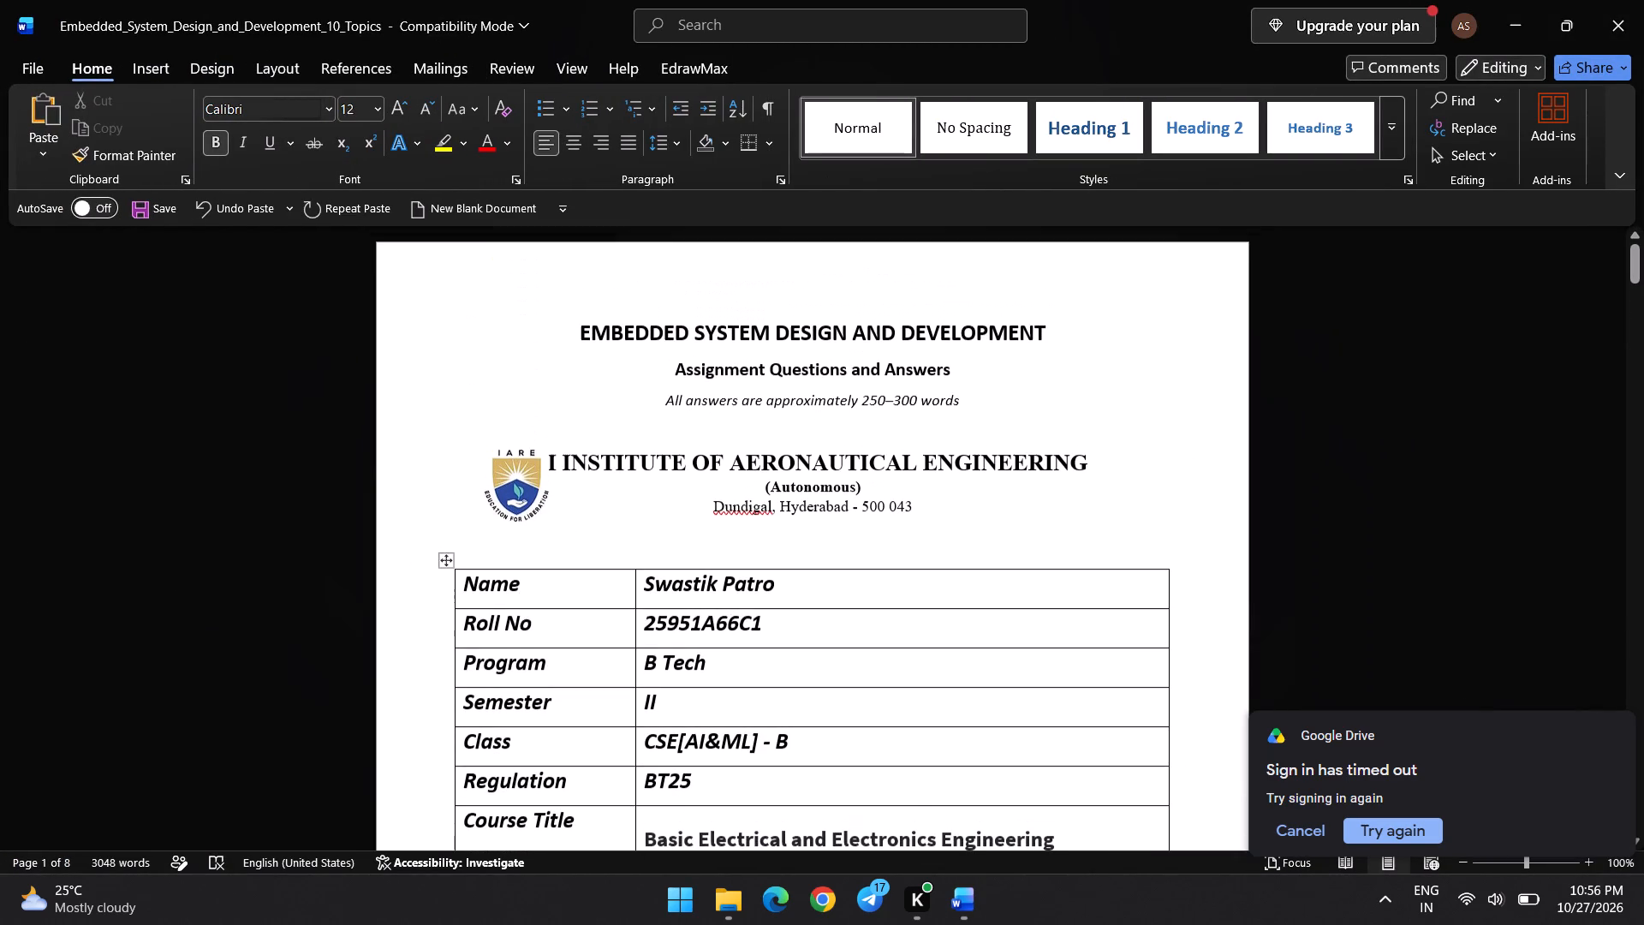
{"action": "scroll", "coordinate": [769, 445], "scroll_direction": "up", "scroll_amount": 1}
{"action": "left_click_drag", "start_coordinate": [966, 406], "coordinate": [946, 399]}
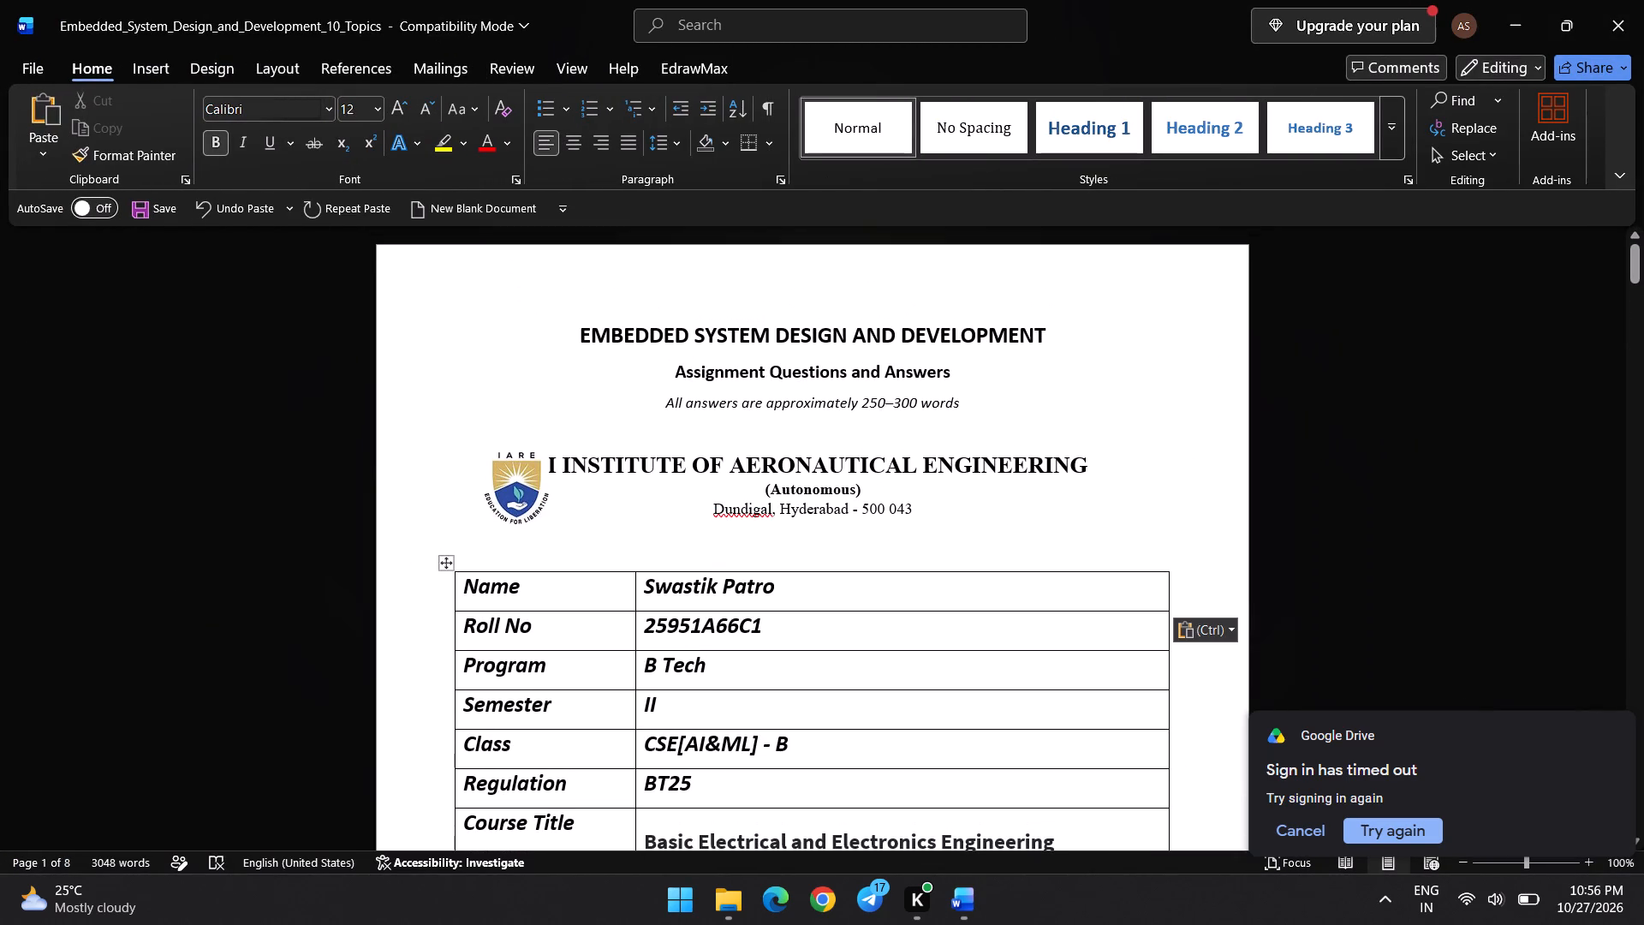
{"action": "left_click_drag", "start_coordinate": [946, 399], "coordinate": [540, 329]}
{"action": "key", "text": "BackSpace"}
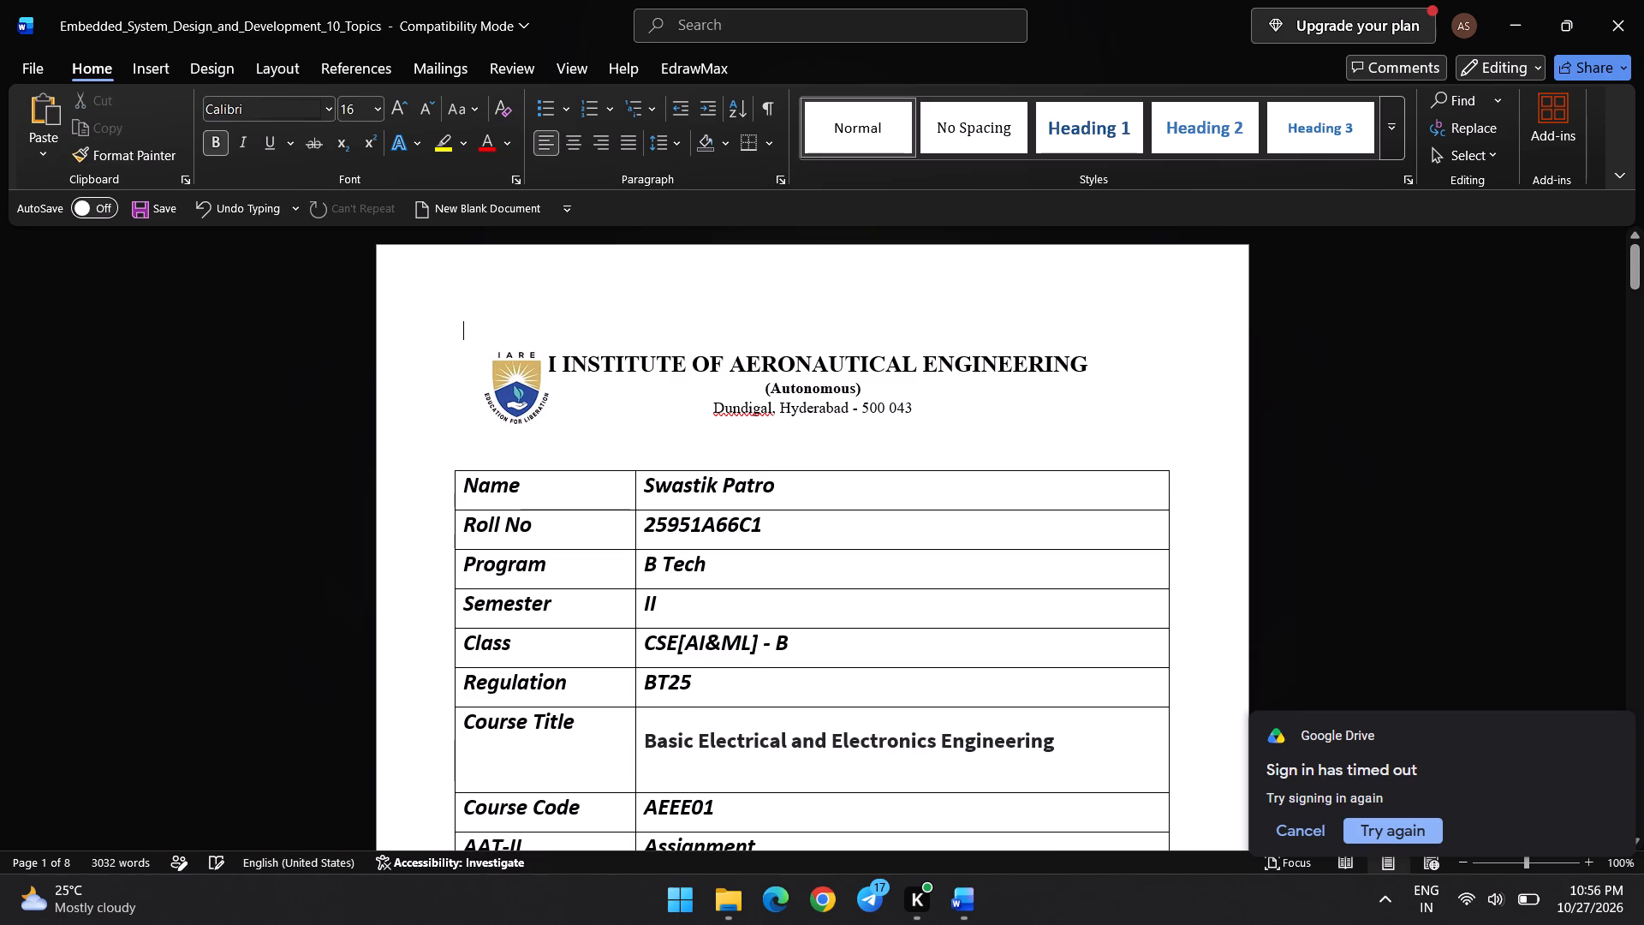
{"action": "key", "text": "BackSpace"}
{"action": "key", "text": "Down"}
{"action": "key", "text": "BackSpace"}
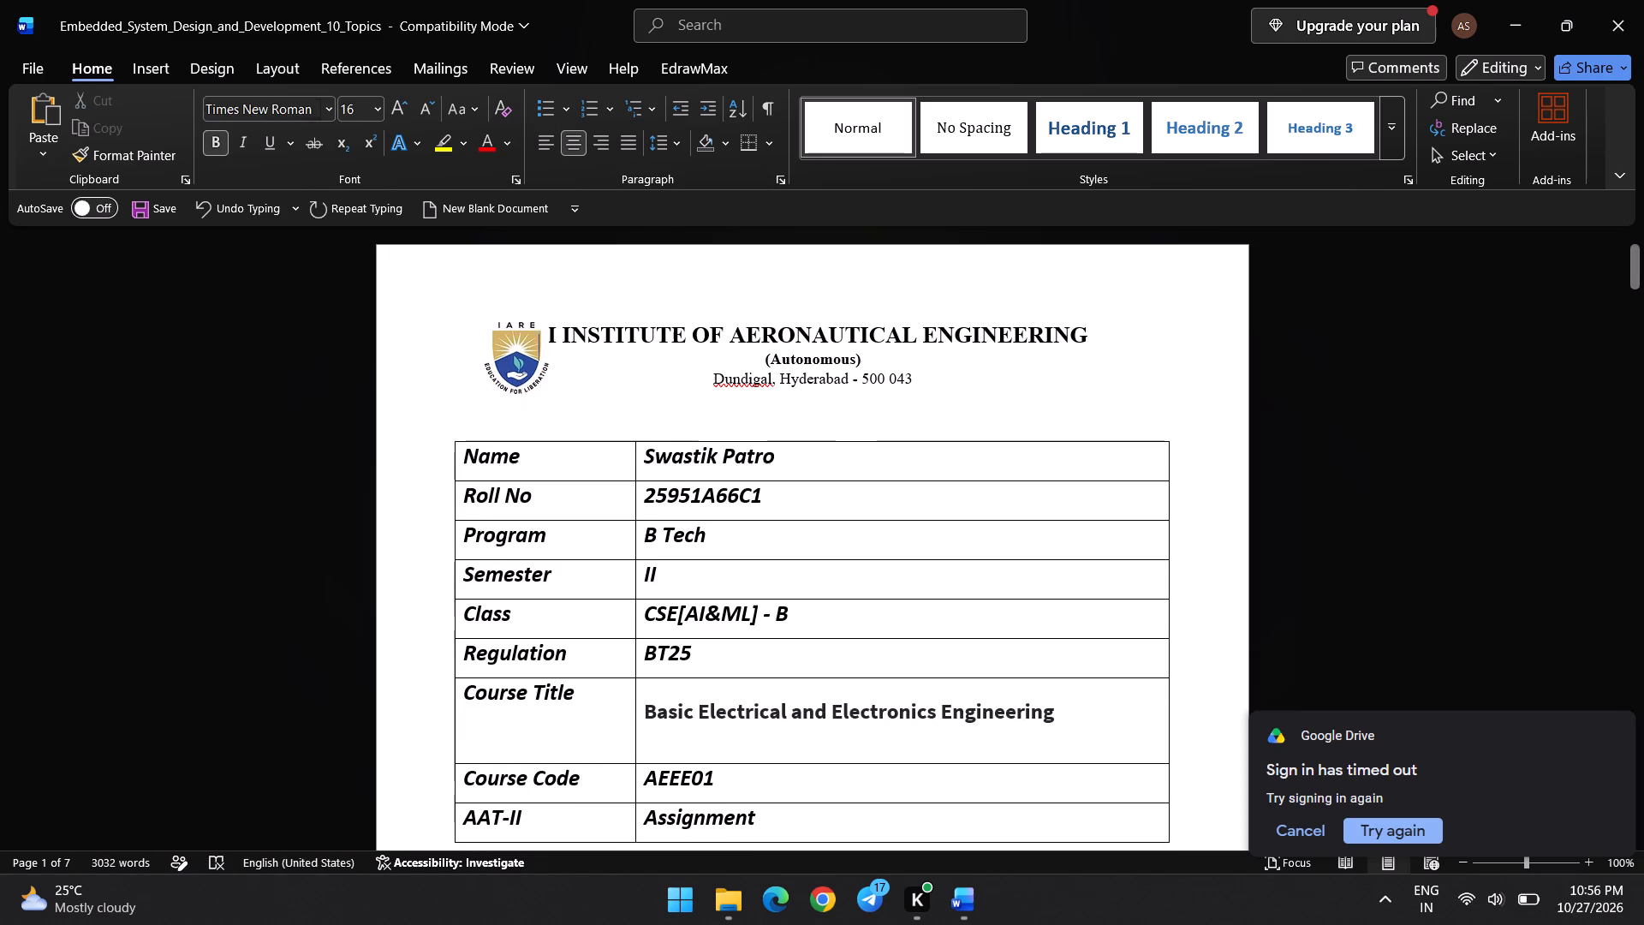
{"action": "key", "text": "BackSpace"}
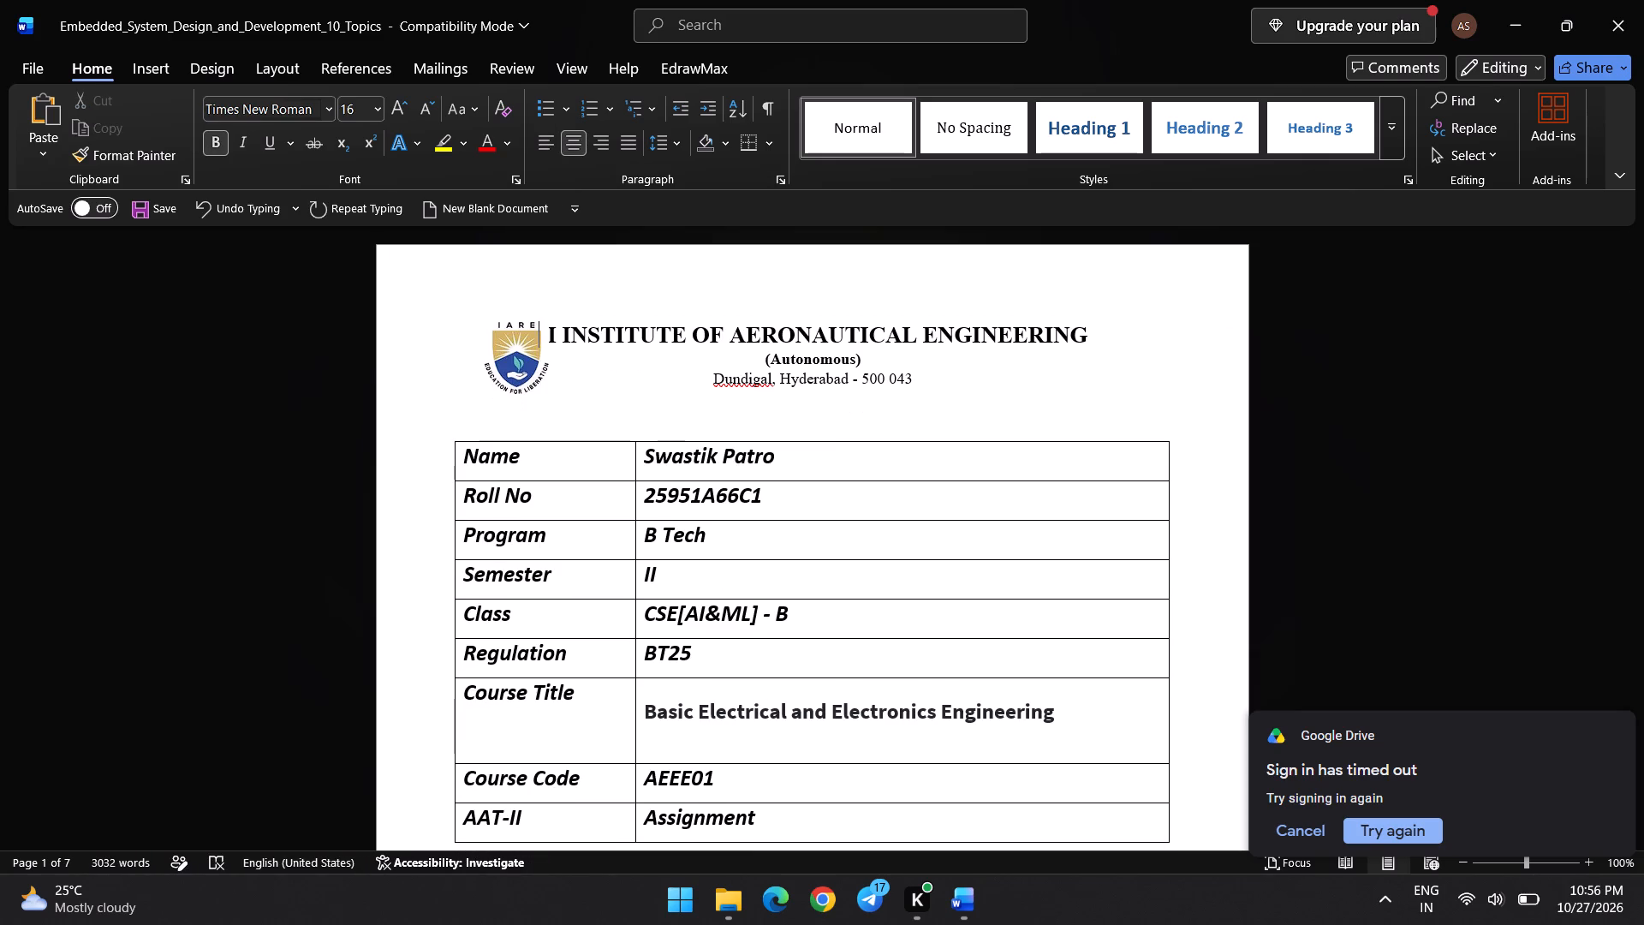
Insert blank lines below the cover page table so that topic 1 starts on page 2.
{"action": "scroll", "coordinate": [493, 534], "scroll_direction": "down", "scroll_amount": 1}
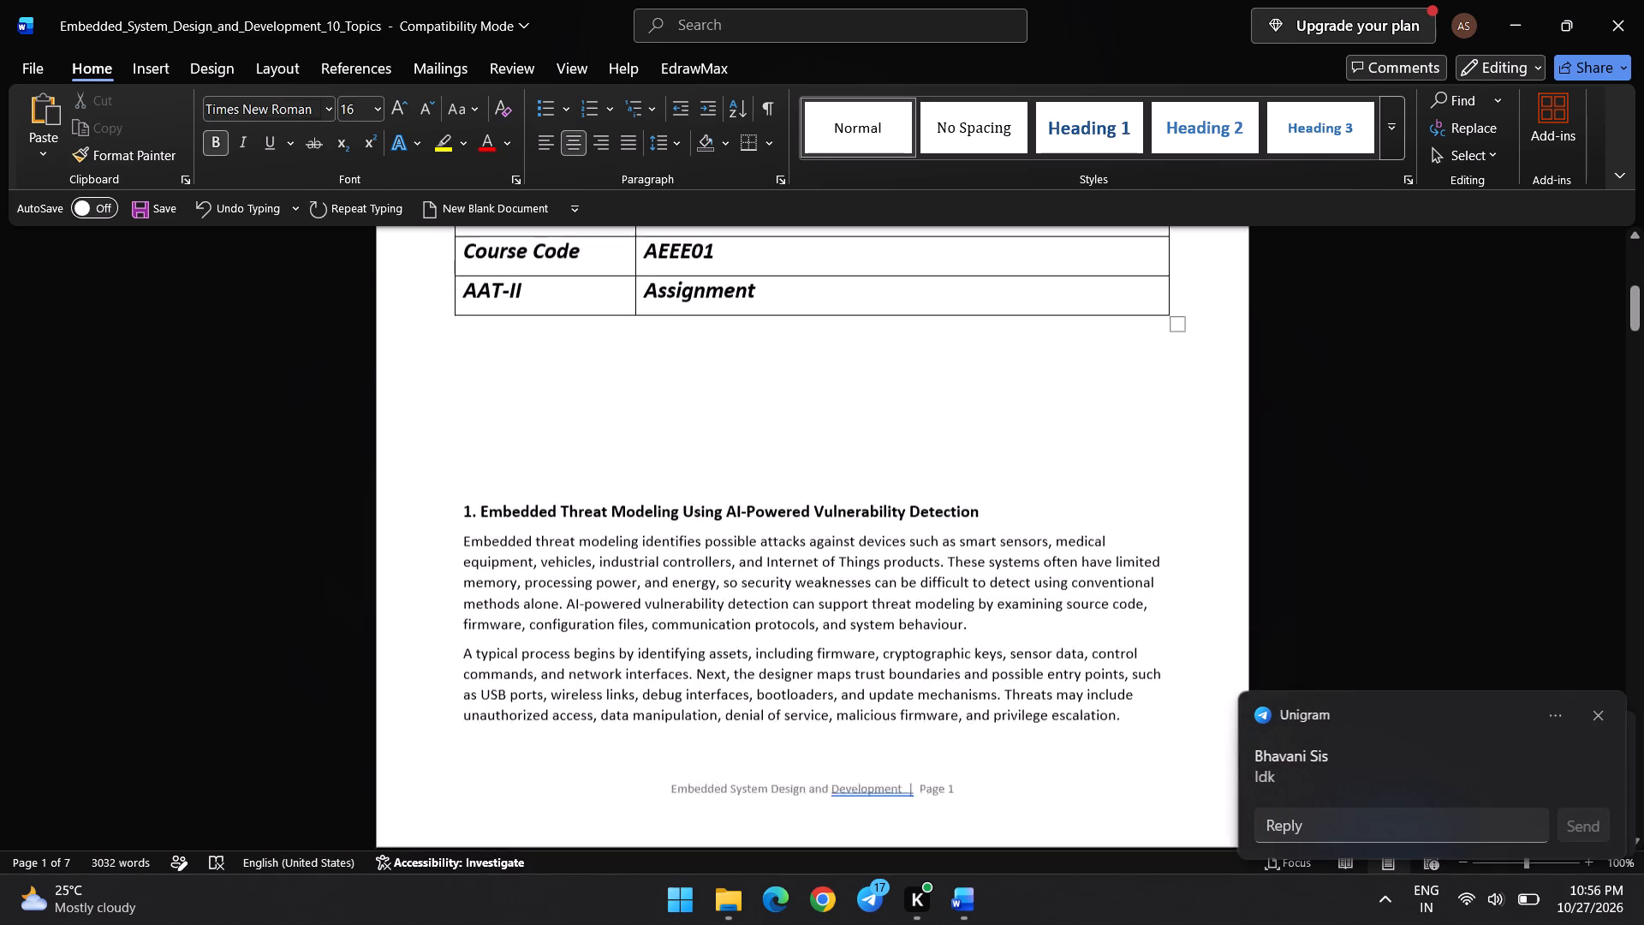
{"action": "scroll", "coordinate": [493, 534], "scroll_direction": "down", "scroll_amount": 1}
{"action": "left_click", "coordinate": [505, 412]}
{"action": "key", "text": "Return"}
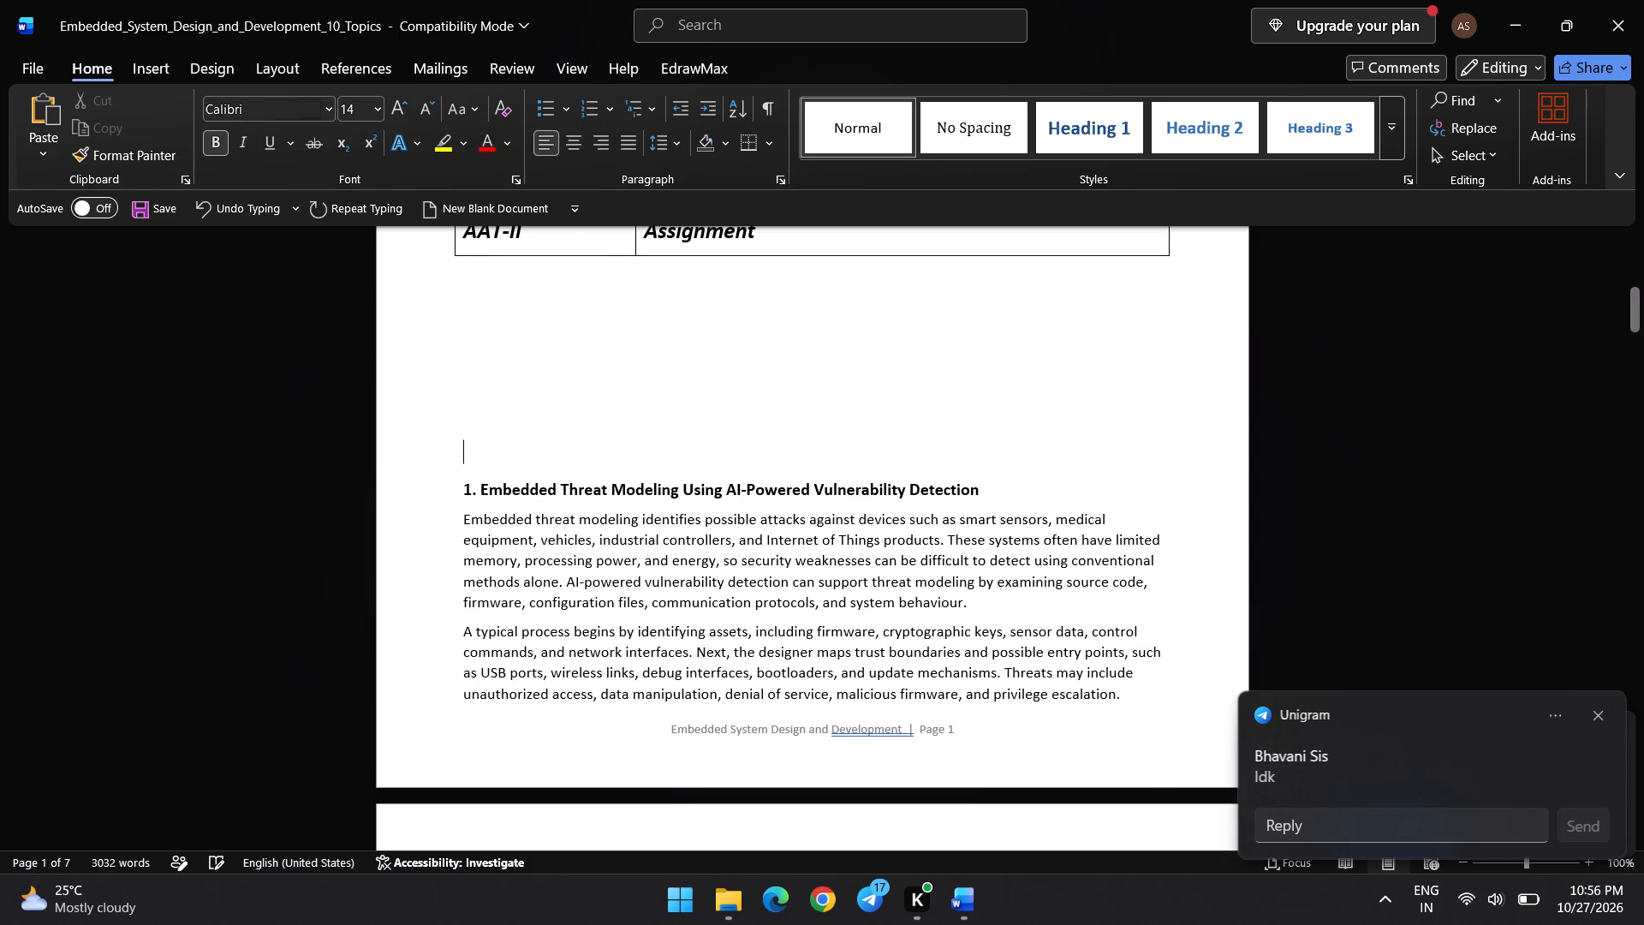
{"action": "key", "text": "Return"}
{"action": "key", "text": "Return"}
{"action": "key", "text": "Return"}
{"action": "key", "text": "Return"}
{"action": "key", "text": "Return"}
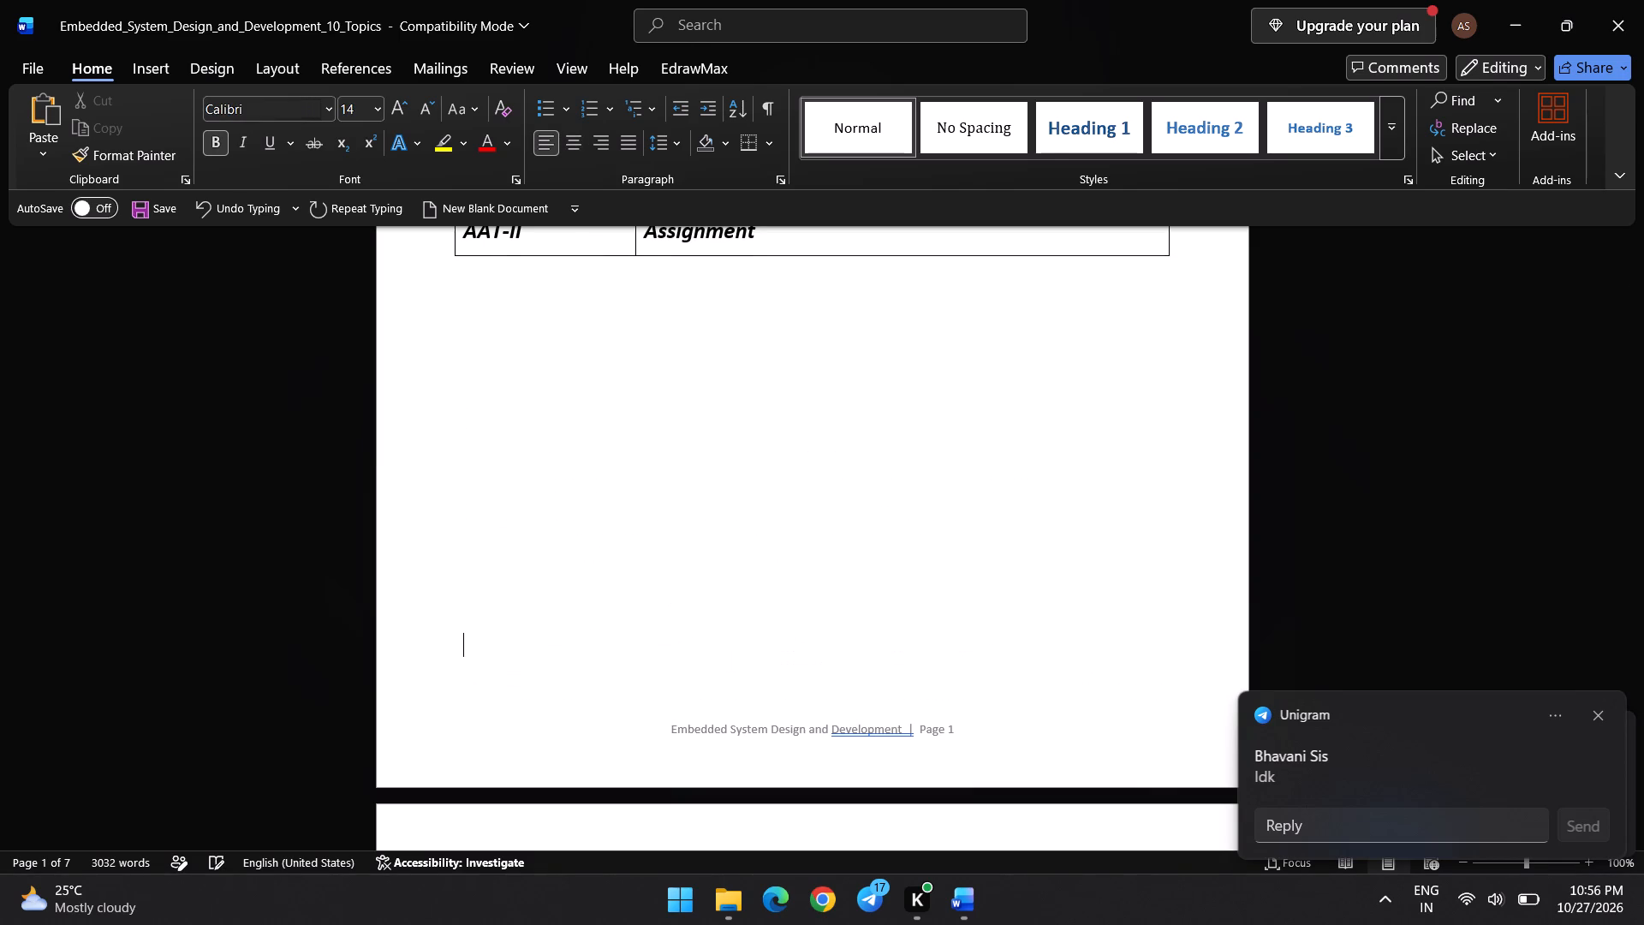
Remove the footer from the Embedded_System_Design_and_Development_10_Topics document, save it and close it.
{"action": "scroll", "coordinate": [505, 412], "scroll_direction": "down", "scroll_amount": 1}
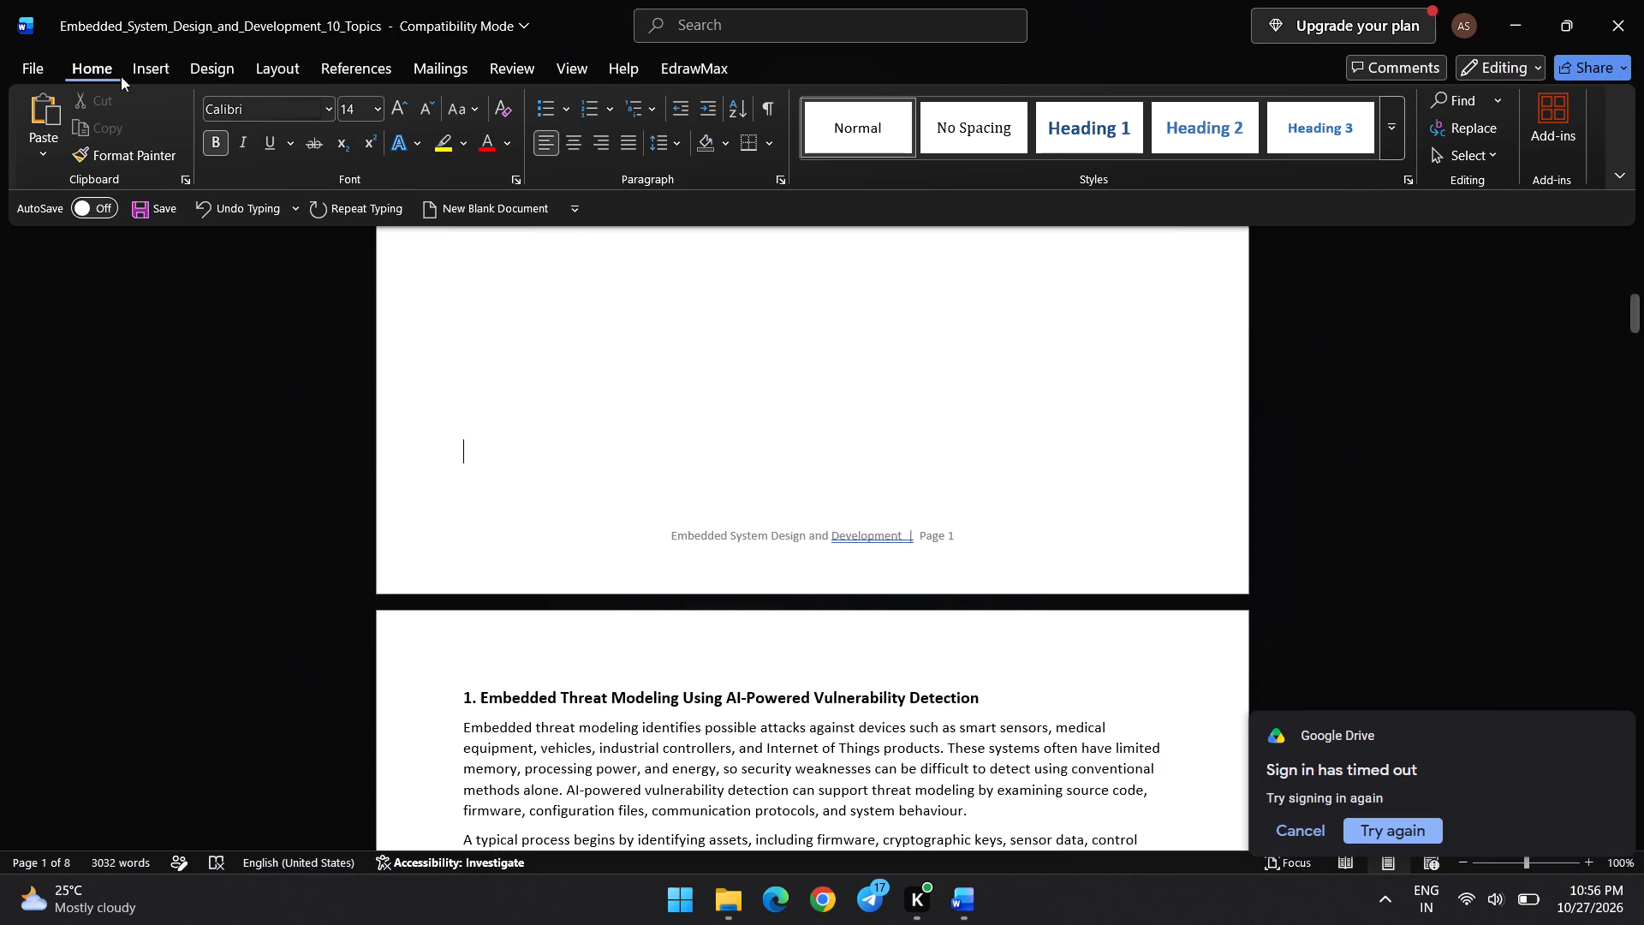
{"action": "triple_click", "coordinate": [627, 563]}
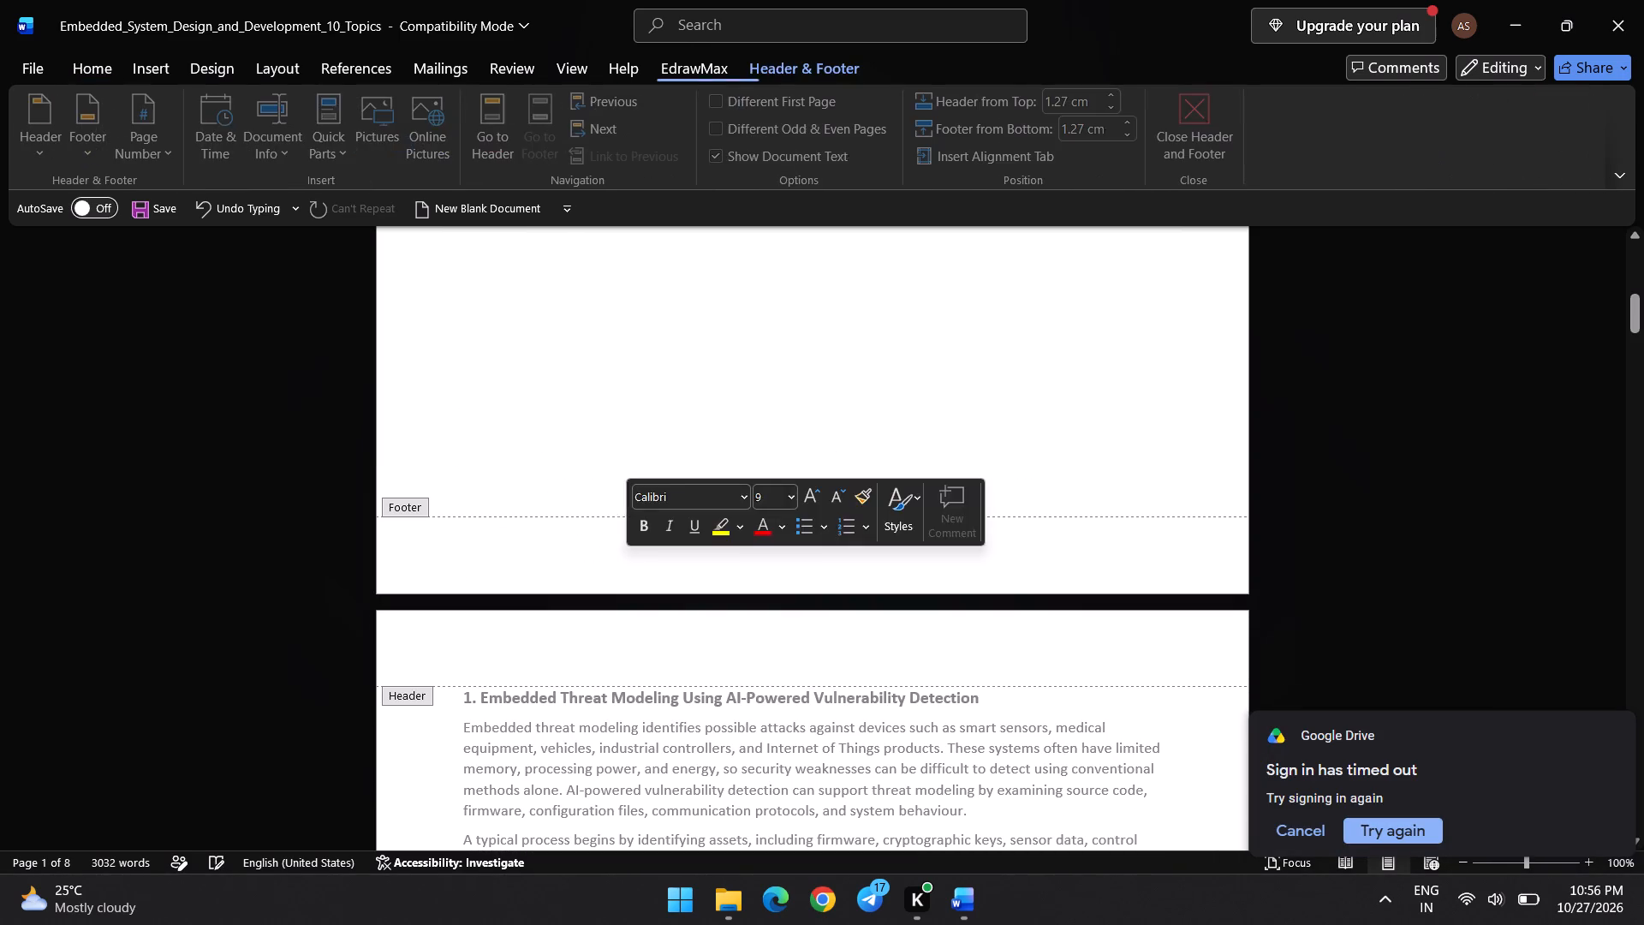
{"action": "left_click", "coordinate": [92, 154]}
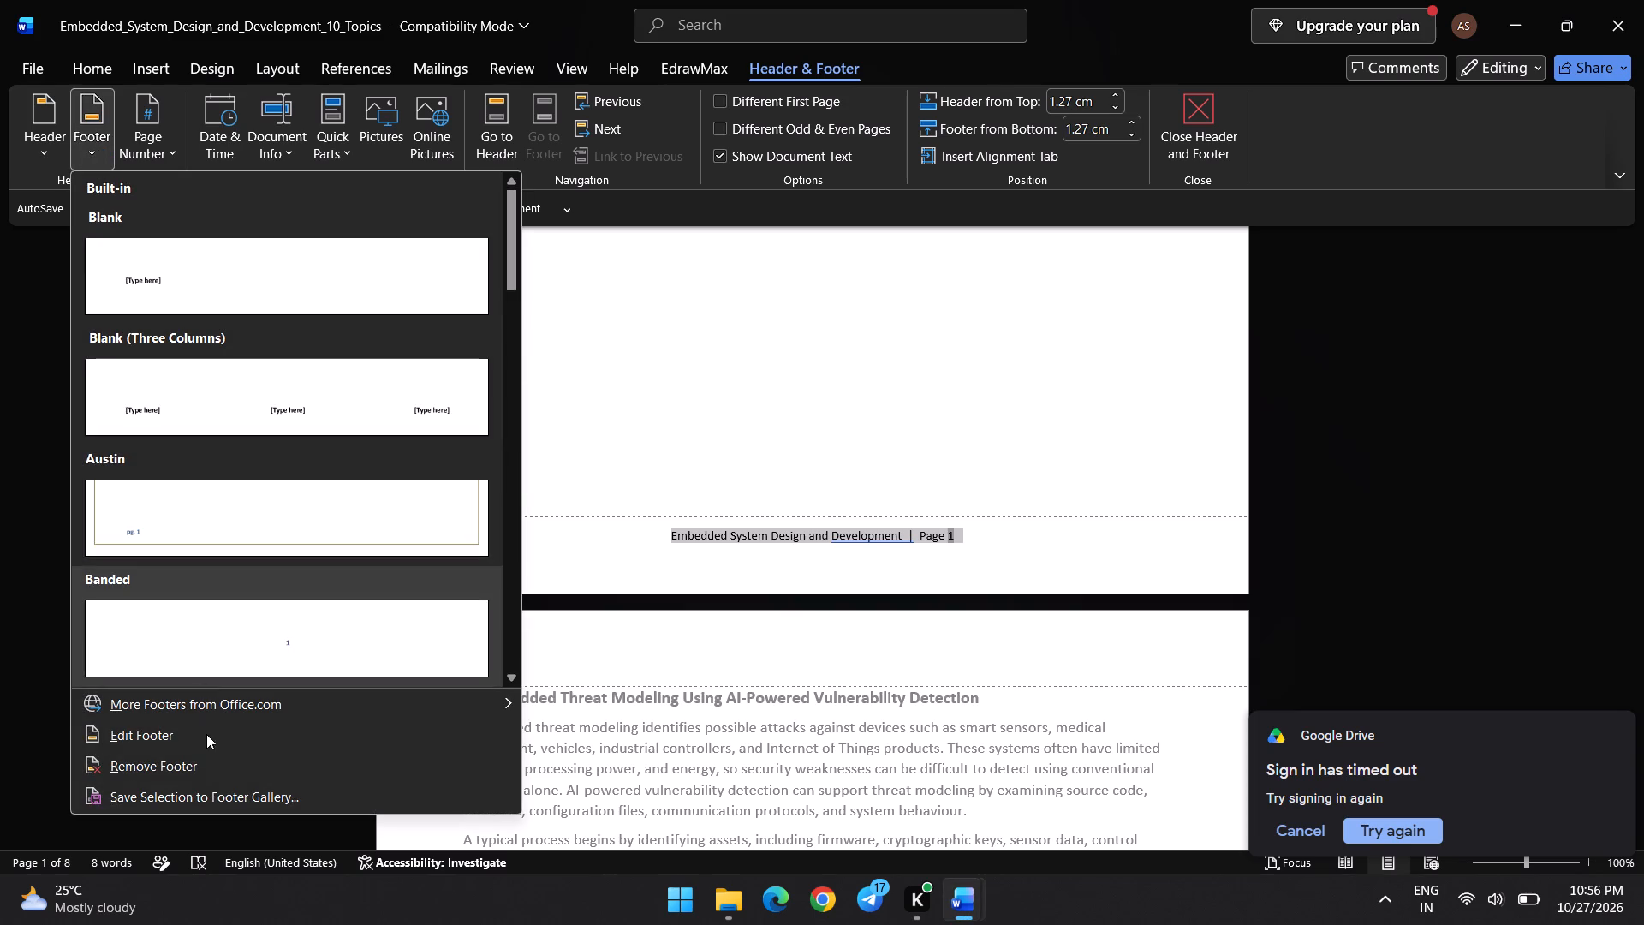
{"action": "left_click", "coordinate": [210, 767]}
{"action": "key", "text": "ctrl+s"}
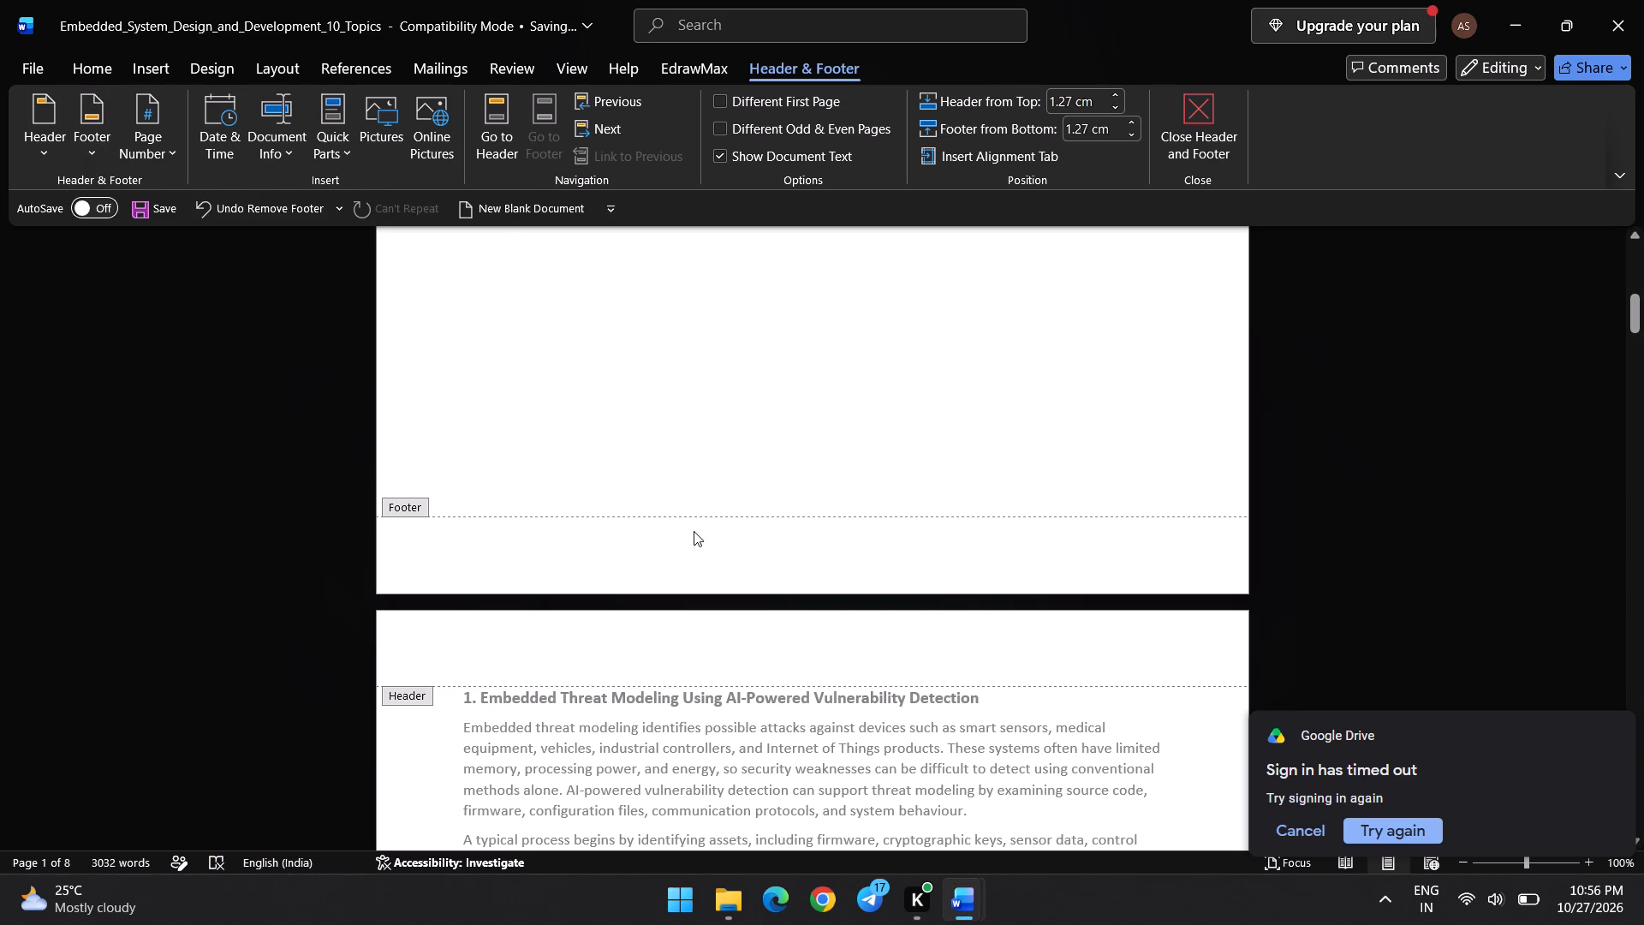
{"action": "left_click", "coordinate": [1626, 8]}
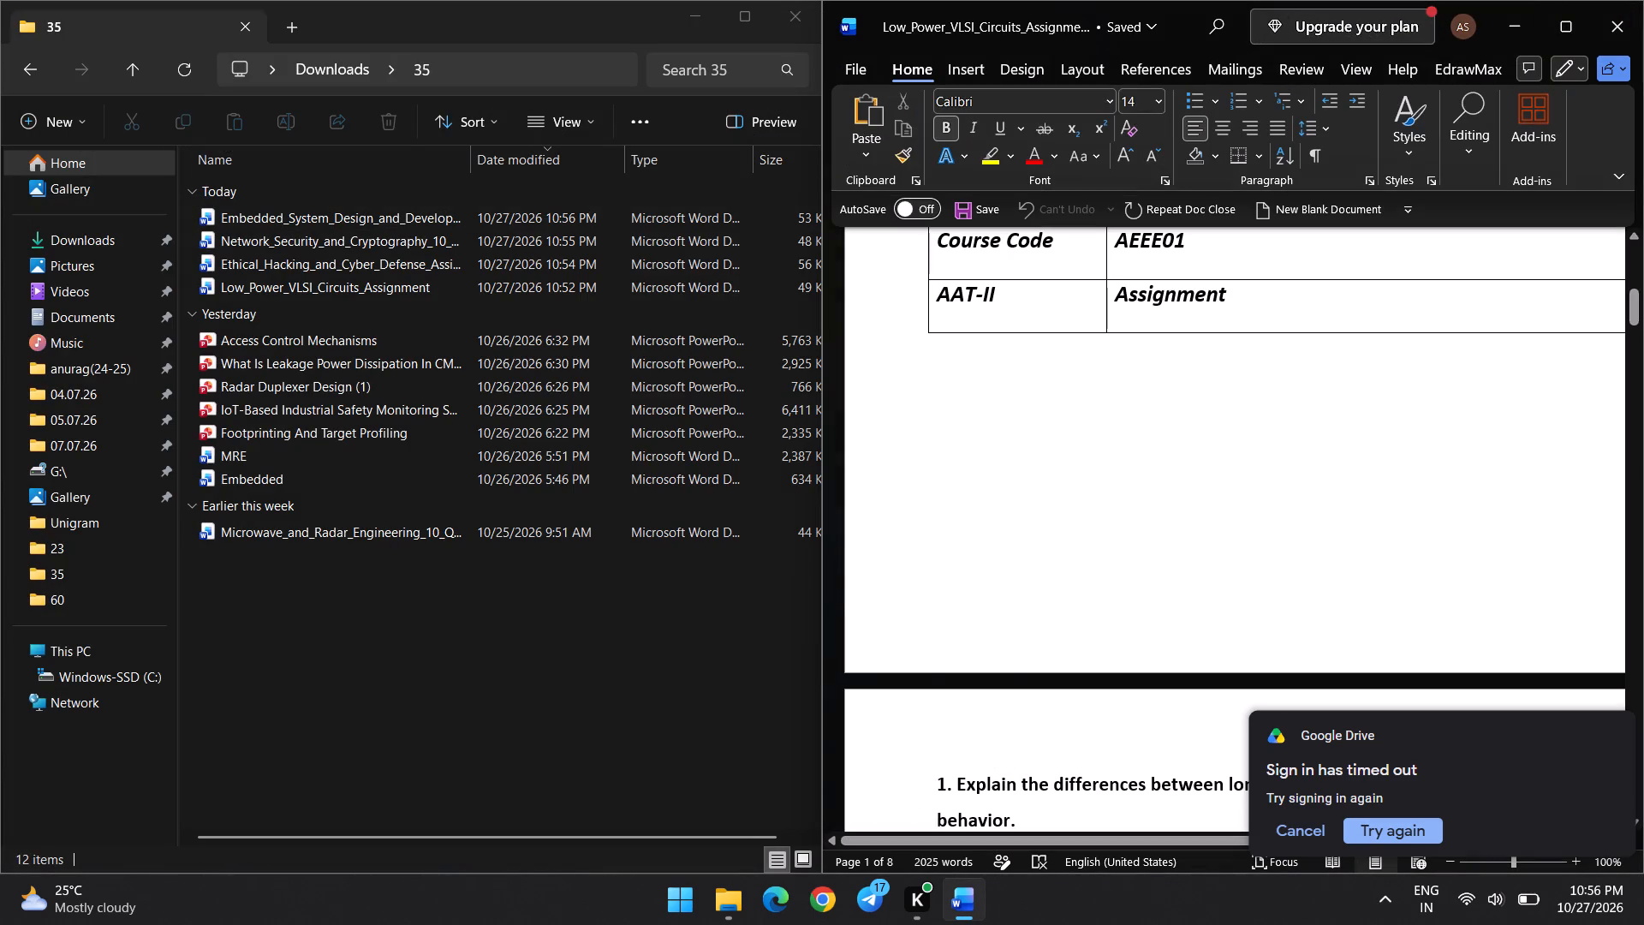
Open the Microwave_and_Radar_Engineering_10_Questions_Equations_Fixed document from folder 35, enable editing and maximize its window.
{"action": "double_click", "coordinate": [451, 544]}
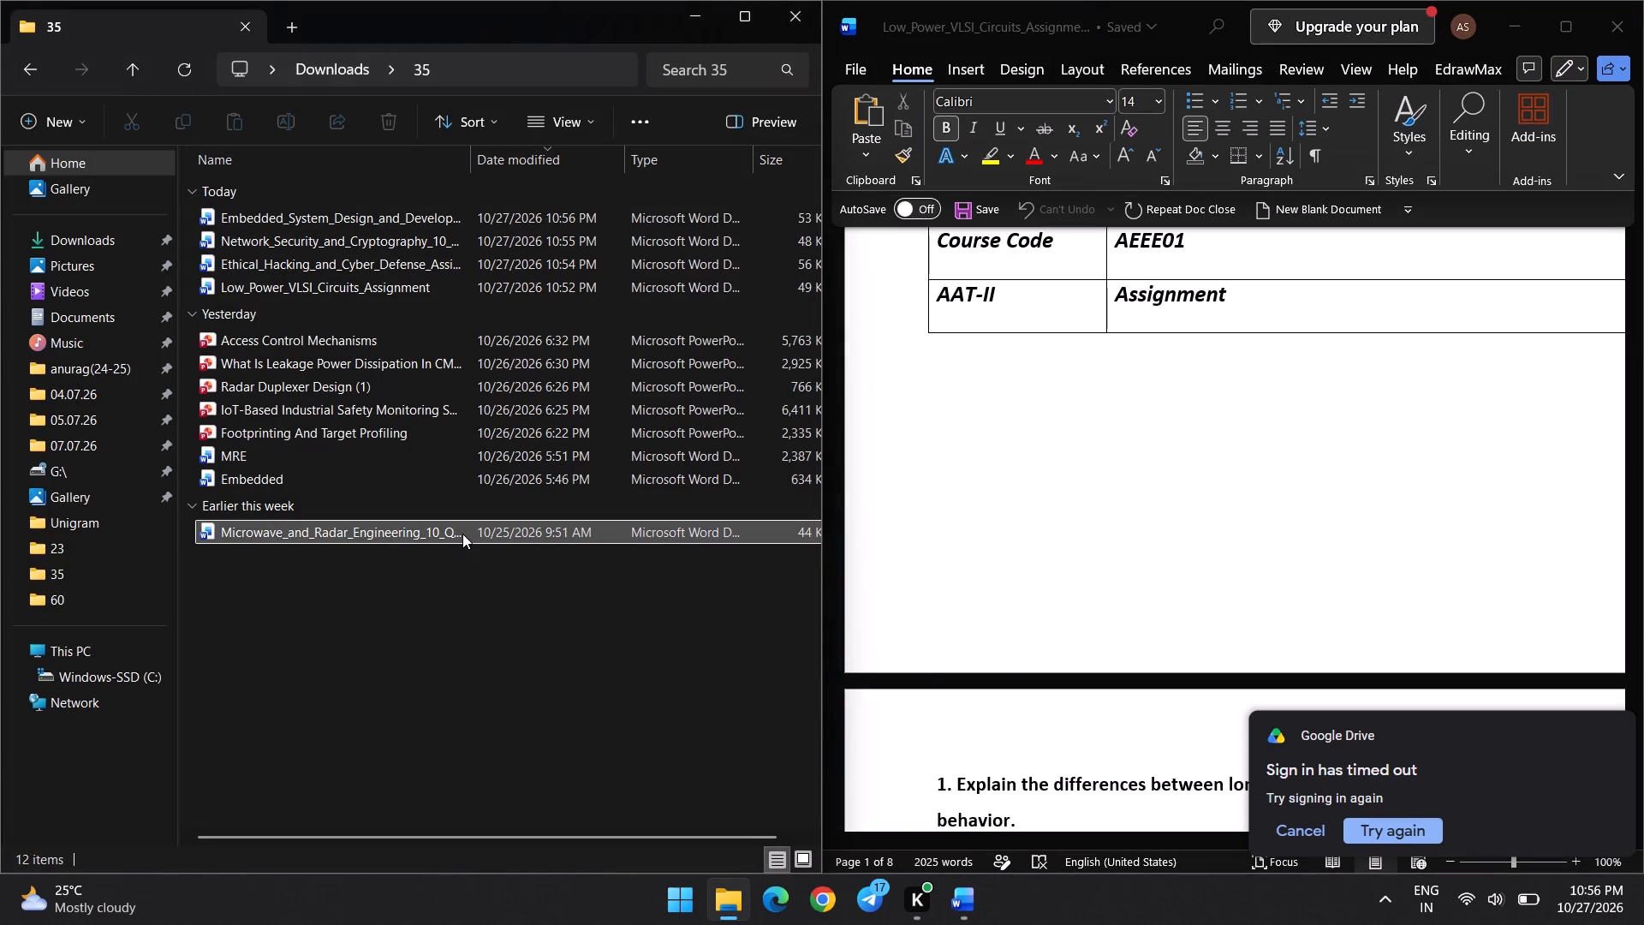
{"action": "triple_click", "coordinate": [462, 534]}
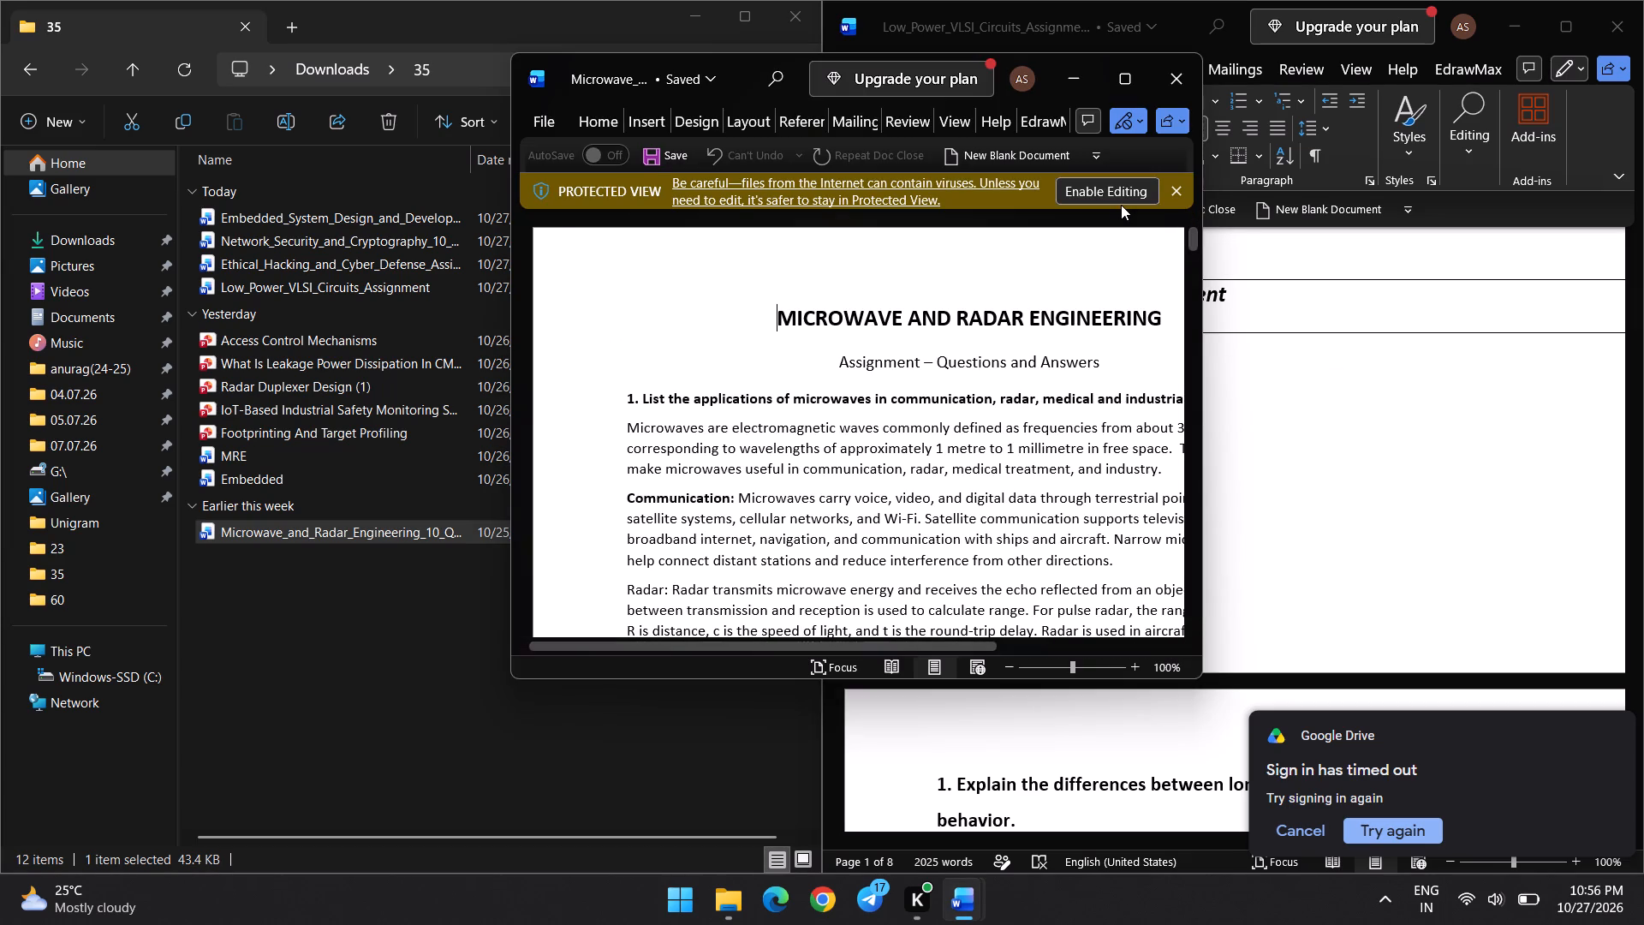
{"action": "left_click", "coordinate": [1117, 194]}
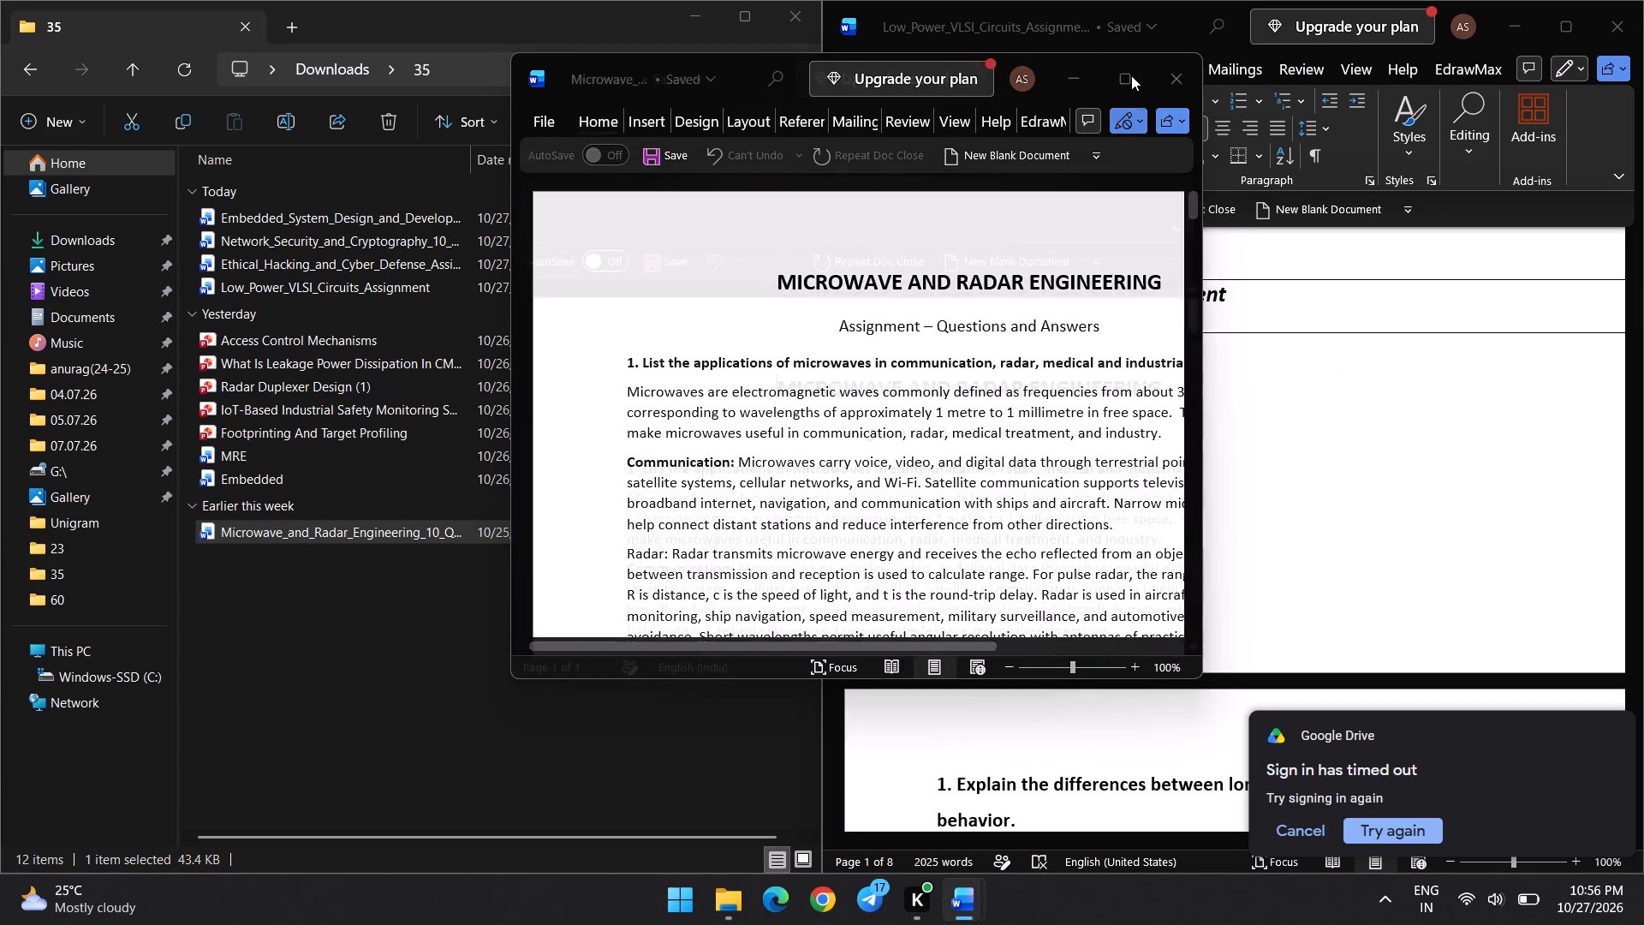
{"action": "left_click", "coordinate": [1131, 75]}
Replace the Microwave and Radar Engineering title and subtitle with the copied institute cover page above question 1.
{"action": "left_click_drag", "start_coordinate": [956, 379], "coordinate": [579, 311]}
{"action": "key", "text": "BackSpace"}
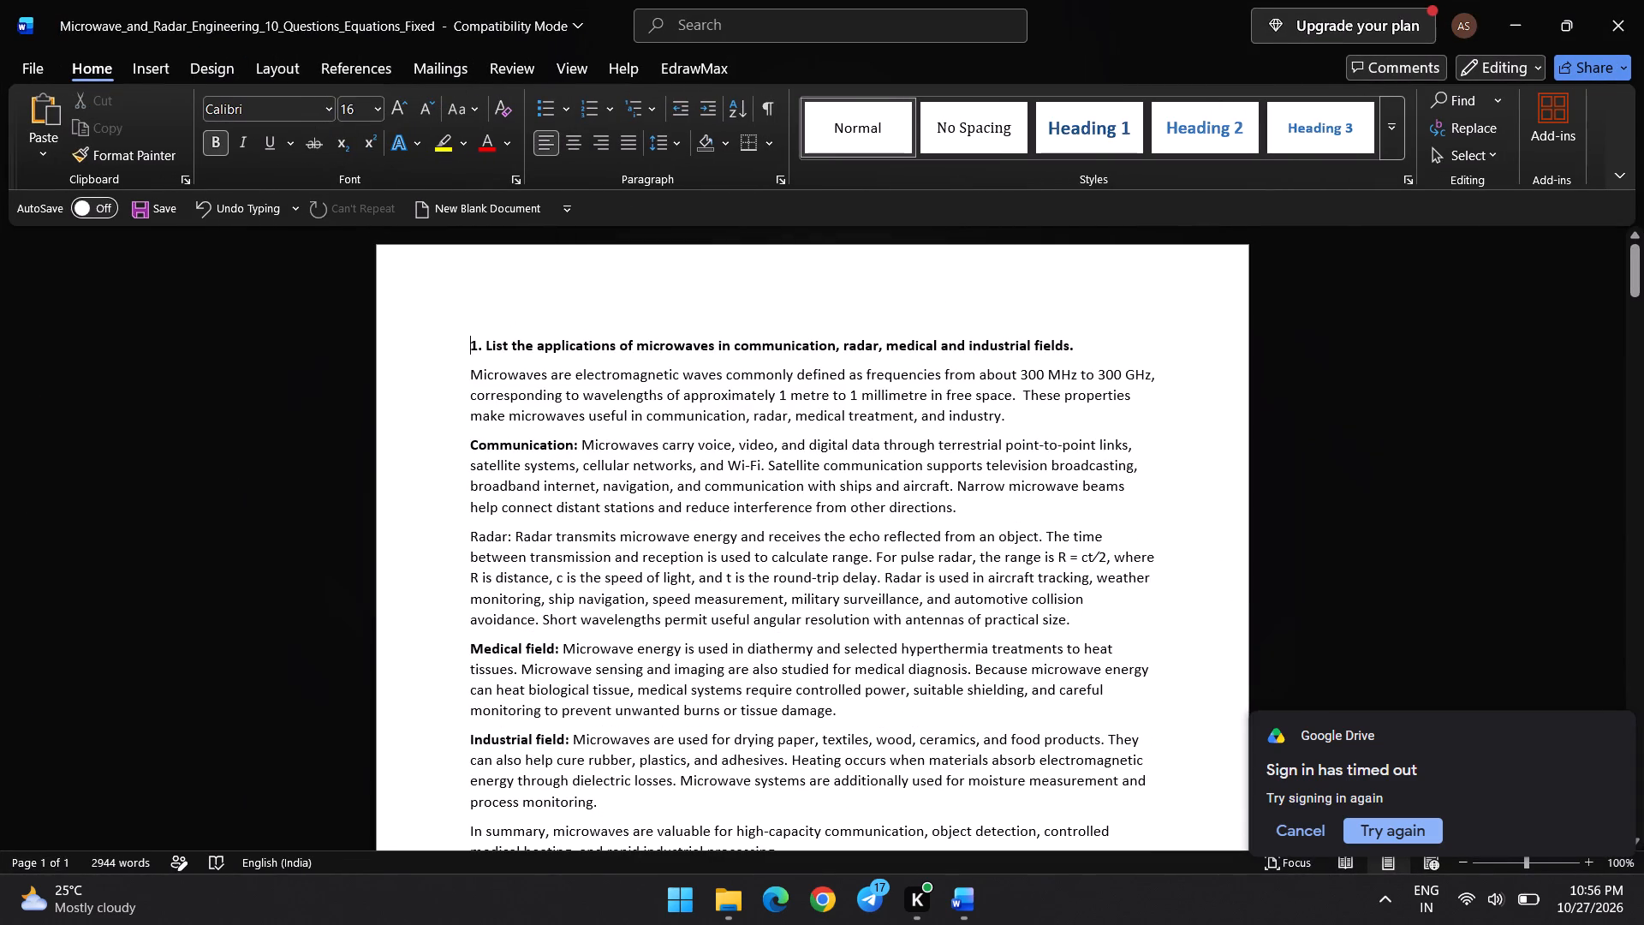
{"action": "key", "text": "ctrl+v"}
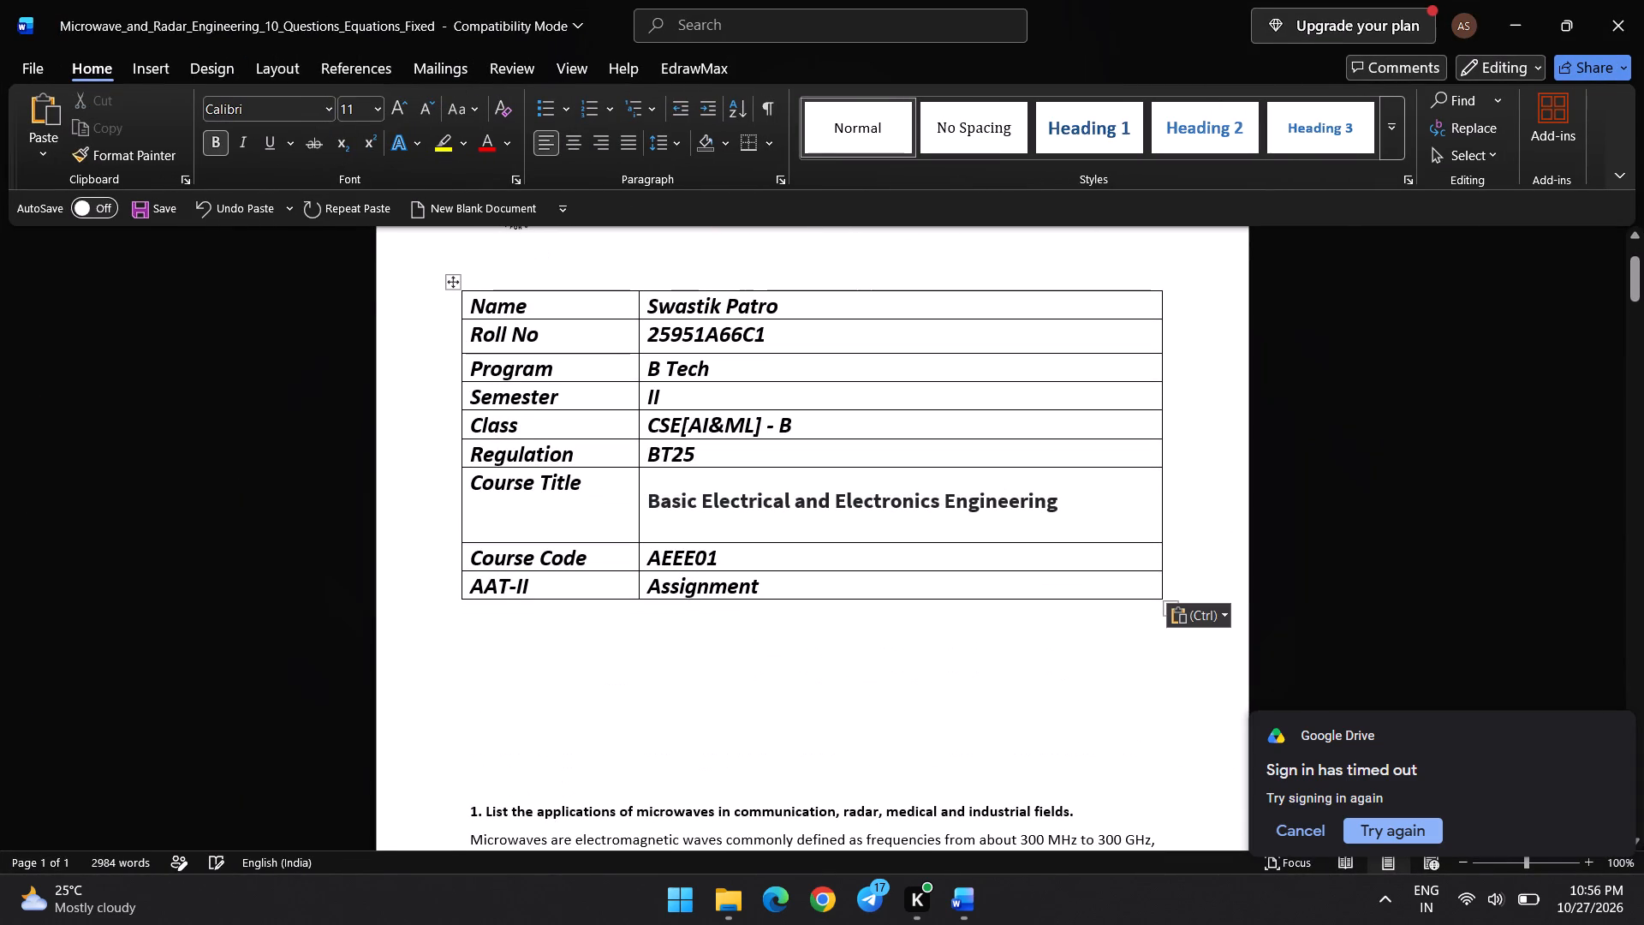
Insert blank lines below the cover page table so that question 1 starts on page 2.
{"action": "key", "text": "Return"}
{"action": "key", "text": "Return"}
{"action": "key", "text": "Return"}
{"action": "key", "text": "Return"}
{"action": "key", "text": "Return"}
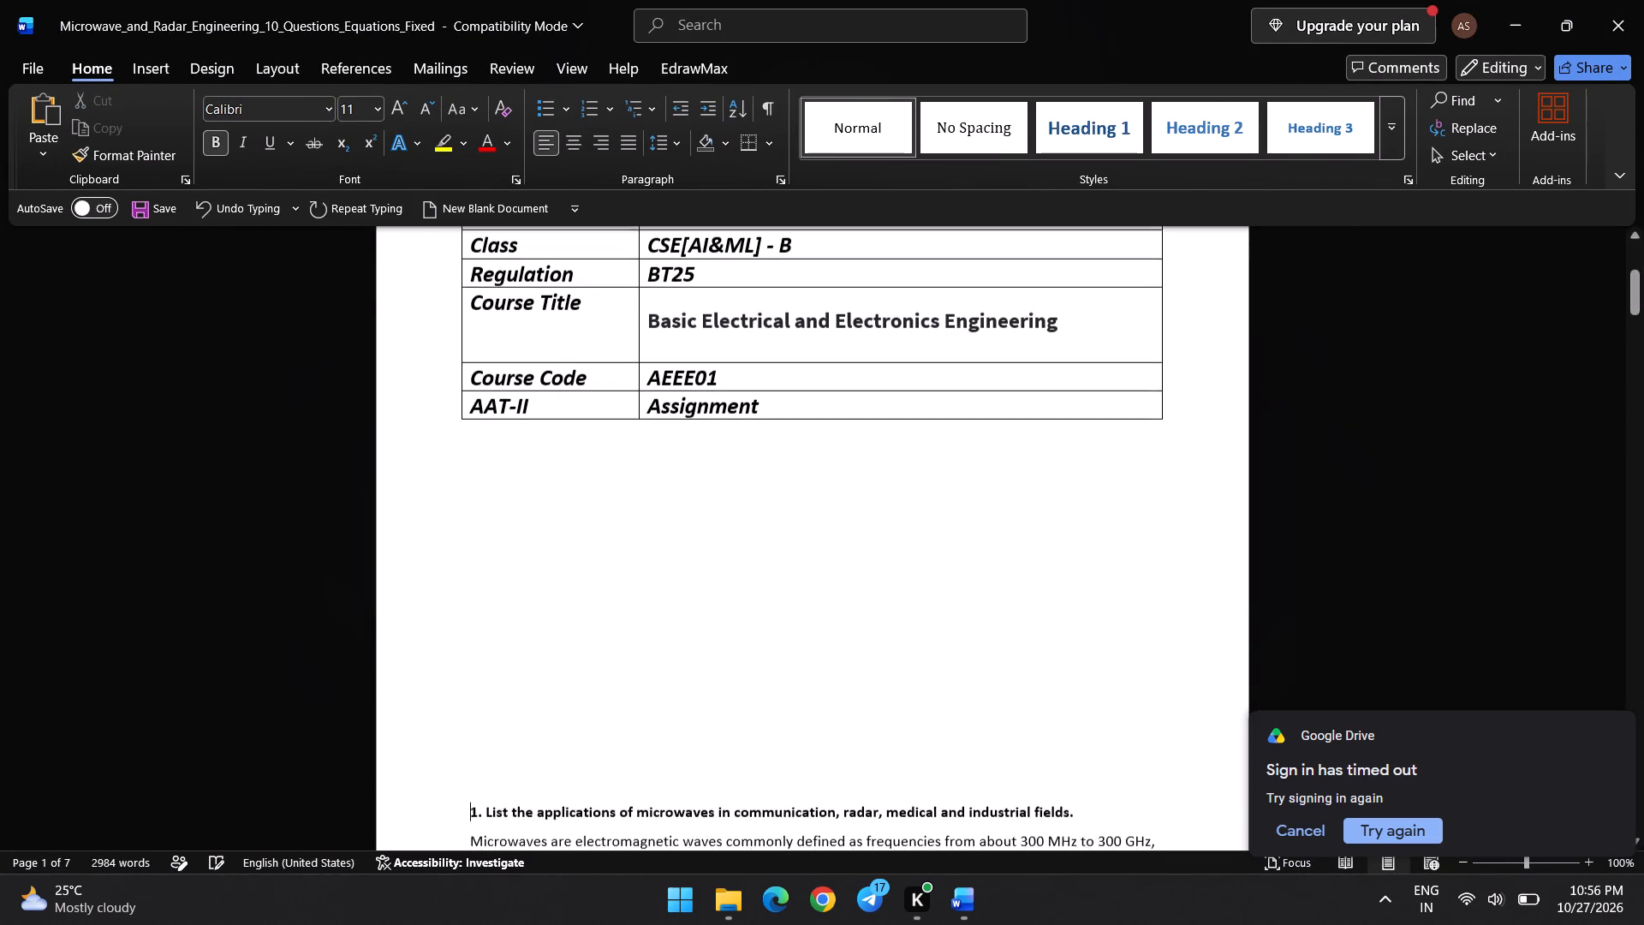
{"action": "key", "text": "Return"}
{"action": "key", "text": "Return"}
{"action": "key", "text": "Return"}
{"action": "key", "text": "Return"}
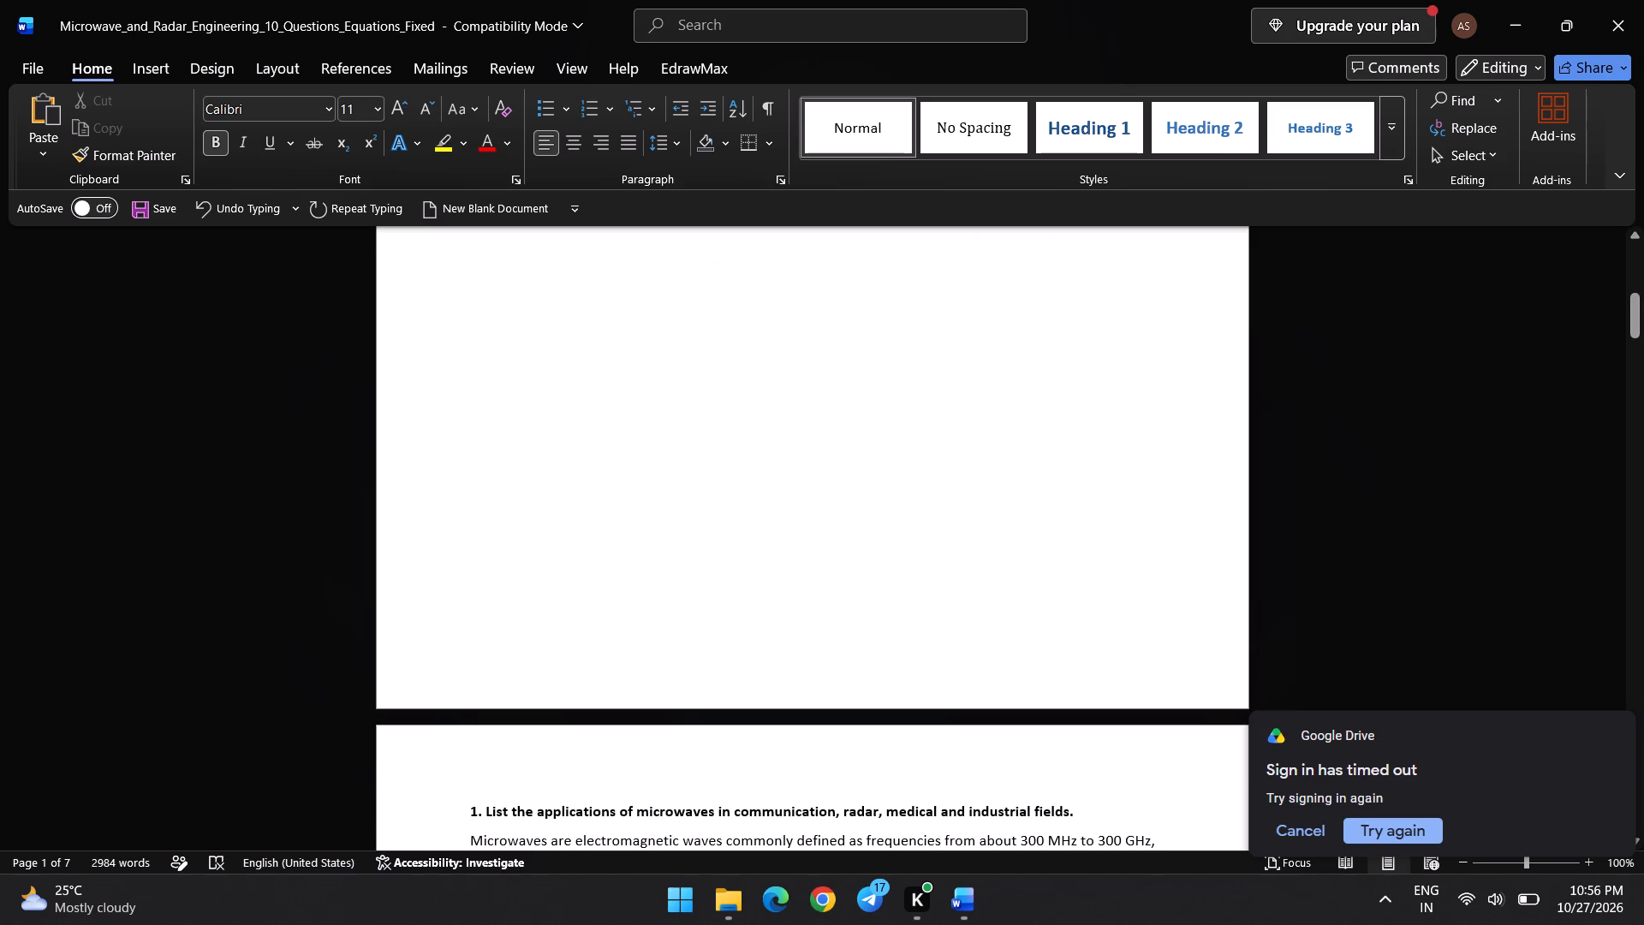
Save the Microwave_and_Radar_Engineering_10_Questions_Equations_Fixed document, check its first pages and close it.
{"action": "scroll", "coordinate": [652, 428], "scroll_direction": "up", "scroll_amount": 7}
{"action": "key", "text": "ctrl+s"}
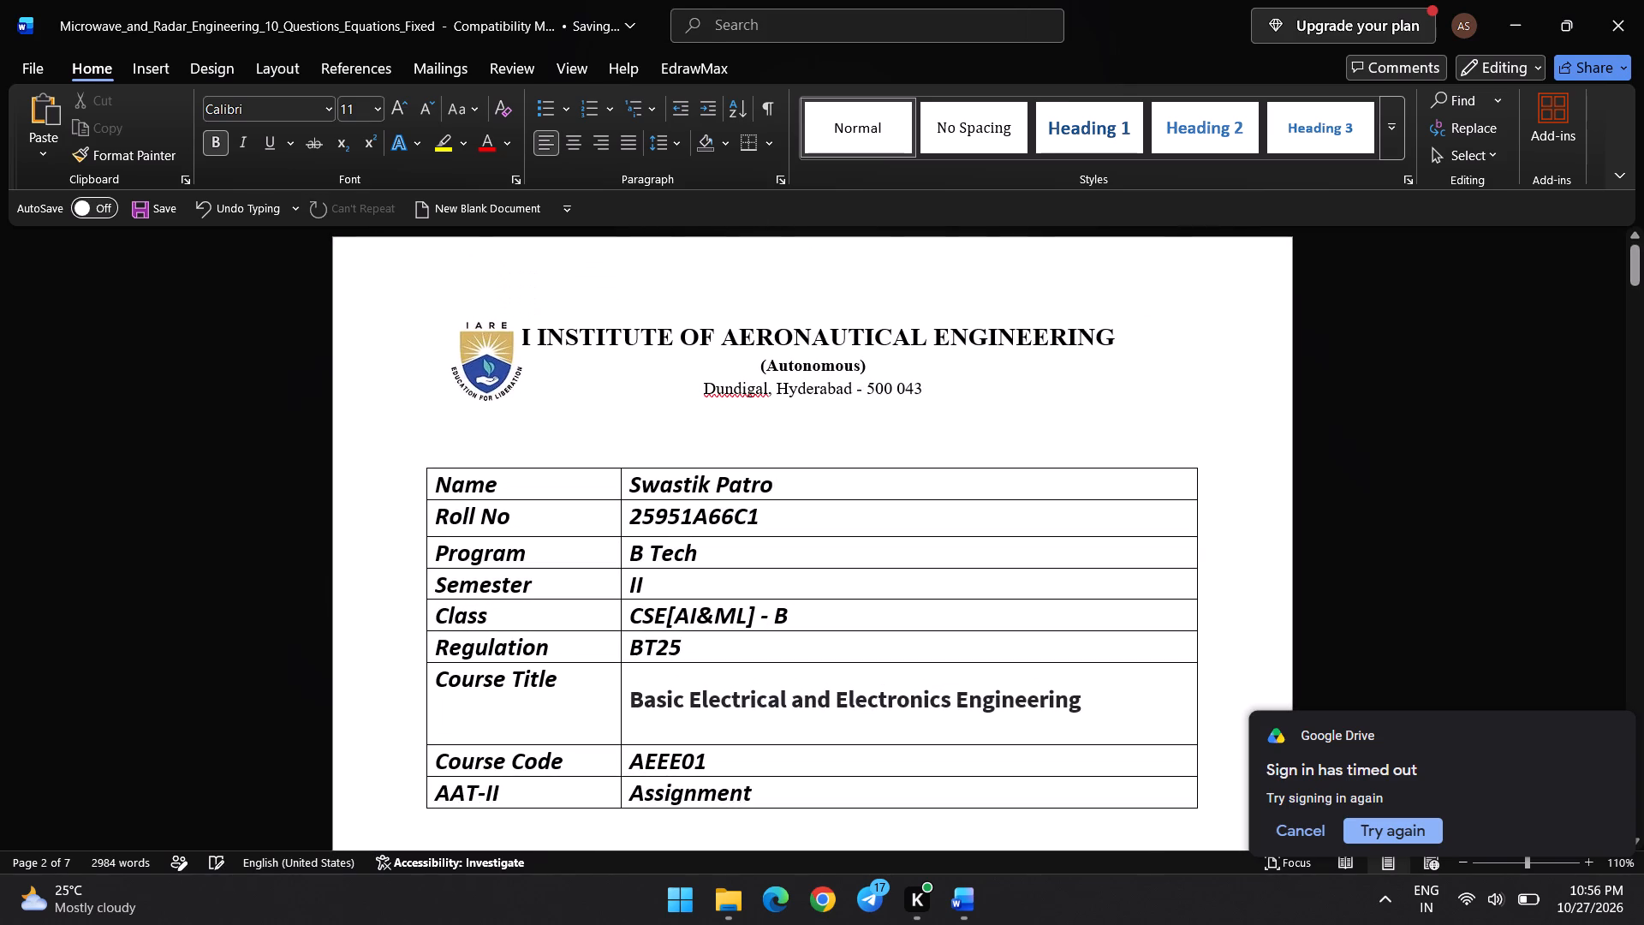
{"action": "scroll", "coordinate": [652, 428], "scroll_direction": "down", "scroll_amount": 1}
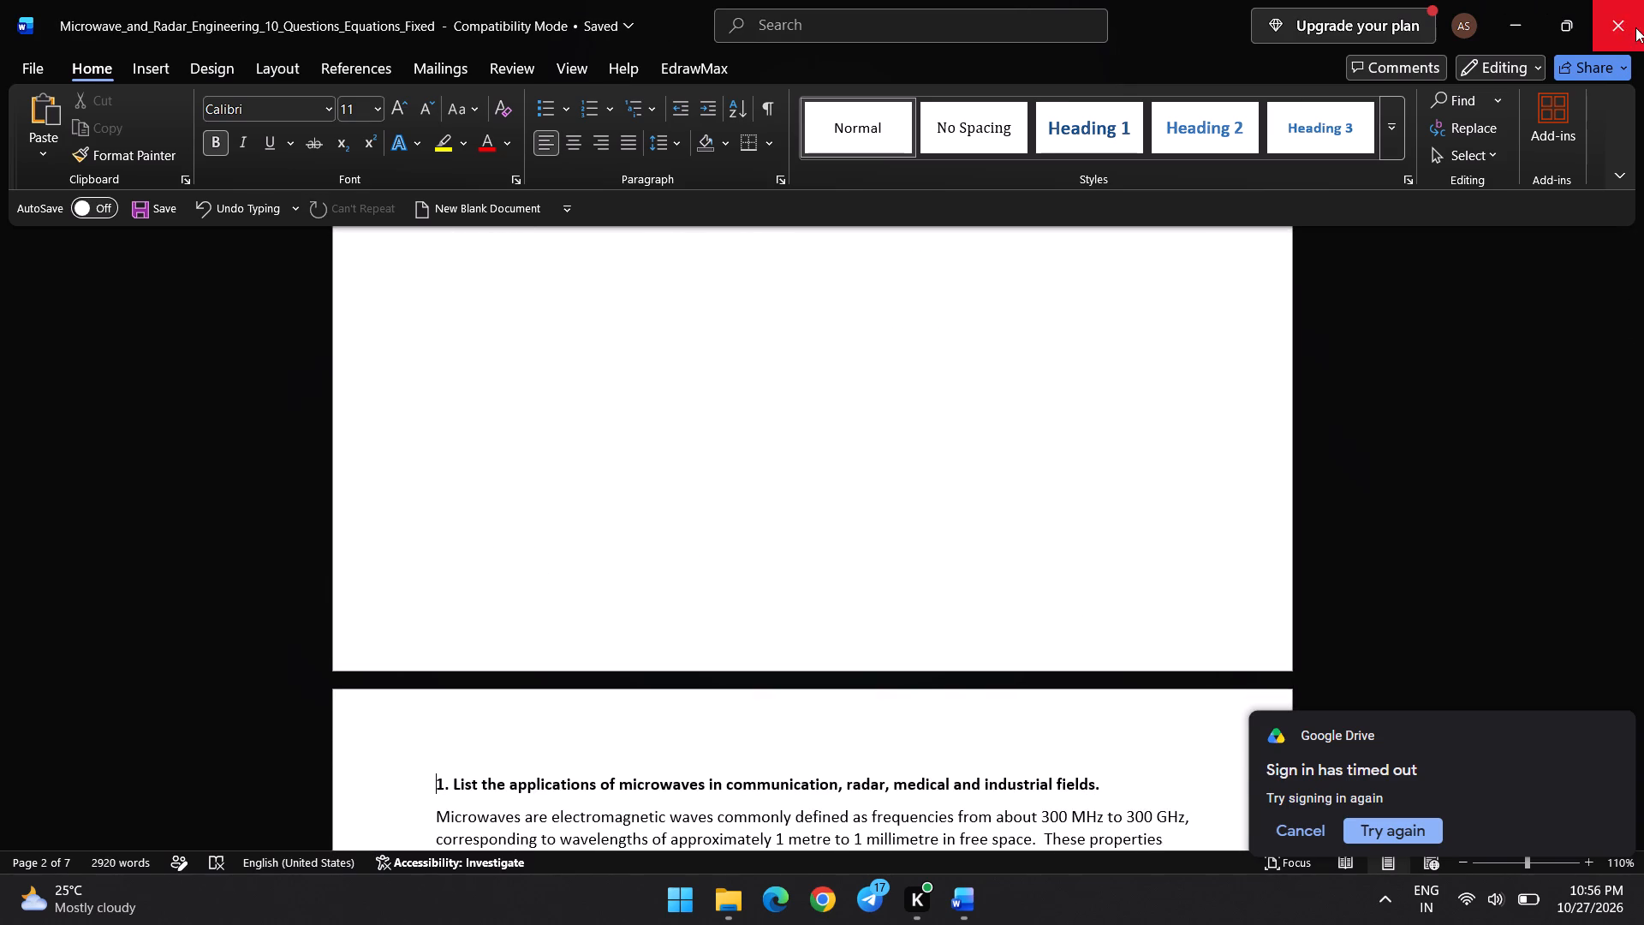
{"action": "left_click", "coordinate": [1635, 27]}
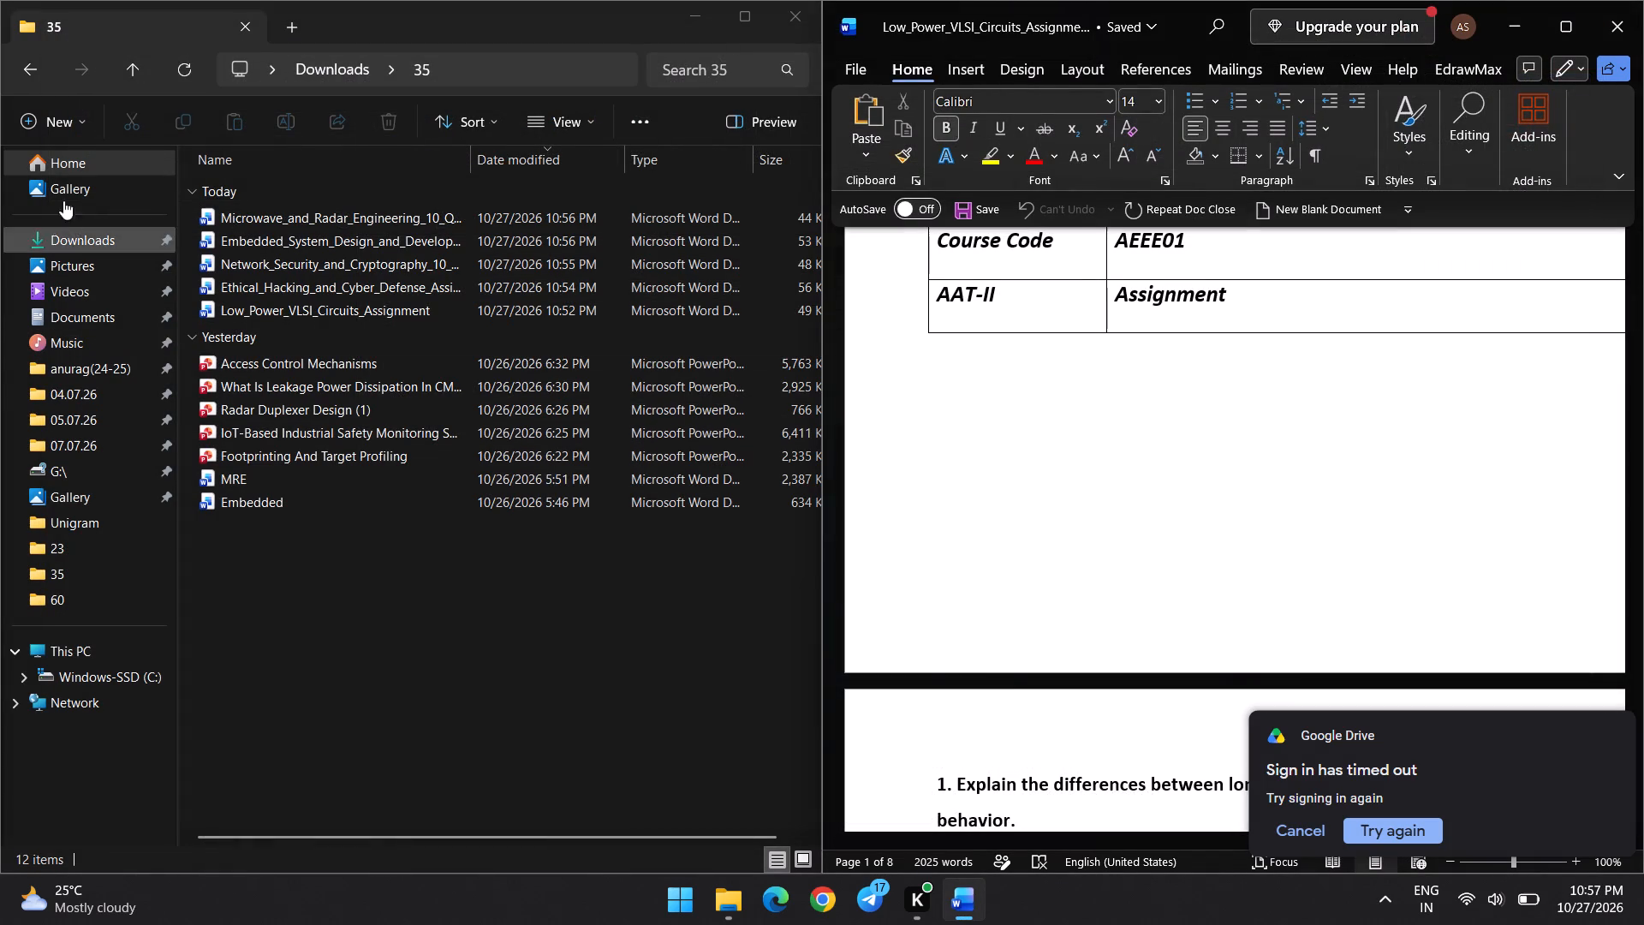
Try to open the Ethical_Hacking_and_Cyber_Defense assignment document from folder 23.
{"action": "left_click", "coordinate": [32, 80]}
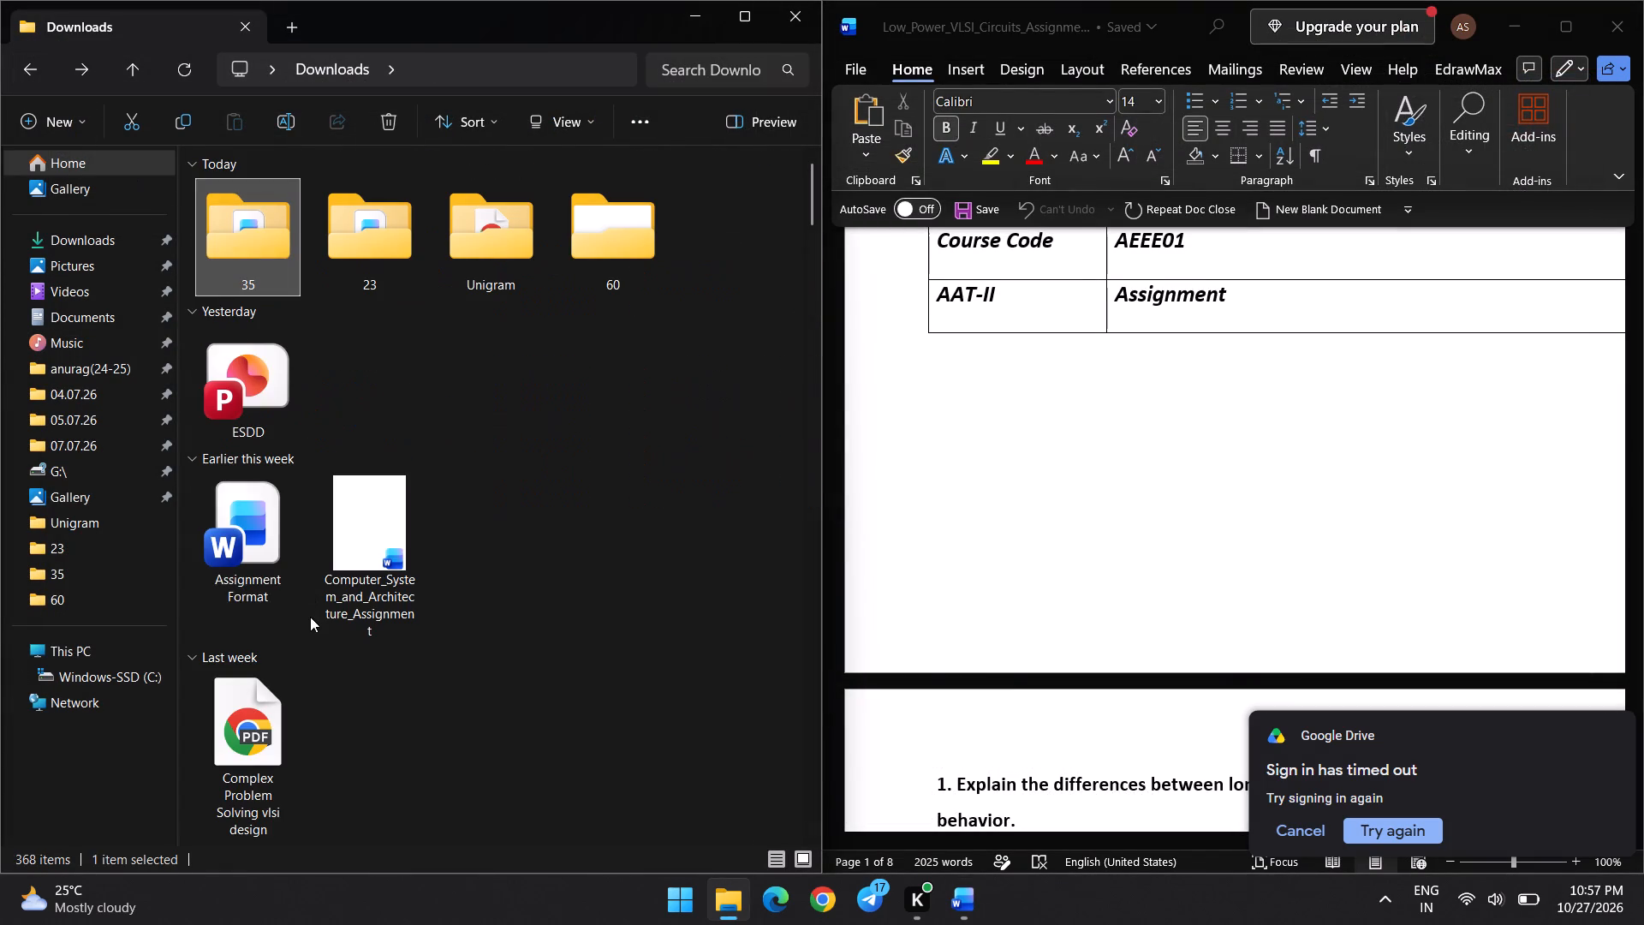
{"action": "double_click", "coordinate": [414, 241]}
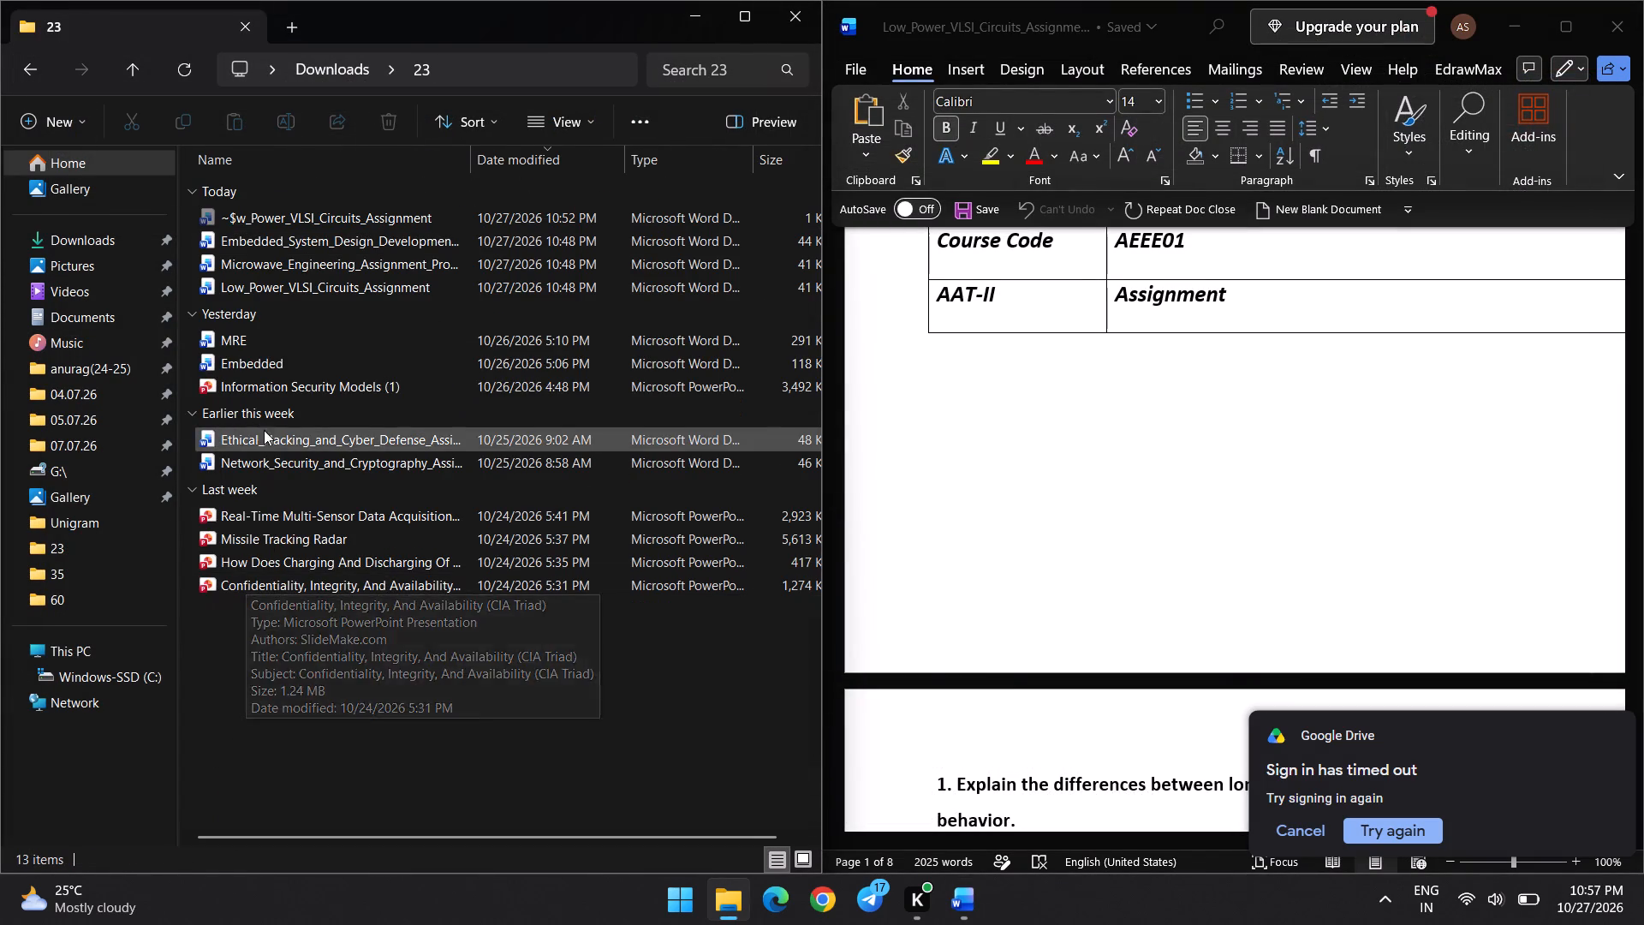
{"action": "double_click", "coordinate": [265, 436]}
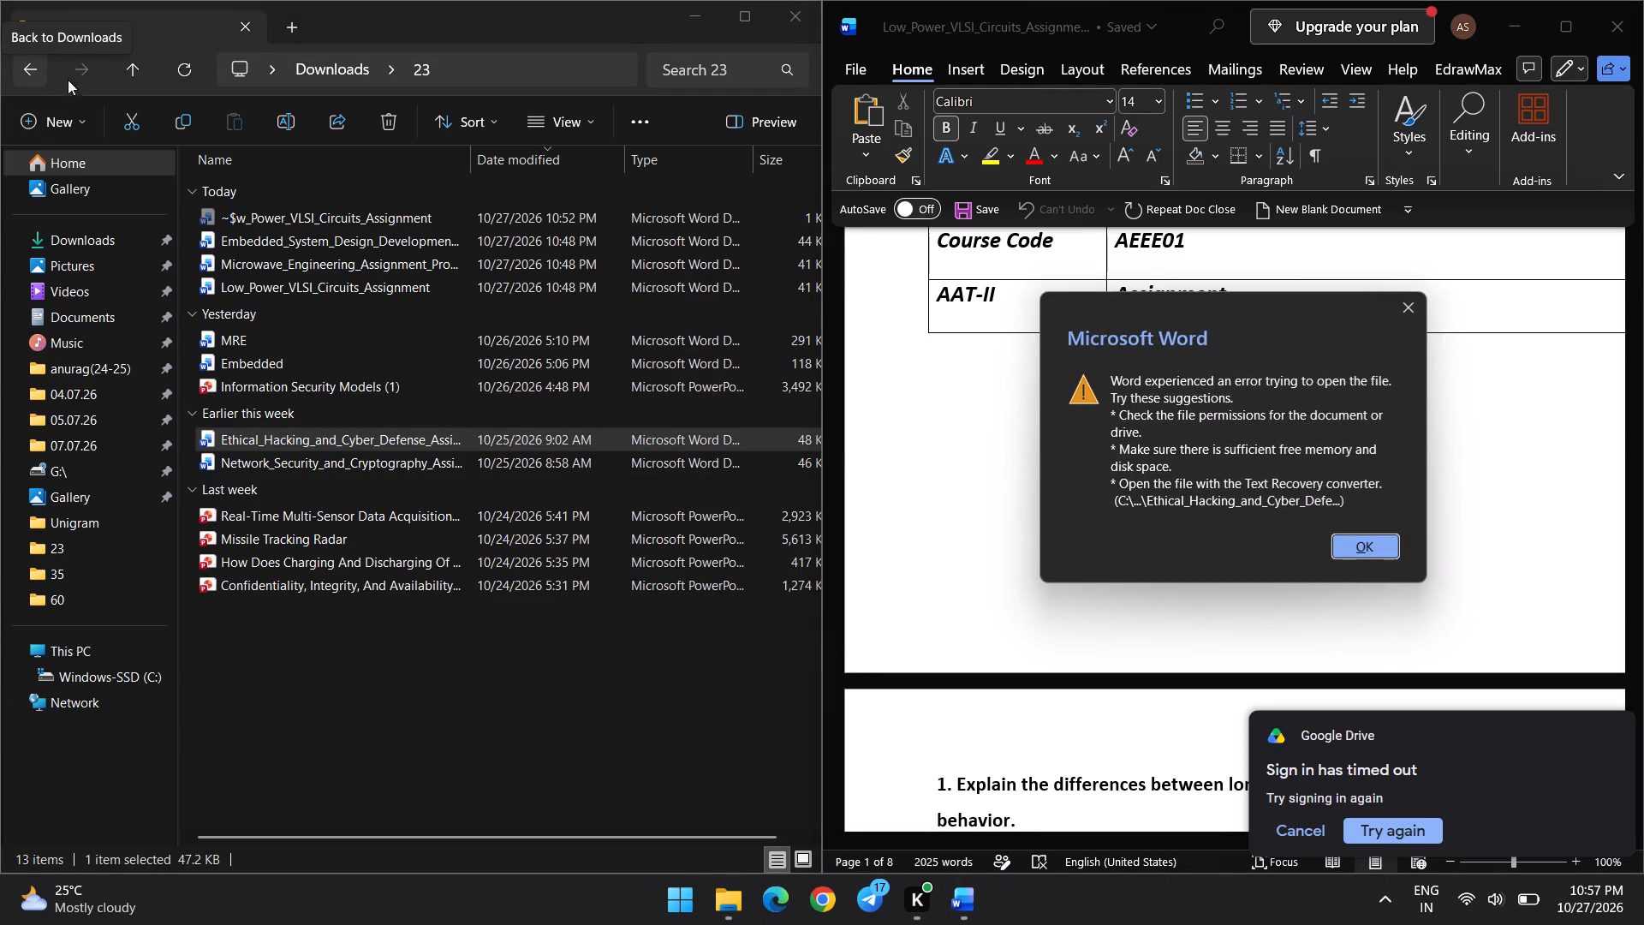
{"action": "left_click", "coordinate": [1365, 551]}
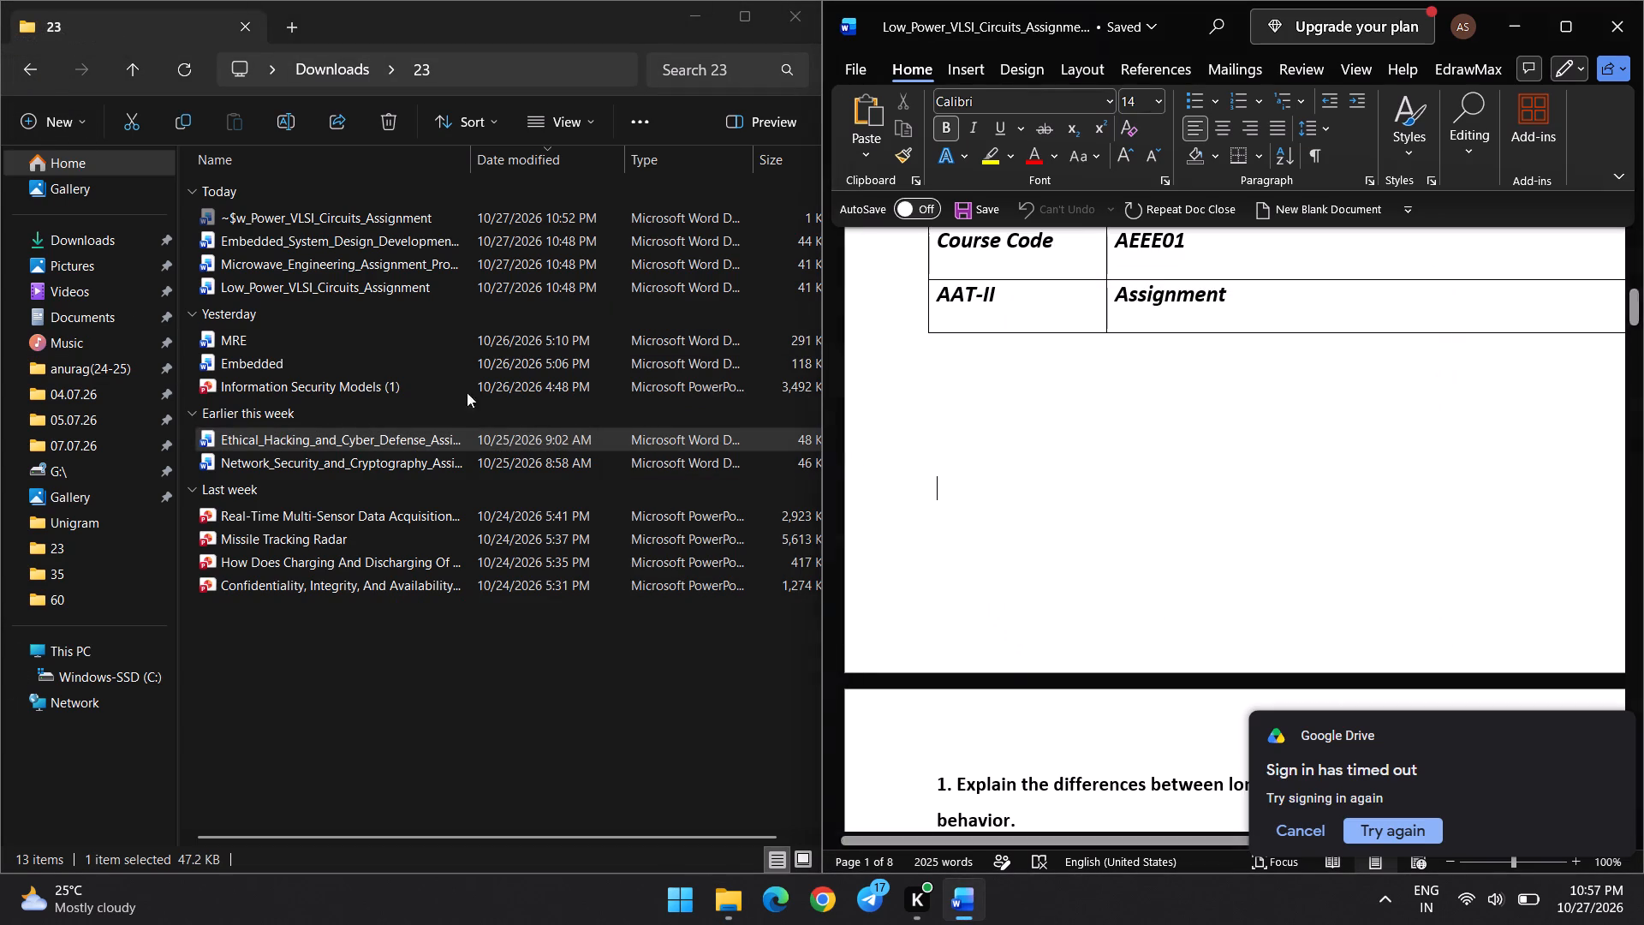
Open the Low_Power_VLSI_Circuits_Assignment_2 document from folder 60, enable editing and maximize its window.
{"action": "left_click", "coordinate": [19, 80]}
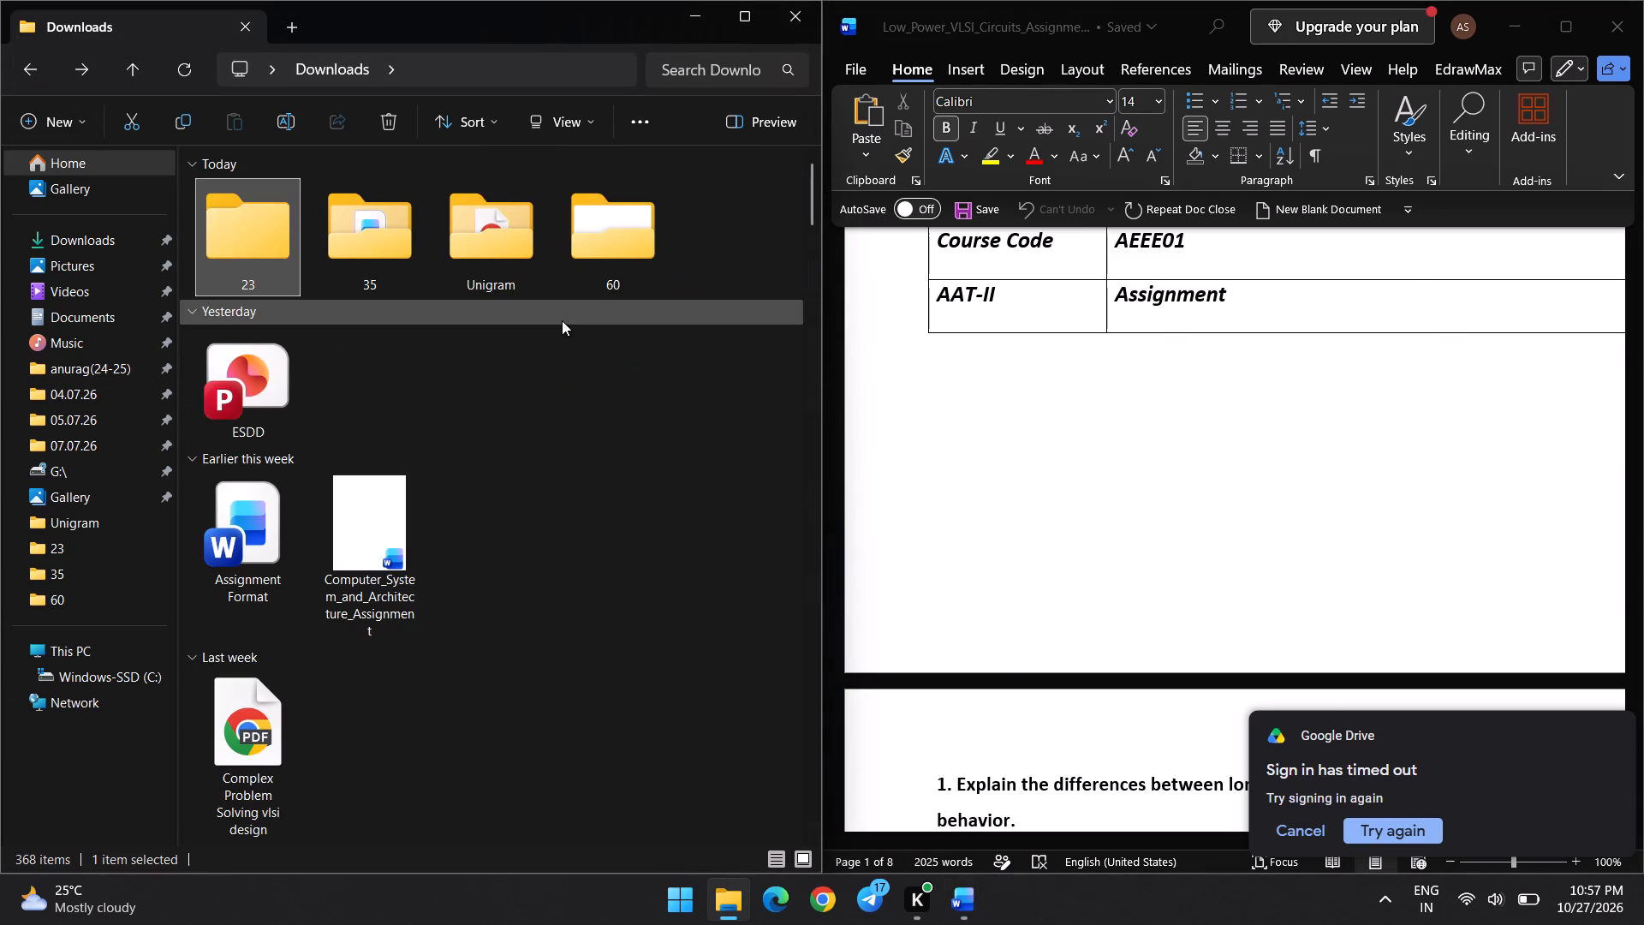
{"action": "double_click", "coordinate": [594, 248]}
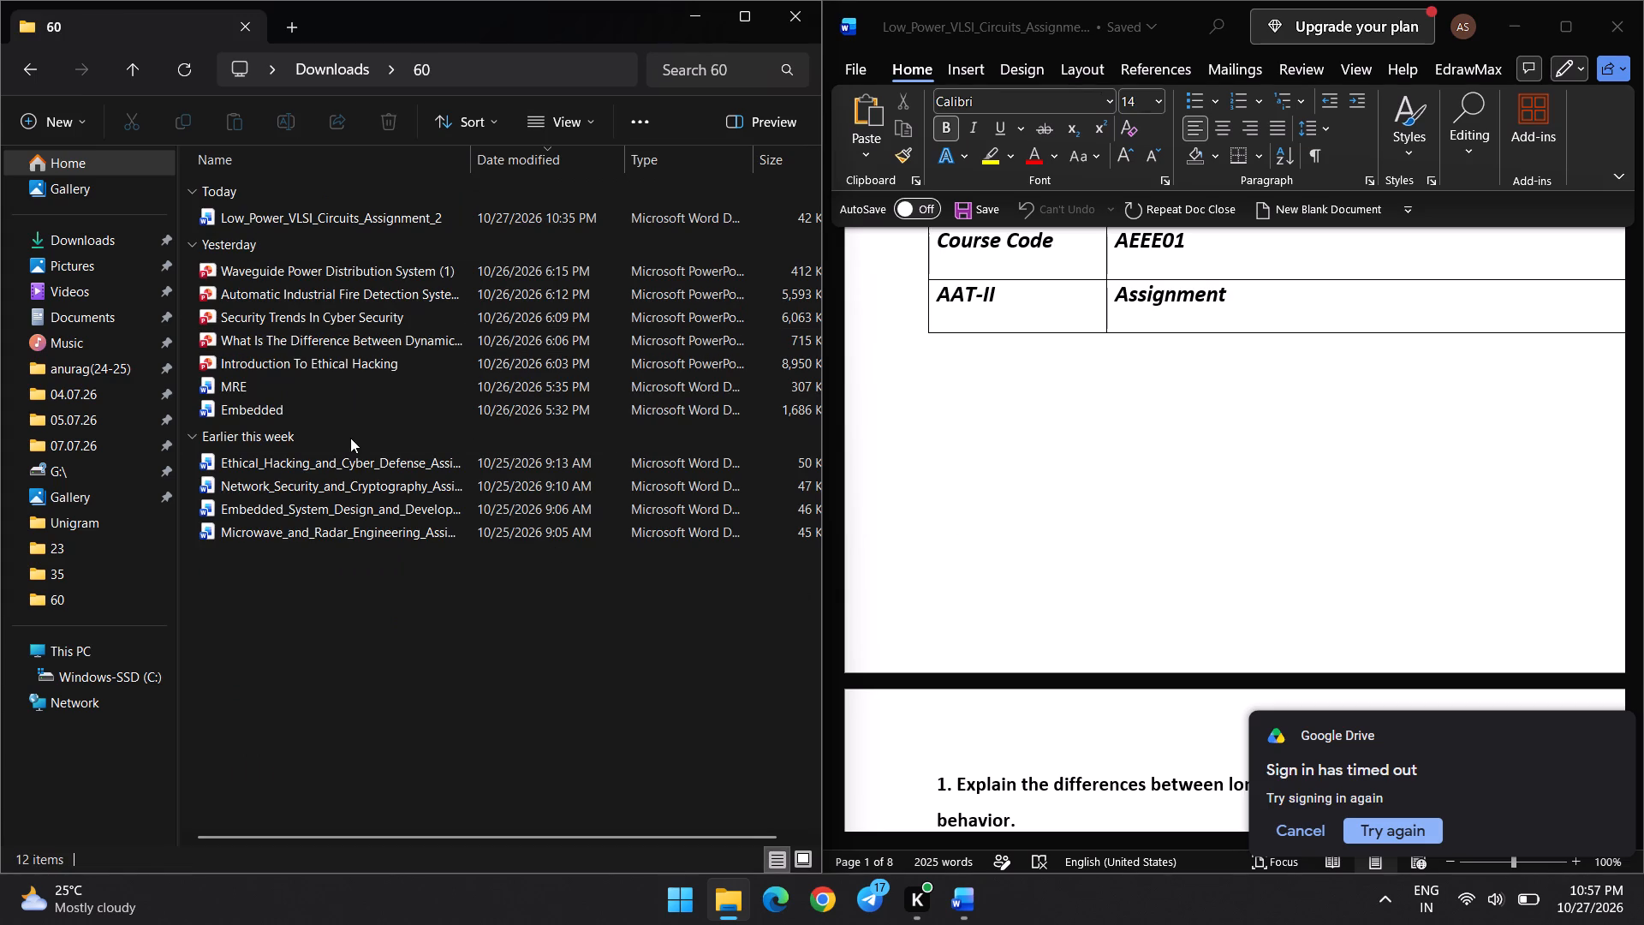
{"action": "double_click", "coordinate": [462, 215]}
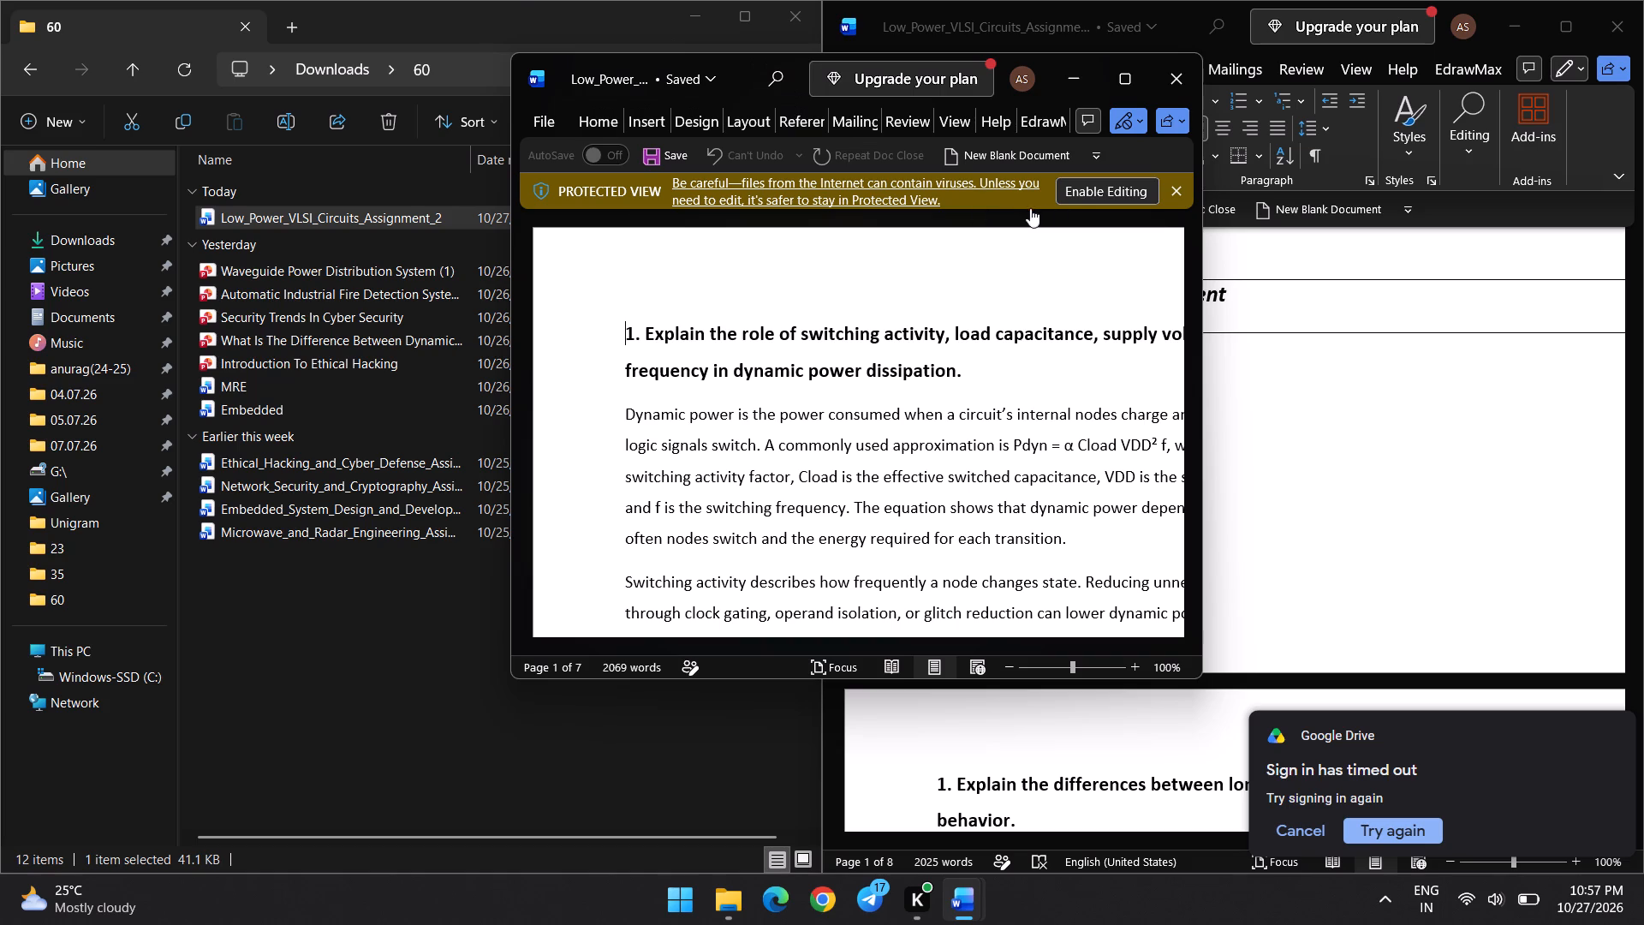
{"action": "left_click", "coordinate": [1087, 194]}
{"action": "left_click", "coordinate": [1128, 74]}
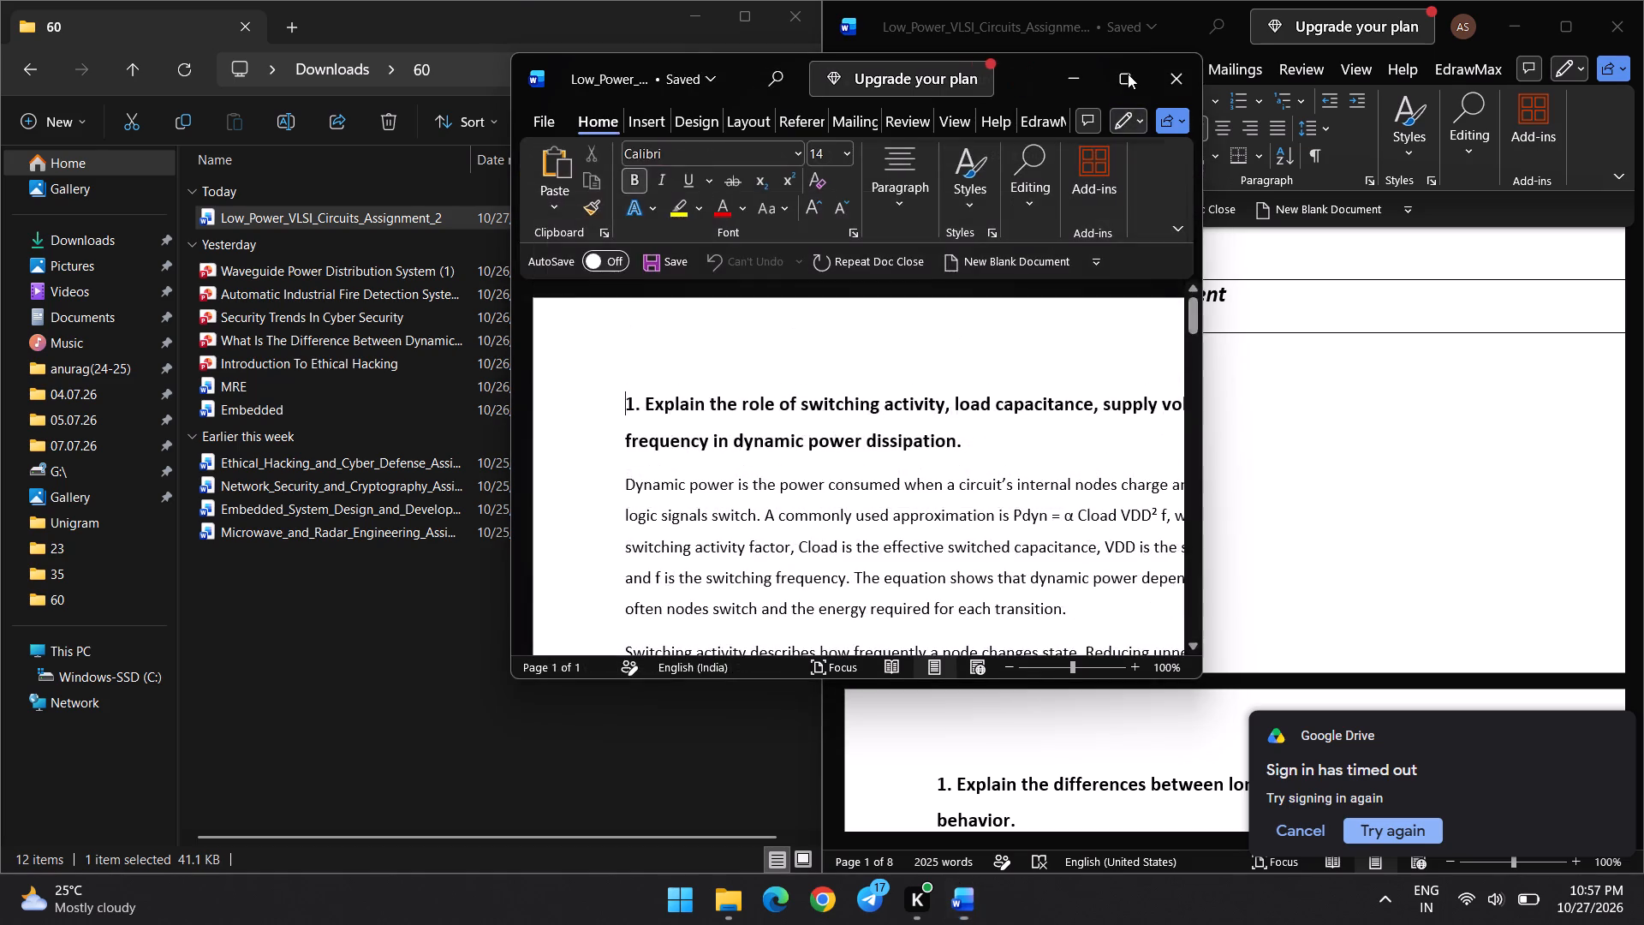
Paste the copied institute cover page above question 1, save the document and close it after checking its pages.
{"action": "key", "text": "ctrl+v"}
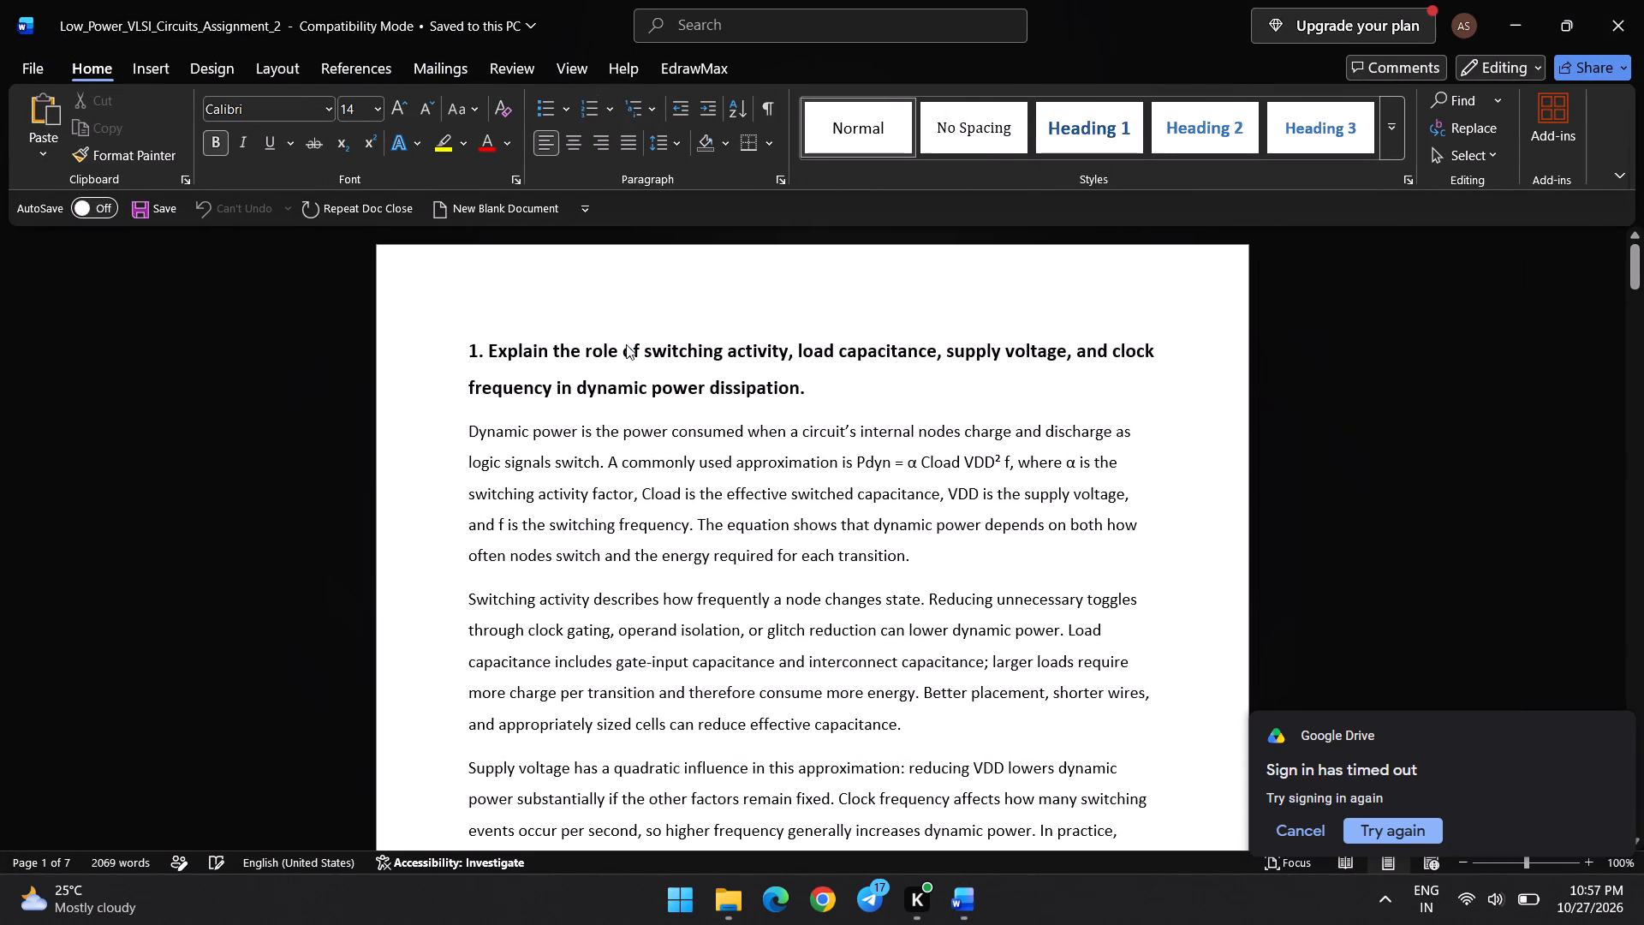
{"action": "key", "text": "ctrl+s"}
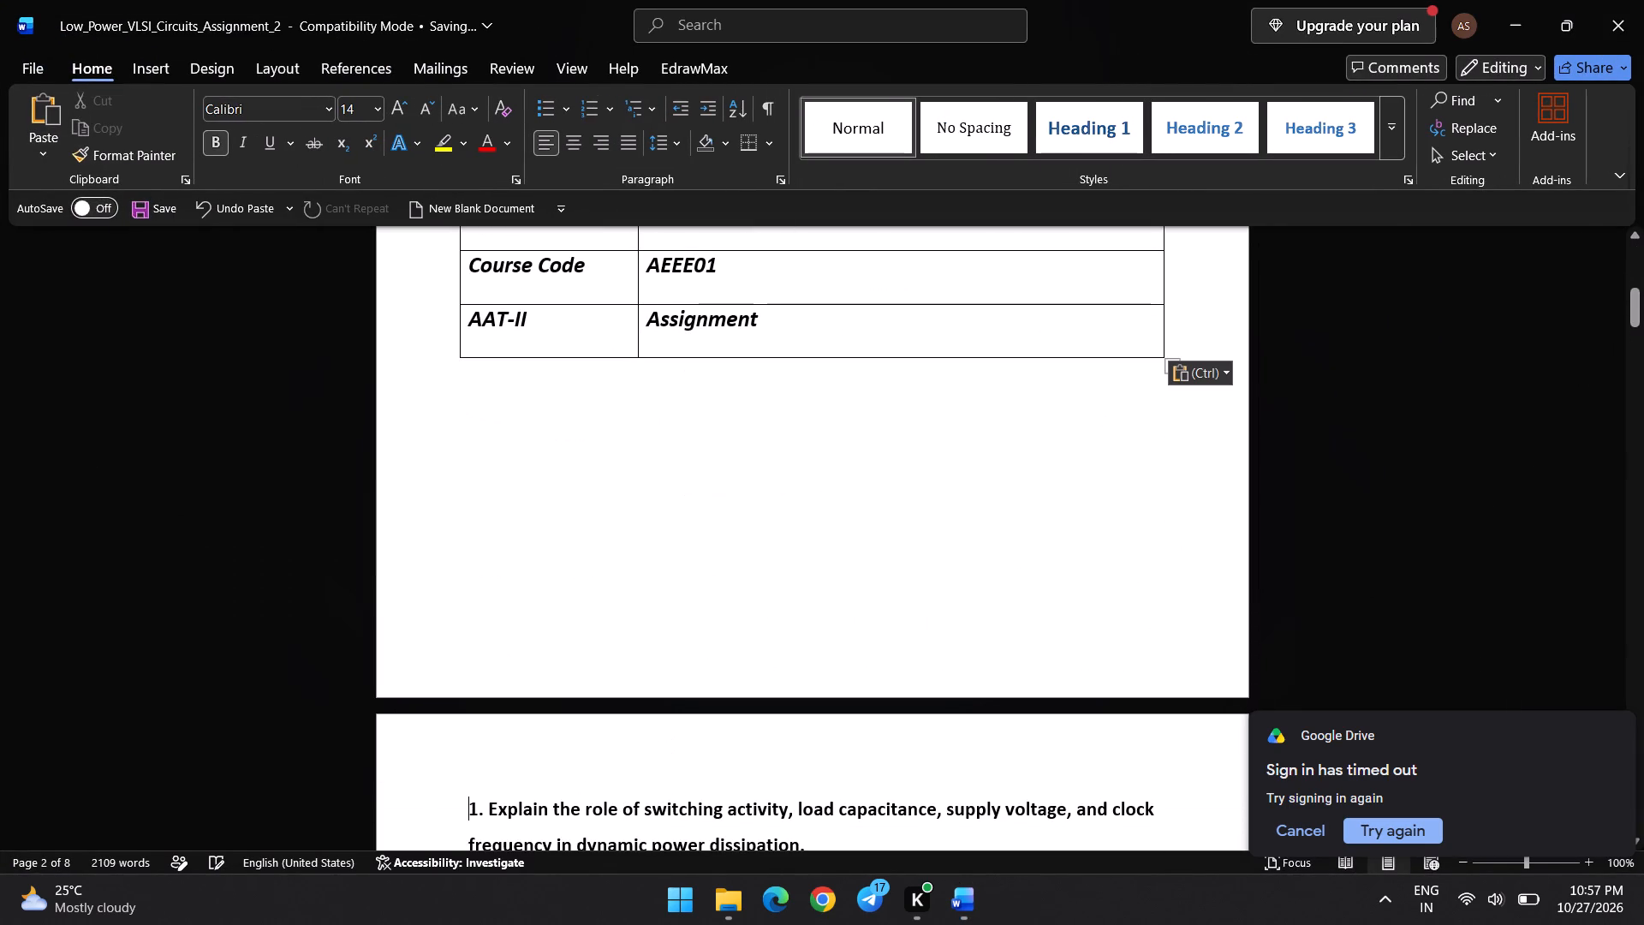
{"action": "scroll", "coordinate": [628, 468], "scroll_direction": "up", "scroll_amount": 6}
{"action": "scroll", "coordinate": [628, 468], "scroll_direction": "down", "scroll_amount": 7}
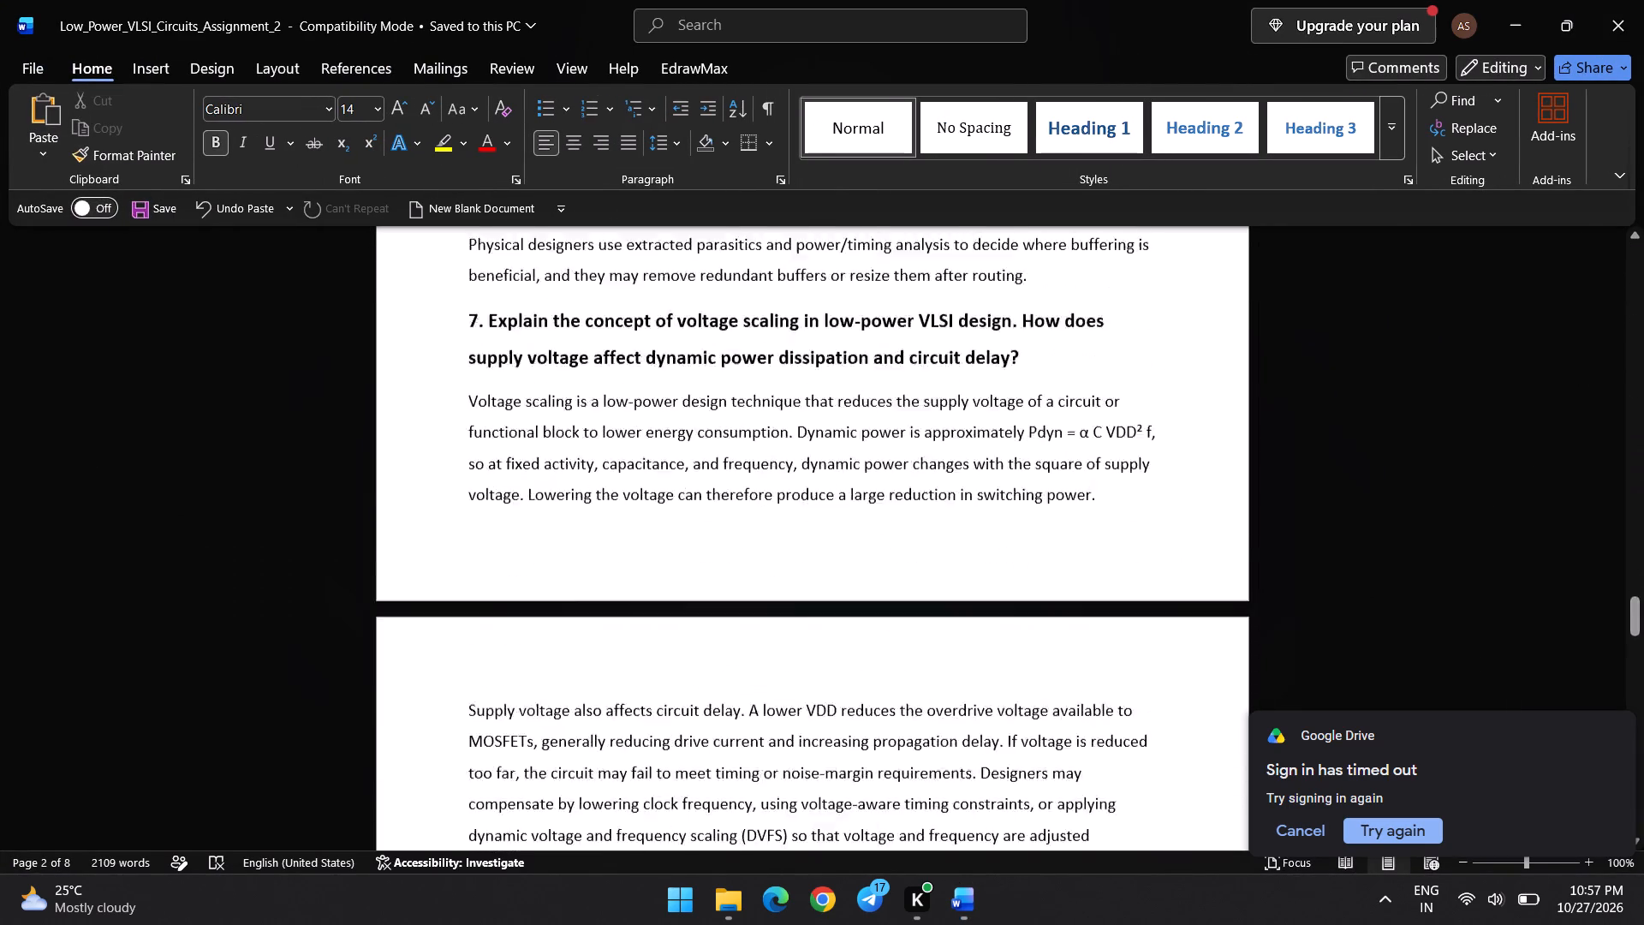
{"action": "left_click", "coordinate": [1608, 25]}
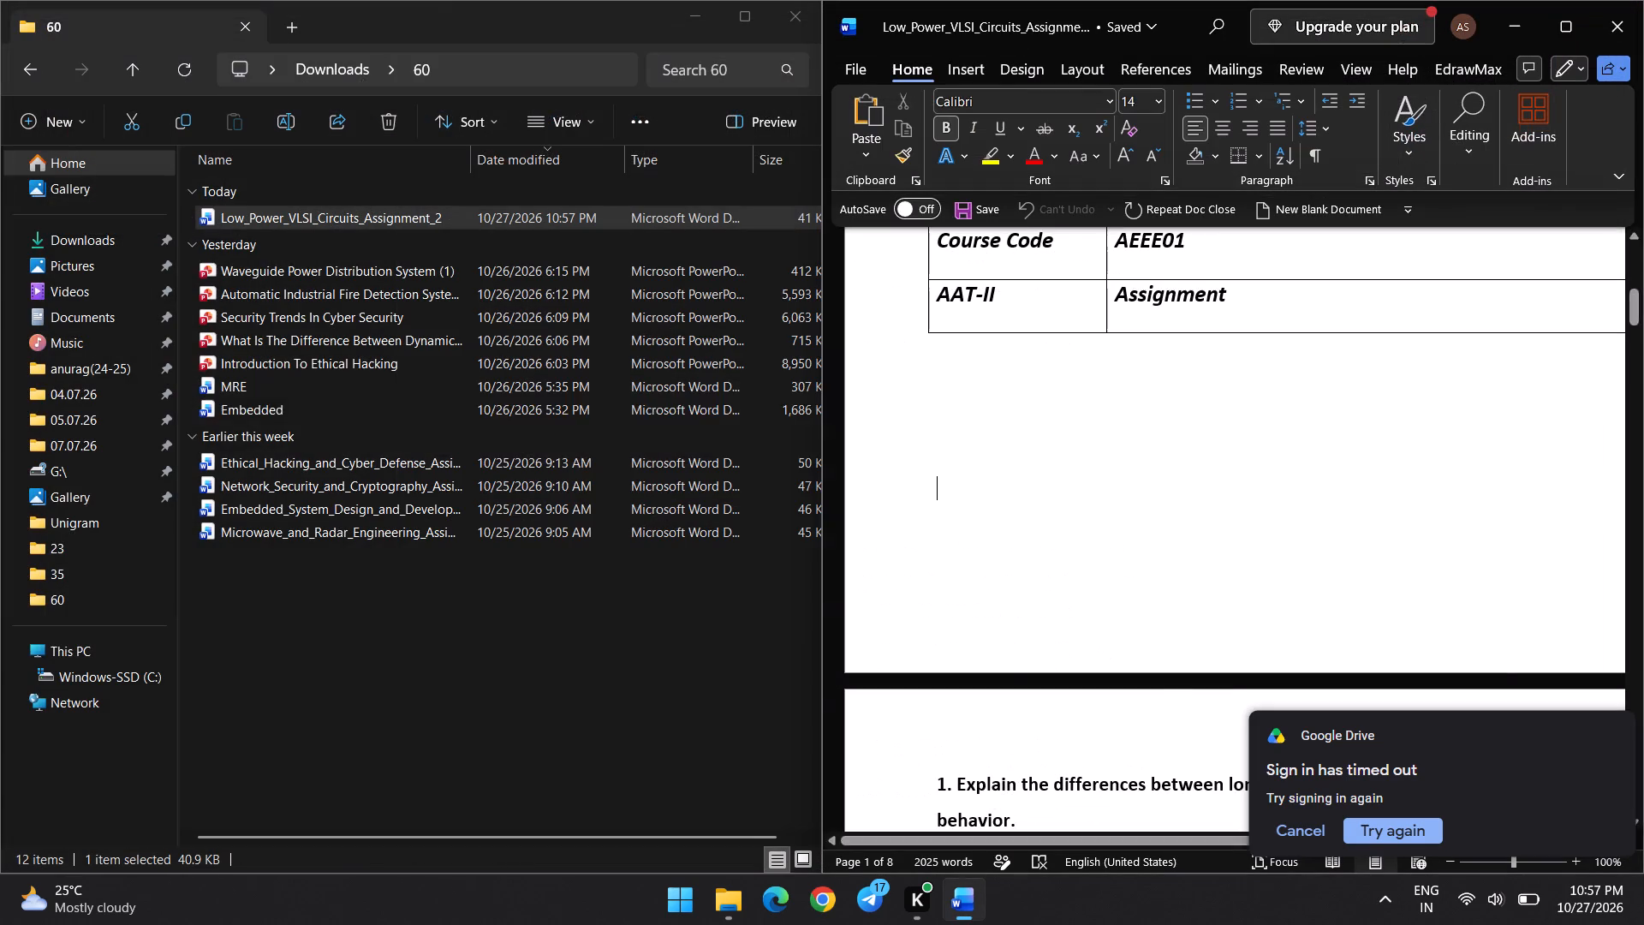
Open the Ethical_Hacking_and_Cyber_Defense_Assignment document from folder 60, enable editing and maximize its window.
{"action": "double_click", "coordinate": [431, 464]}
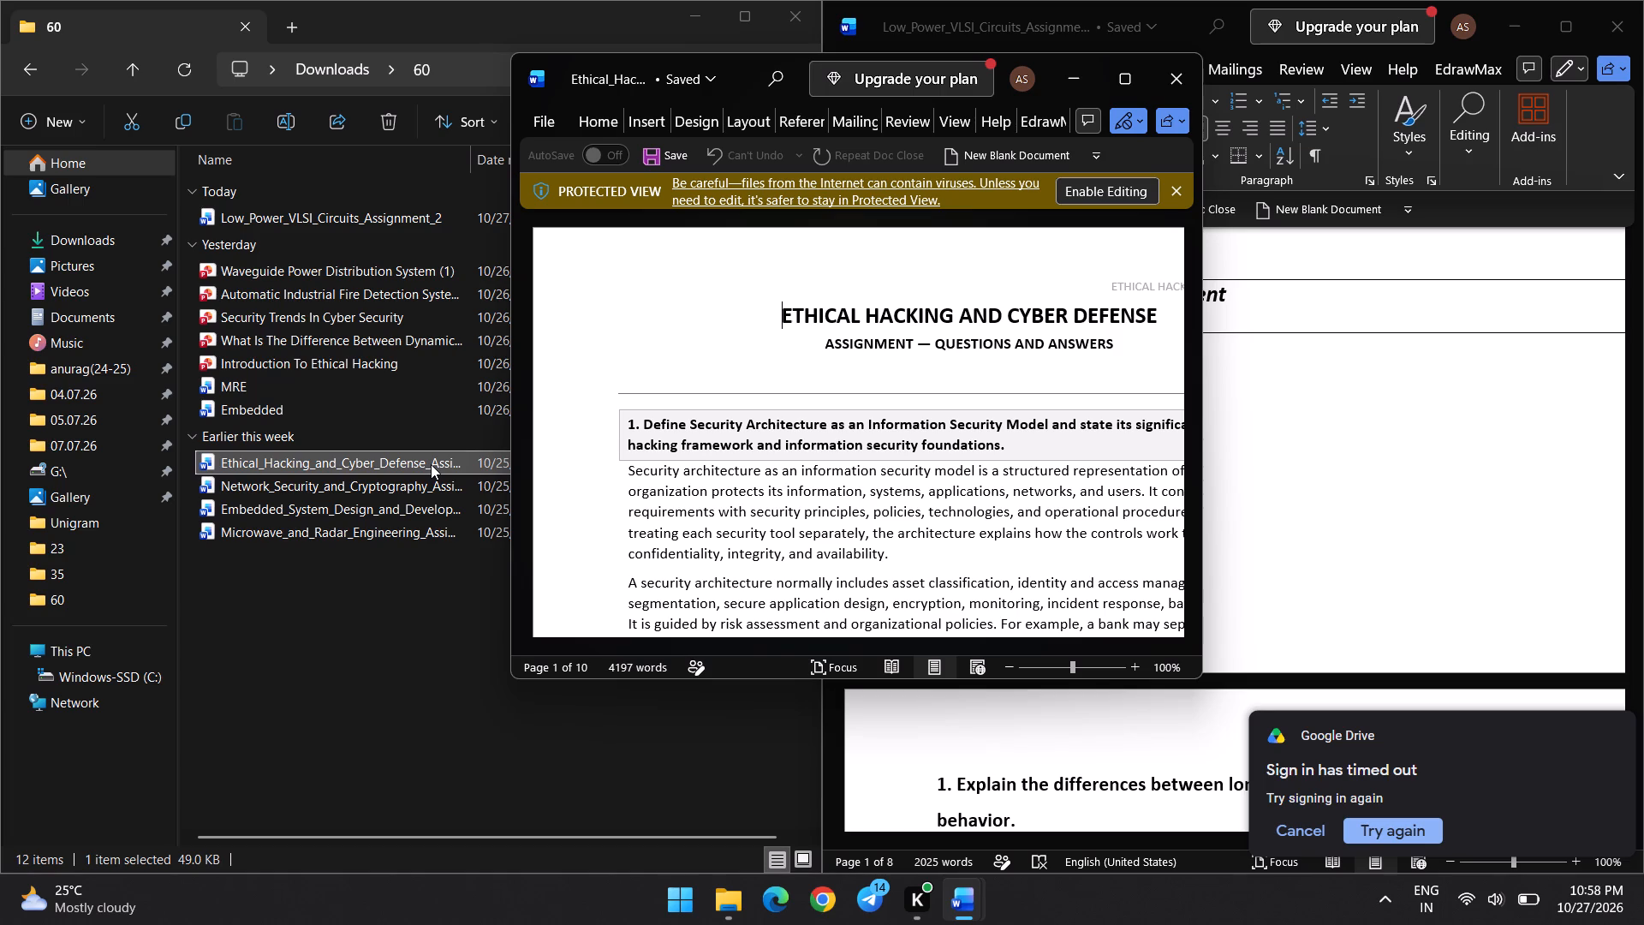
{"action": "left_click", "coordinate": [1069, 190]}
{"action": "left_click", "coordinate": [1123, 87]}
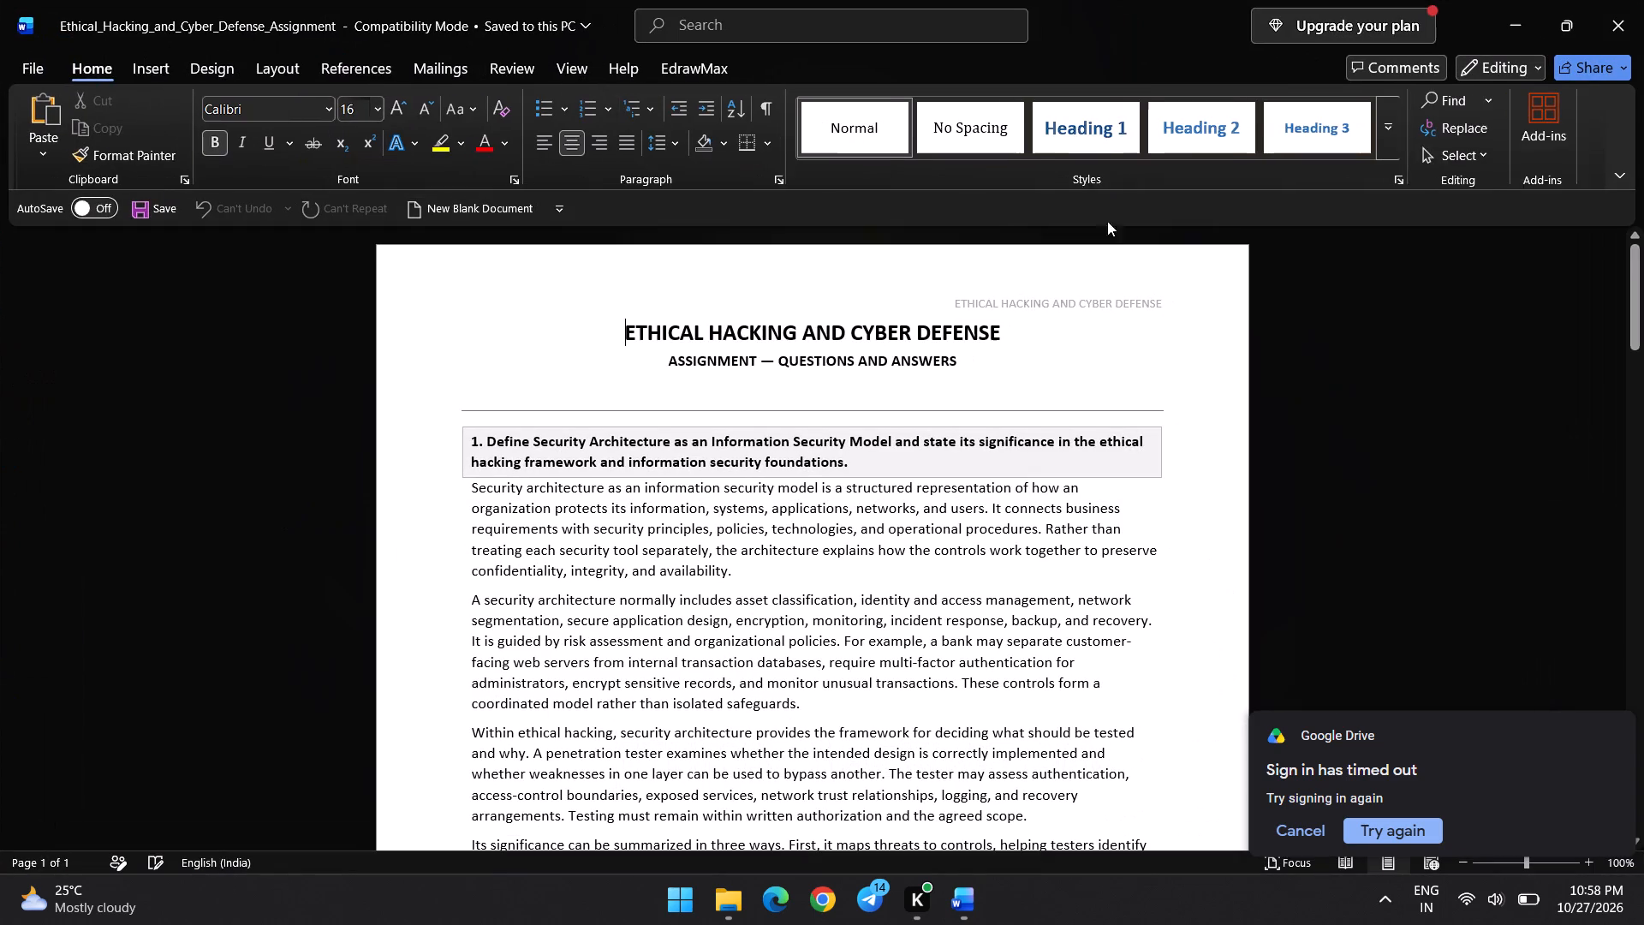
Delete the "ETHICAL HACKING AND CYBER DEFENSE" title and the "ASSIGNMENT — QUESTIONS AND ANSWERS" subtitle above question 1.
{"action": "left_click", "coordinate": [992, 388]}
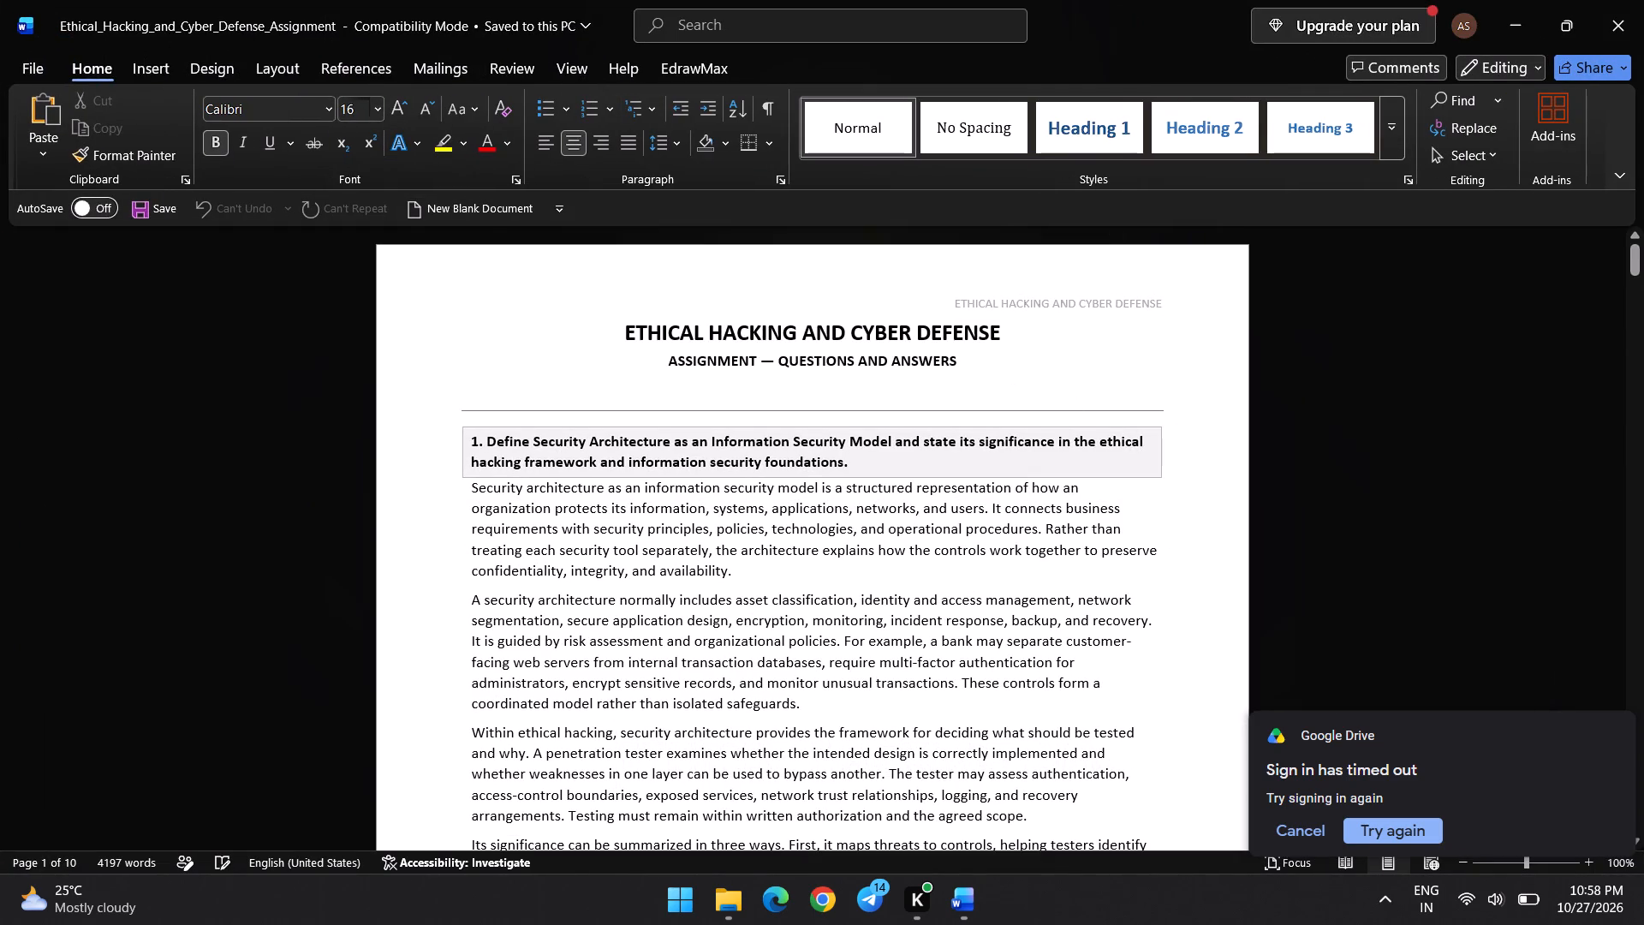
{"action": "left_click_drag", "start_coordinate": [992, 388], "coordinate": [611, 295]}
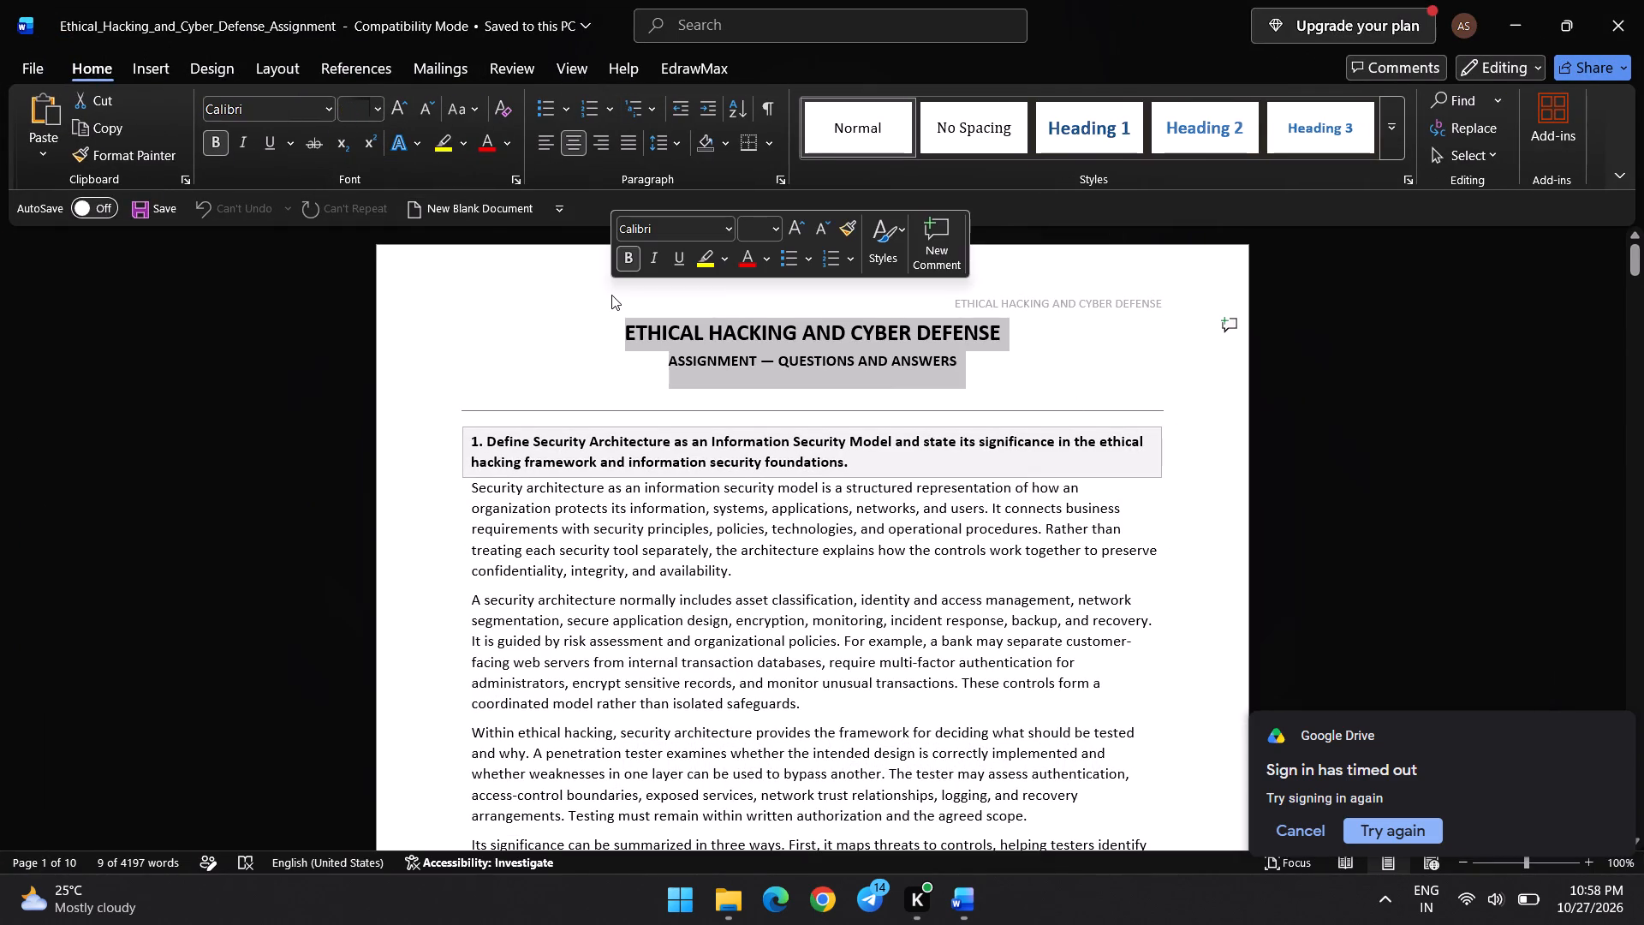
{"action": "triple_click", "coordinate": [614, 345]}
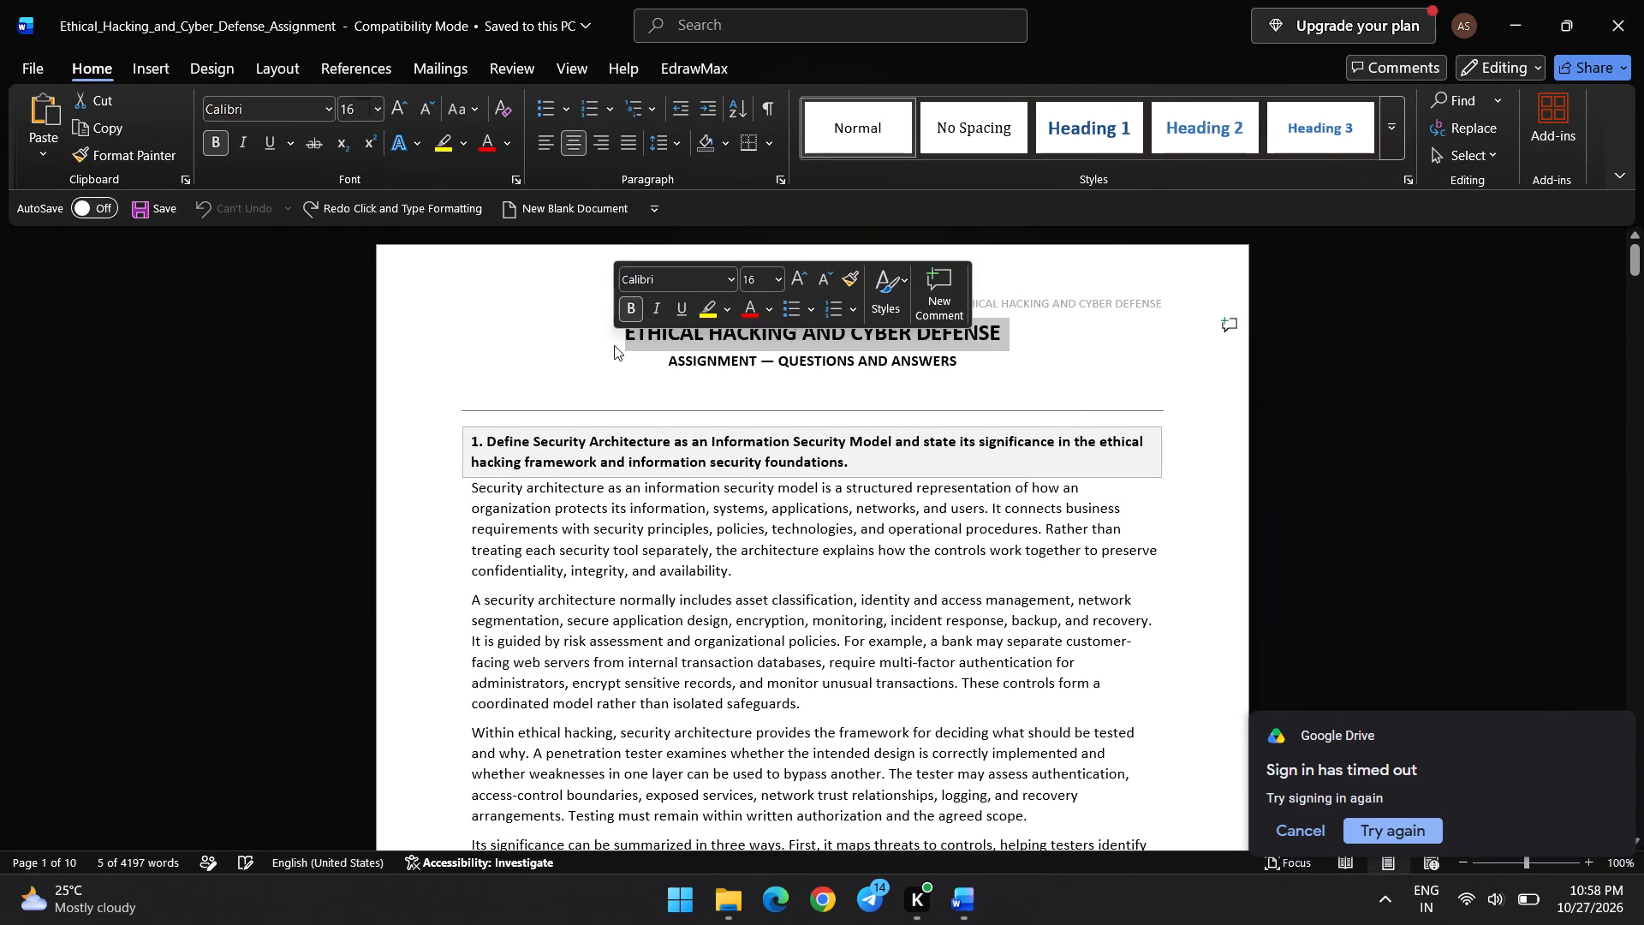
{"action": "left_click", "coordinate": [614, 345]}
{"action": "left_click_drag", "start_coordinate": [614, 345], "coordinate": [972, 416]}
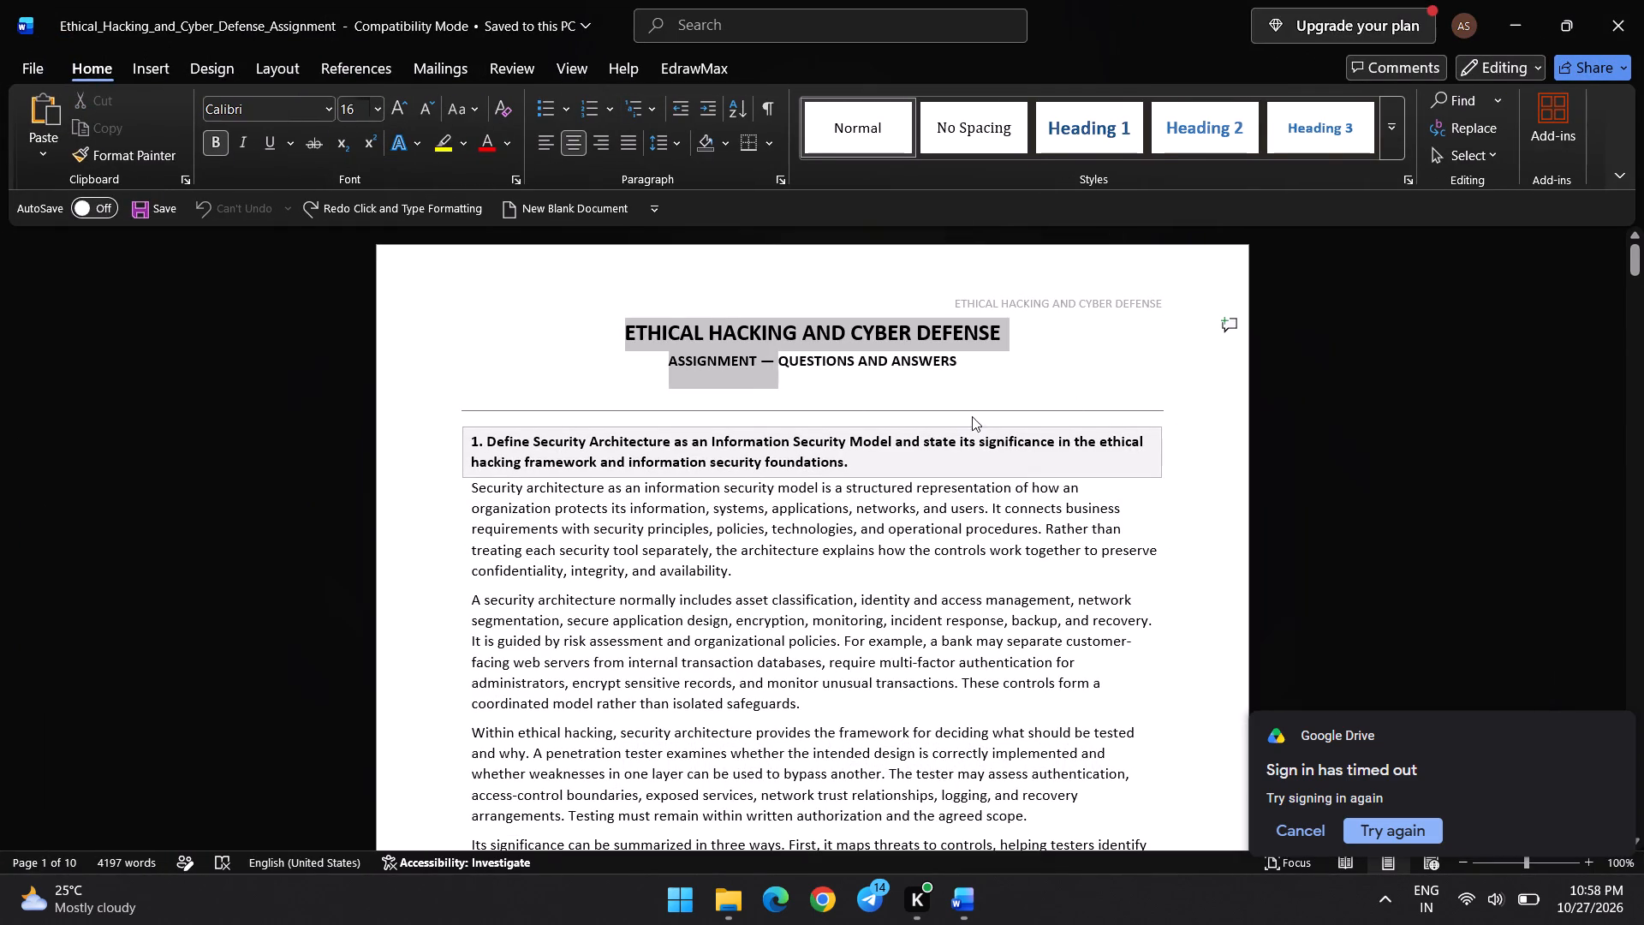
{"action": "left_click_drag", "start_coordinate": [972, 416], "coordinate": [1083, 406]}
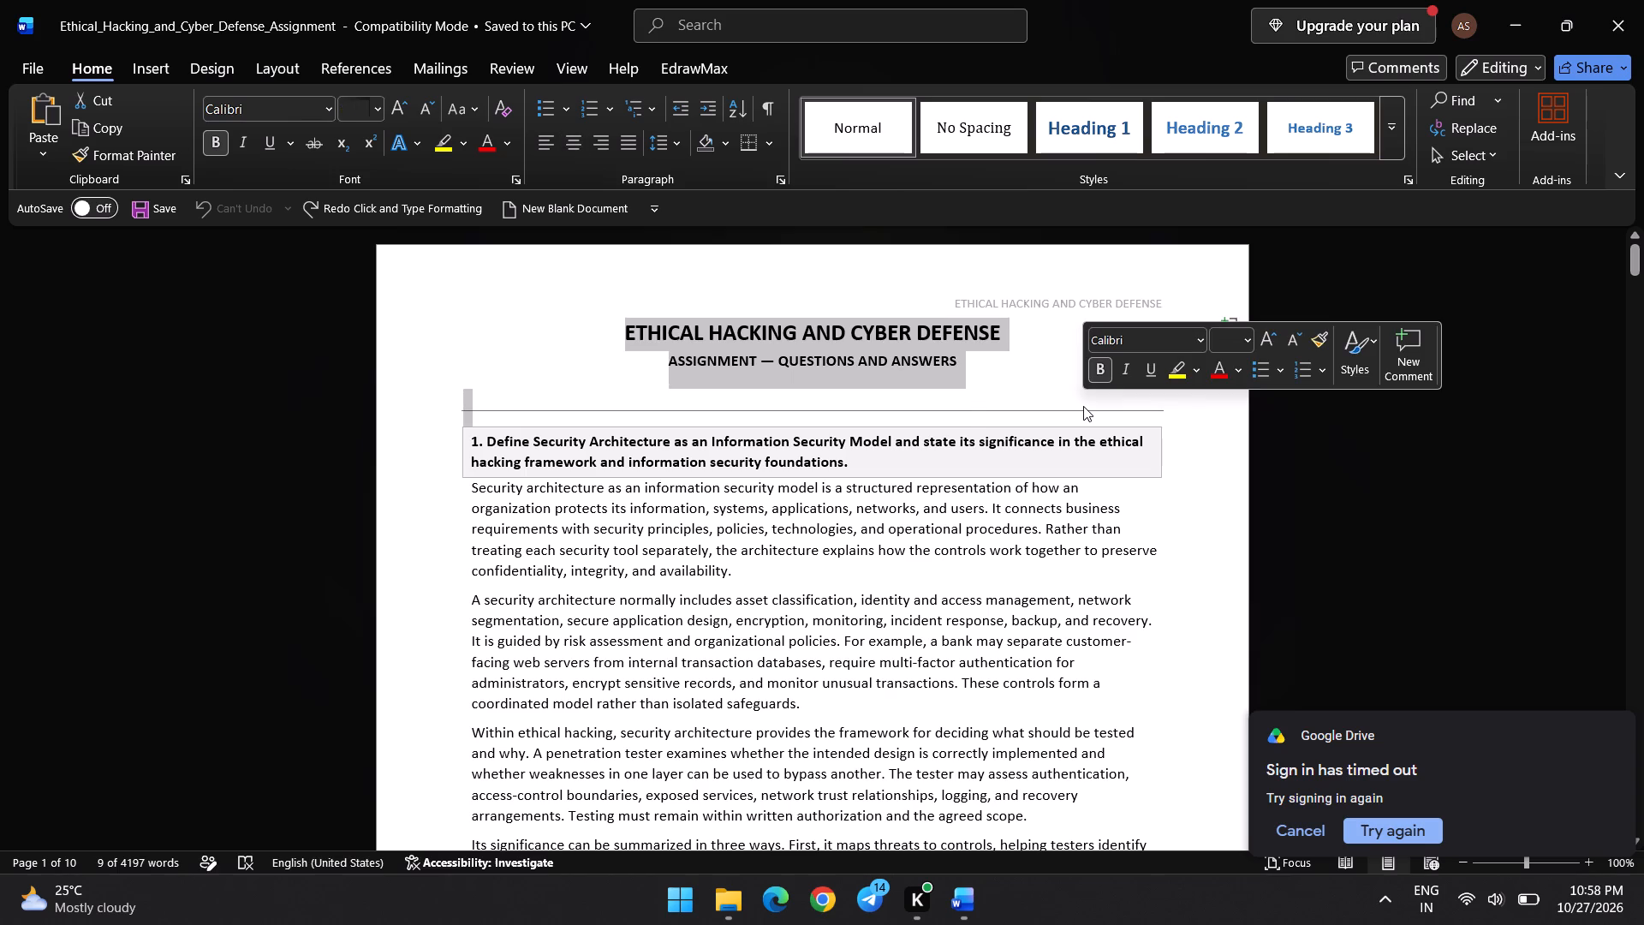
{"action": "key", "text": "BackSpace"}
{"action": "left_click_drag", "start_coordinate": [969, 366], "coordinate": [617, 331]}
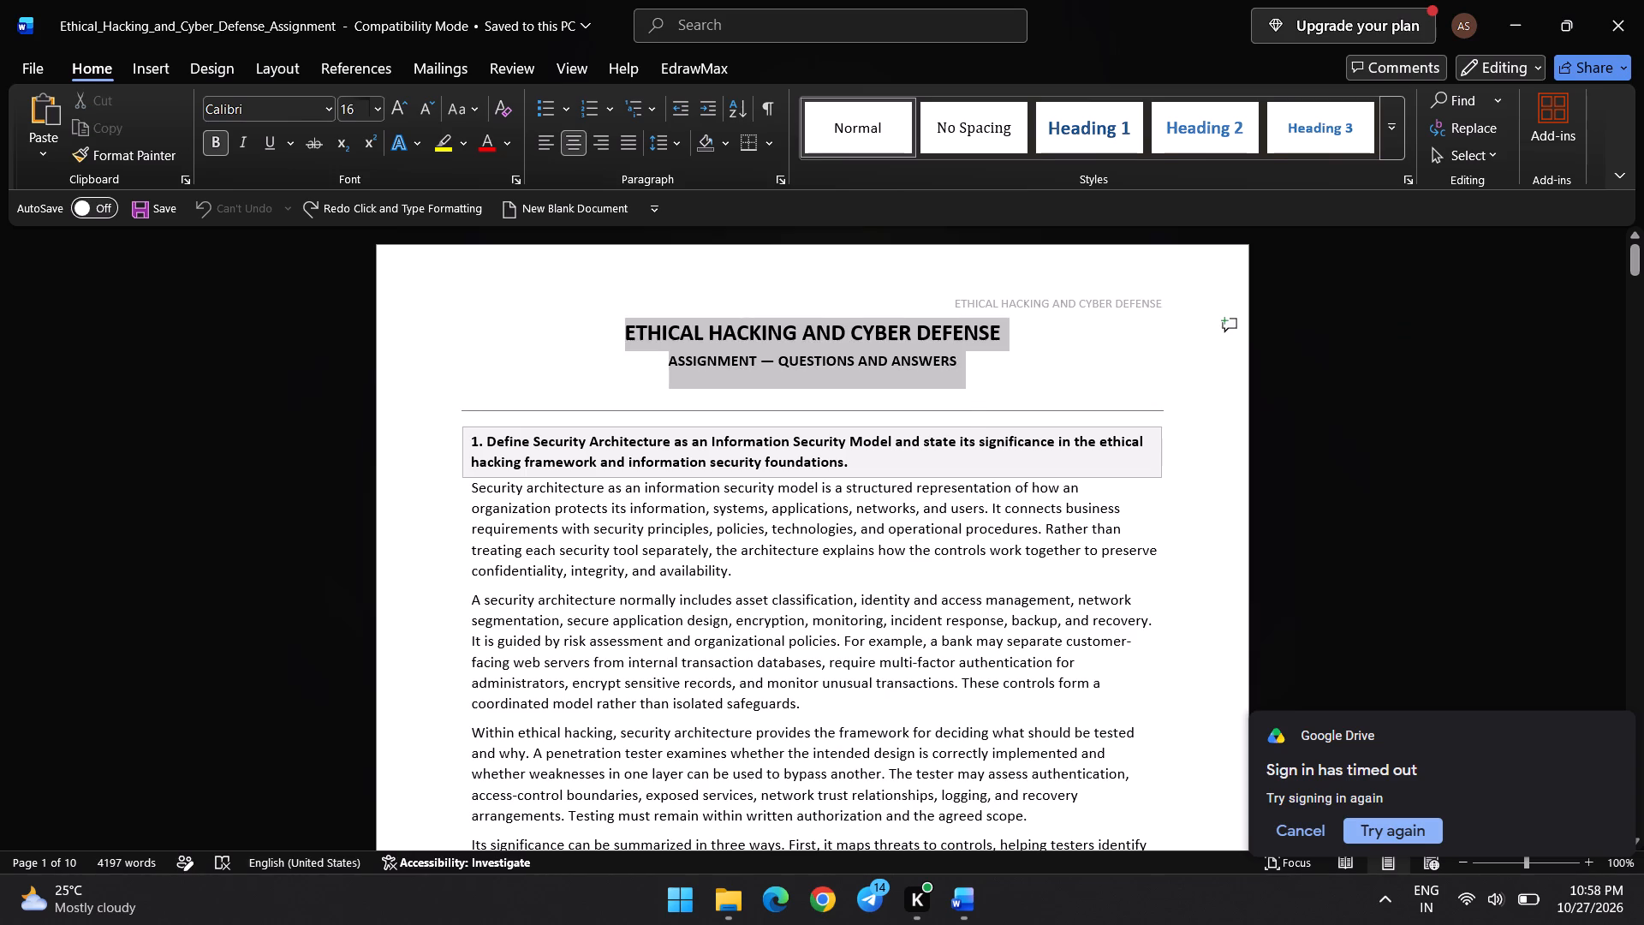
{"action": "left_click_drag", "start_coordinate": [617, 331], "coordinate": [590, 325]}
{"action": "key", "text": "BackSpace"}
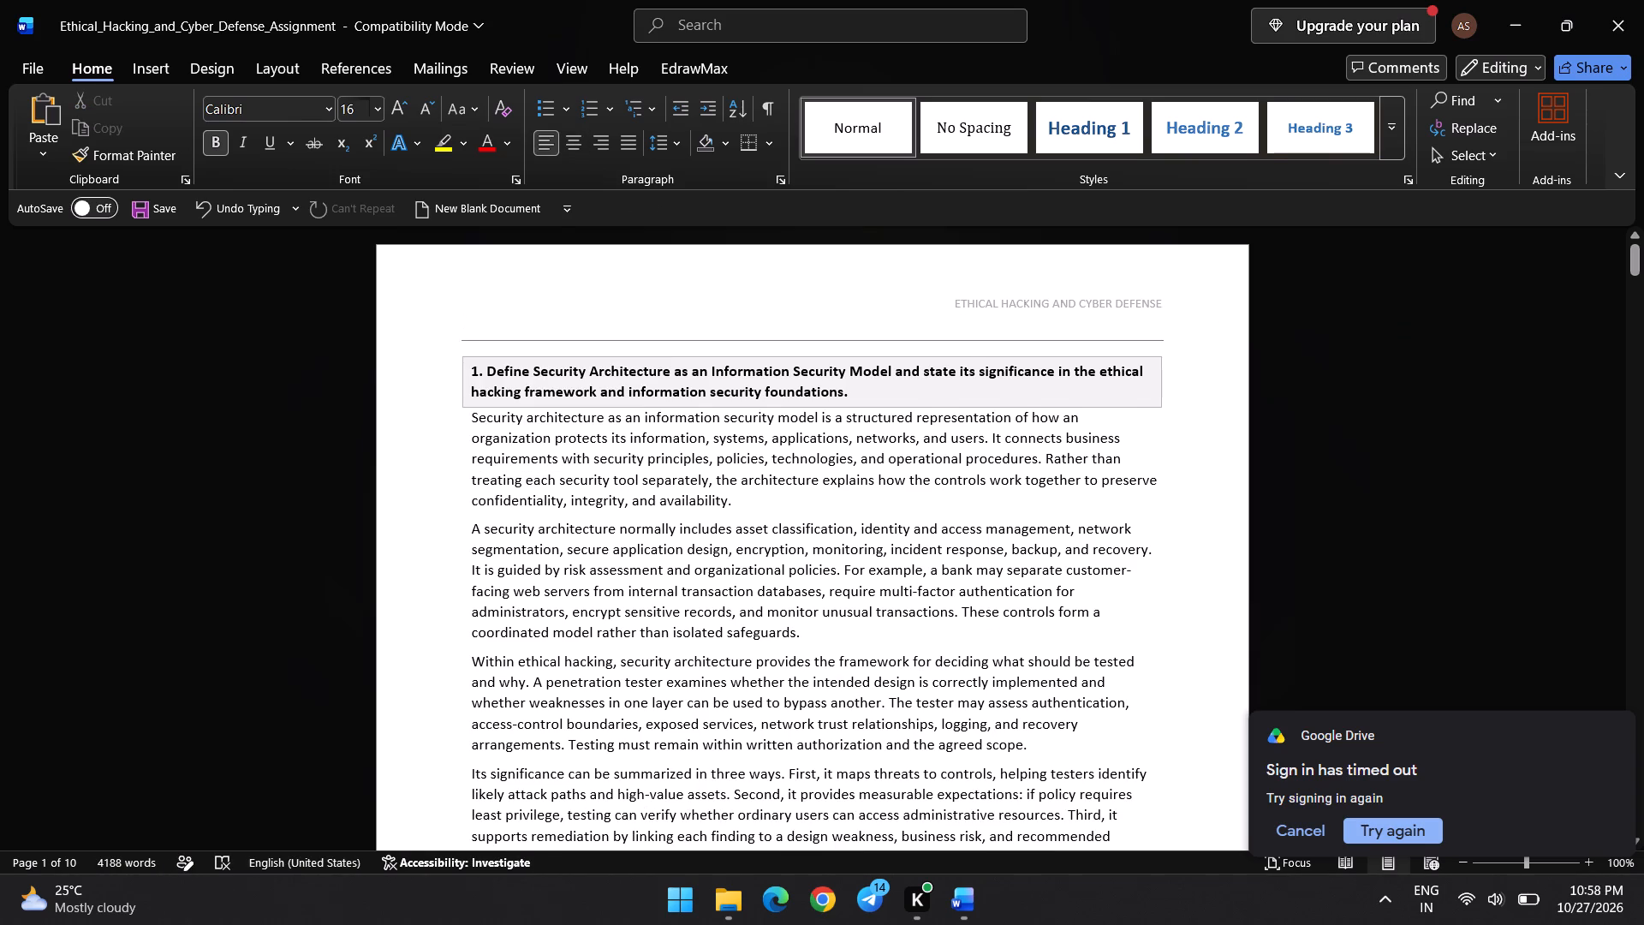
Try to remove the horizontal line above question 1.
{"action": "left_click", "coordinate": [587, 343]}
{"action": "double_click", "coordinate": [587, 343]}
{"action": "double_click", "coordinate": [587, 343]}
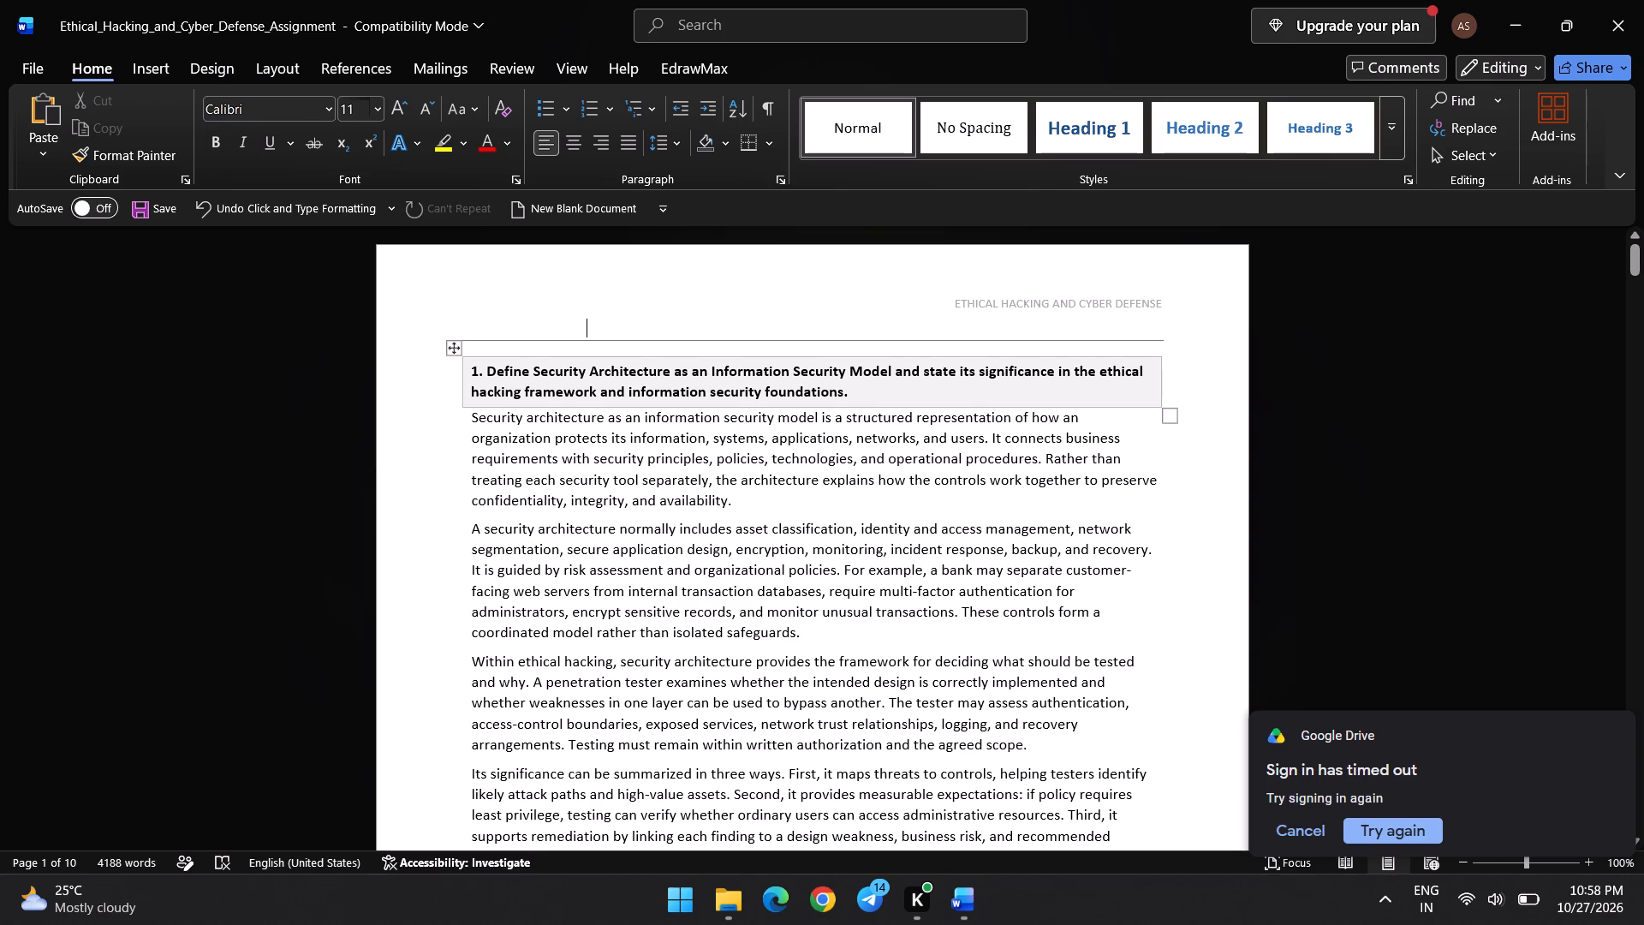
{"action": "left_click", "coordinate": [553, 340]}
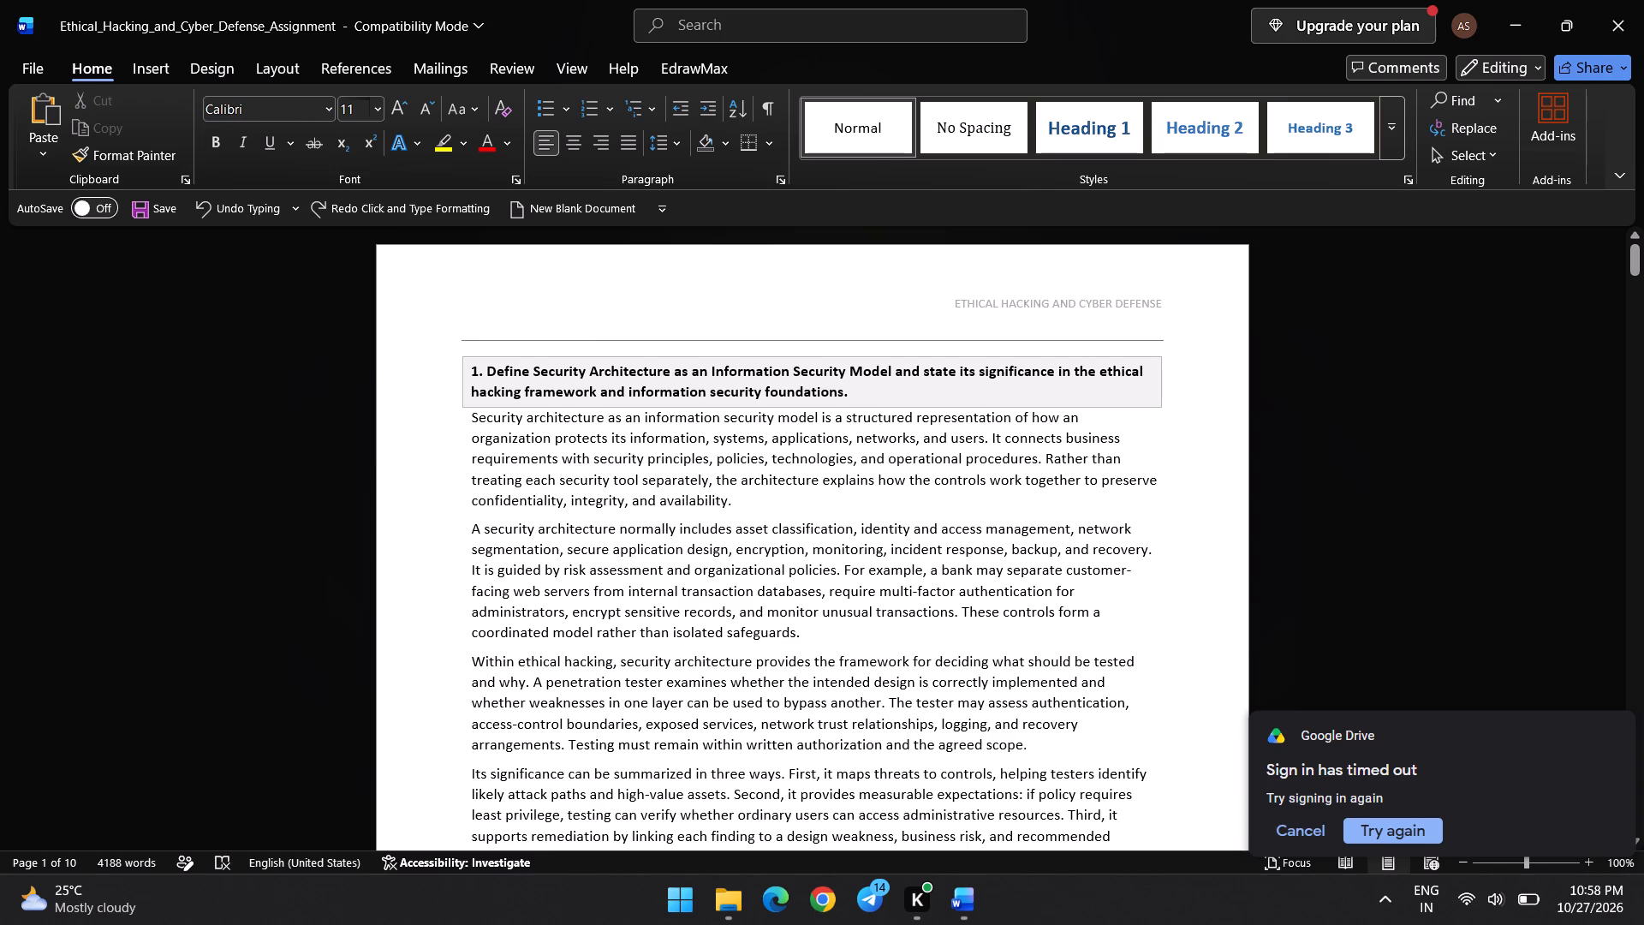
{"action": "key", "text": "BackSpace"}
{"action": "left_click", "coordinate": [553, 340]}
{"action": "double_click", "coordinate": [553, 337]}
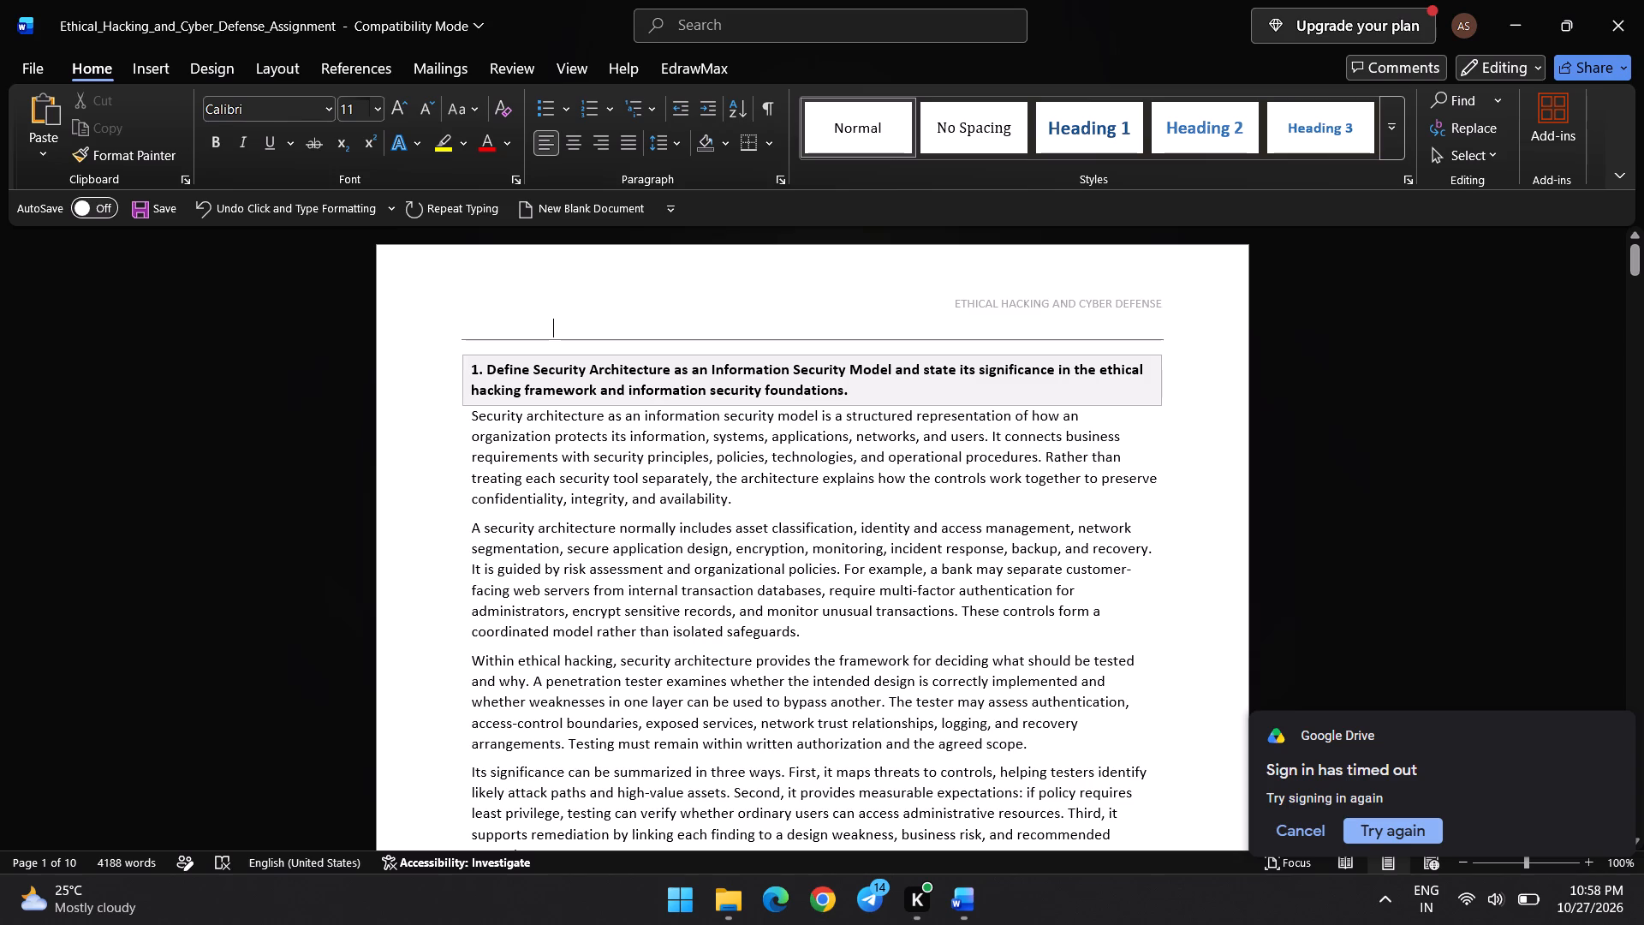
Remove the document's footer and header, and return to the body text.
{"action": "triple_click", "coordinate": [1052, 299]}
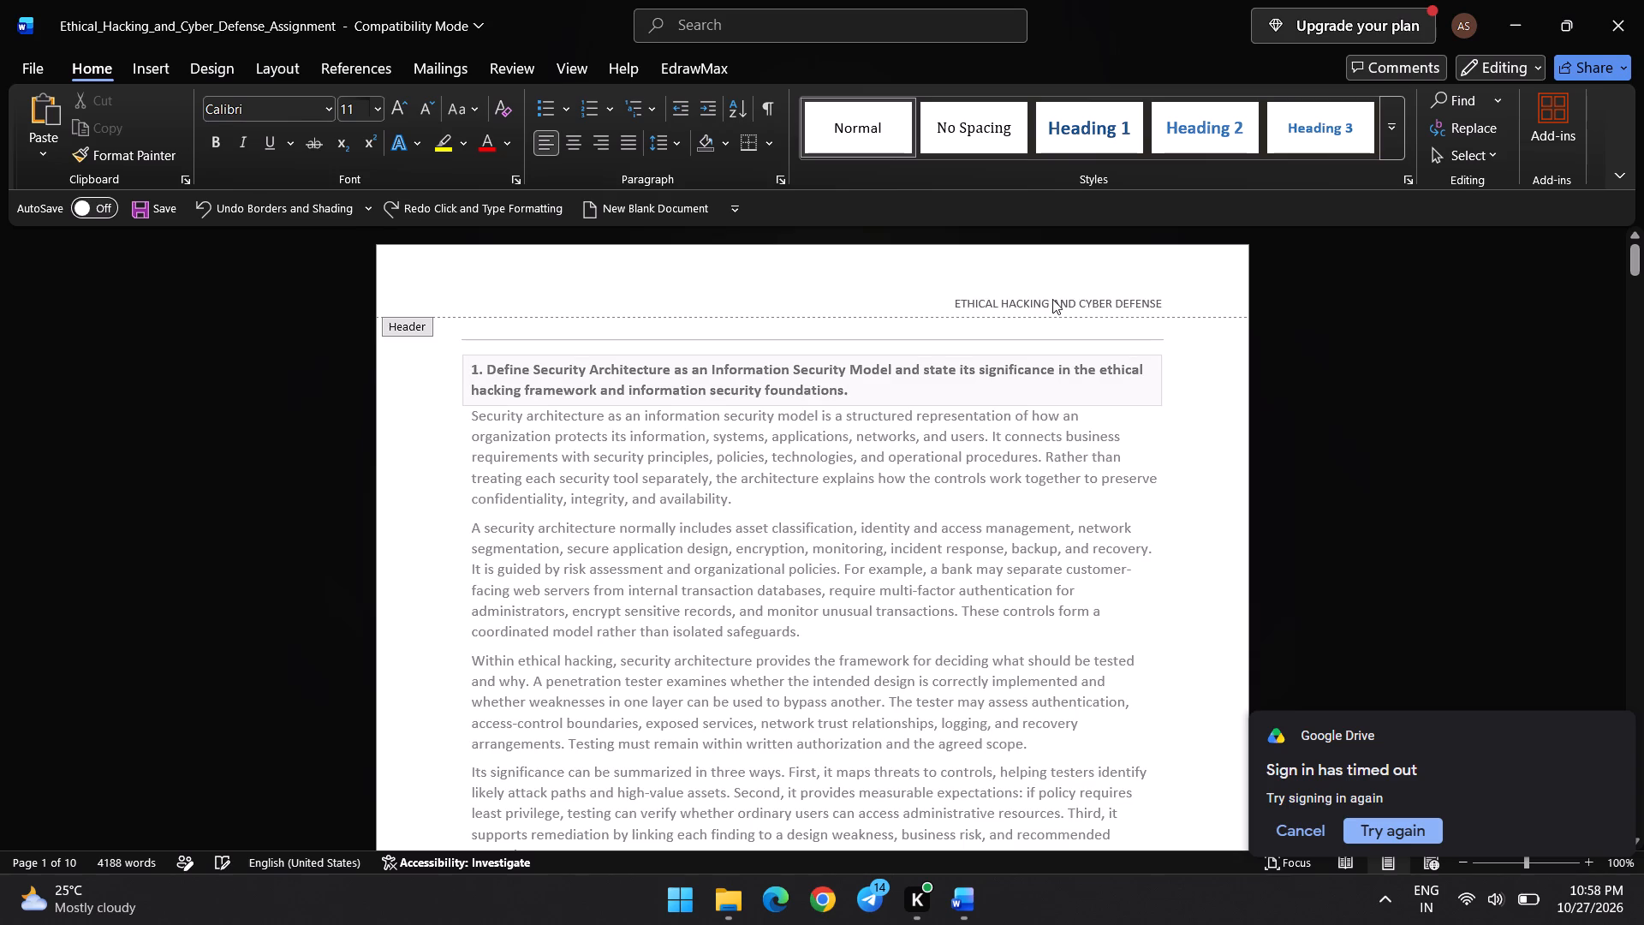
{"action": "double_click", "coordinate": [1052, 299]}
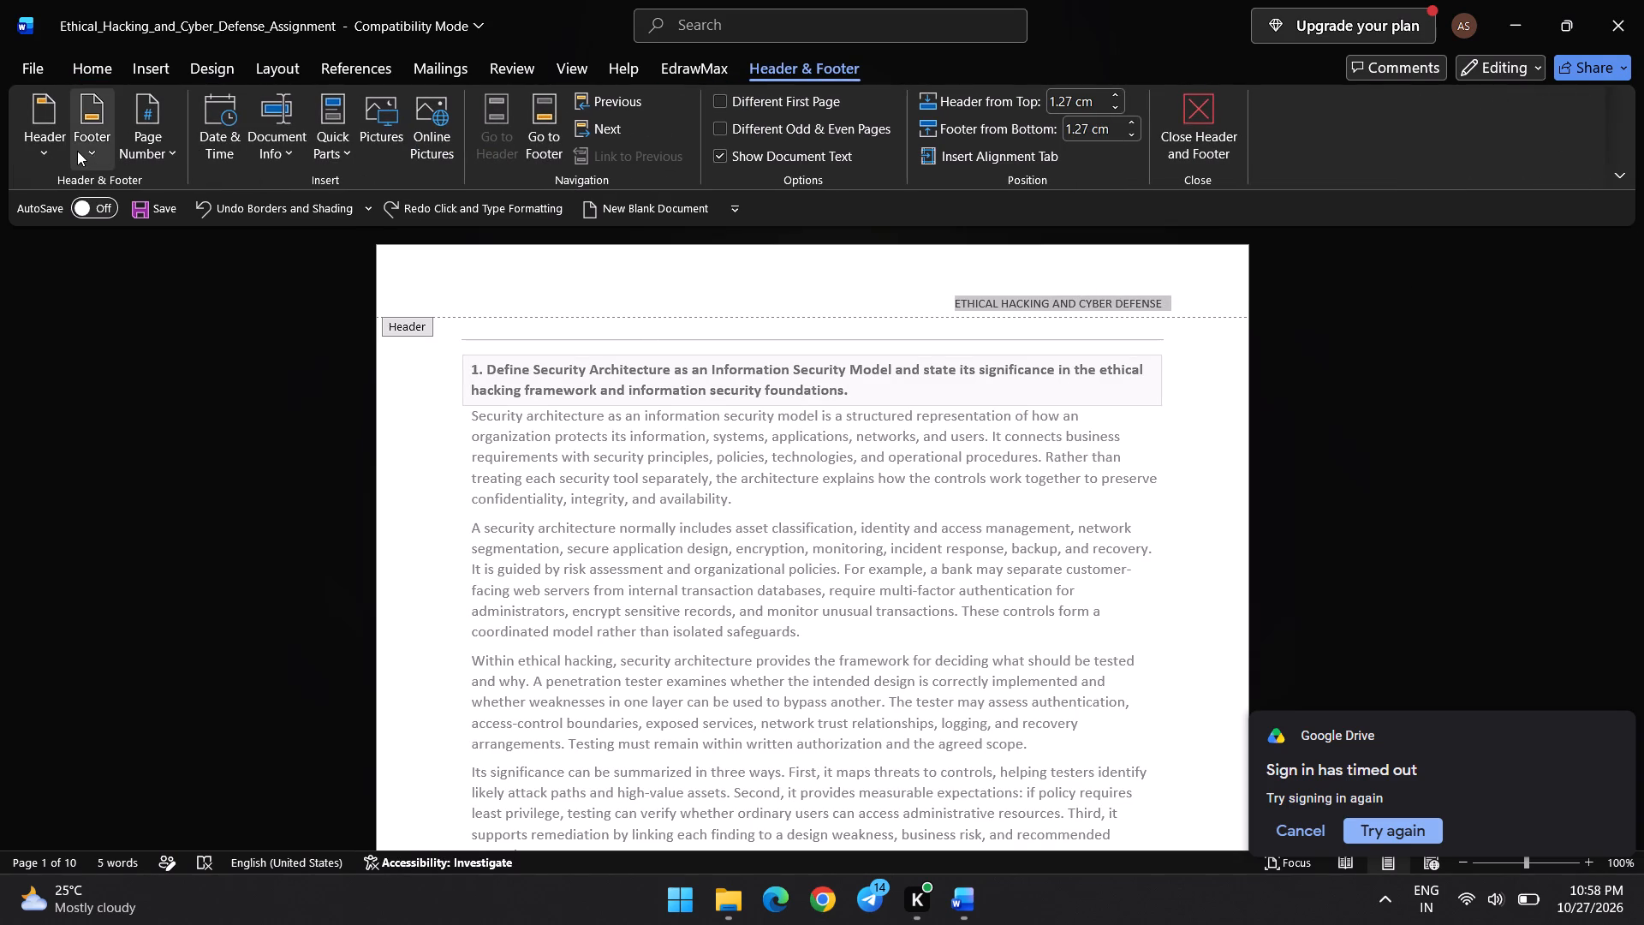
{"action": "left_click", "coordinate": [77, 151]}
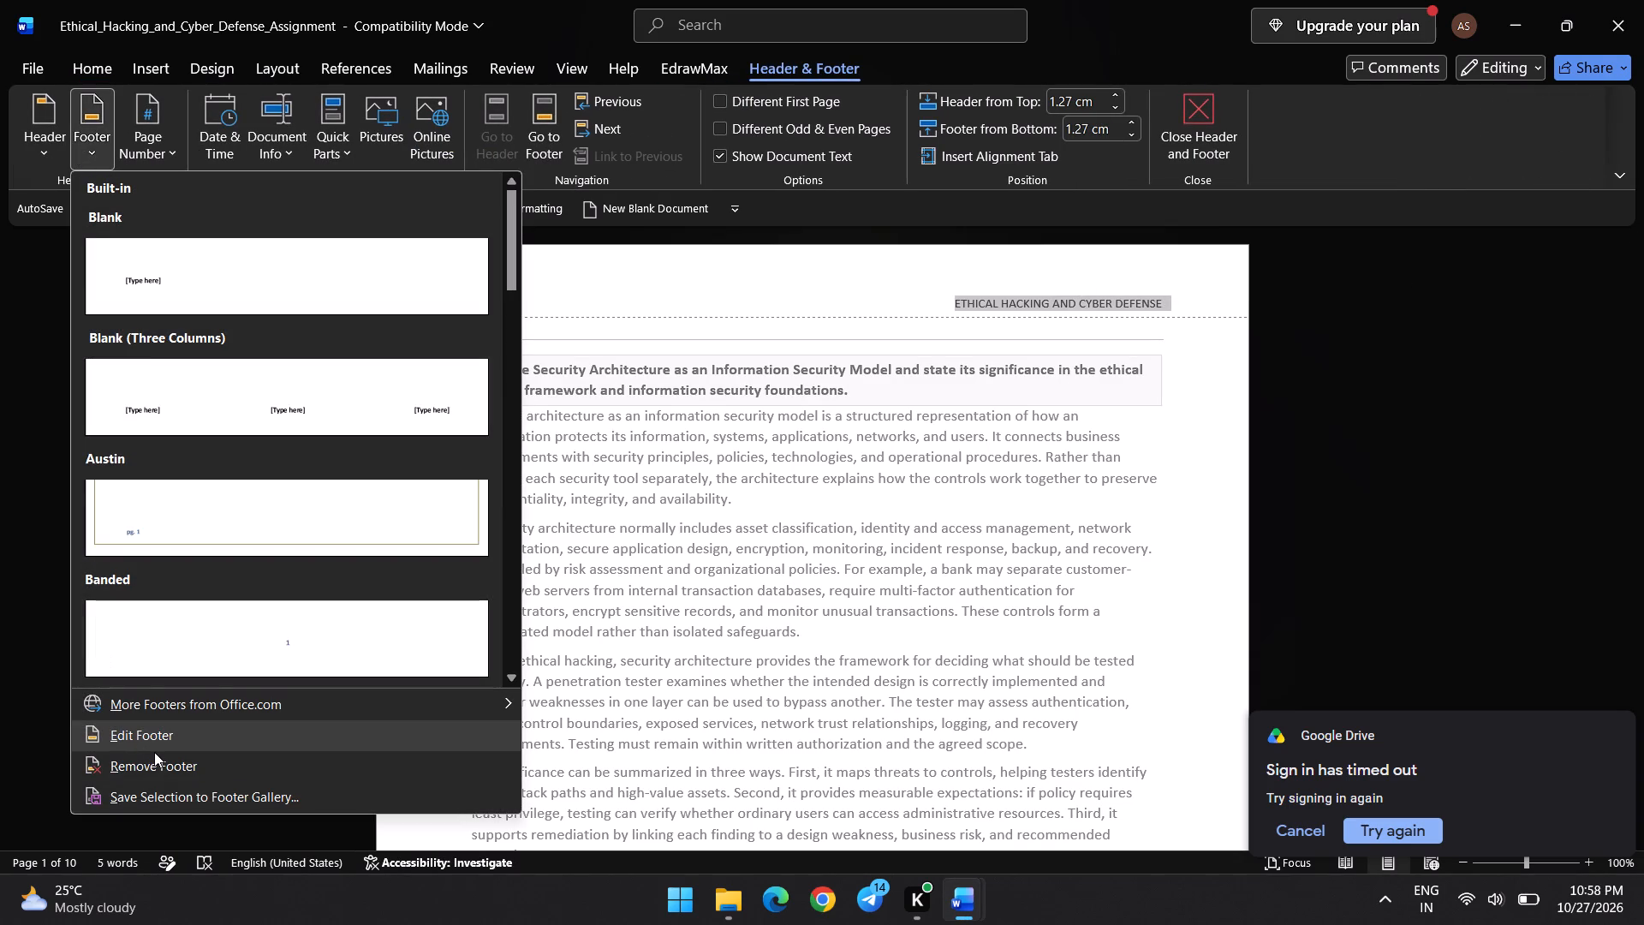
{"action": "left_click", "coordinate": [154, 752]}
{"action": "left_click", "coordinate": [44, 150]}
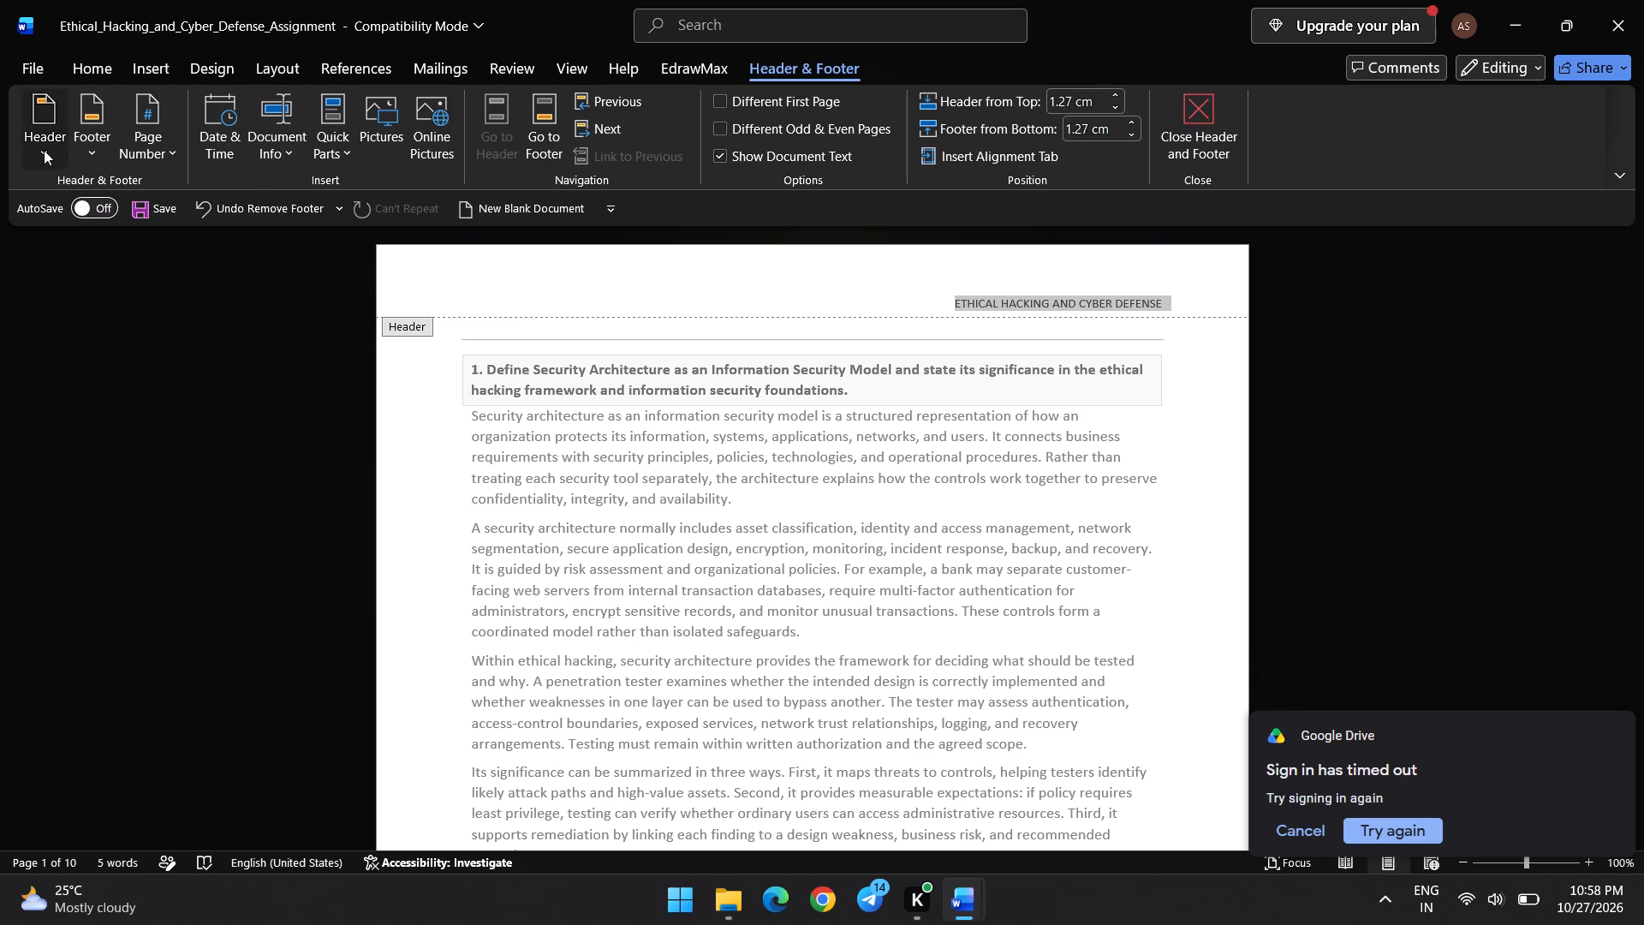
{"action": "left_click", "coordinate": [156, 771]}
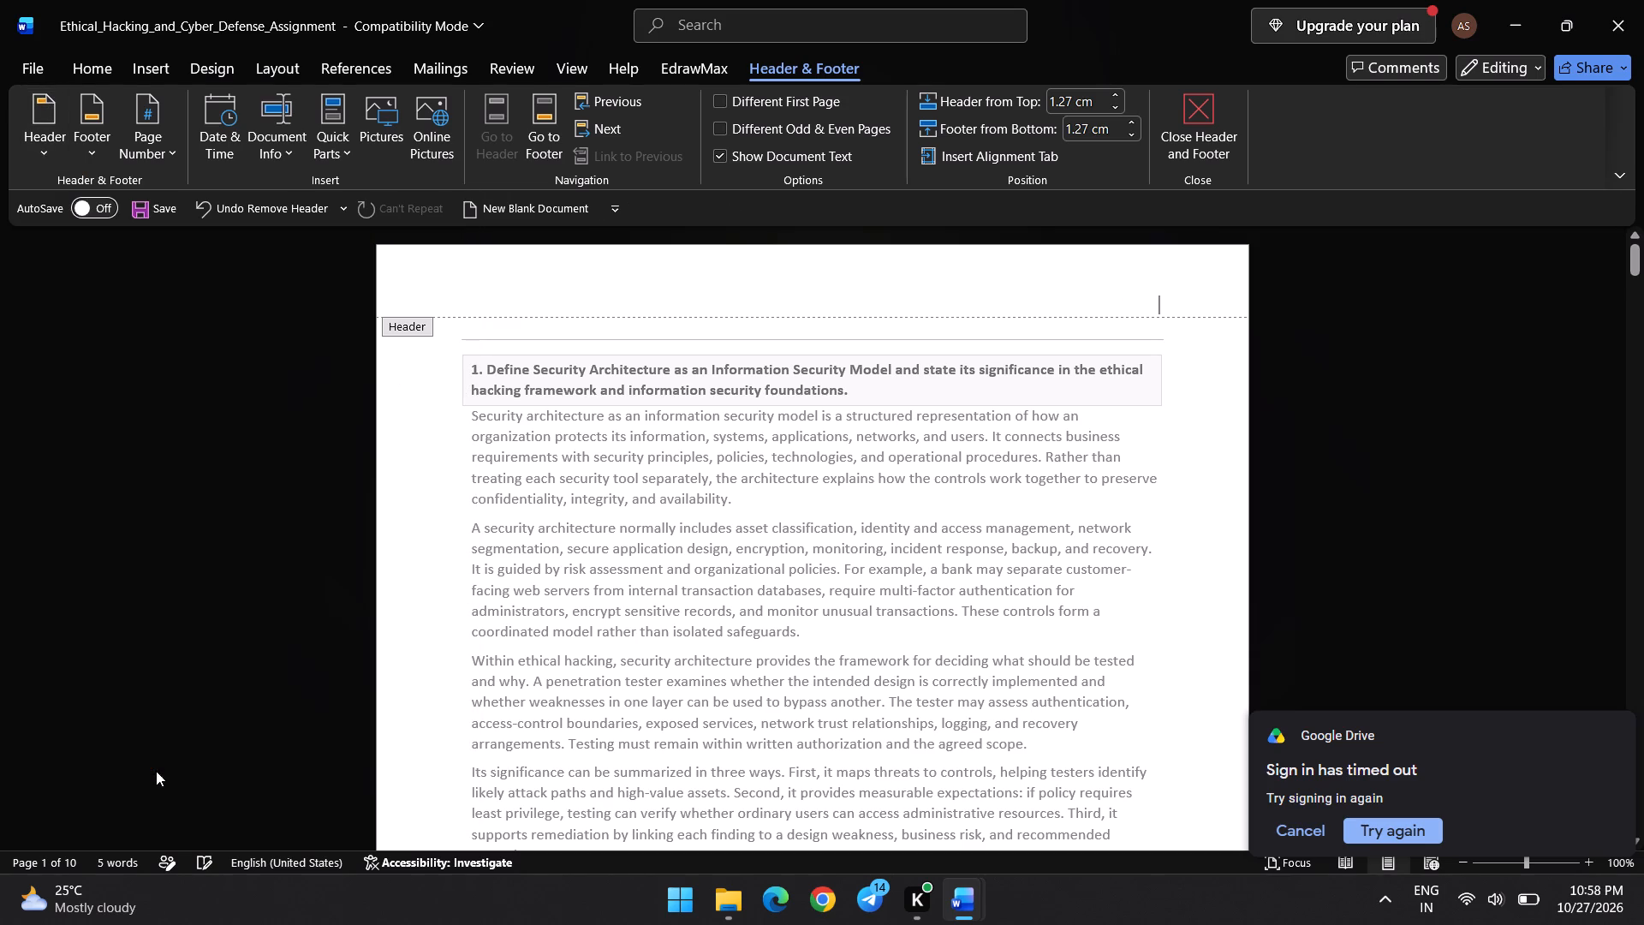
{"action": "left_click", "coordinate": [258, 565]}
{"action": "left_click", "coordinate": [258, 565]}
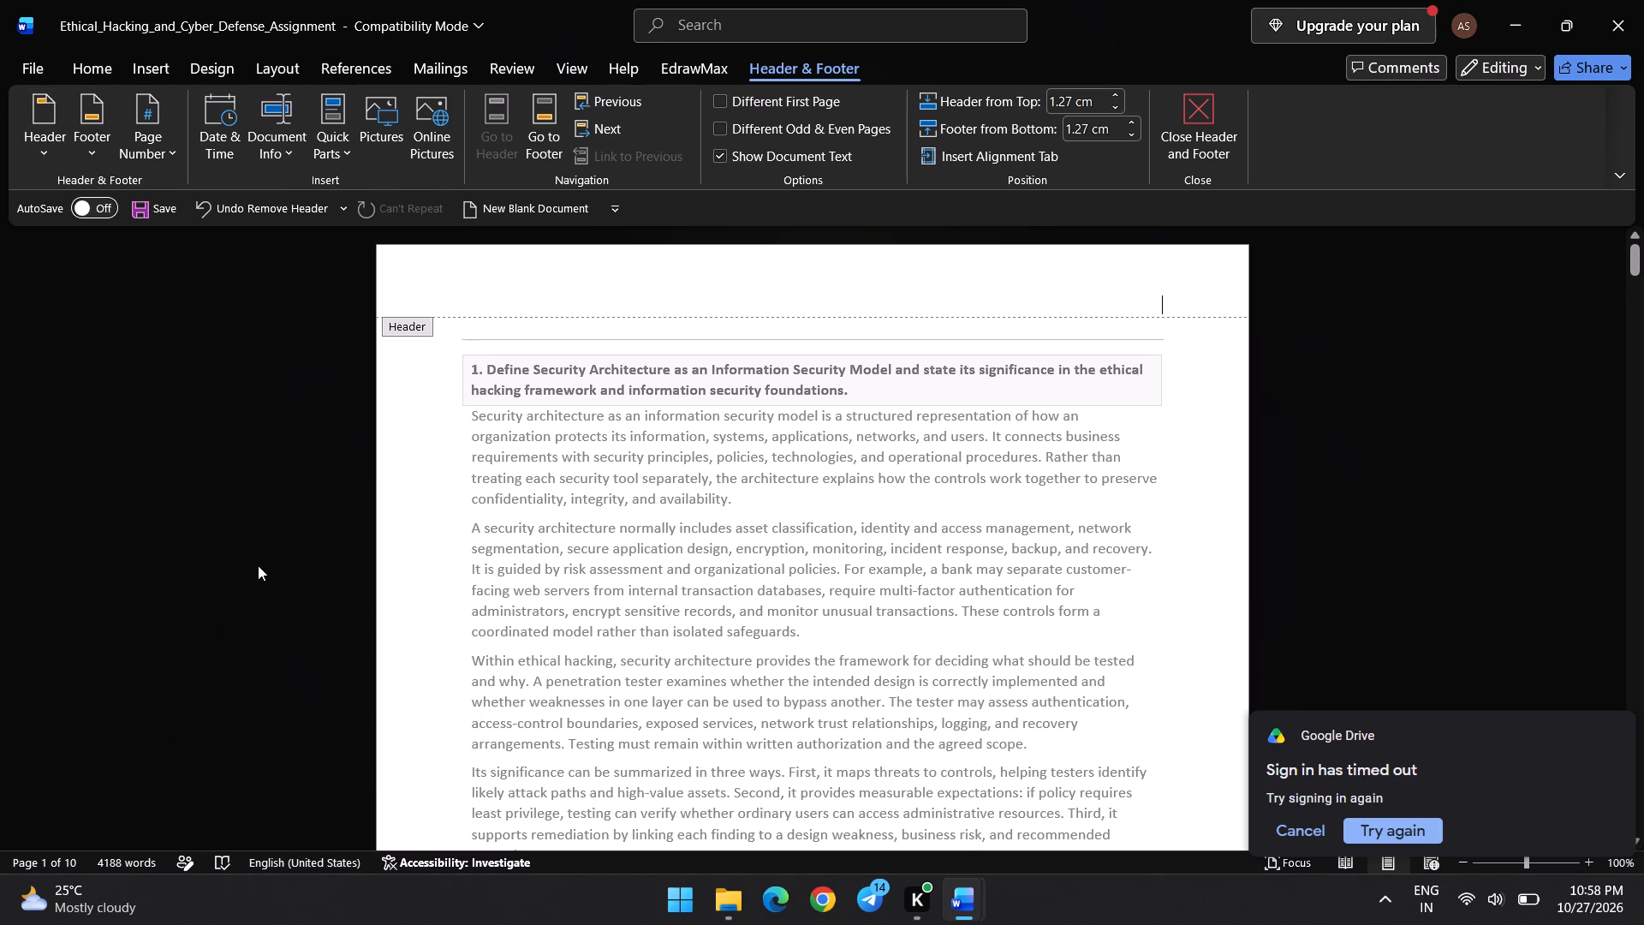
{"action": "double_click", "coordinate": [539, 511]}
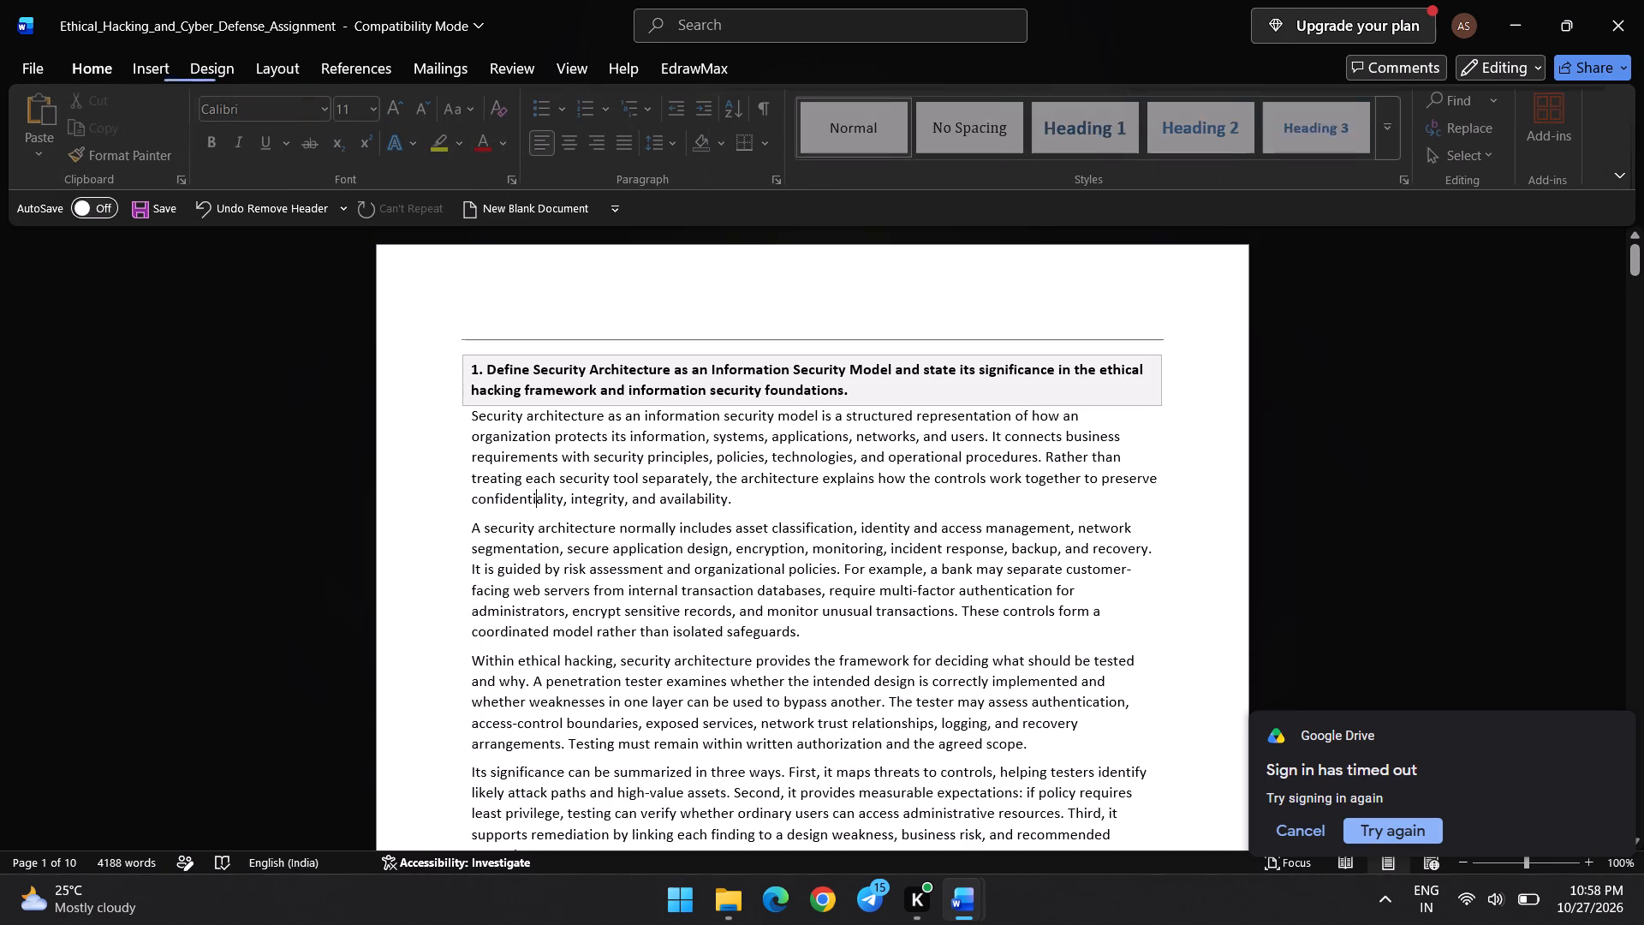
Turn off Header Row, First Column and Banded Rows for the question 1 table, and clear its table style.
{"action": "left_click", "coordinate": [730, 377]}
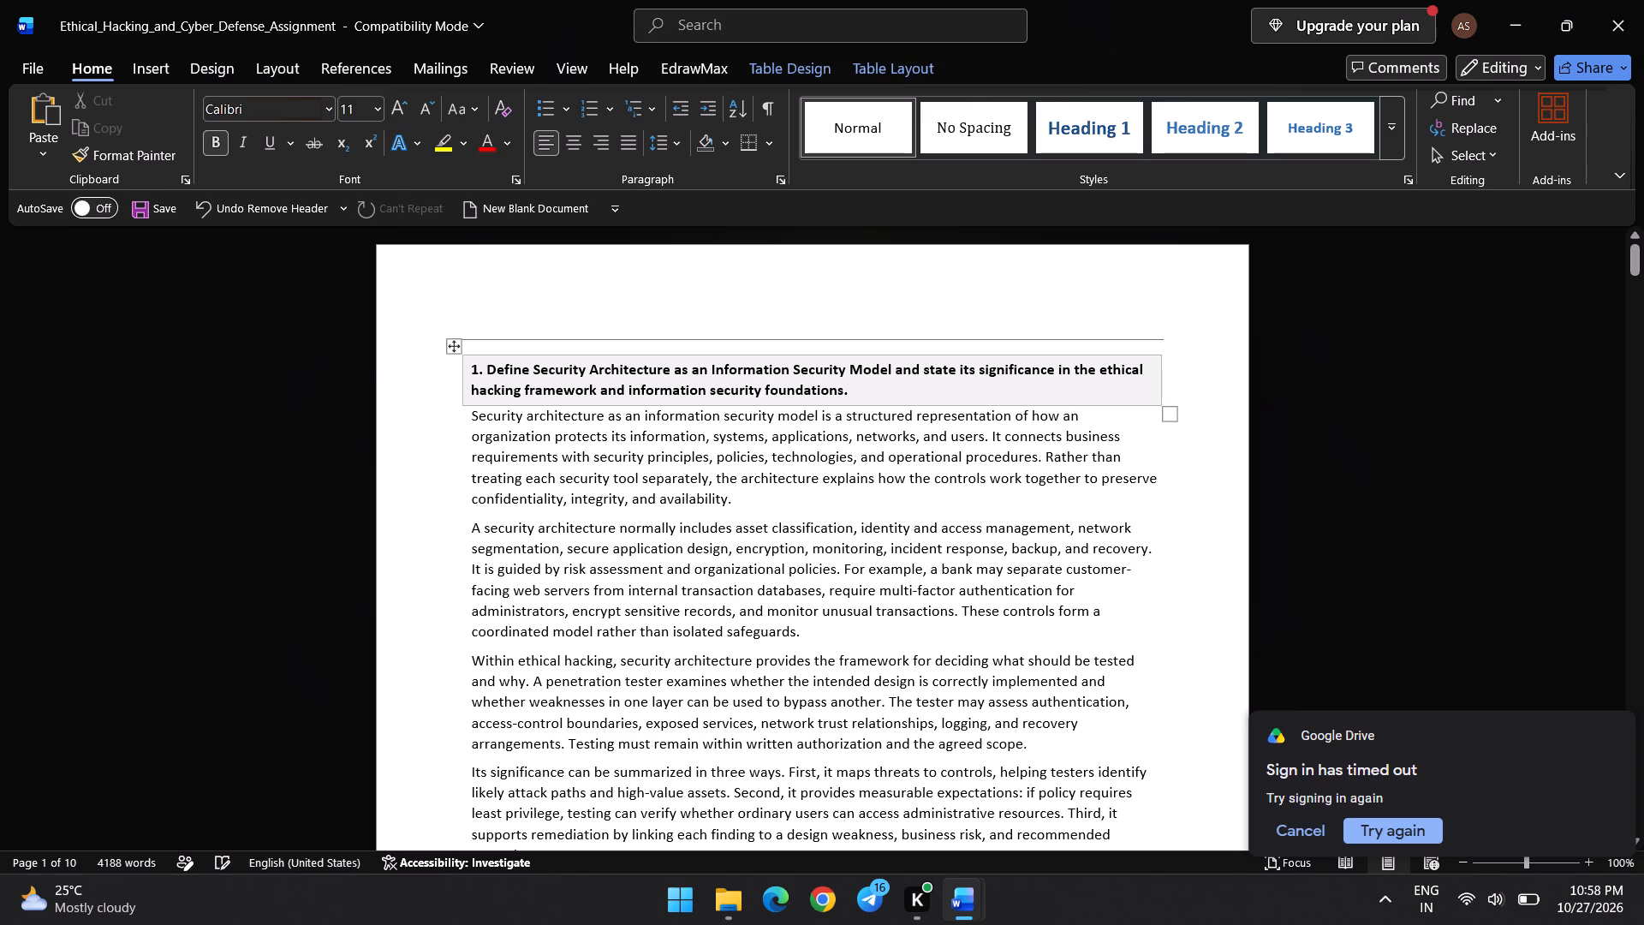
{"action": "left_click", "coordinate": [1169, 412]}
{"action": "left_click", "coordinate": [1169, 412]}
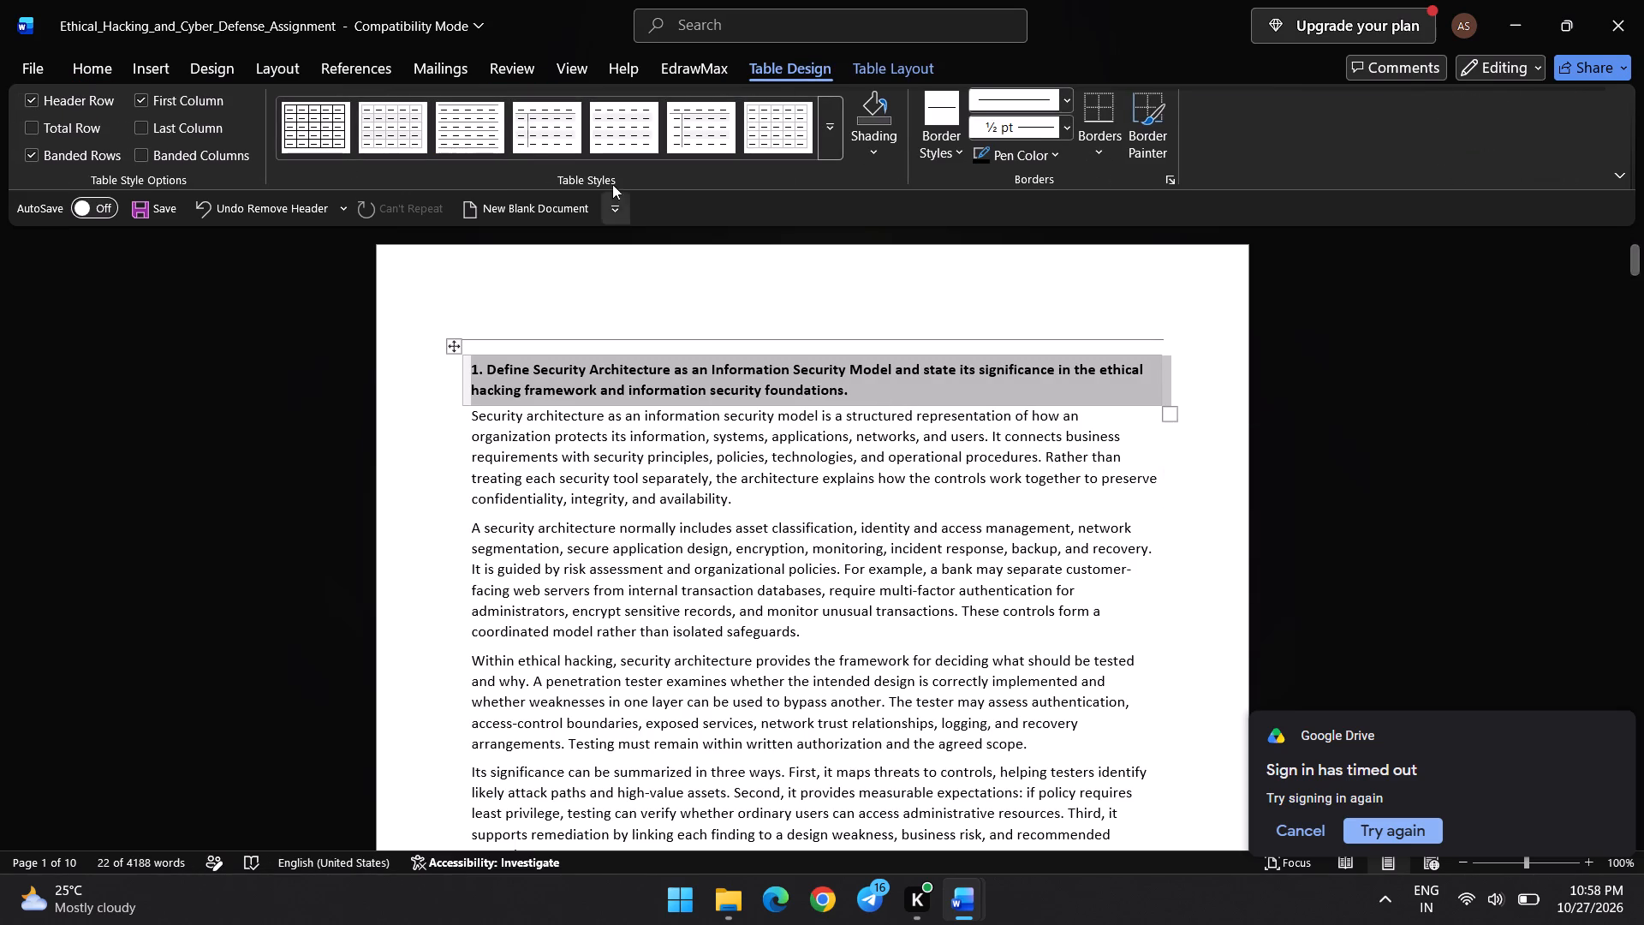
{"action": "left_click", "coordinate": [35, 95]}
{"action": "left_click", "coordinate": [140, 104]}
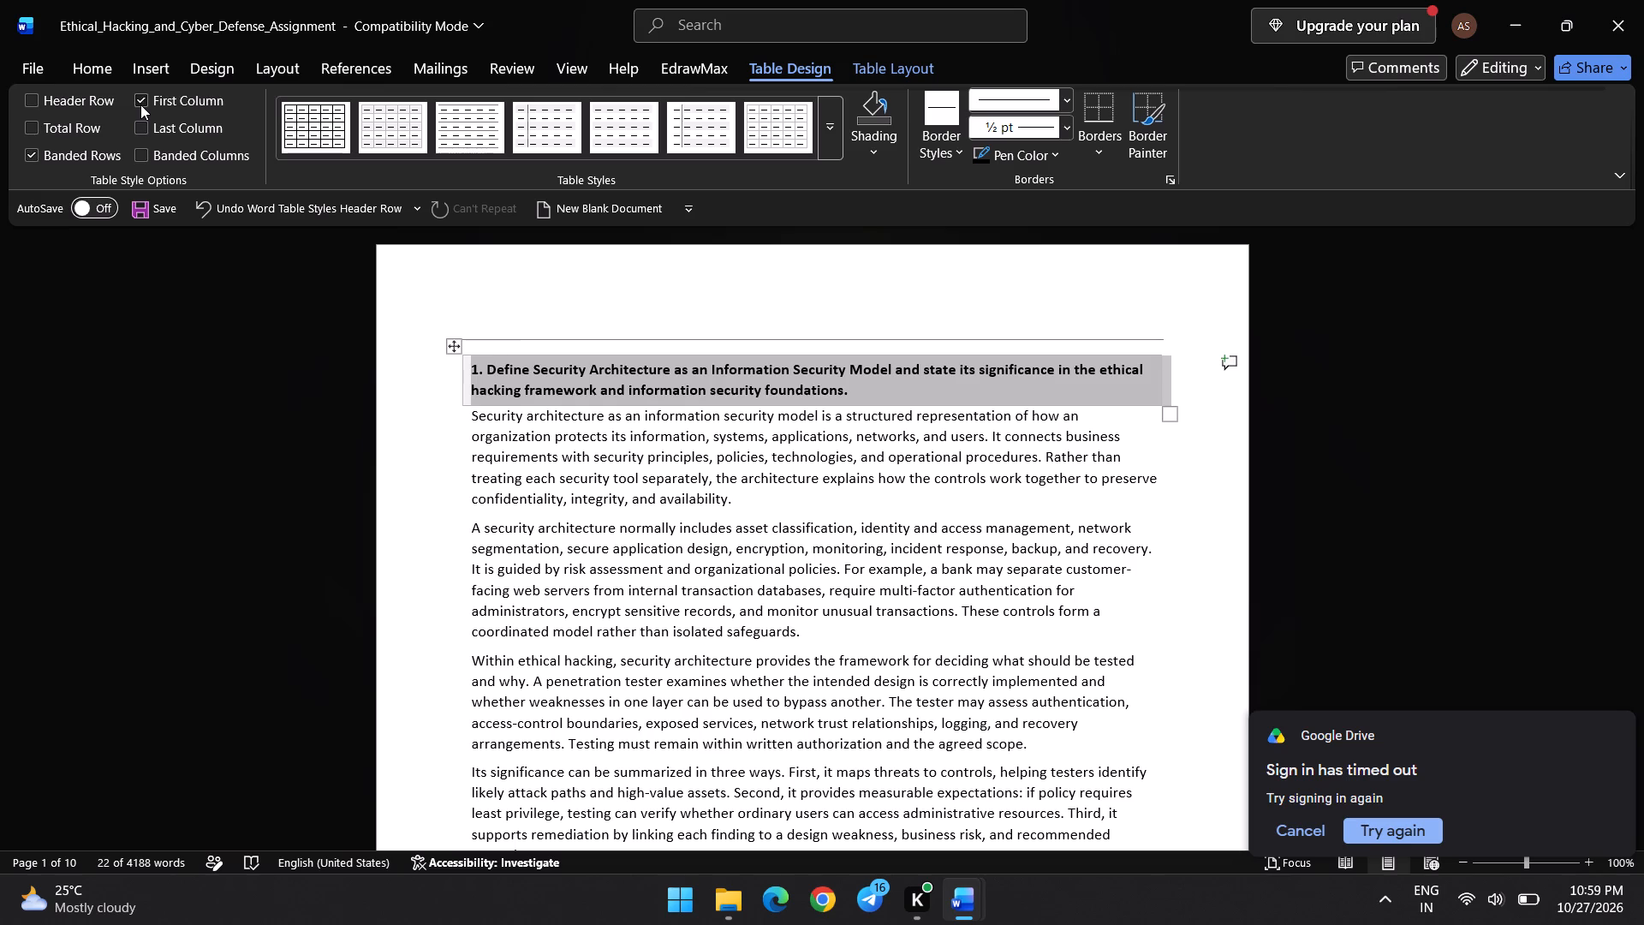
{"action": "left_click", "coordinate": [31, 154]}
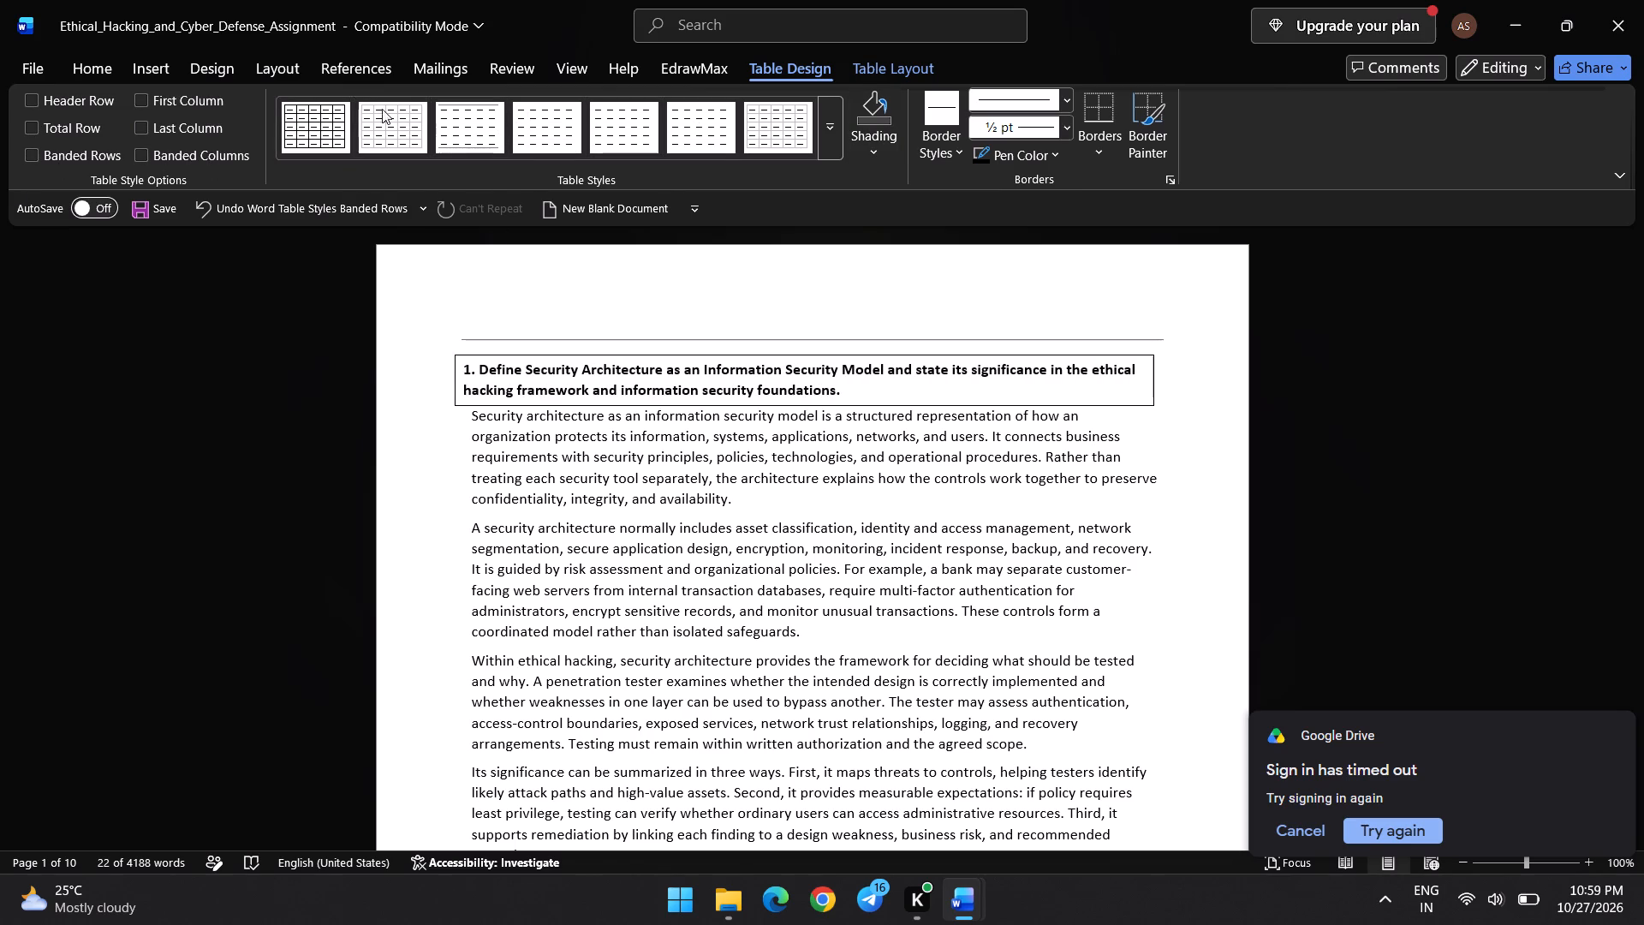
{"action": "left_click", "coordinate": [830, 137]}
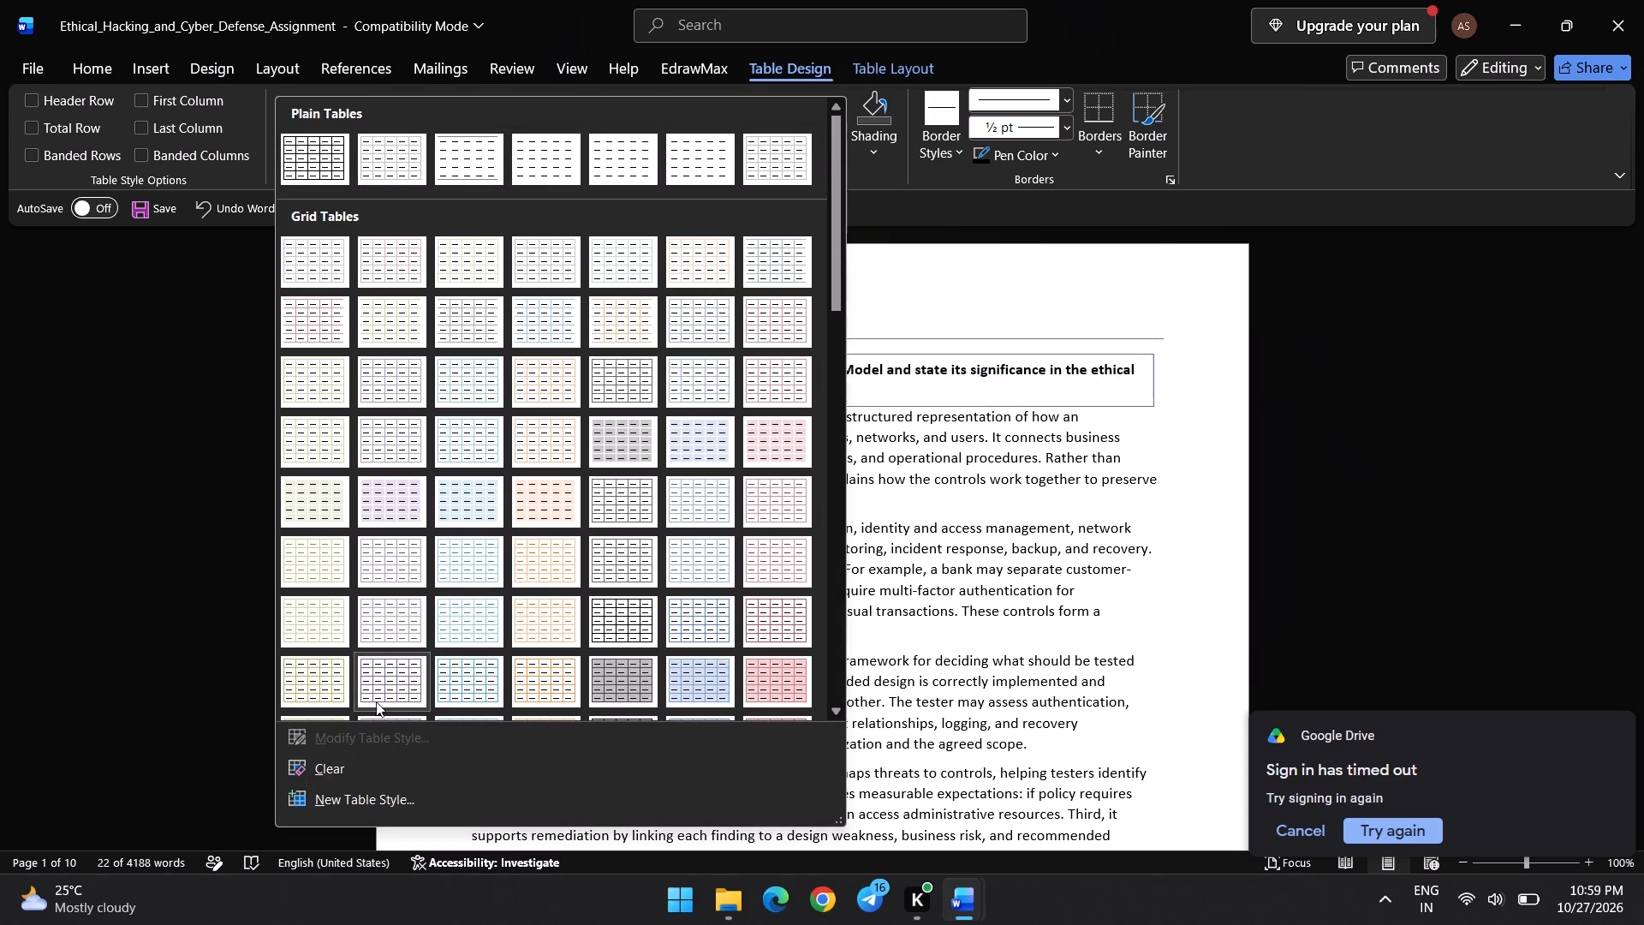
{"action": "left_click", "coordinate": [350, 766]}
{"action": "left_click", "coordinate": [140, 628]}
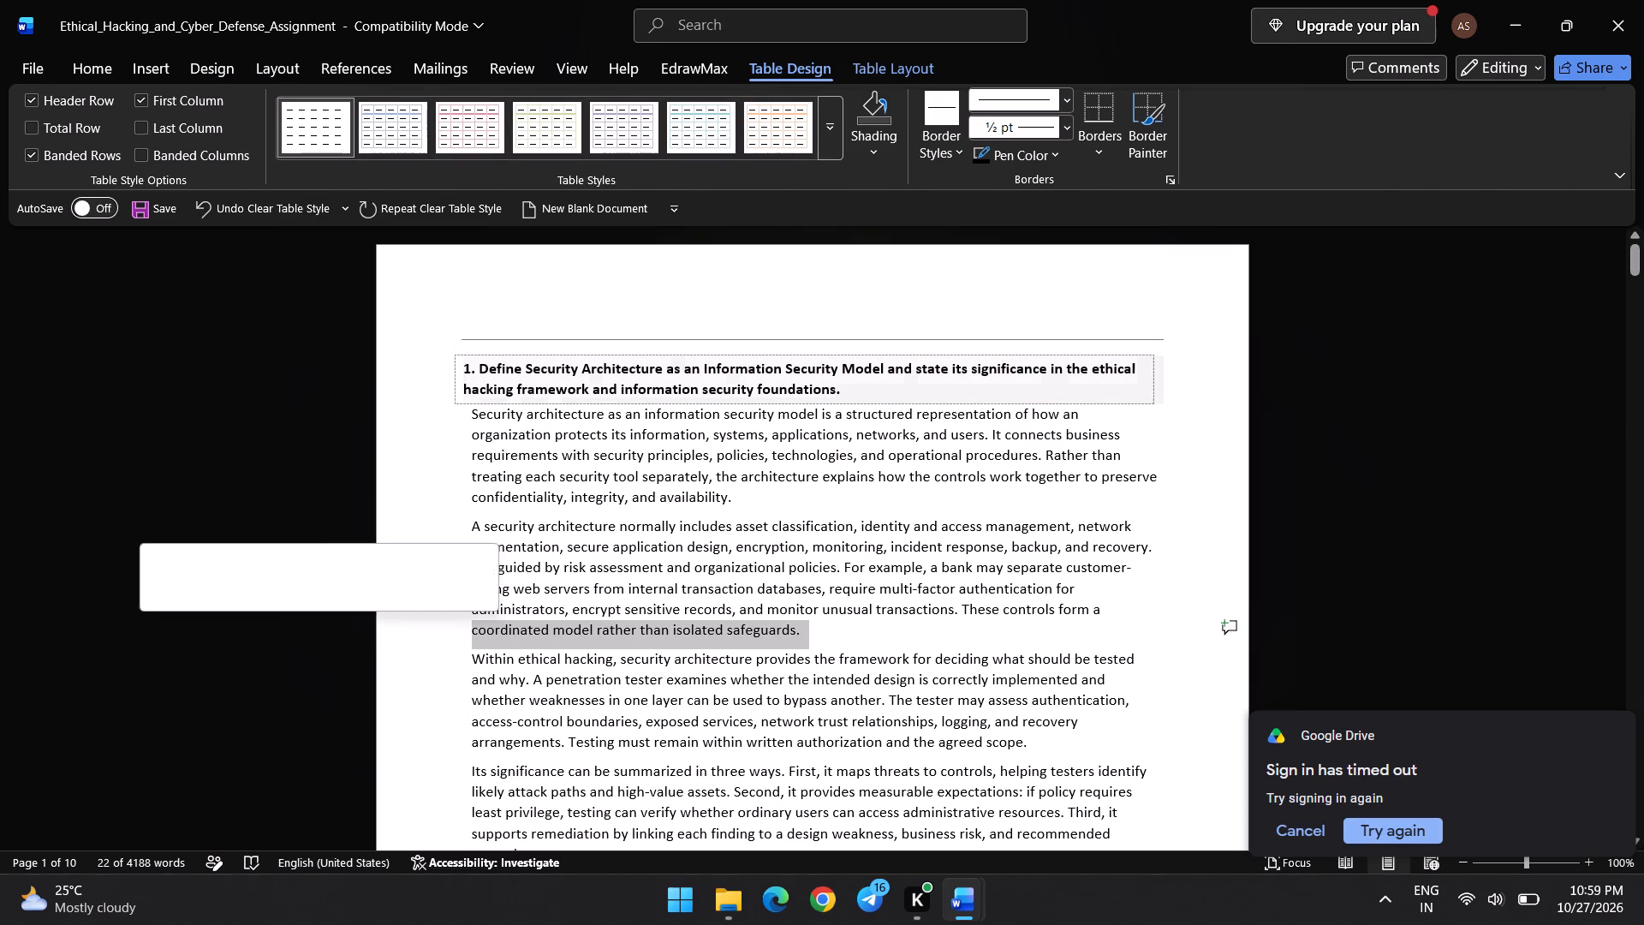
Set the question 1 table cell to No Border.
{"action": "left_click", "coordinate": [485, 393]}
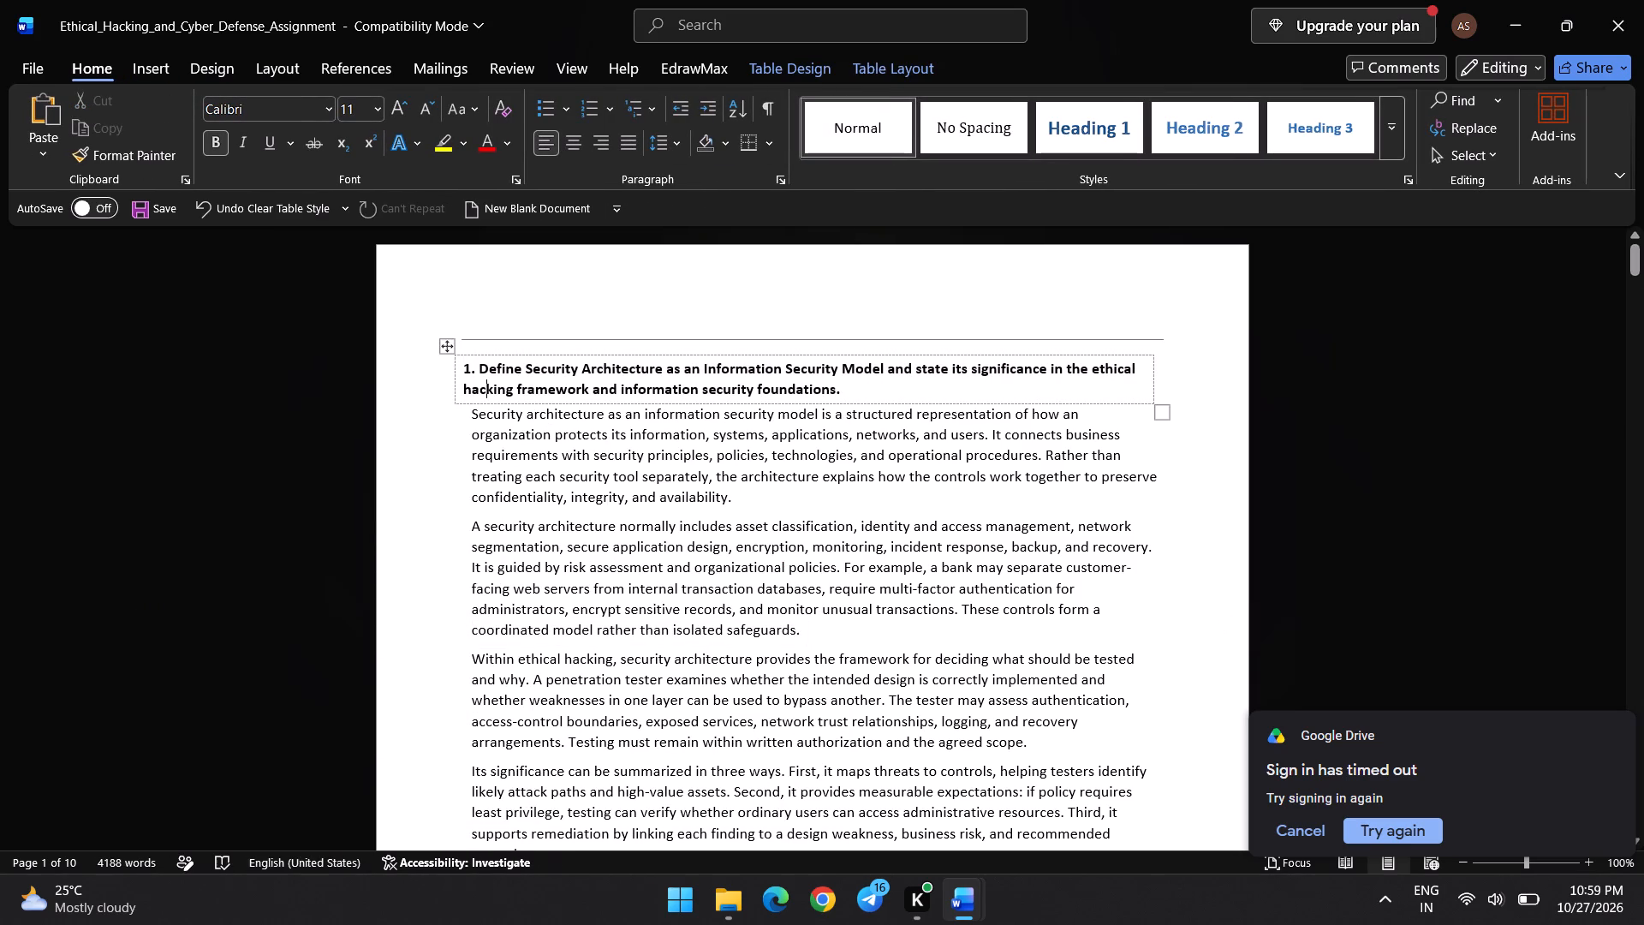
{"action": "triple_click", "coordinate": [485, 393]}
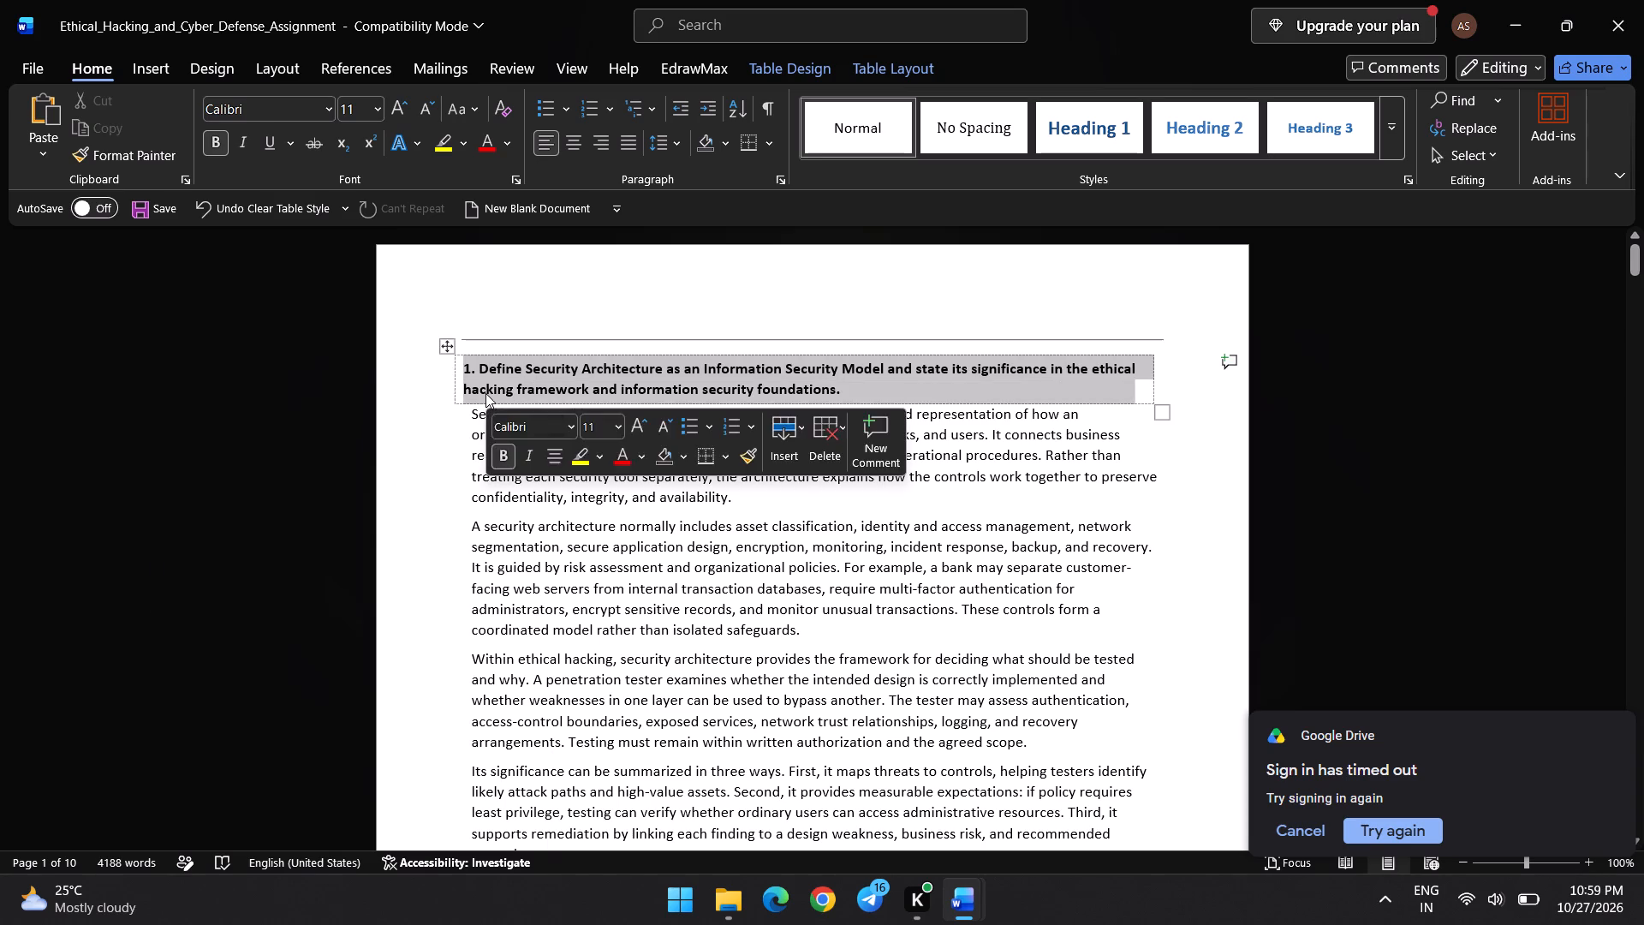
{"action": "left_click", "coordinate": [771, 146]}
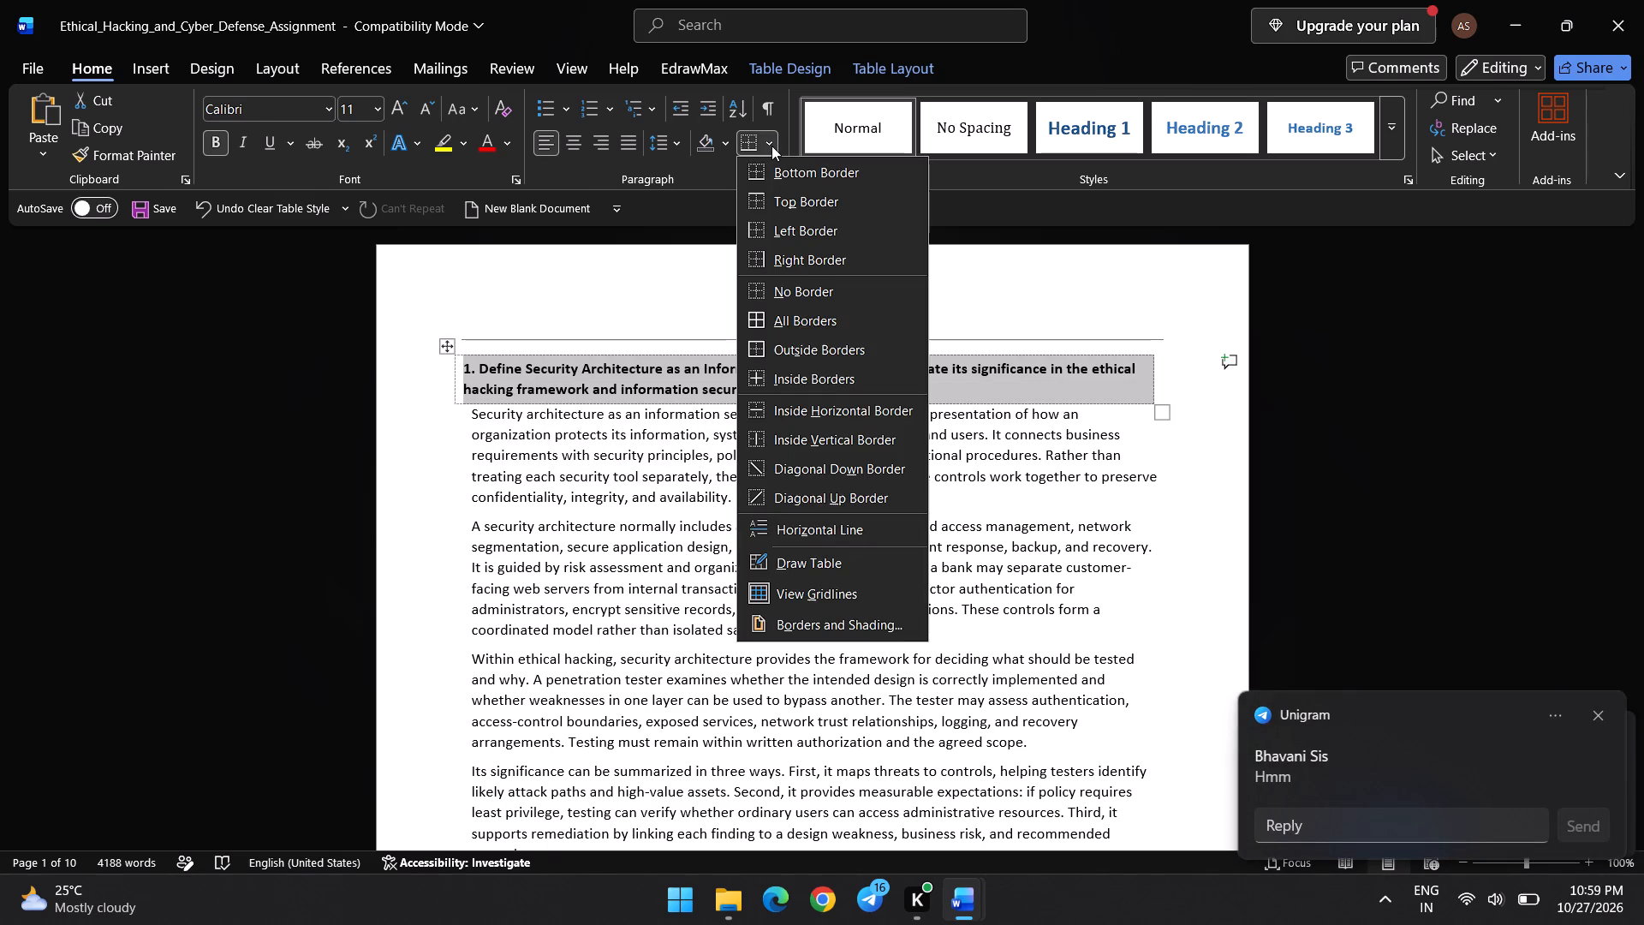
{"action": "left_click", "coordinate": [826, 280]}
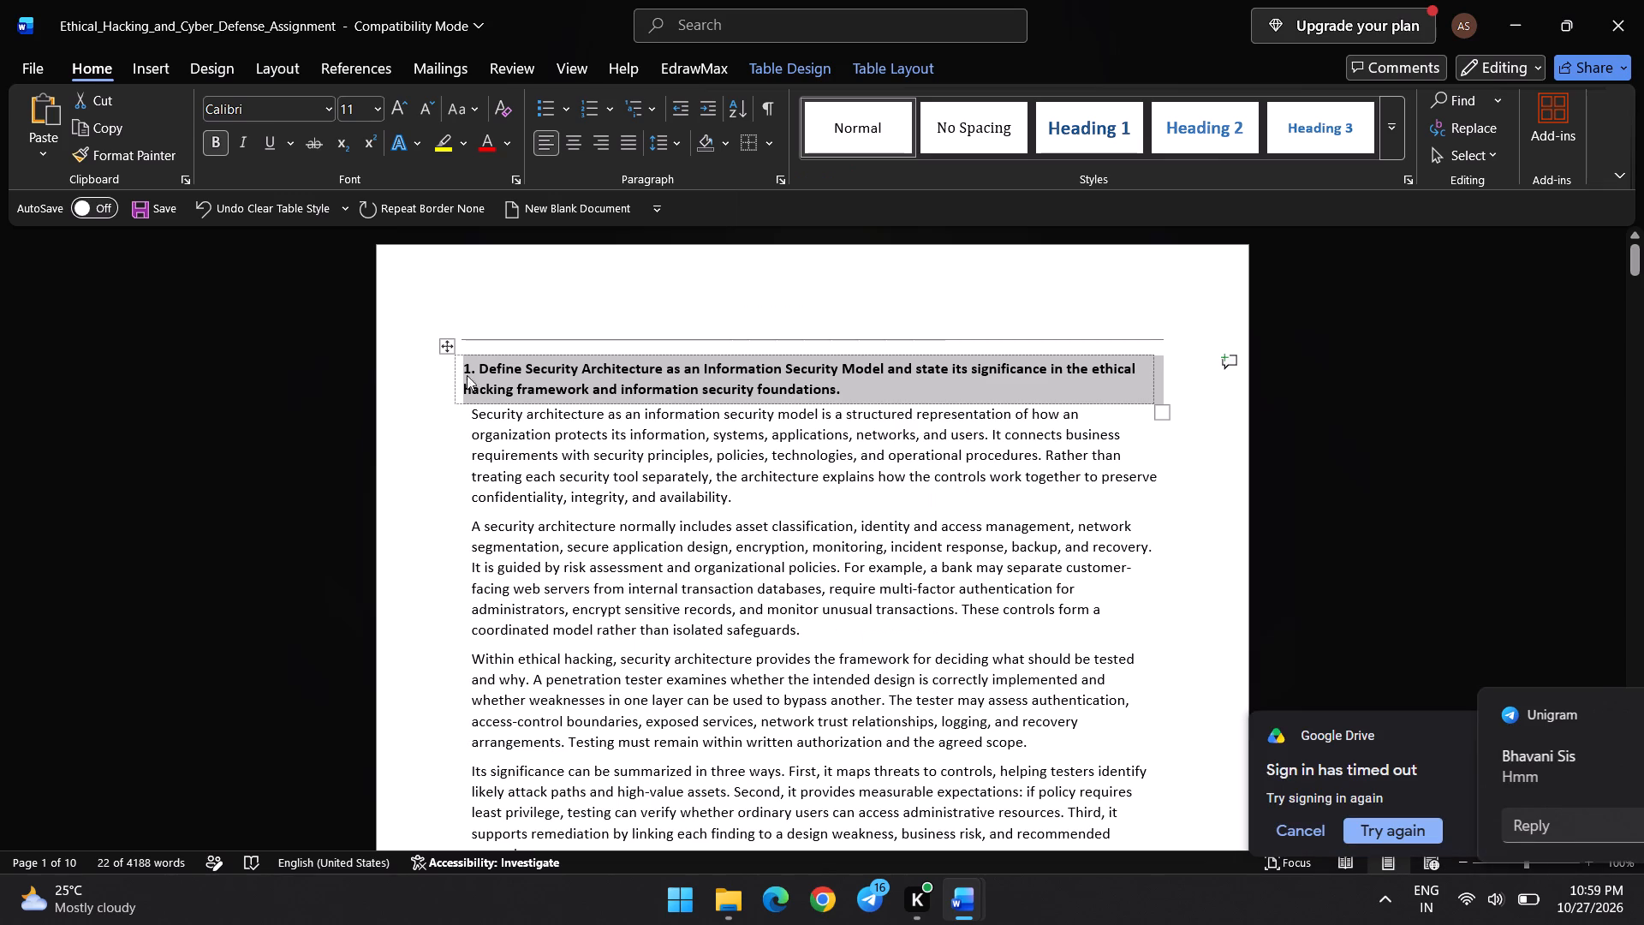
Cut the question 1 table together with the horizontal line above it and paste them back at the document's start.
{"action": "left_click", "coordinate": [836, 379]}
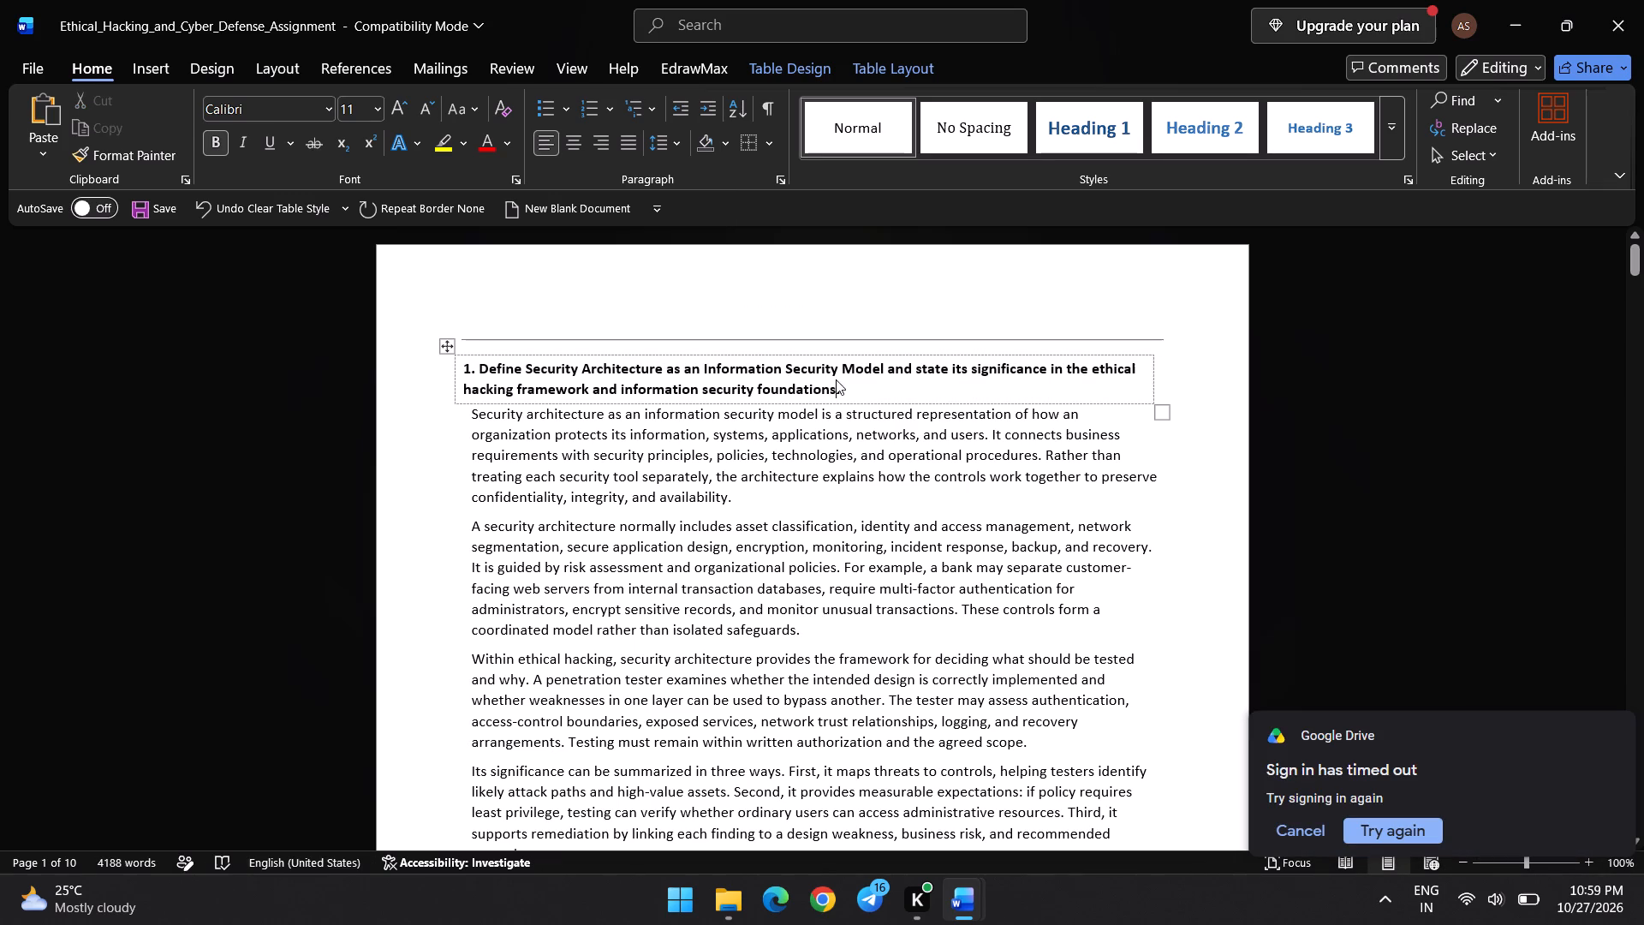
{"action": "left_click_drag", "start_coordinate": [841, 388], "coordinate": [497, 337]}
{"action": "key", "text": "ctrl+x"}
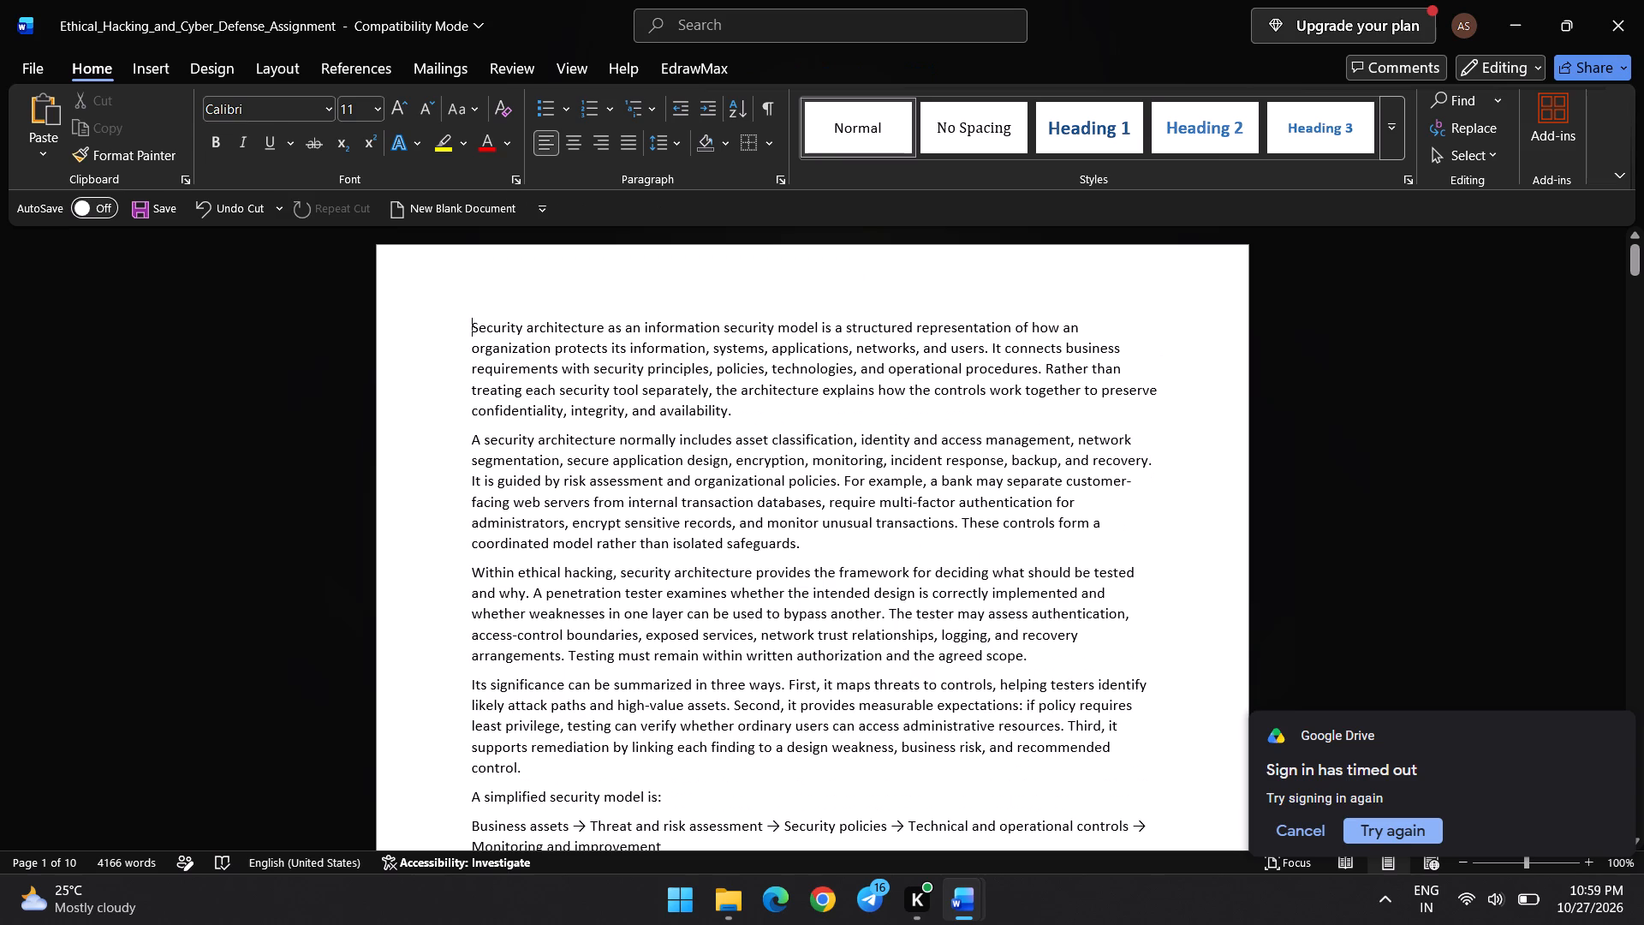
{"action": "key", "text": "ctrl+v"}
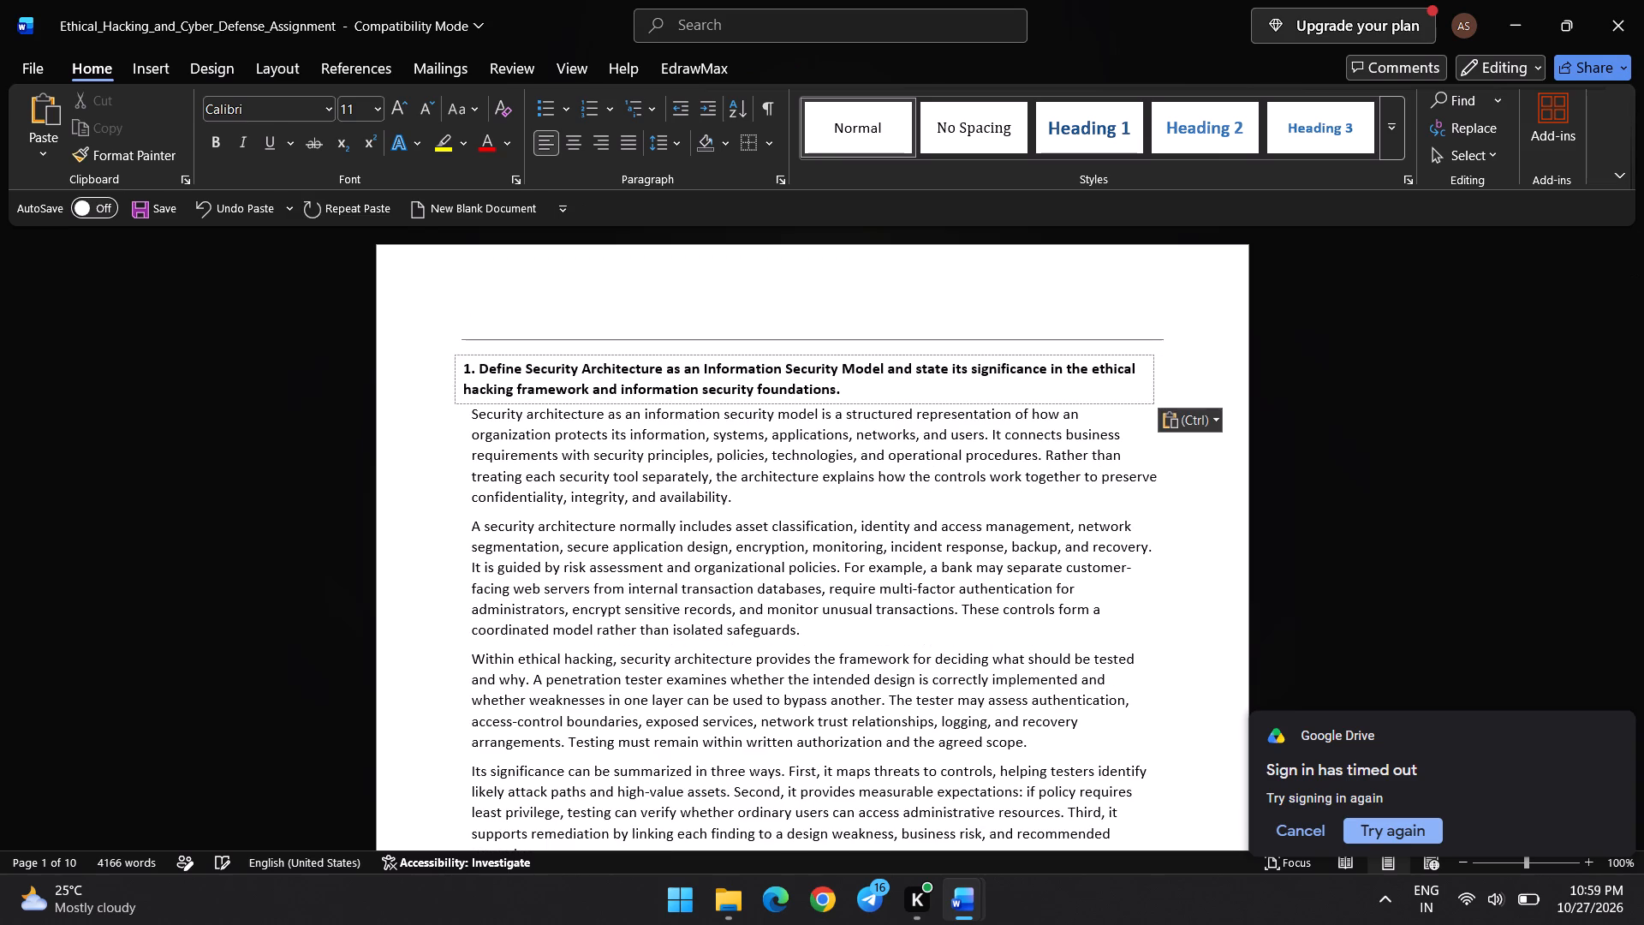
Move the question 1 heading text out of its table cell onto a new line directly below, clearing the leftover number from the cell.
{"action": "left_click", "coordinate": [488, 362]}
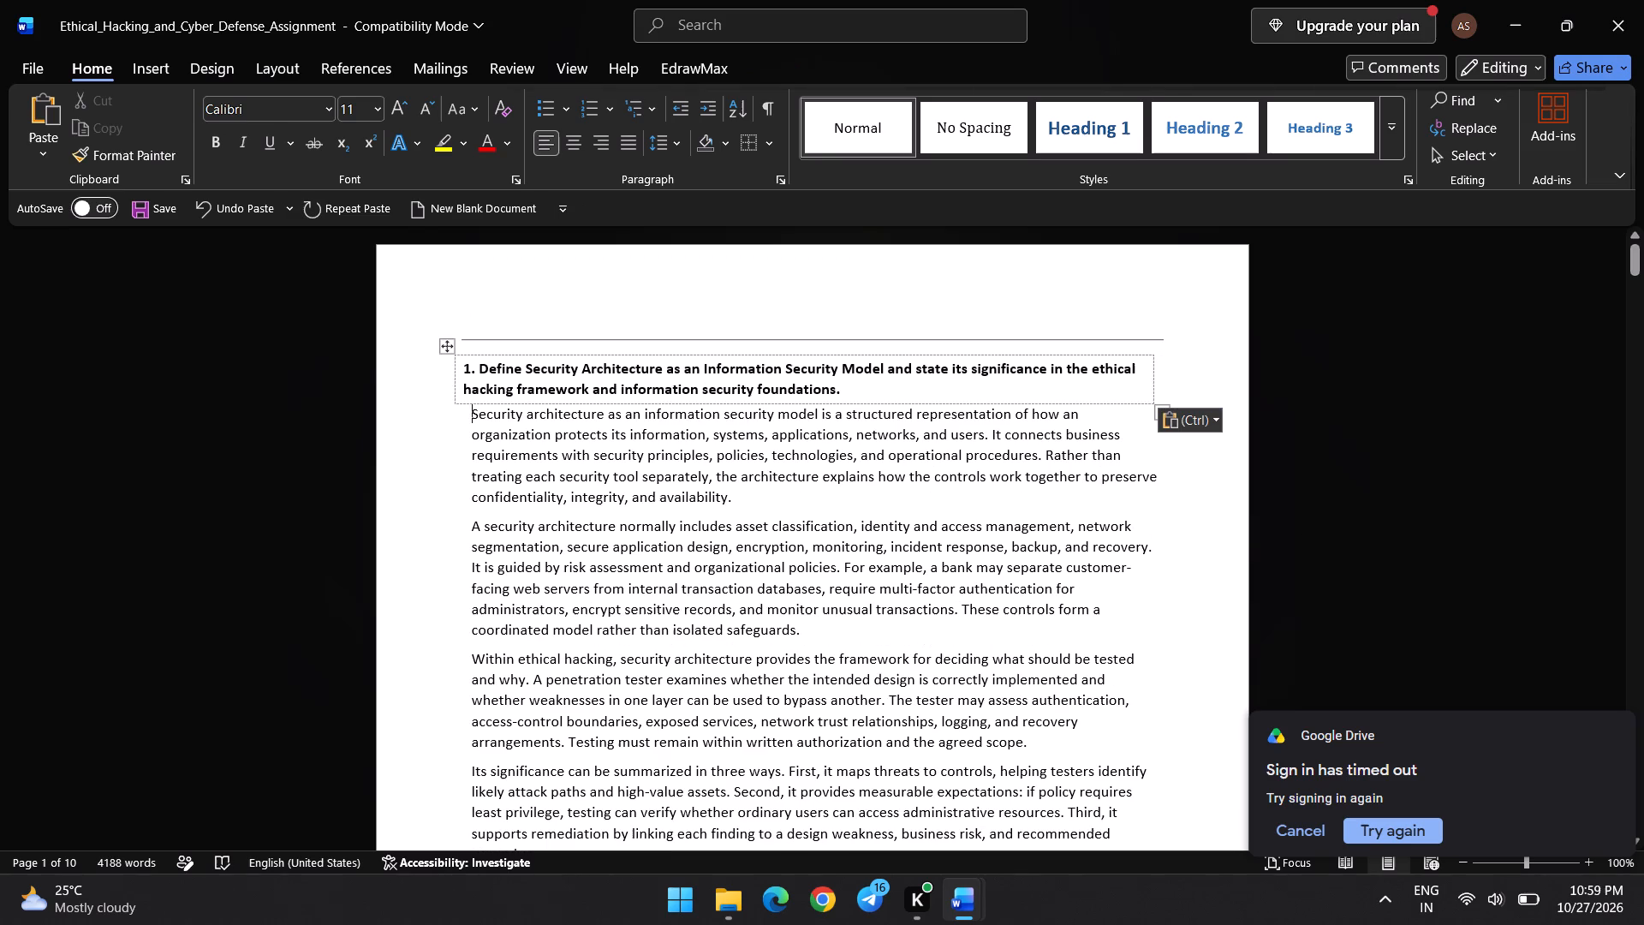
{"action": "left_click_drag", "start_coordinate": [479, 364], "coordinate": [831, 405]}
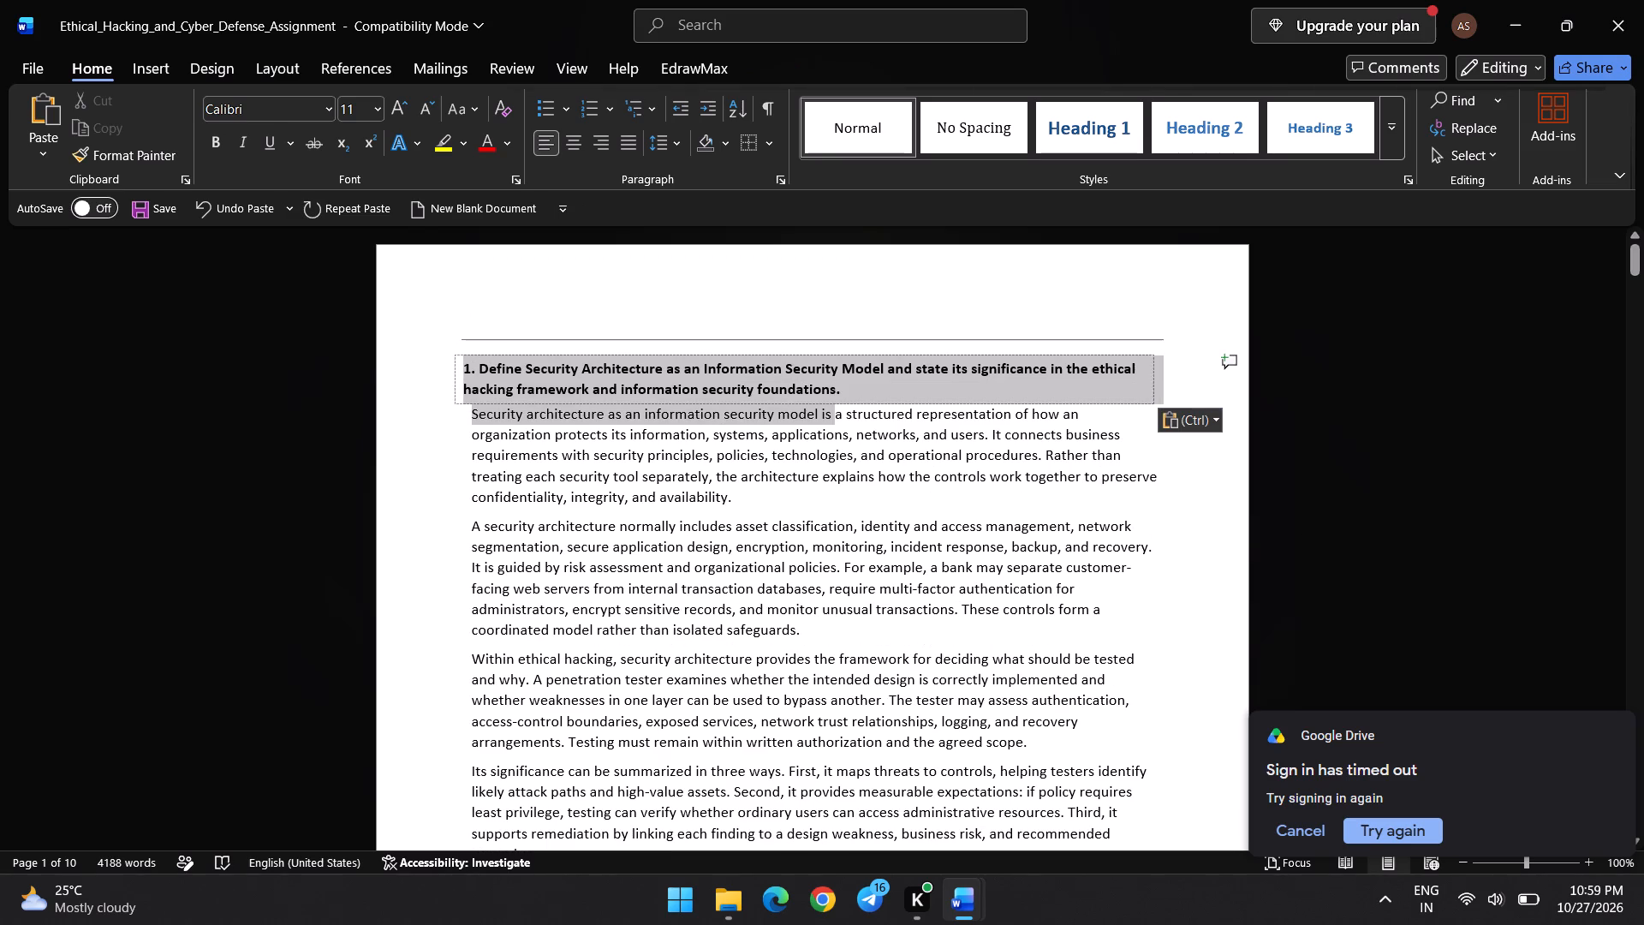
{"action": "left_click_drag", "start_coordinate": [831, 405], "coordinate": [842, 392]}
{"action": "key", "text": "ctrl+x"}
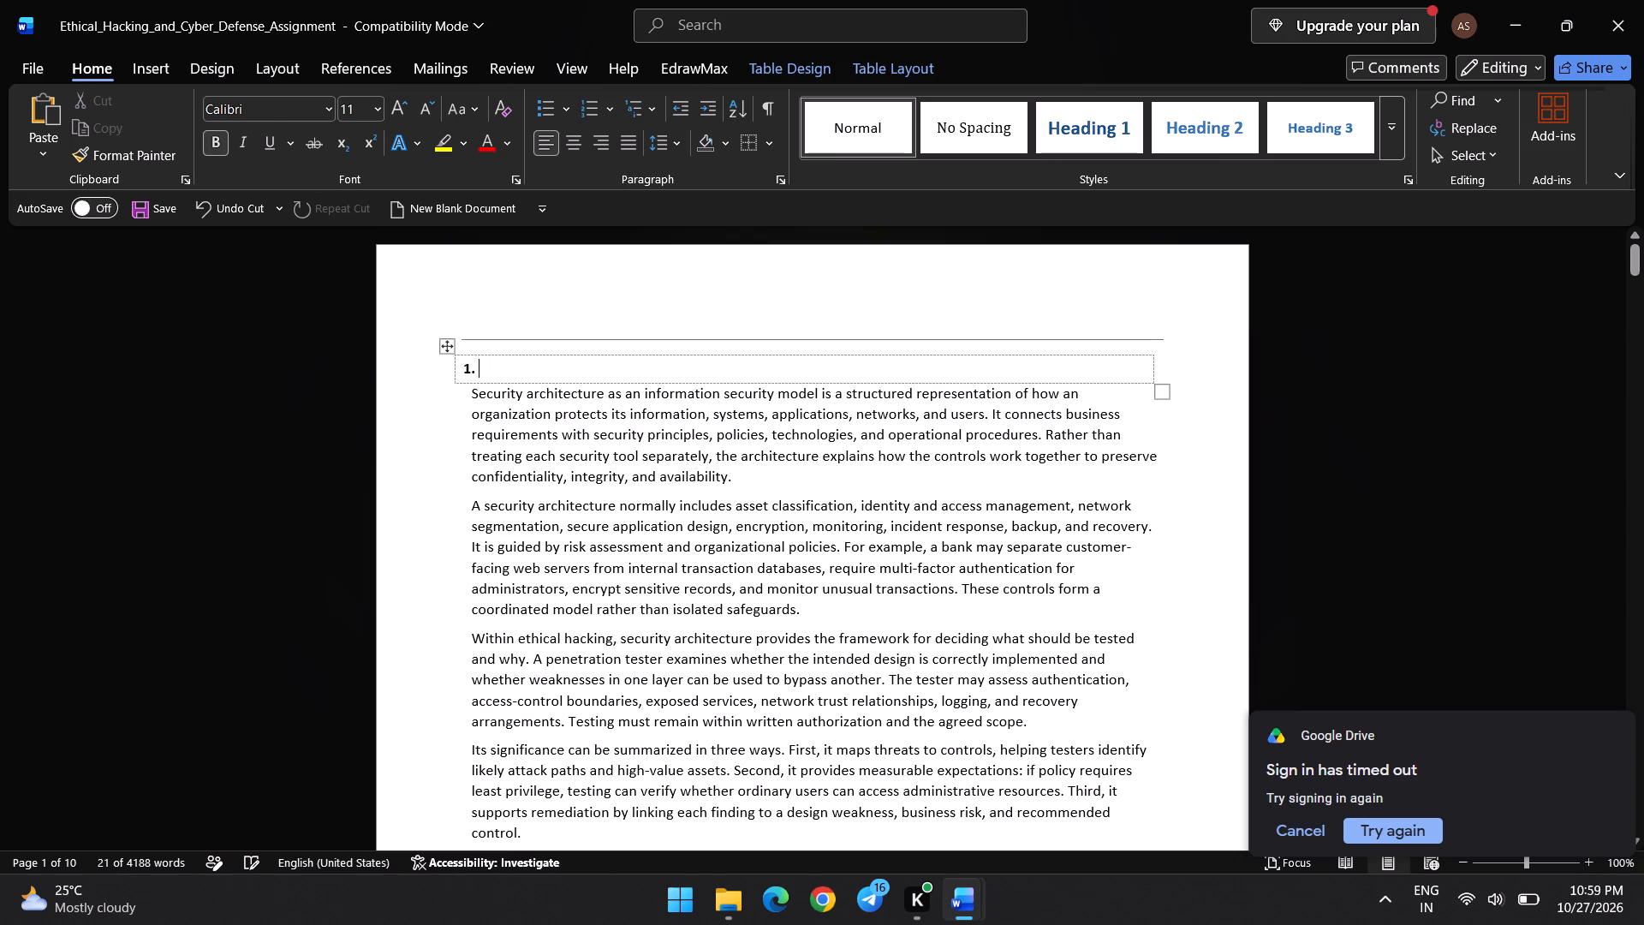
{"action": "key", "text": "BackSpace"}
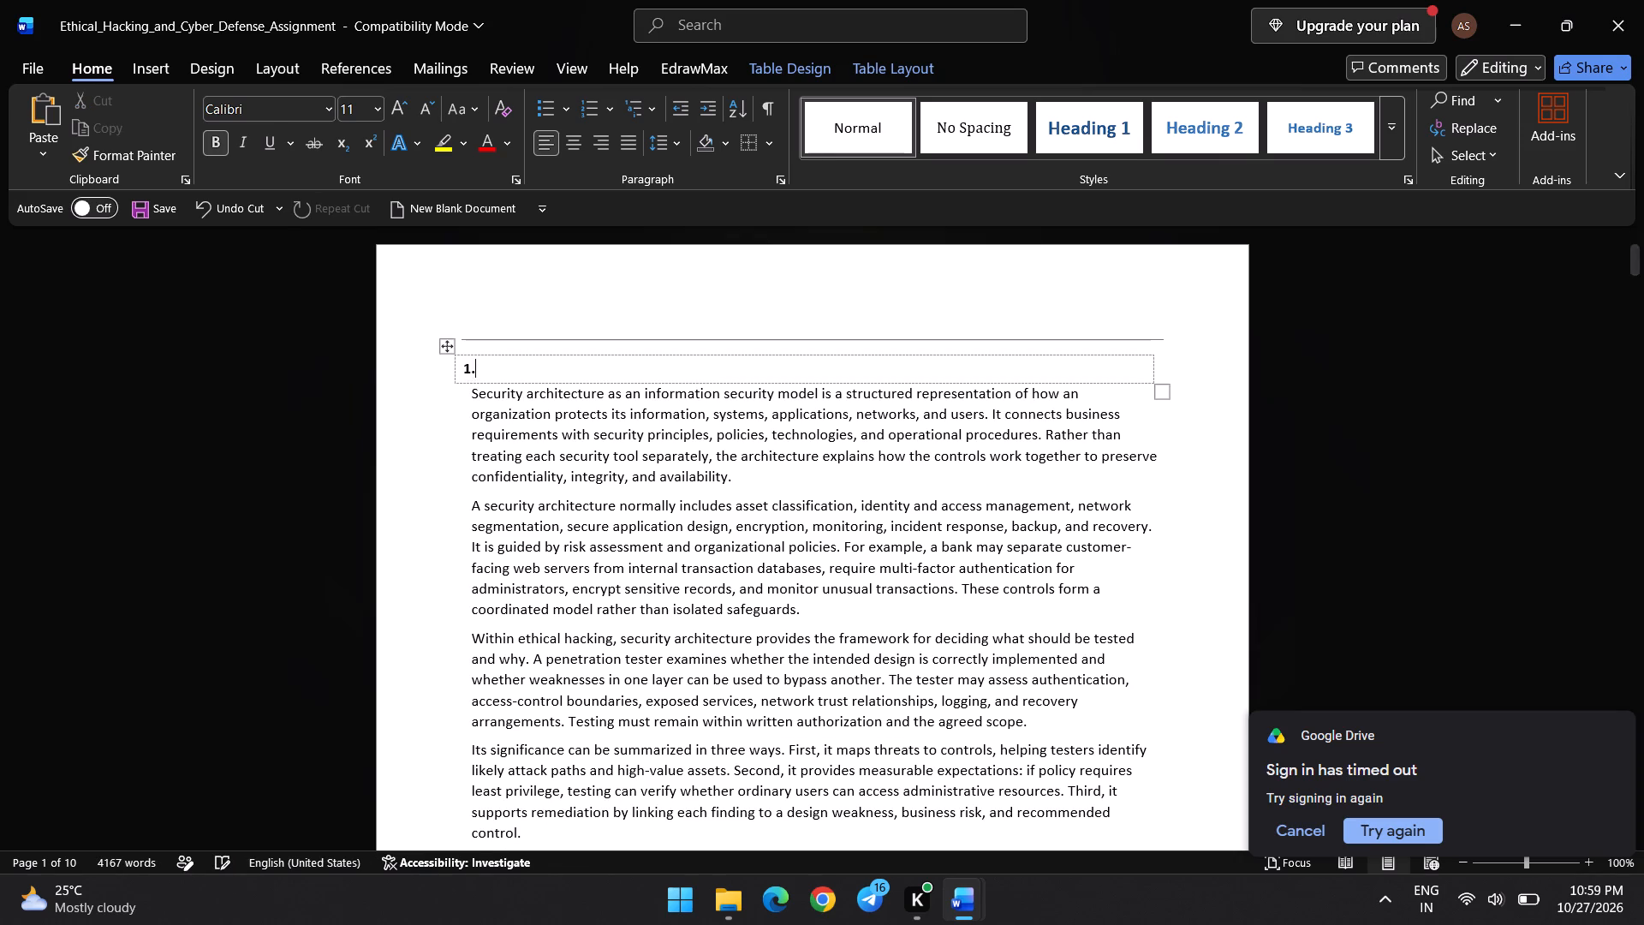
{"action": "key", "text": "BackSpace"}
{"action": "key", "text": "BackSpace"}
{"action": "key", "text": "BackSpace"}
{"action": "key", "text": "BackSpace"}
{"action": "key", "text": "BackSpace"}
{"action": "key", "text": "BackSpace"}
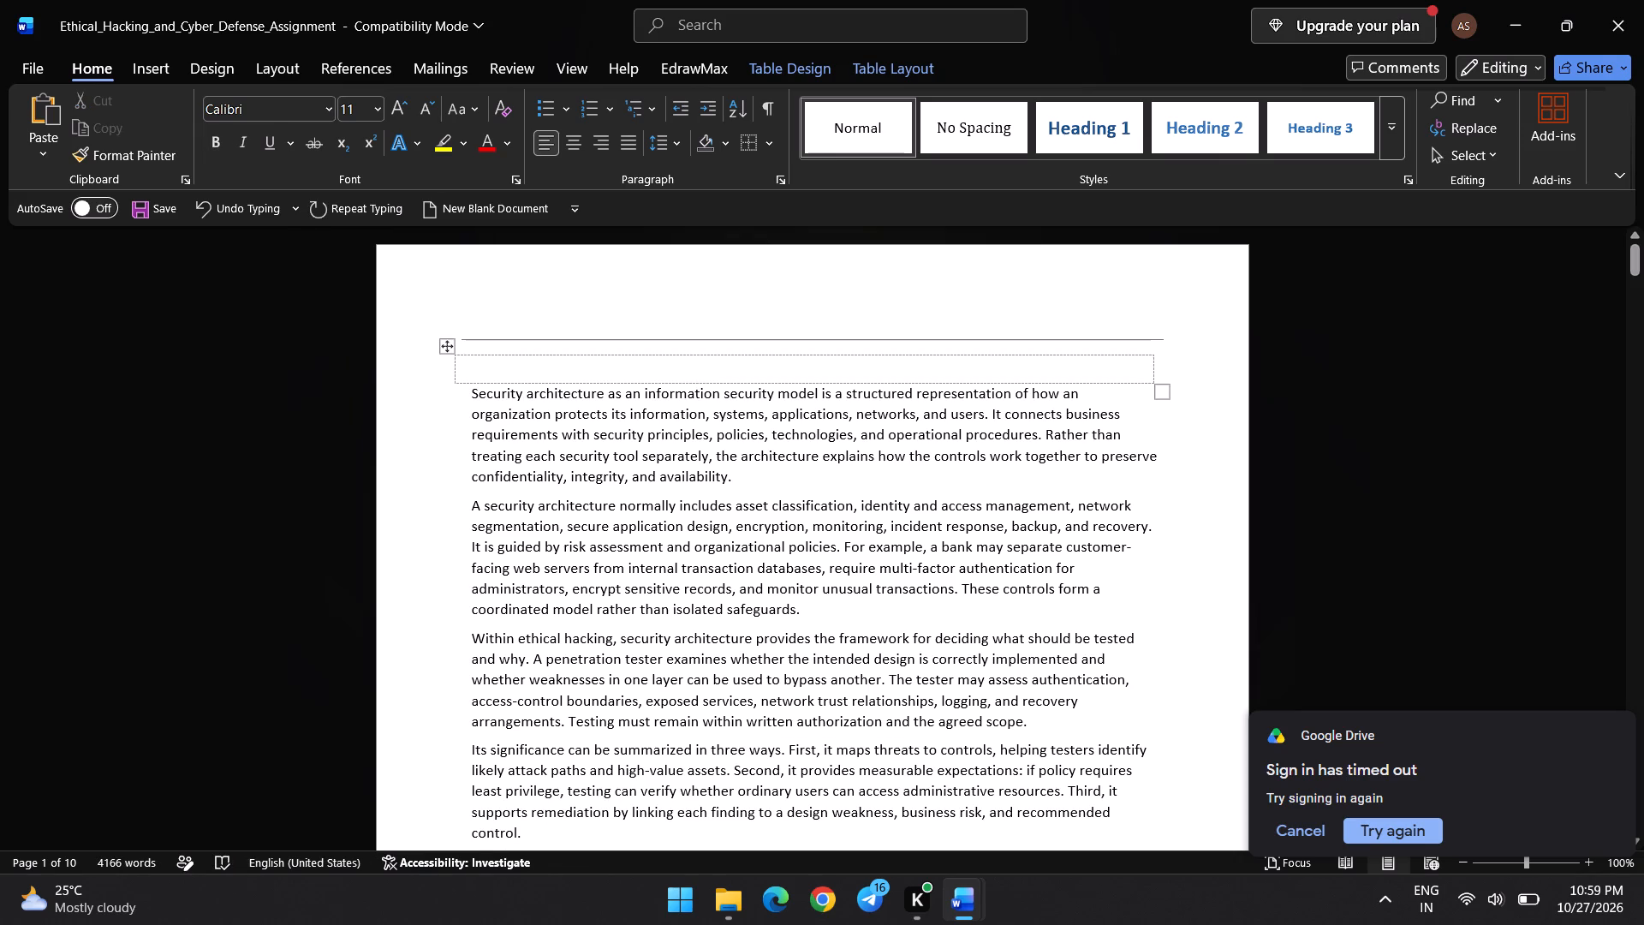
{"action": "left_click", "coordinate": [470, 395]}
{"action": "key", "text": "Return"}
{"action": "key", "text": "Up"}
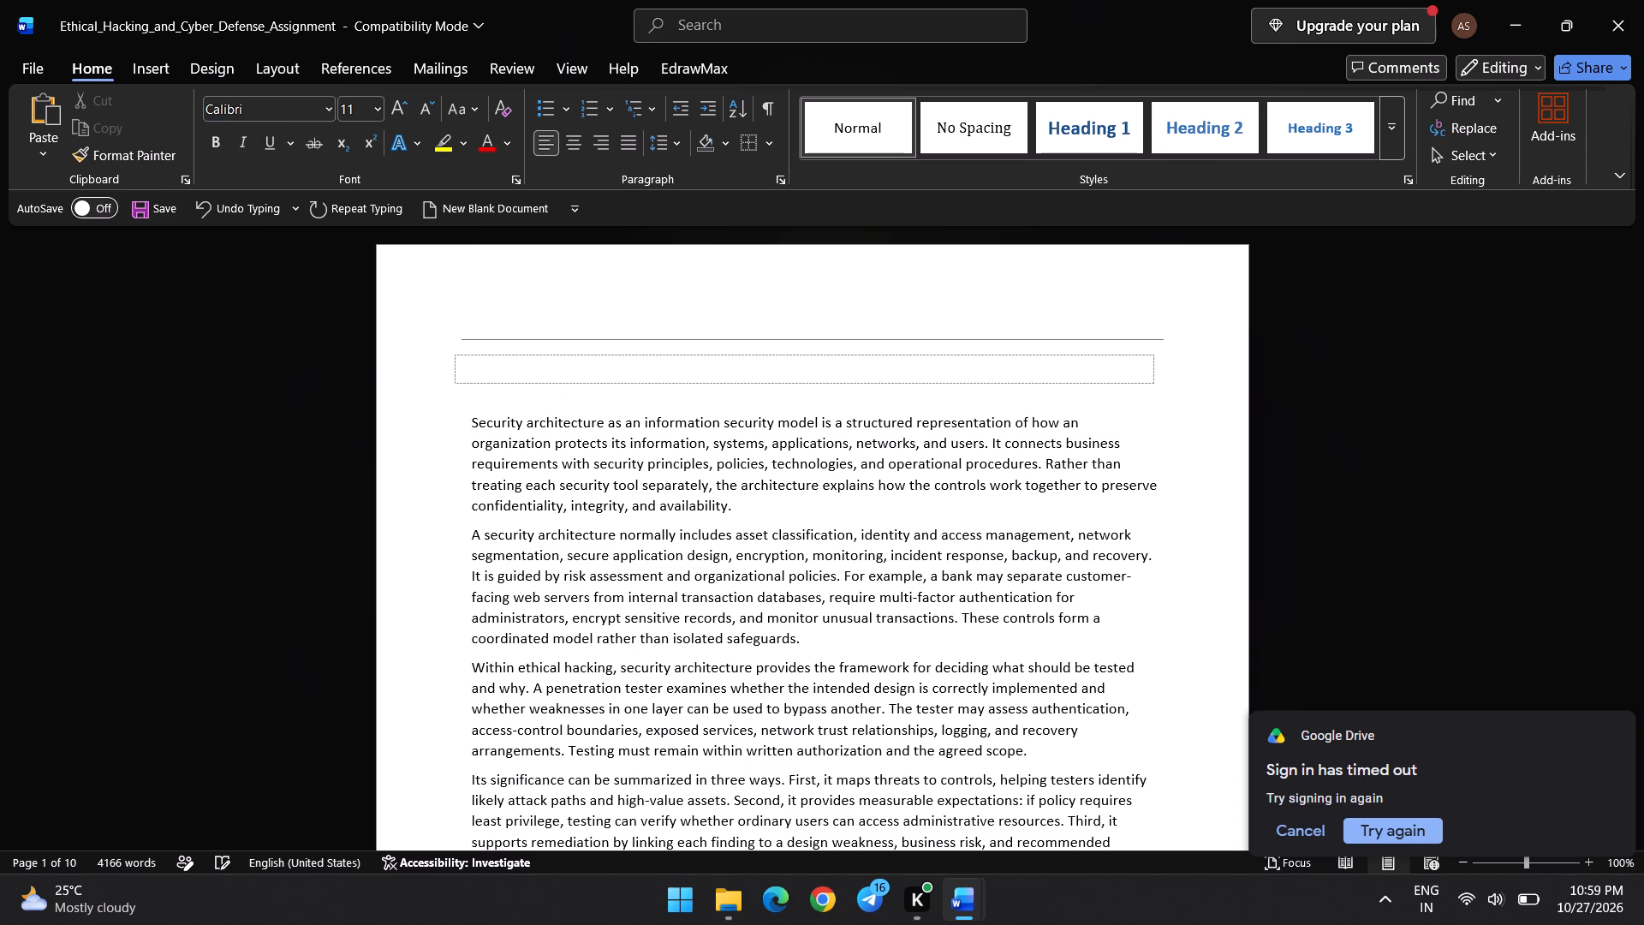
{"action": "key", "text": "ctrl+v"}
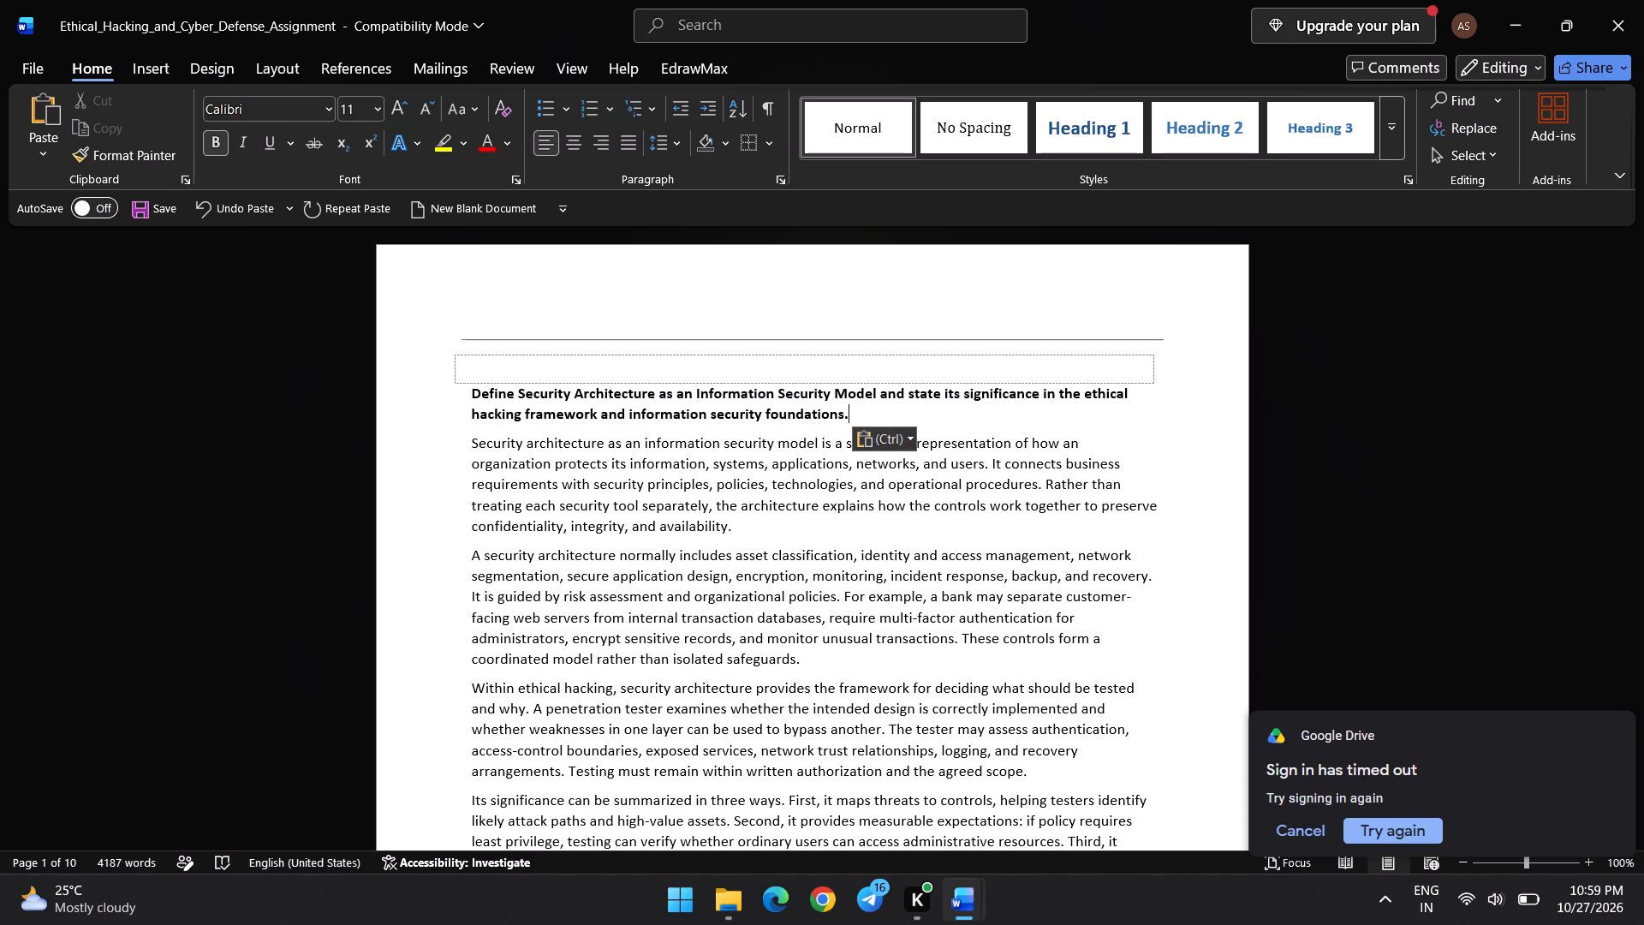
Number the question 1 heading with a plain-text "1." prefix, with automatic list numbering set to None.
{"action": "left_click", "coordinate": [470, 395]}
{"action": "left_click", "coordinate": [470, 395]}
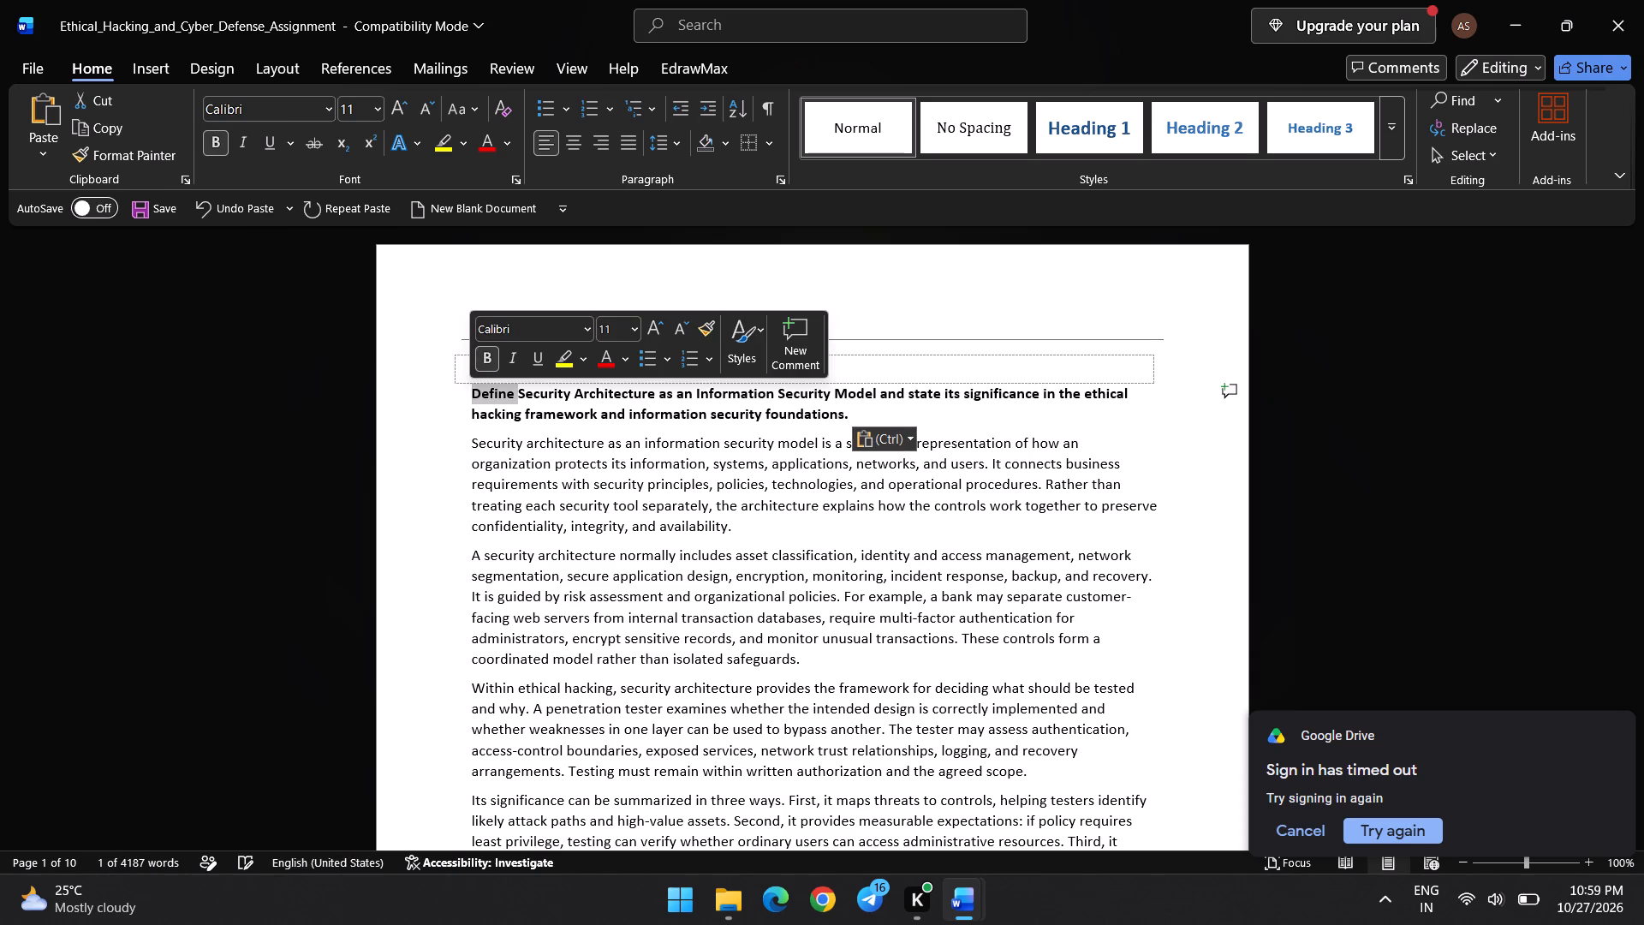
{"action": "left_click", "coordinate": [470, 395]}
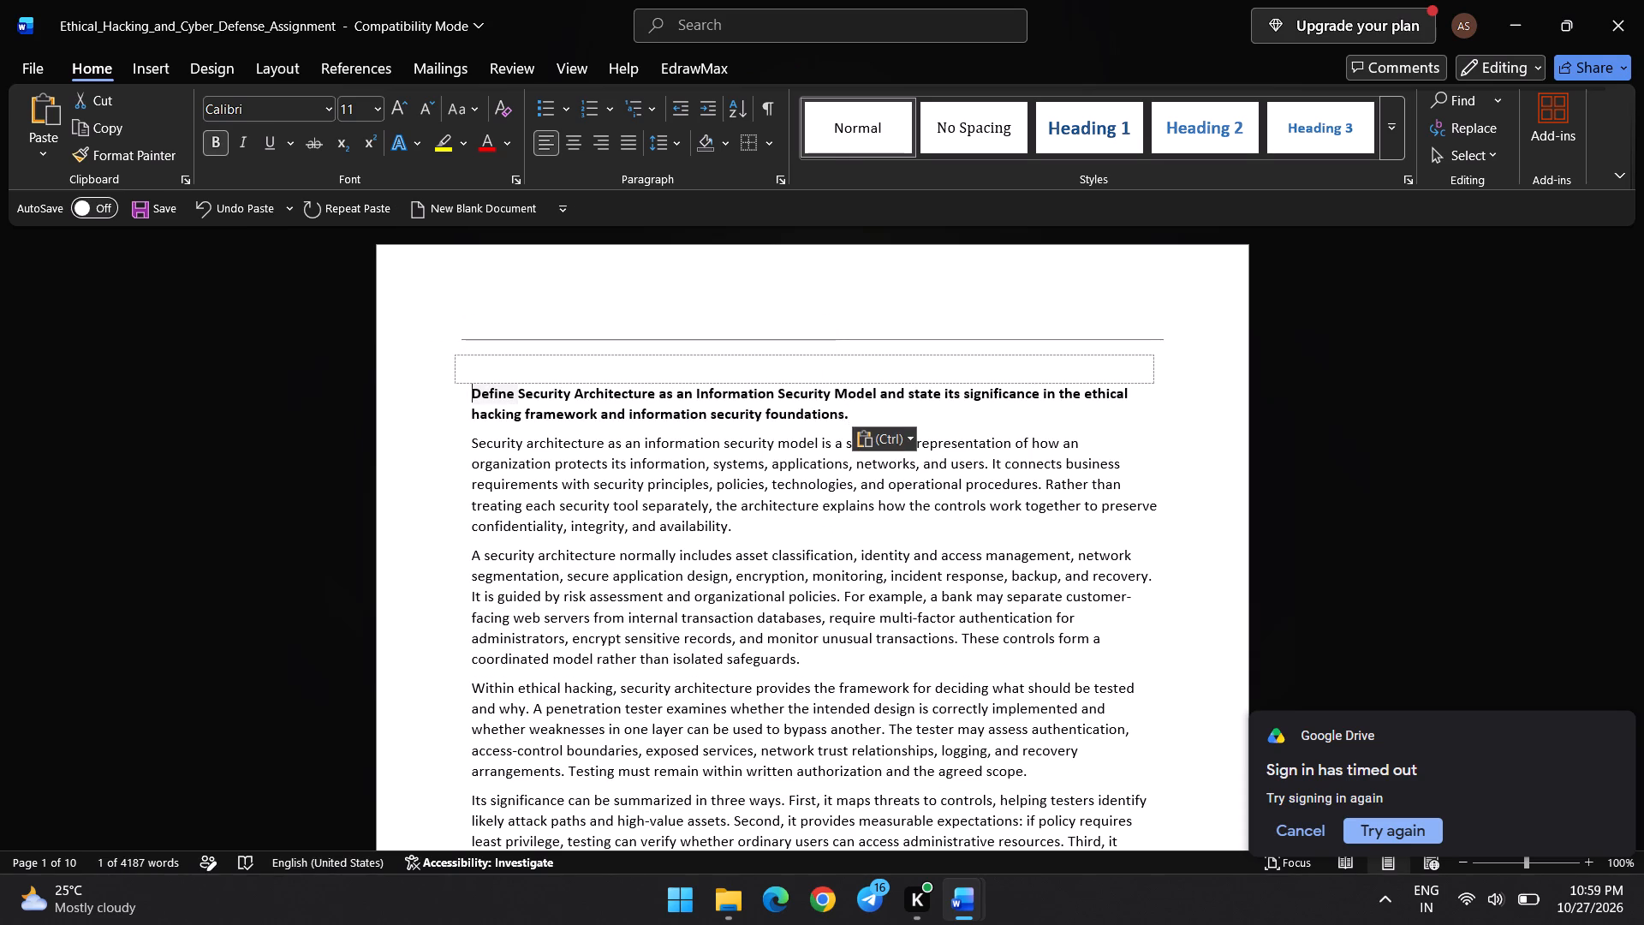
{"action": "type", "text": "1."}
{"action": "key", "text": "space"}
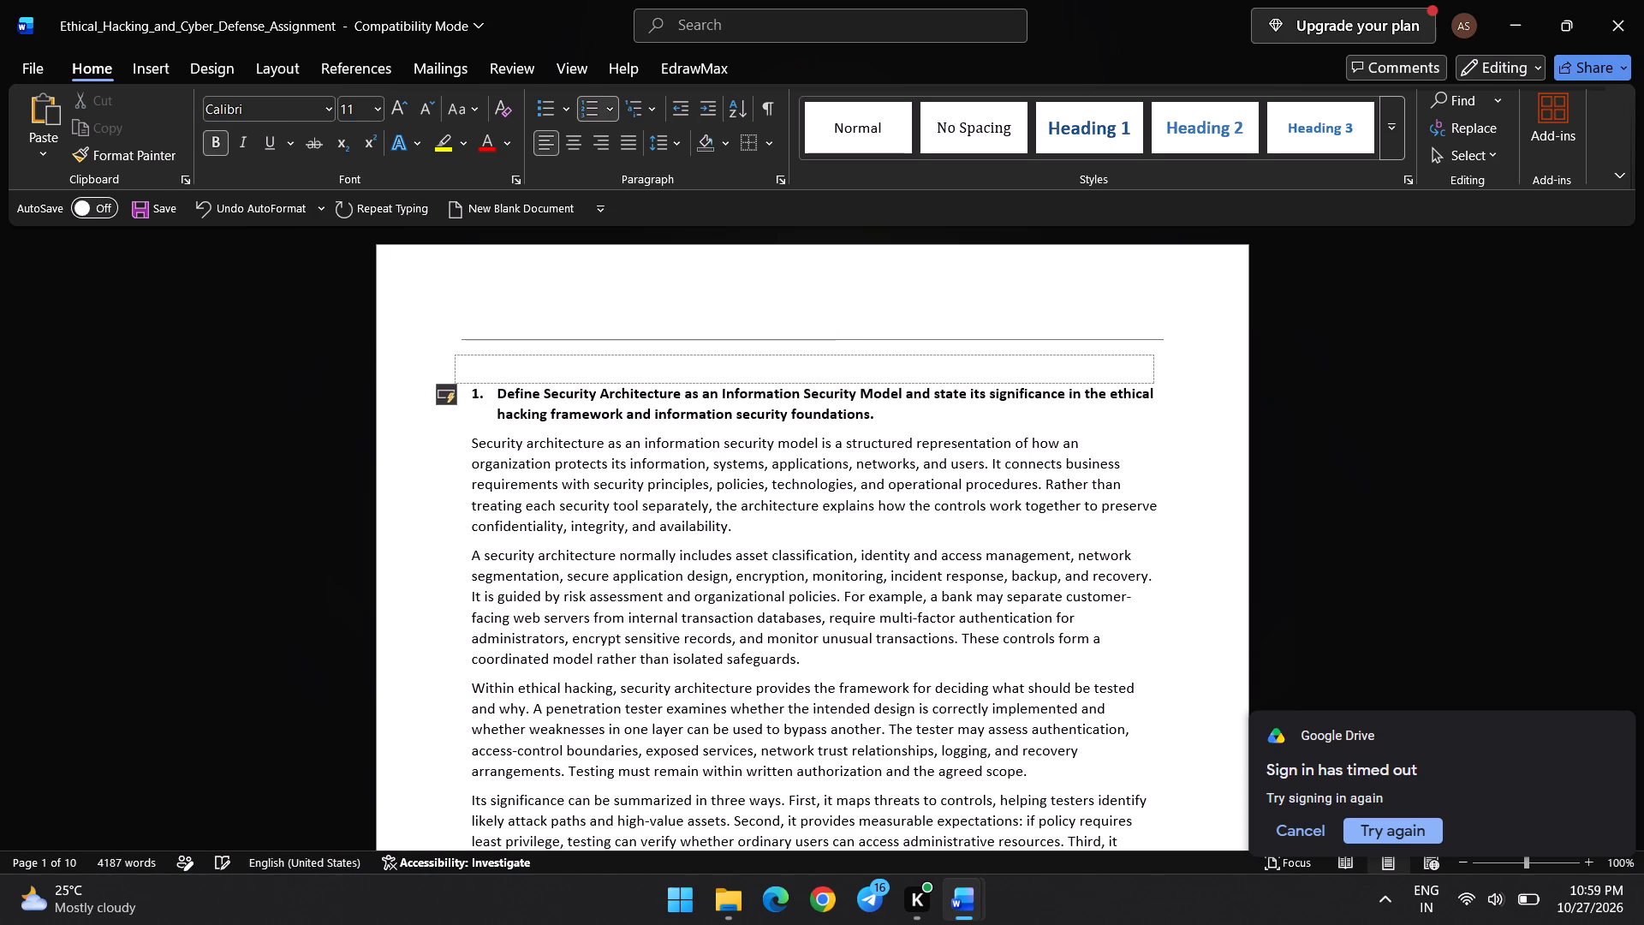
{"action": "left_click", "coordinate": [594, 104]}
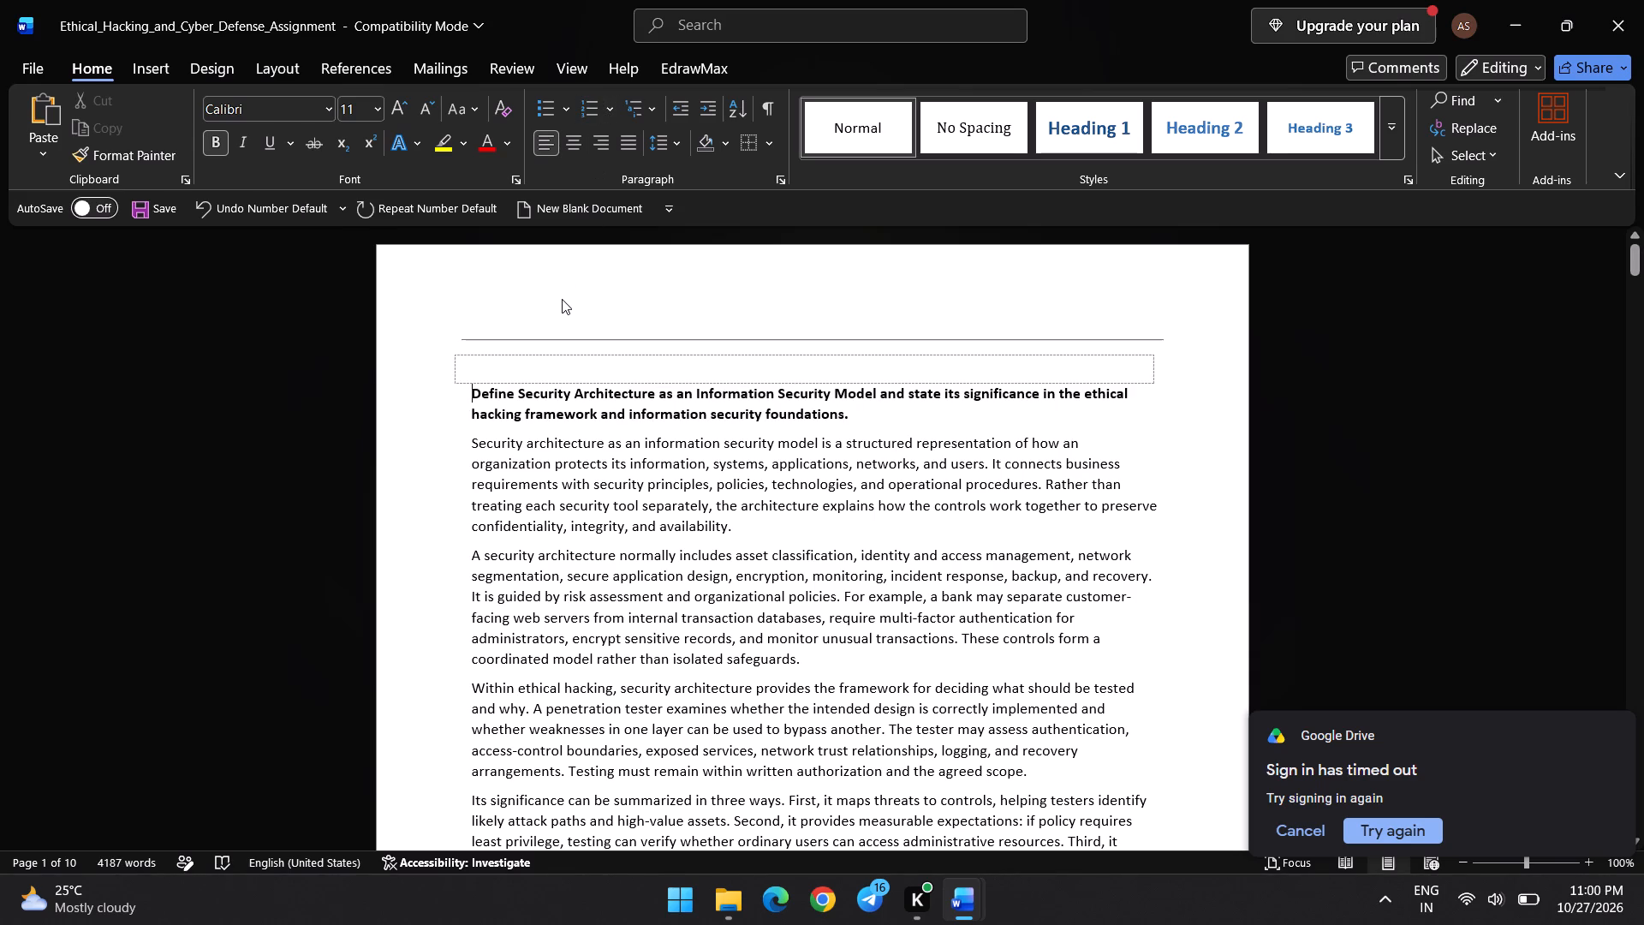
{"action": "type", "text": "1."}
{"action": "key", "text": "space"}
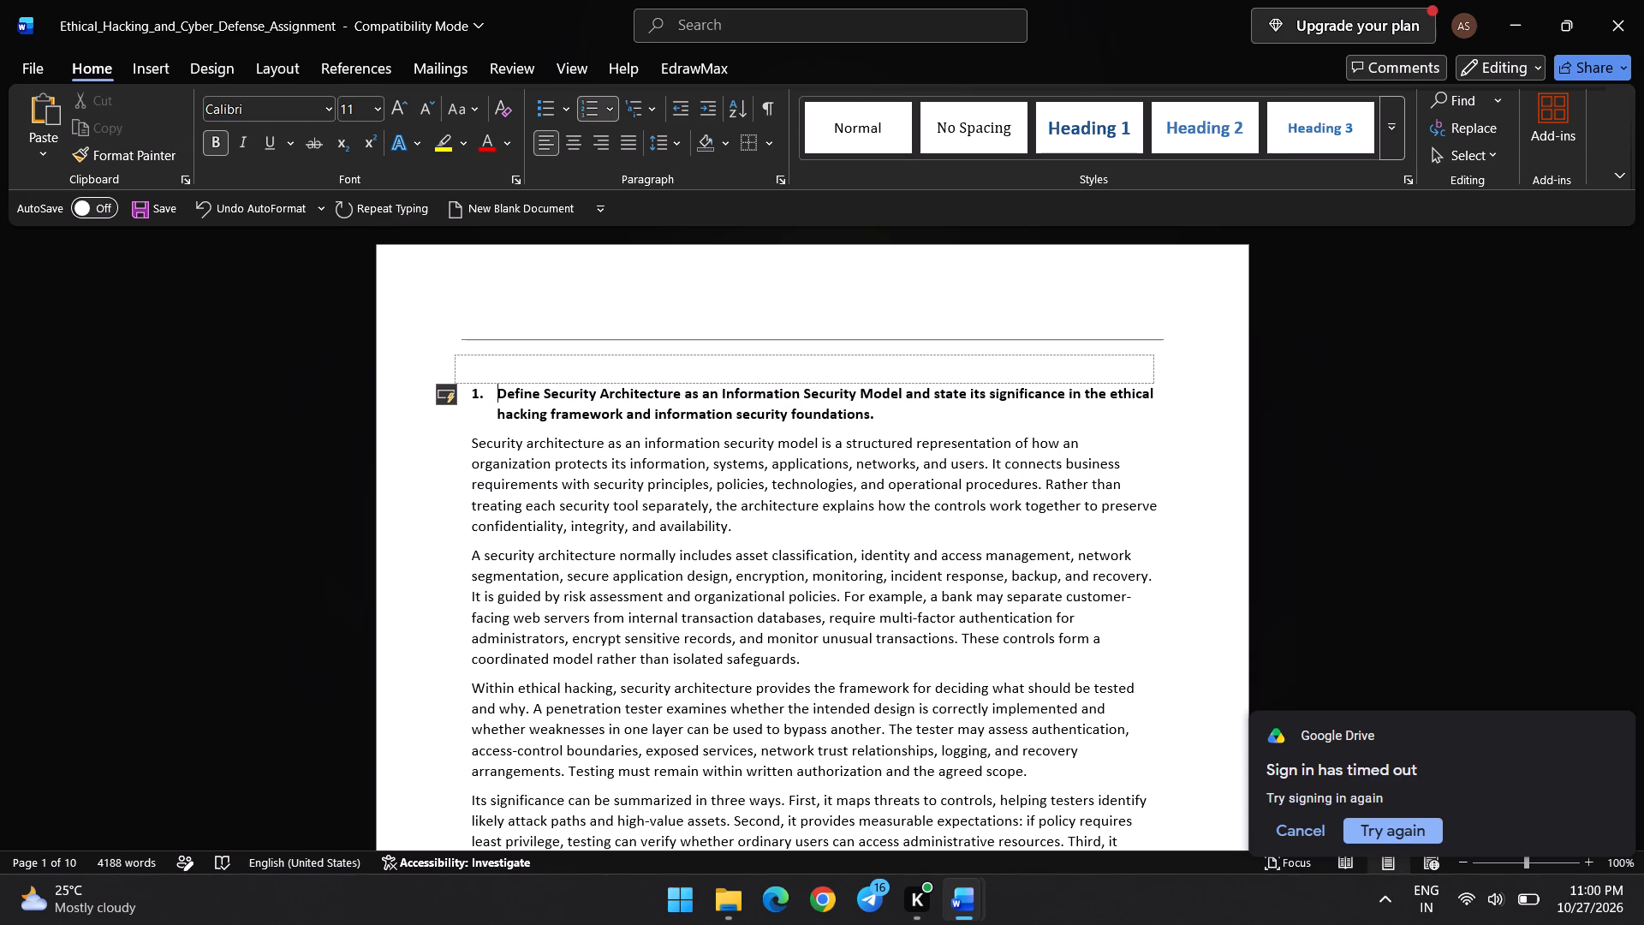
{"action": "left_click", "coordinate": [611, 109]}
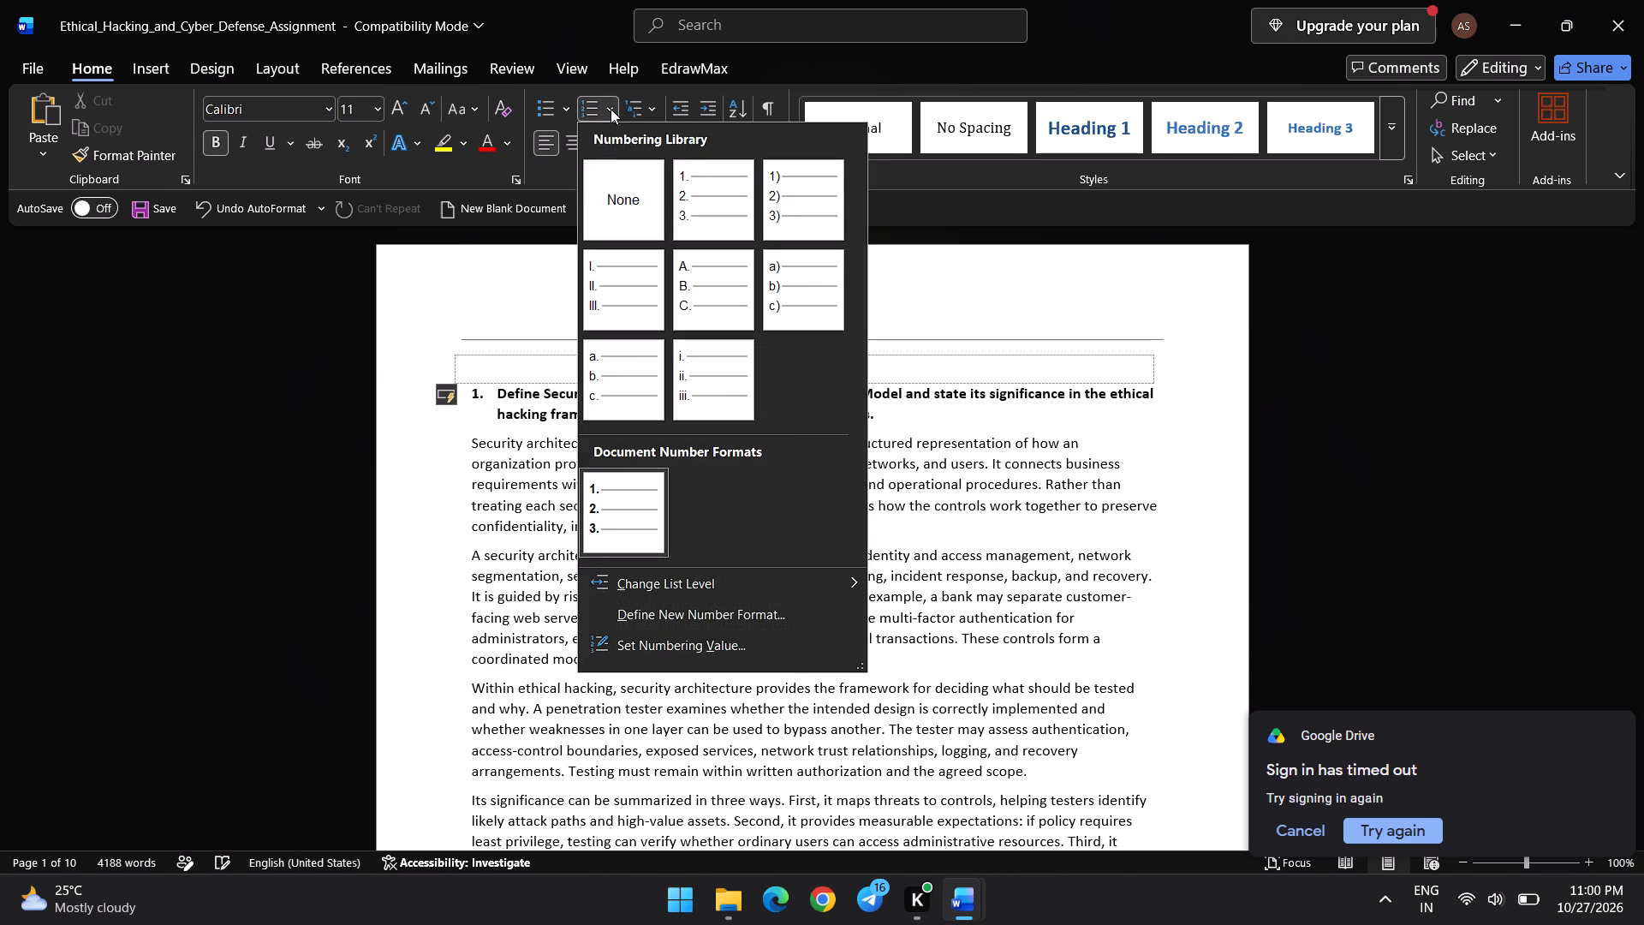
{"action": "left_click", "coordinate": [612, 200]}
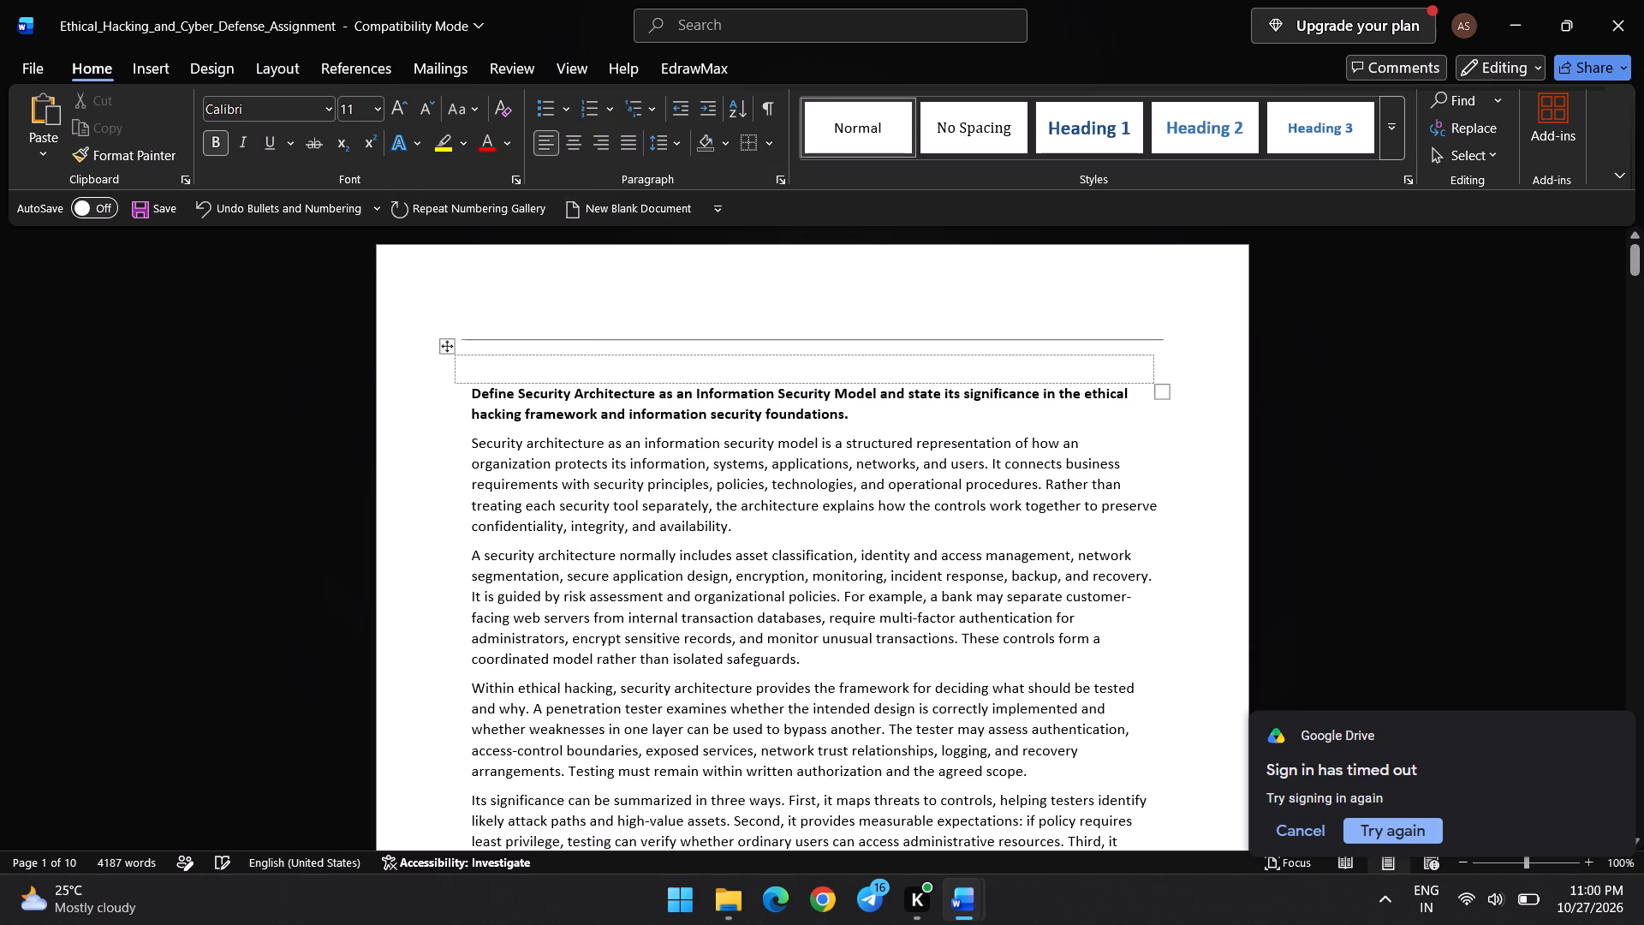
{"action": "type", "text": "1."}
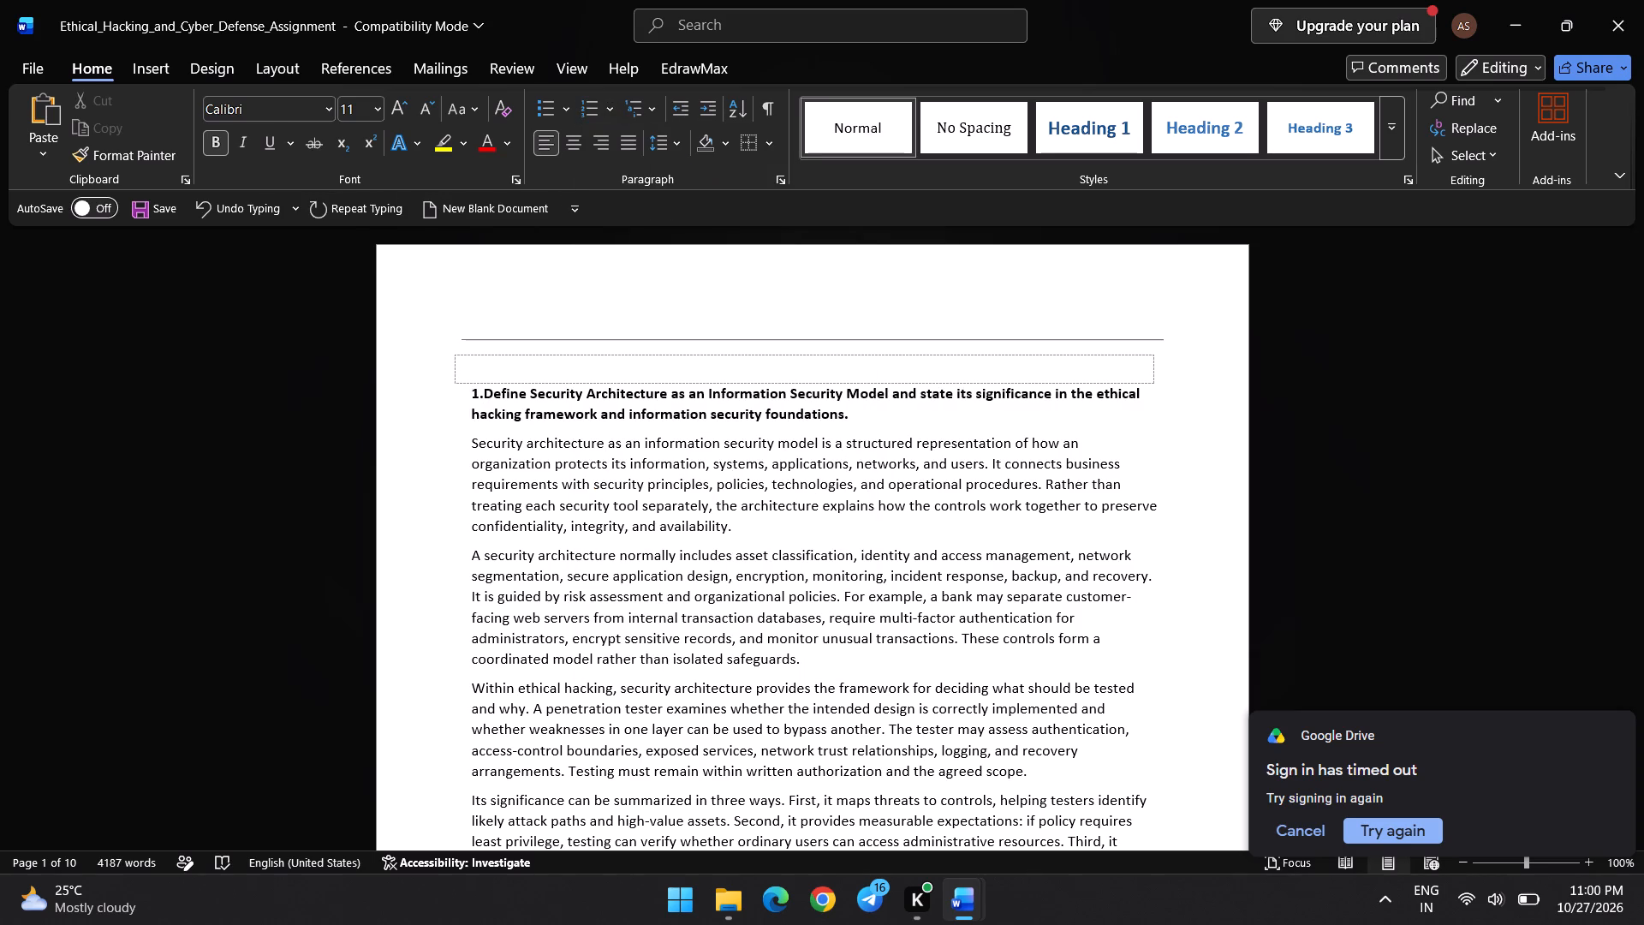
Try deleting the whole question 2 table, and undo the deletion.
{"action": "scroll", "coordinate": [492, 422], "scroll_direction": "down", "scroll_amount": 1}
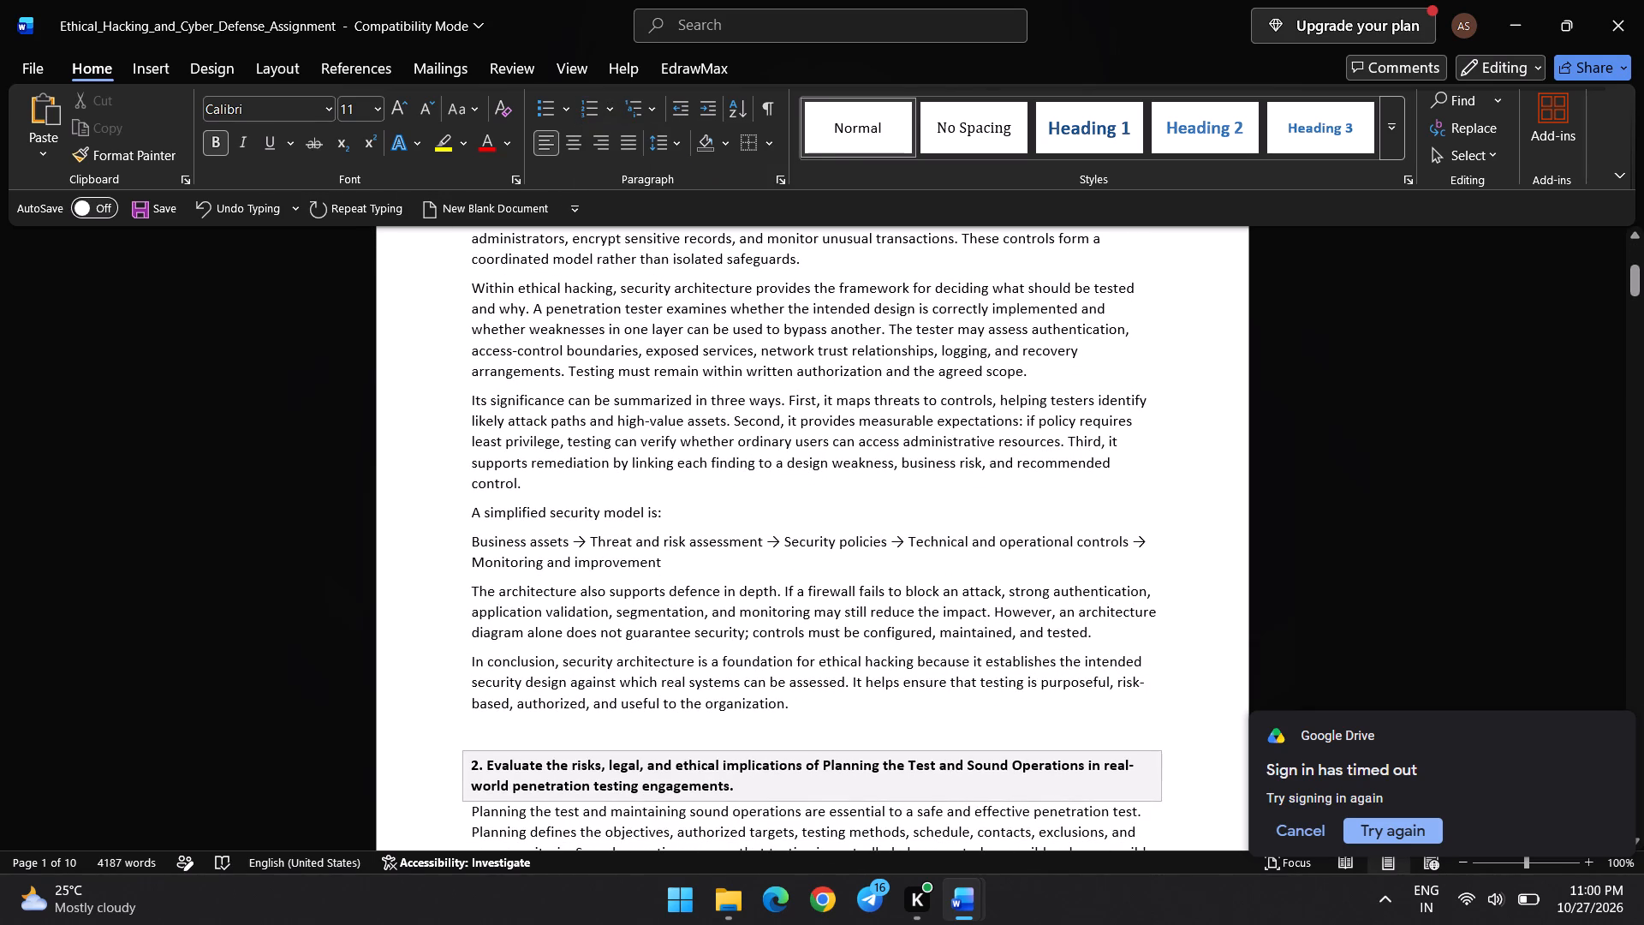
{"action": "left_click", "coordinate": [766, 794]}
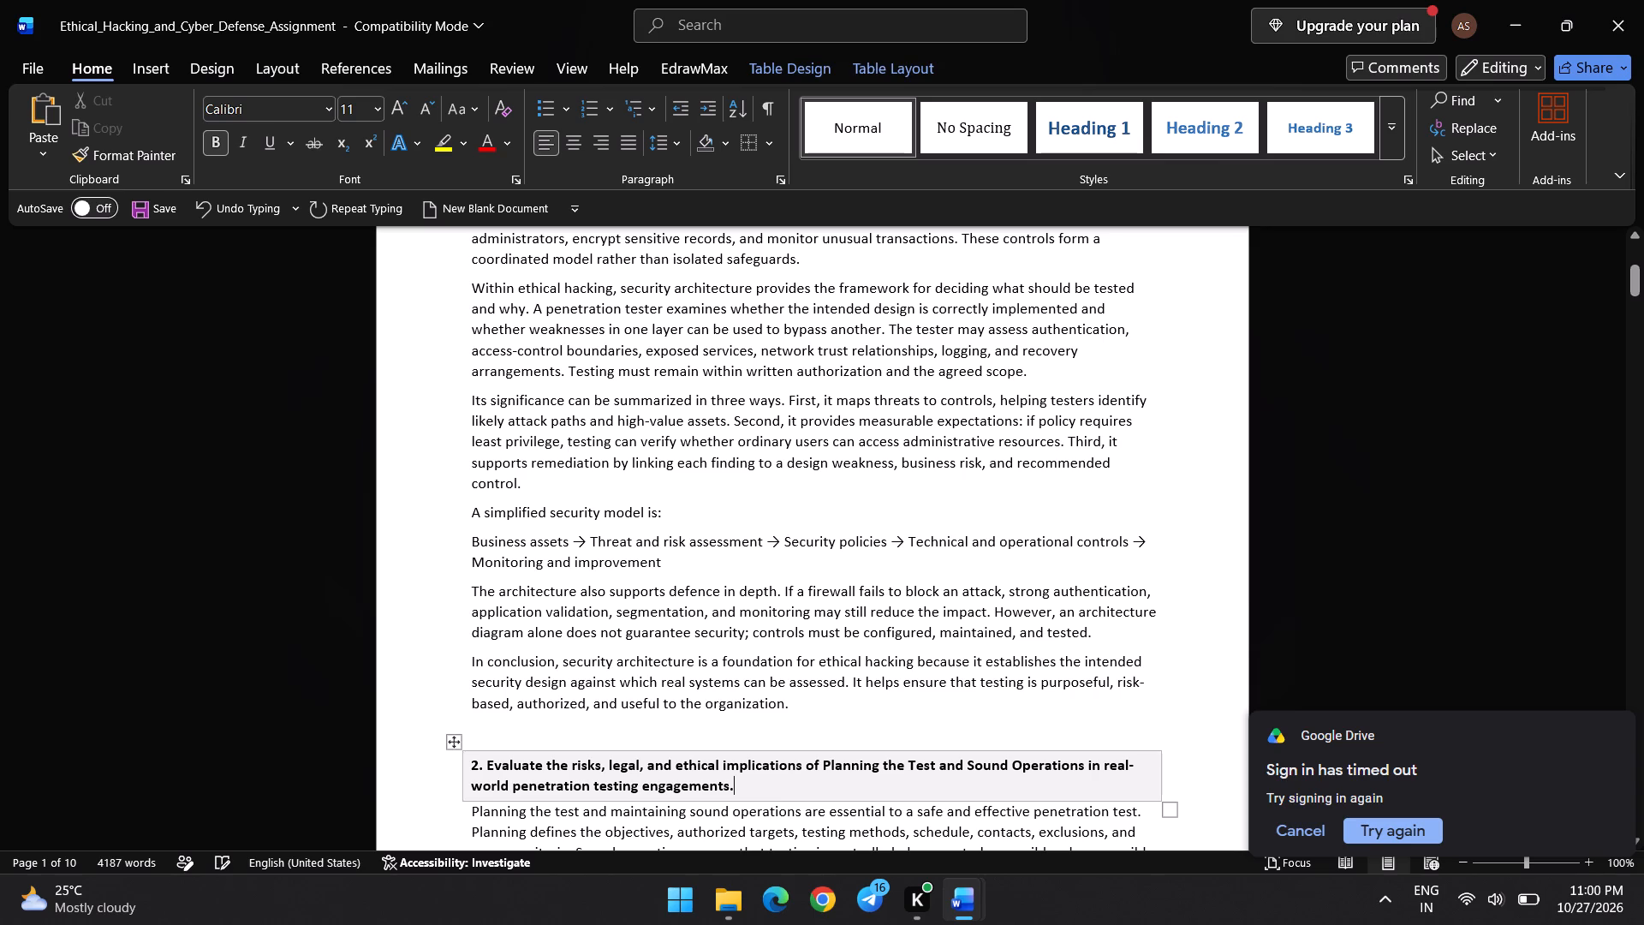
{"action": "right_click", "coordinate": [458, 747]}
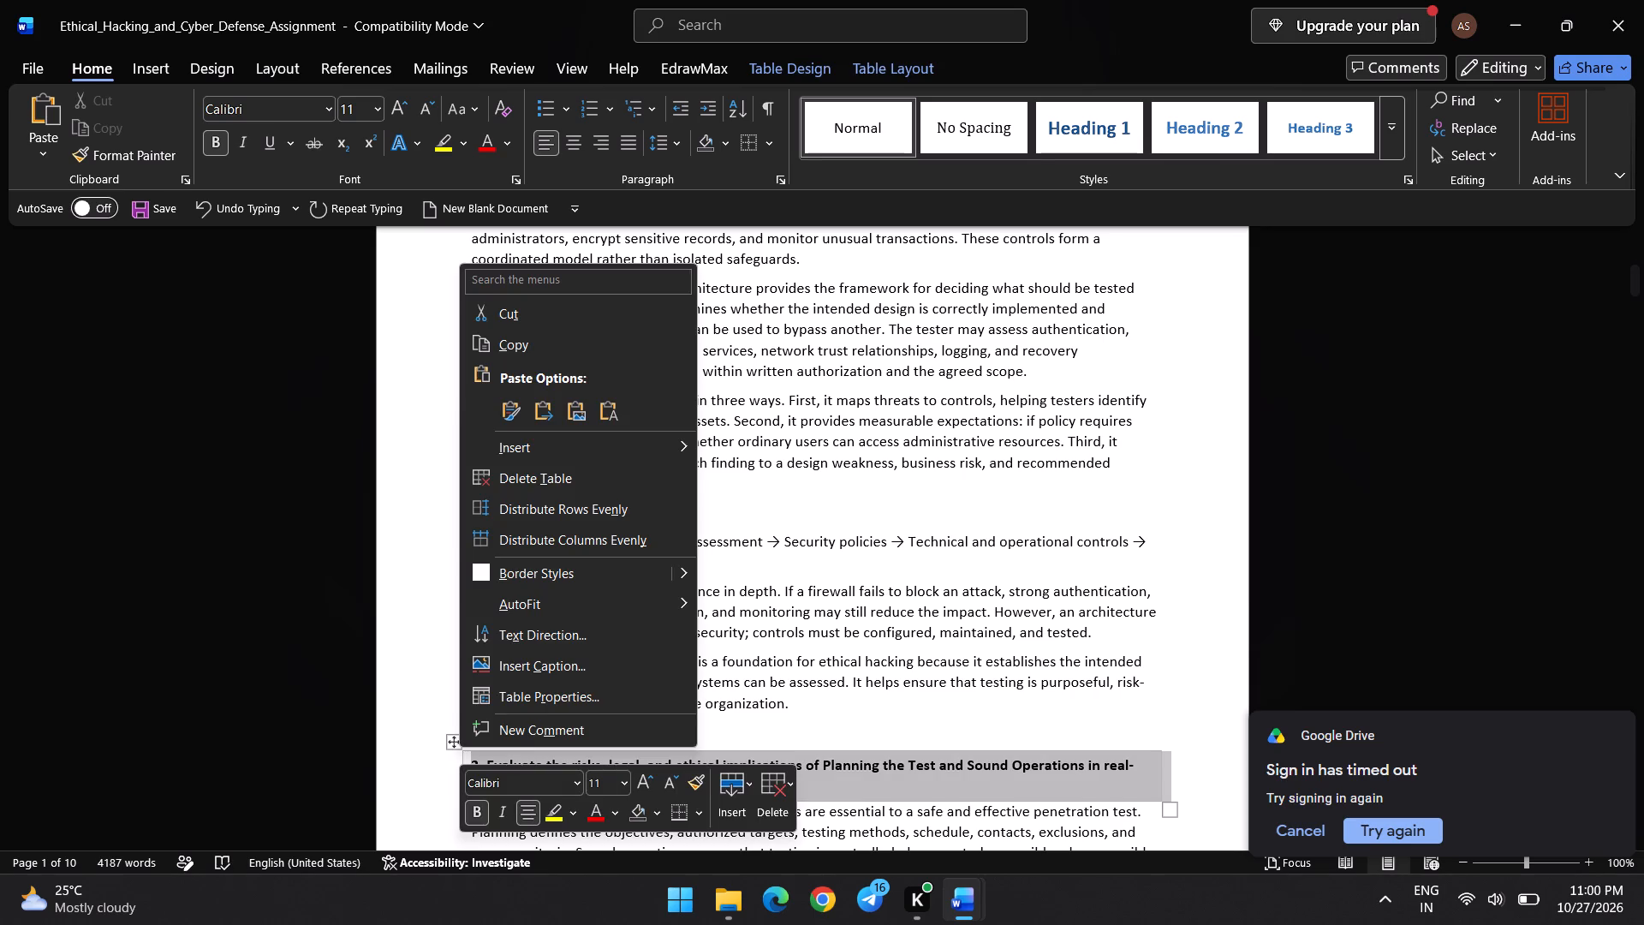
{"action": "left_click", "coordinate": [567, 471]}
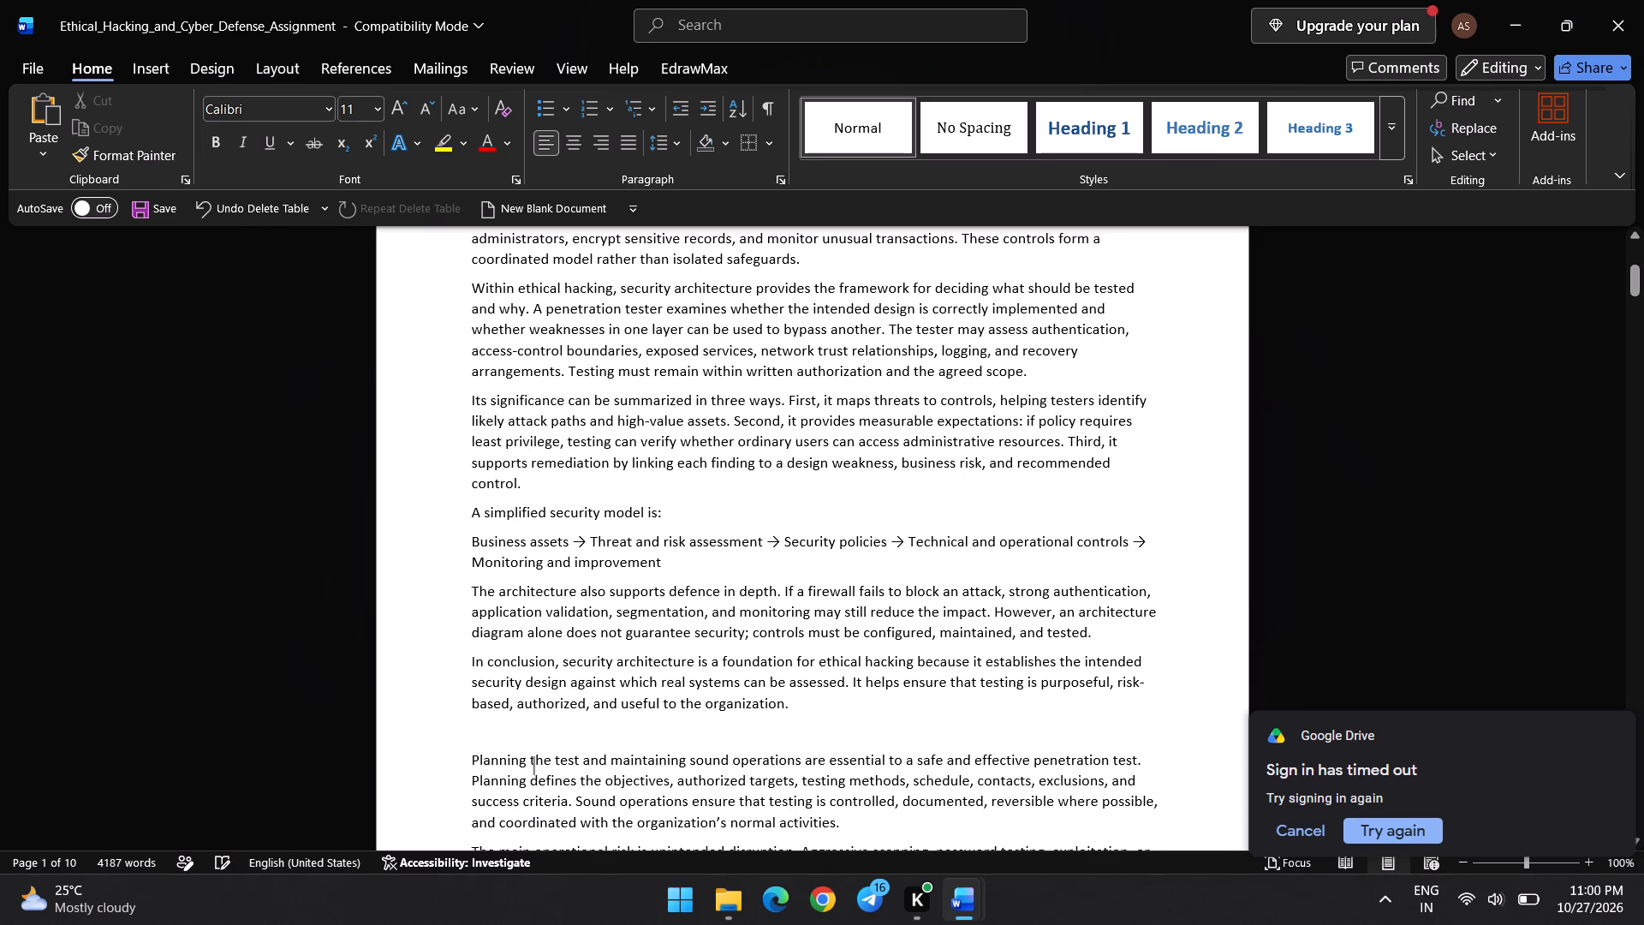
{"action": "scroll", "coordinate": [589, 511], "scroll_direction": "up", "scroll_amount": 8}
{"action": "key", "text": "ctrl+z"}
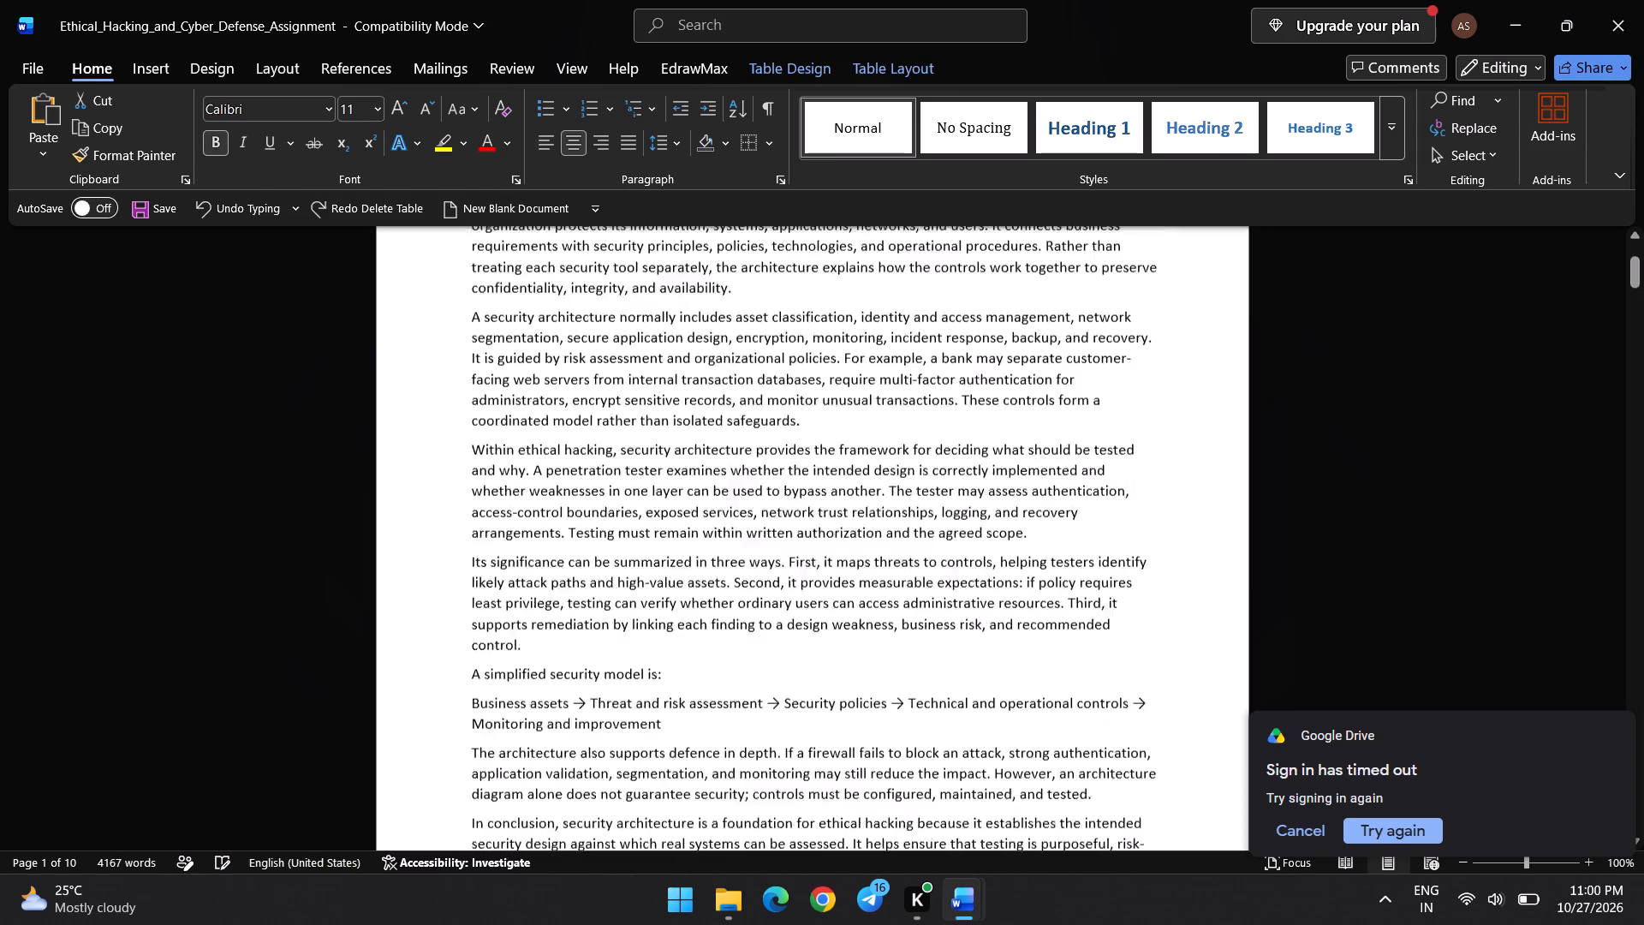
Delete the empty table row above the question 1 heading.
{"action": "scroll", "coordinate": [499, 520], "scroll_direction": "up", "scroll_amount": 5}
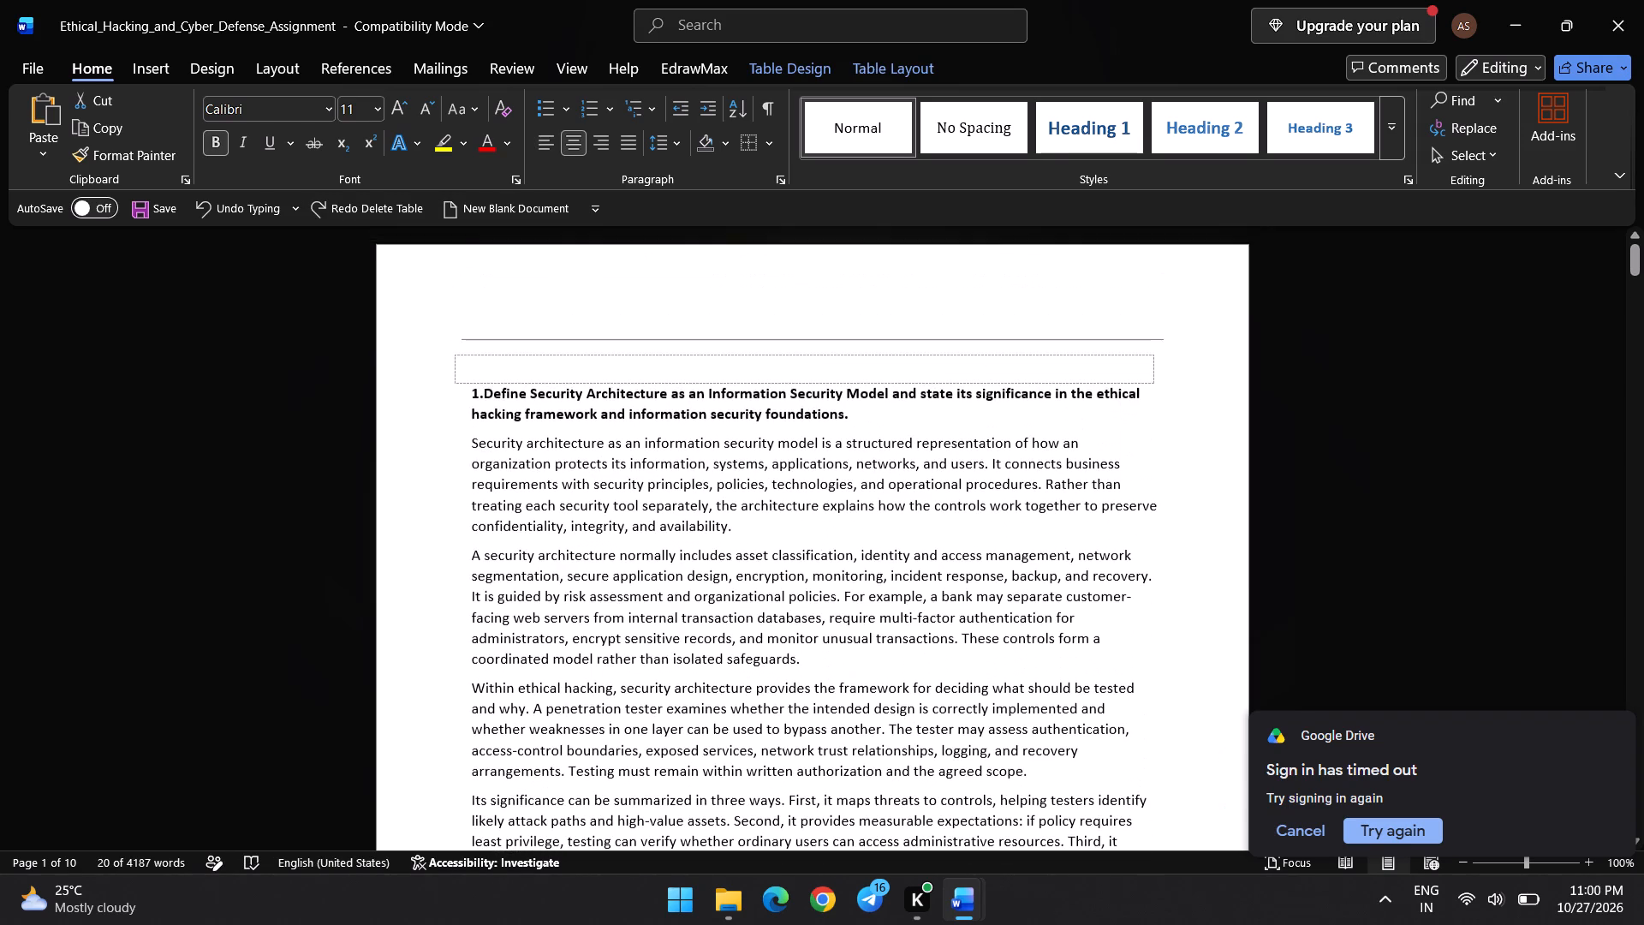
{"action": "right_click", "coordinate": [454, 361]}
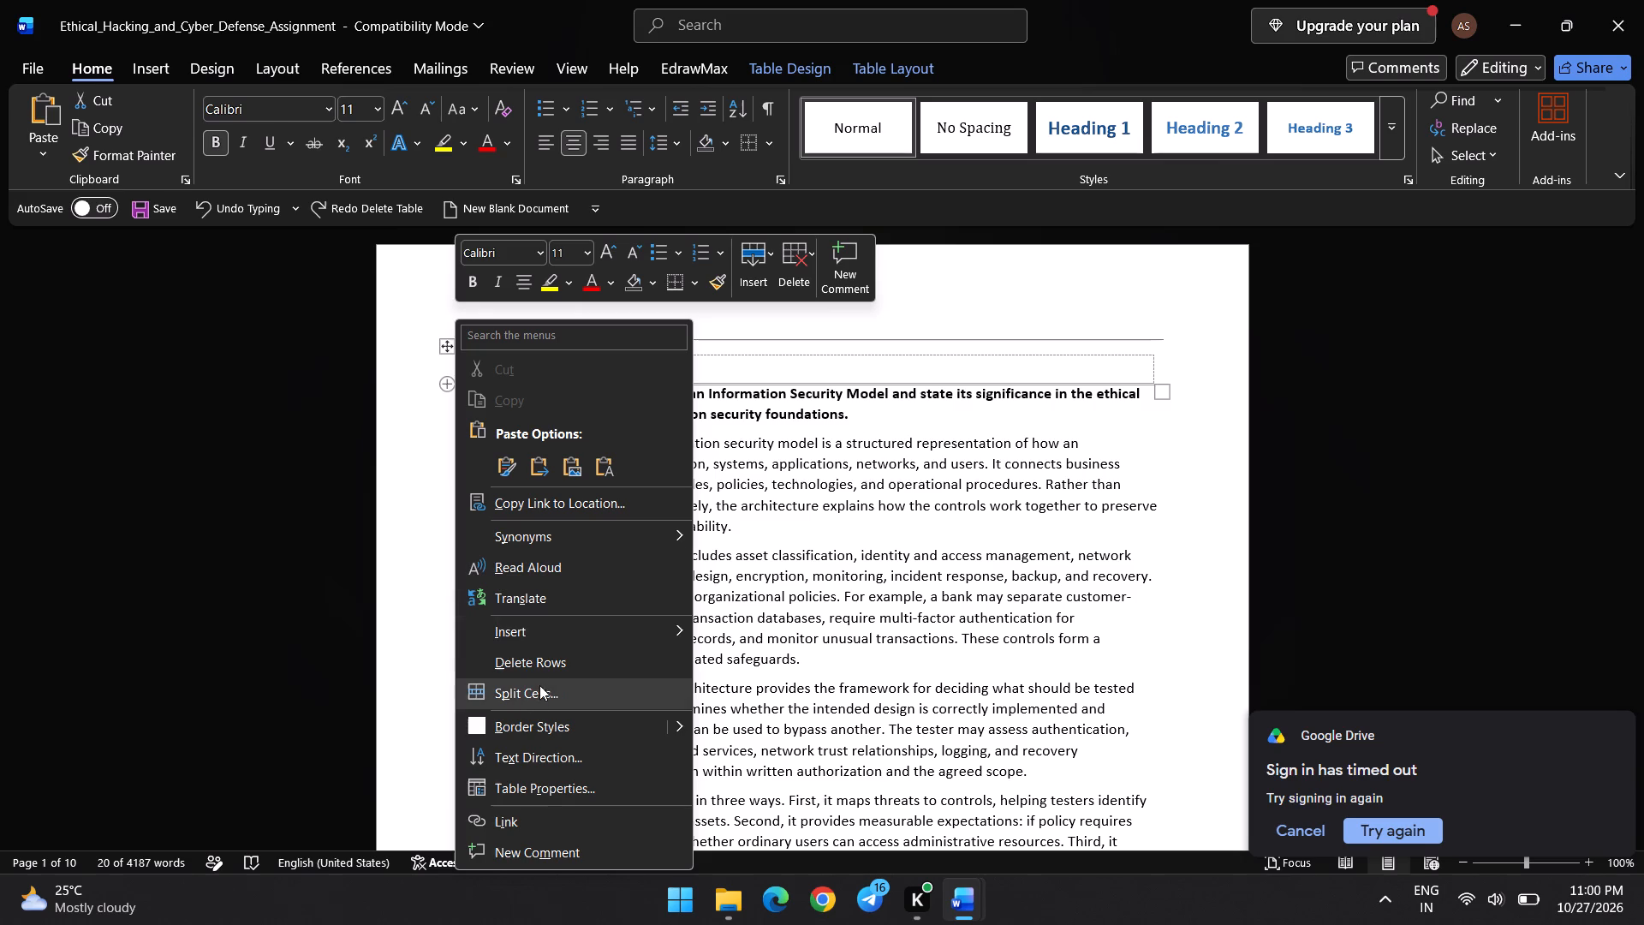
{"action": "left_click", "coordinate": [588, 656]}
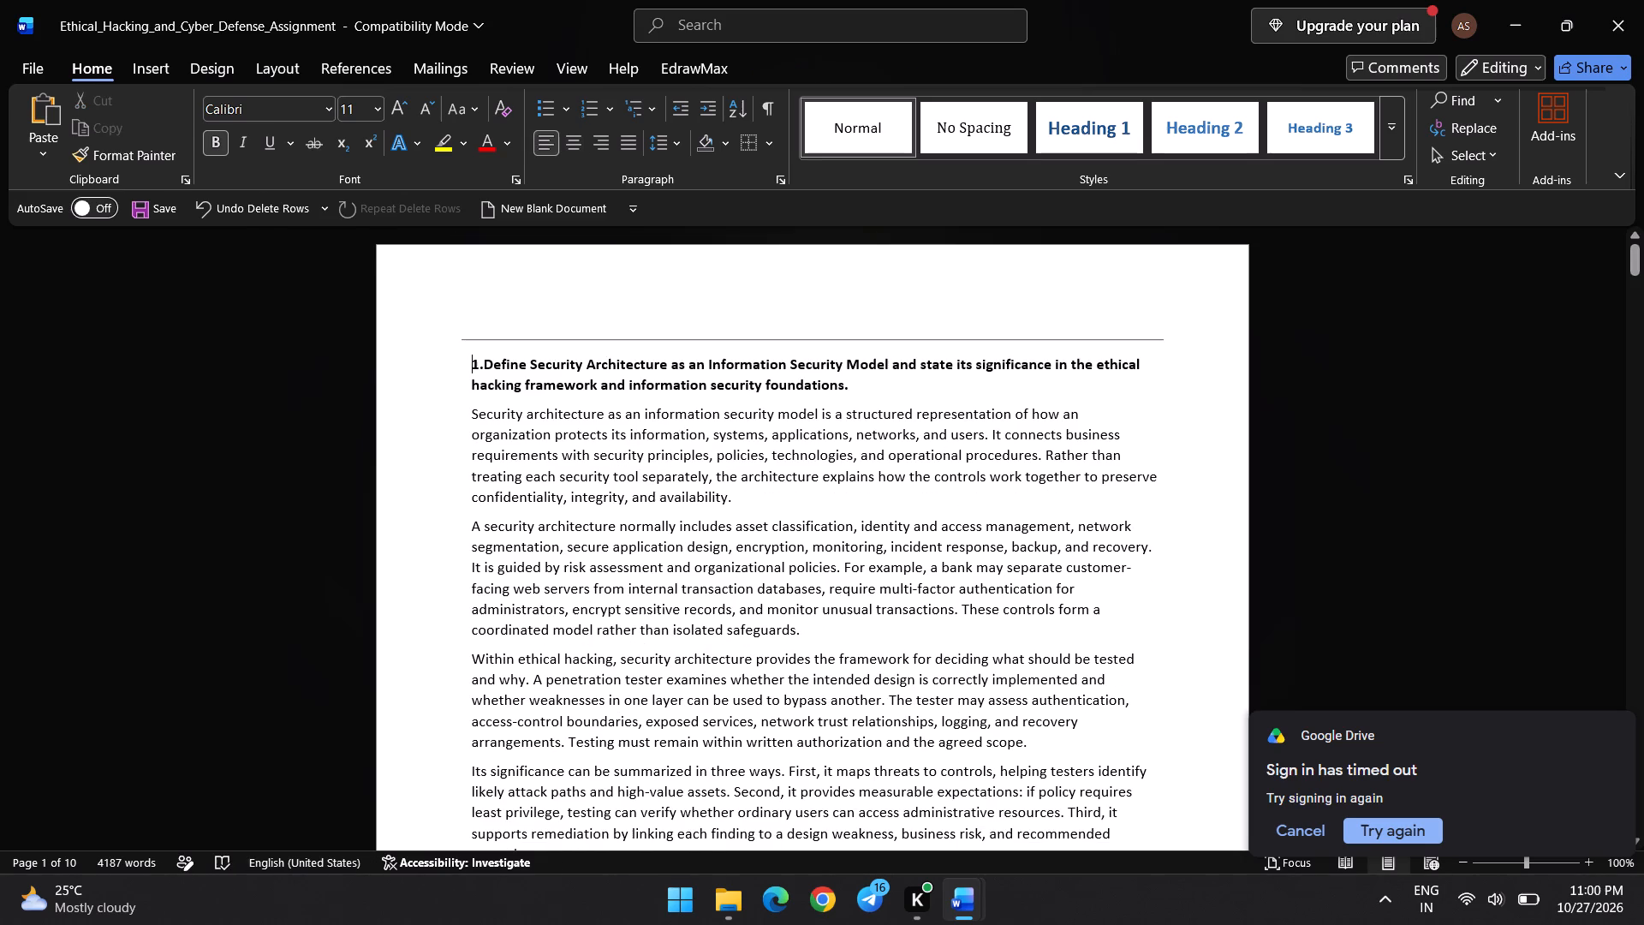
Delete the horizontal line and its empty paragraph above the question 1 heading.
{"action": "left_click", "coordinate": [542, 341]}
{"action": "triple_click", "coordinate": [542, 341]}
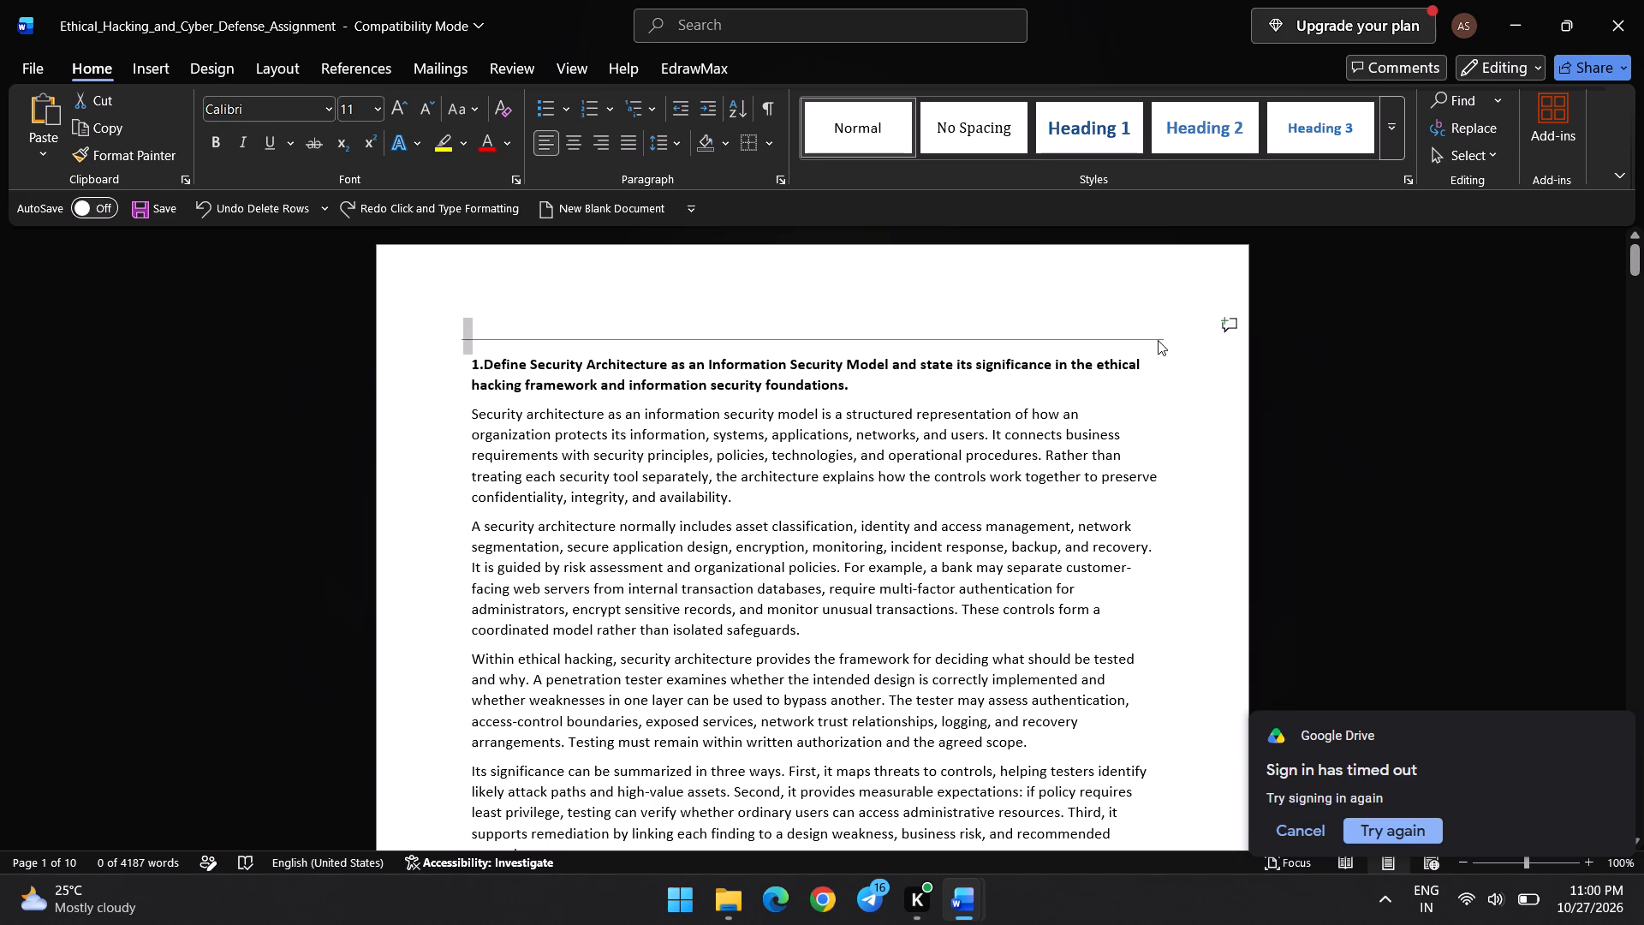
{"action": "left_click_drag", "start_coordinate": [1158, 337], "coordinate": [1151, 450]}
{"action": "key", "text": "Delete"}
{"action": "key", "text": "BackSpace"}
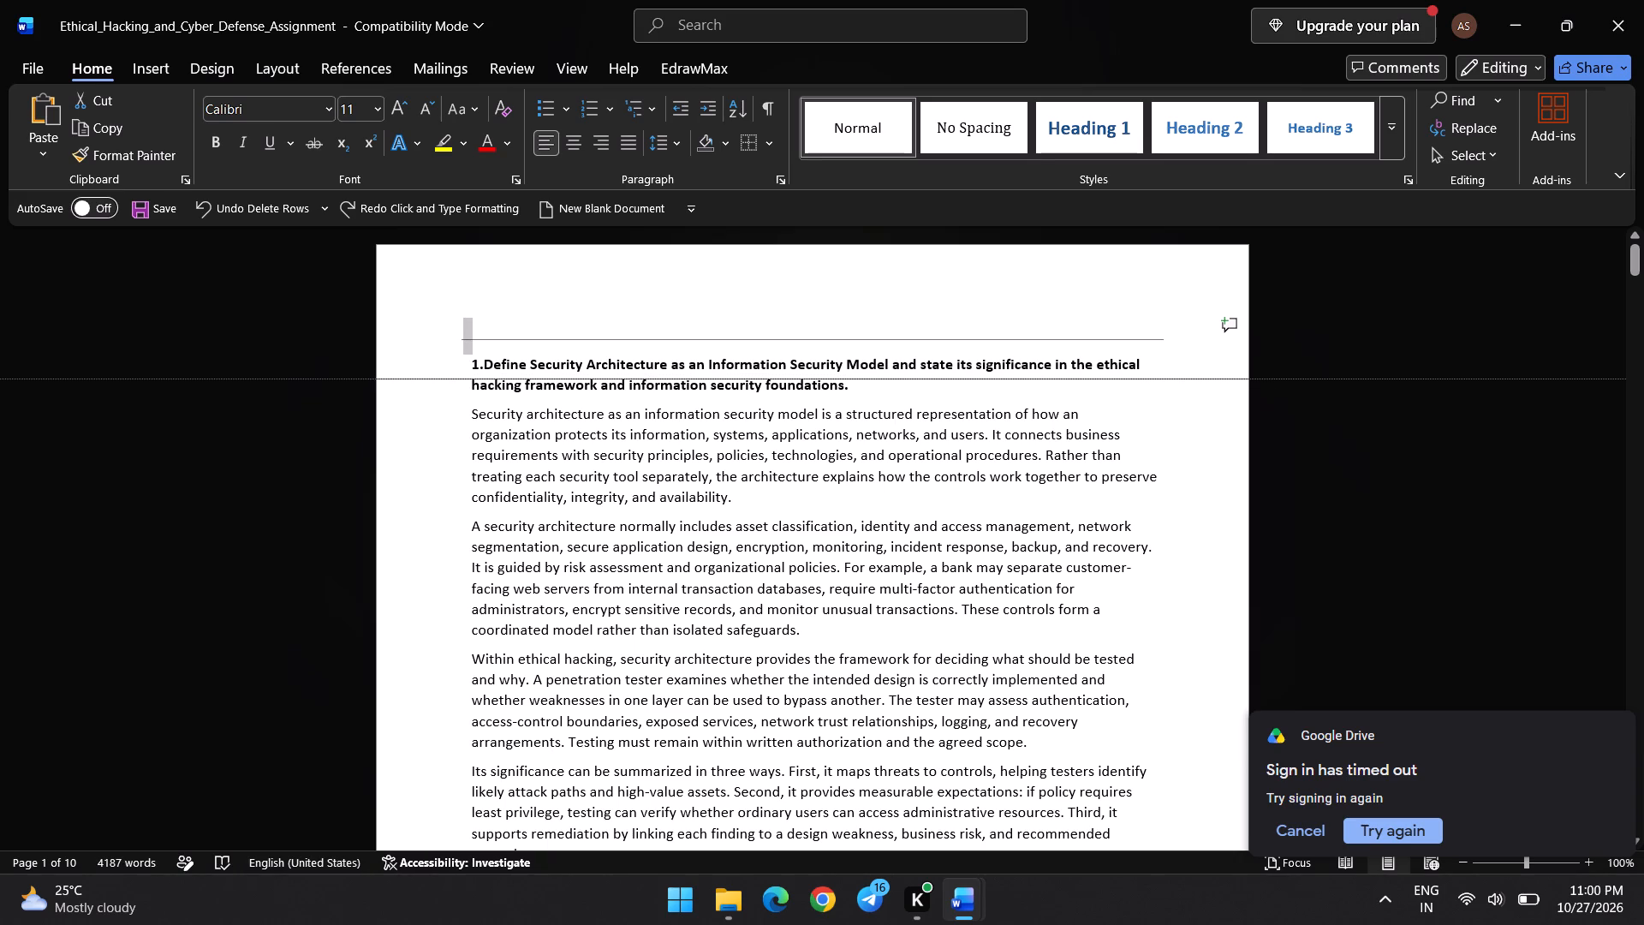
{"action": "left_click_drag", "start_coordinate": [1151, 450], "coordinate": [1159, 391]}
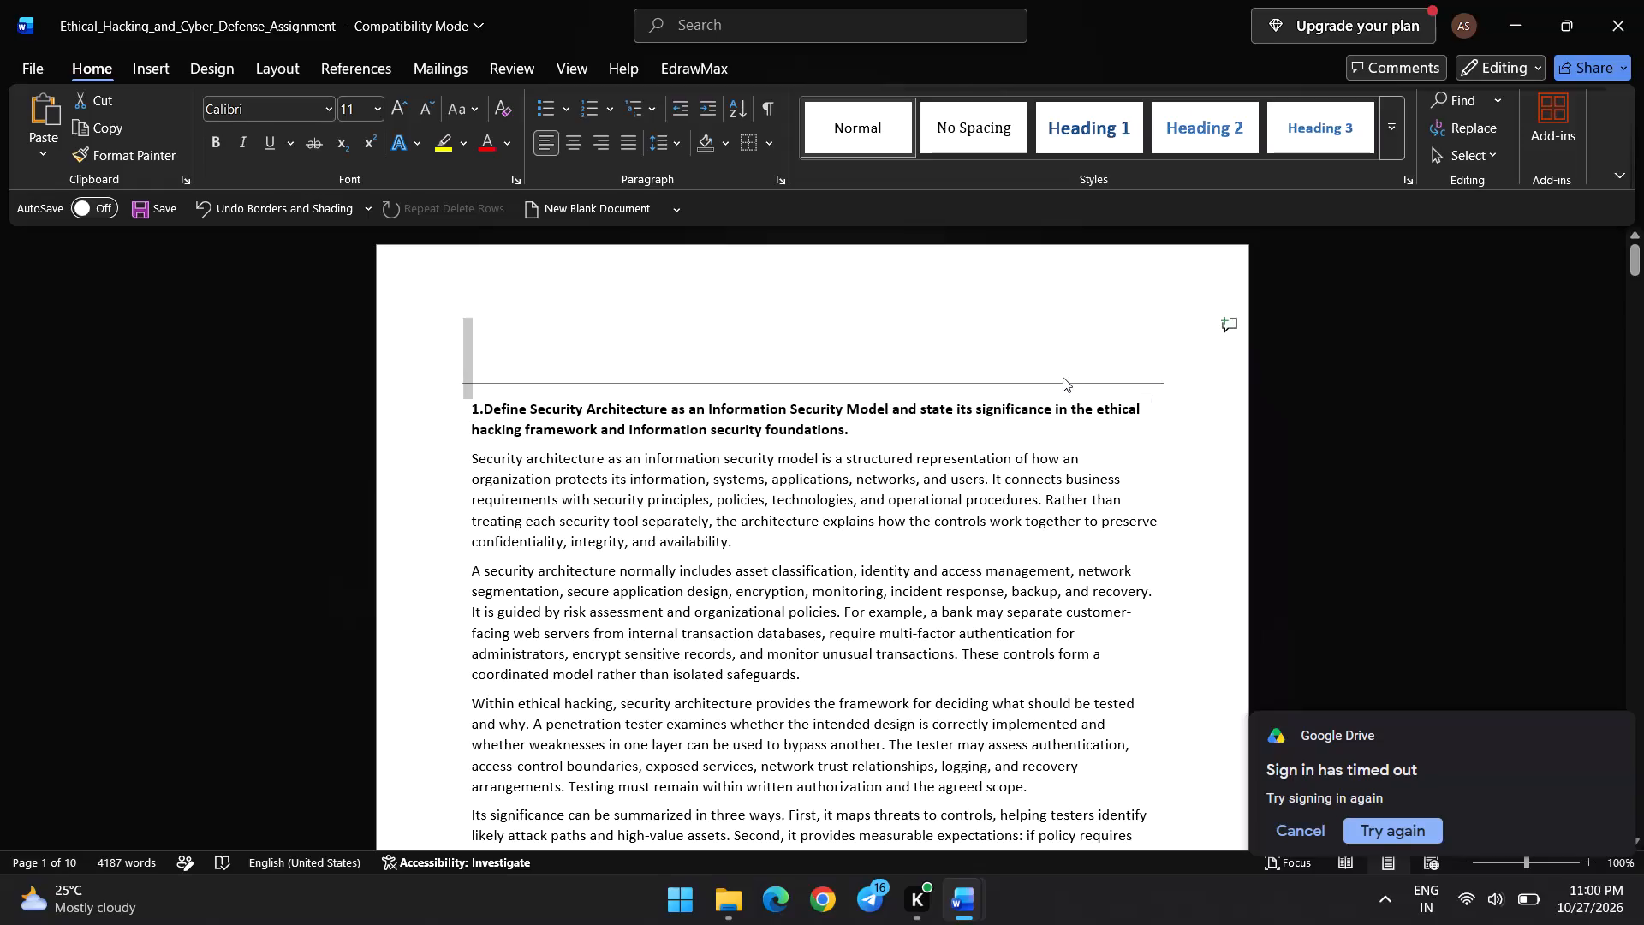
{"action": "key", "text": "Delete"}
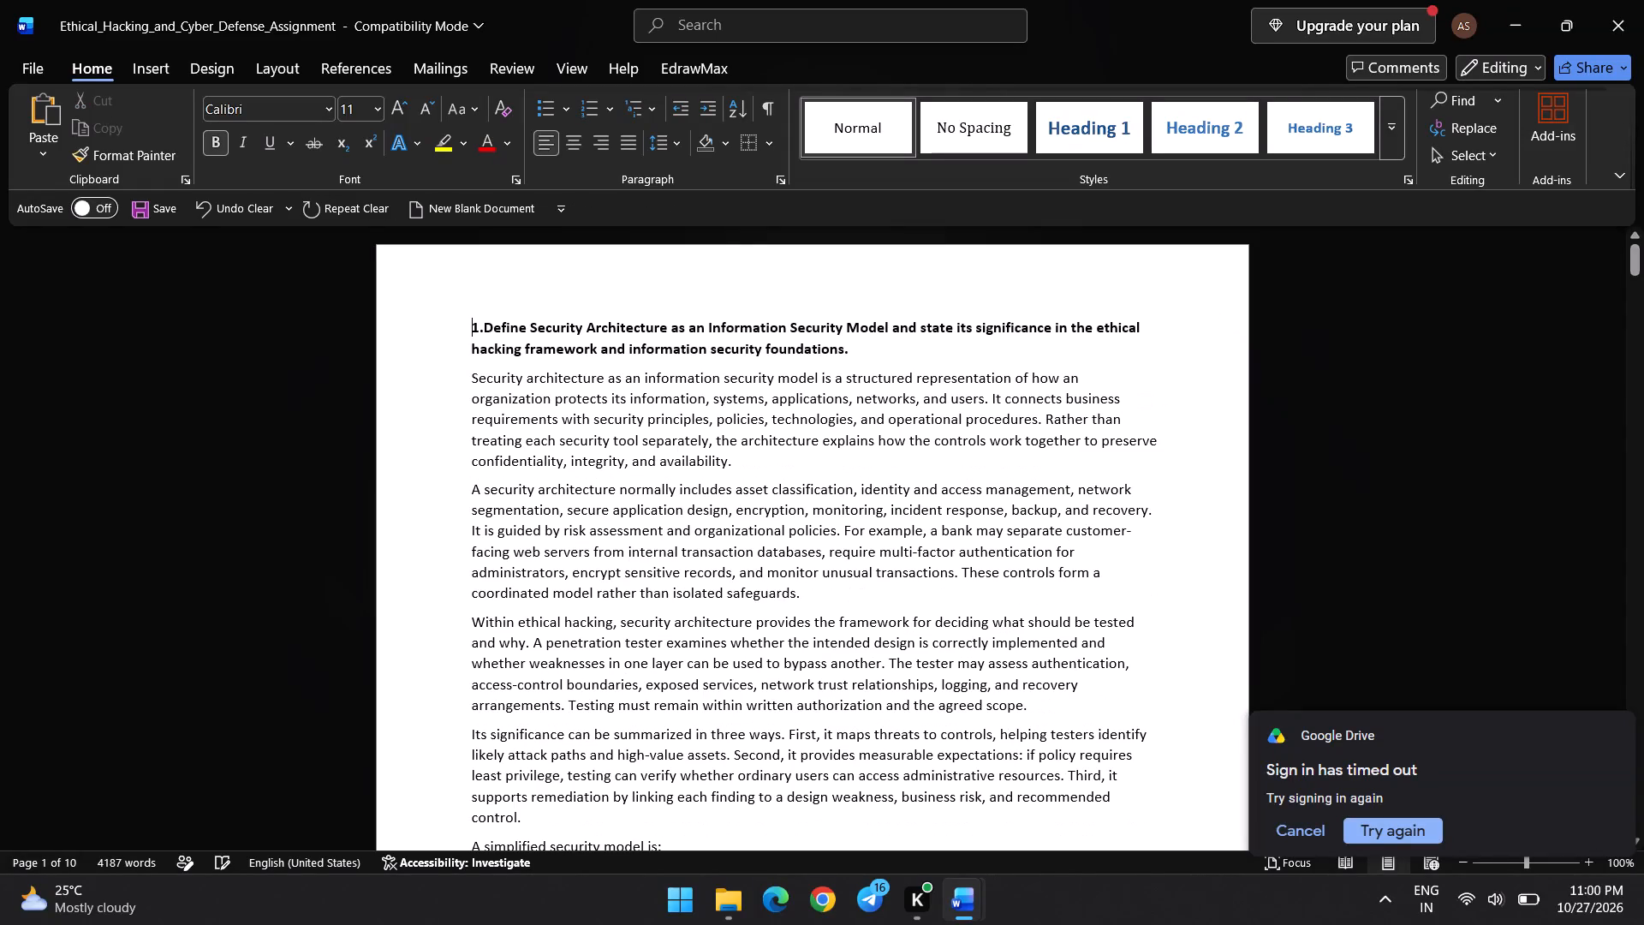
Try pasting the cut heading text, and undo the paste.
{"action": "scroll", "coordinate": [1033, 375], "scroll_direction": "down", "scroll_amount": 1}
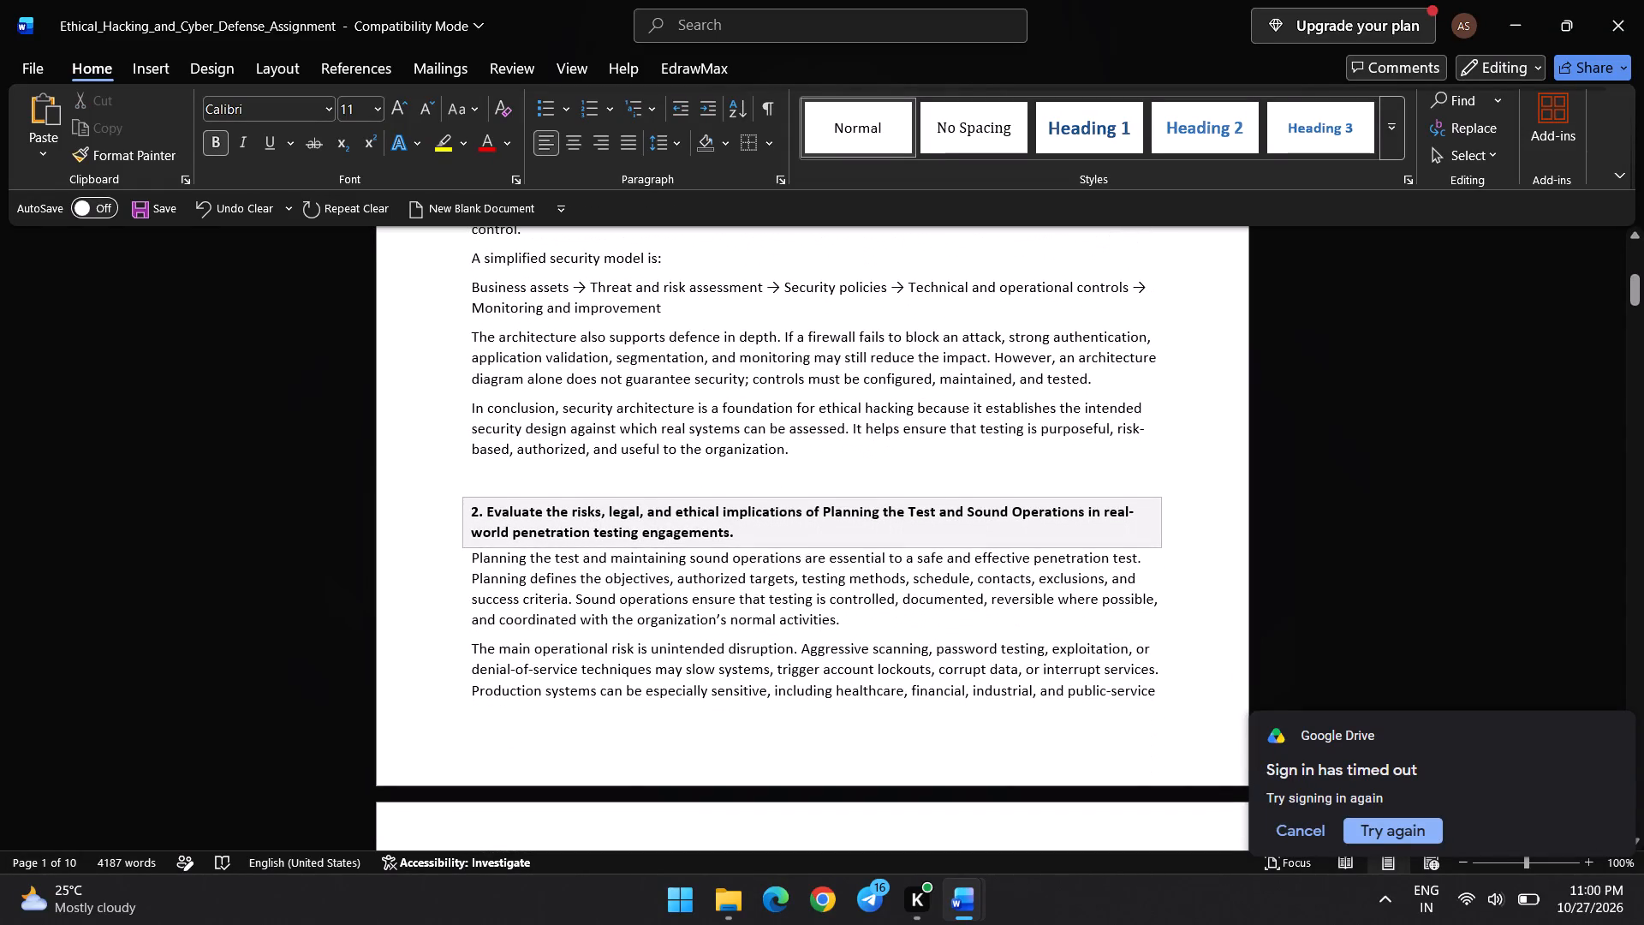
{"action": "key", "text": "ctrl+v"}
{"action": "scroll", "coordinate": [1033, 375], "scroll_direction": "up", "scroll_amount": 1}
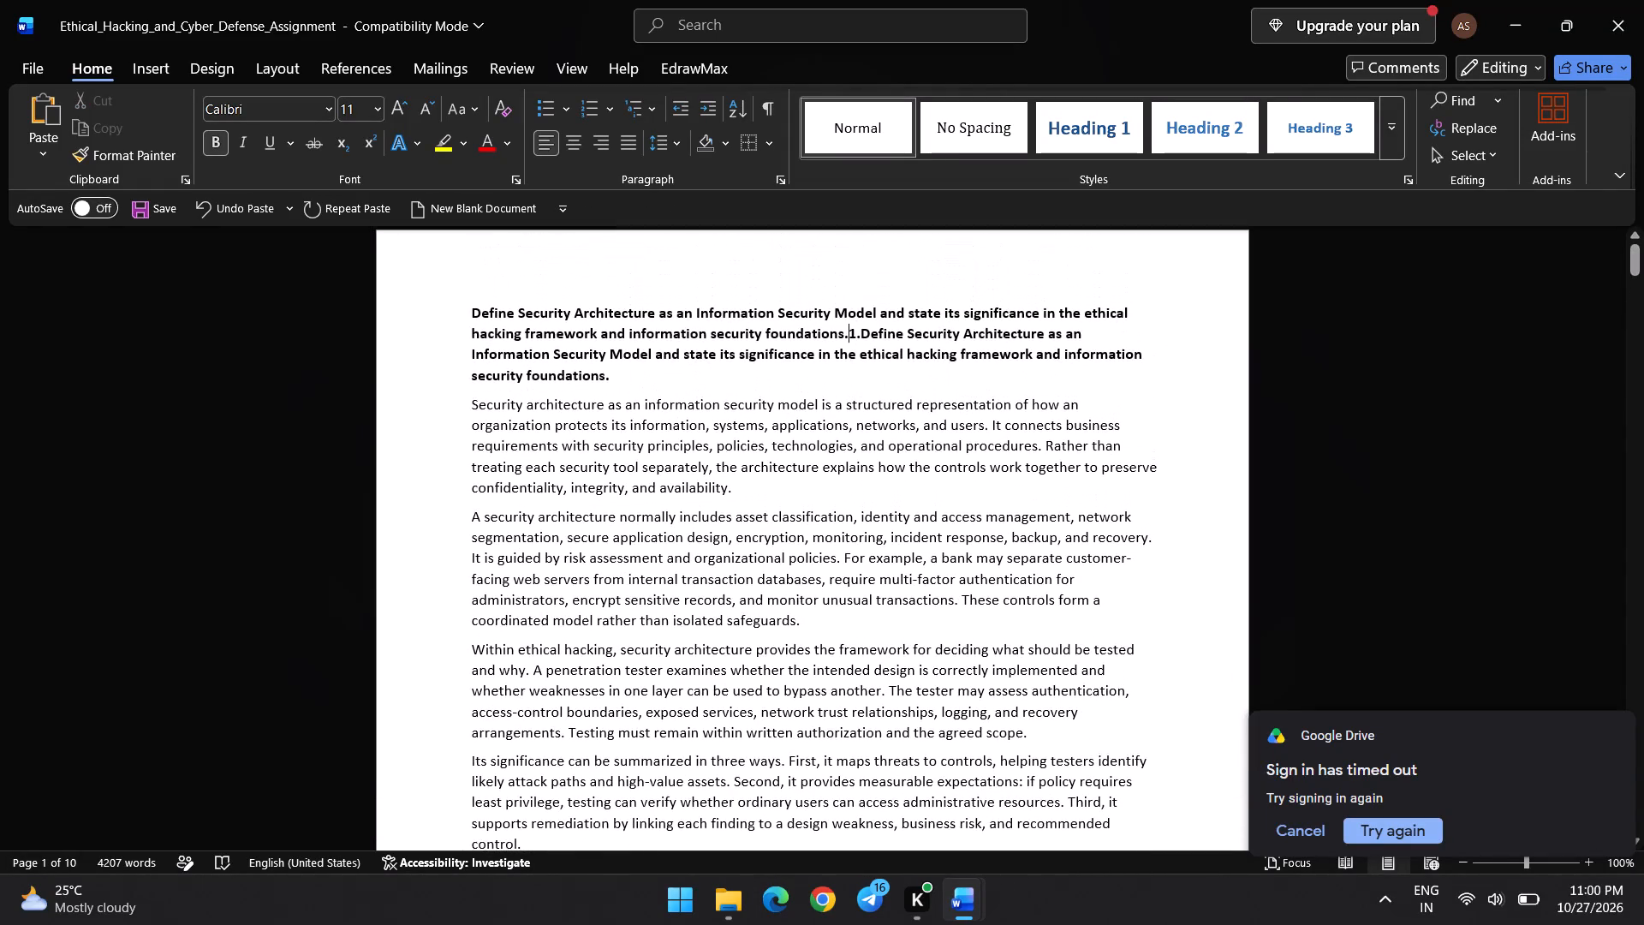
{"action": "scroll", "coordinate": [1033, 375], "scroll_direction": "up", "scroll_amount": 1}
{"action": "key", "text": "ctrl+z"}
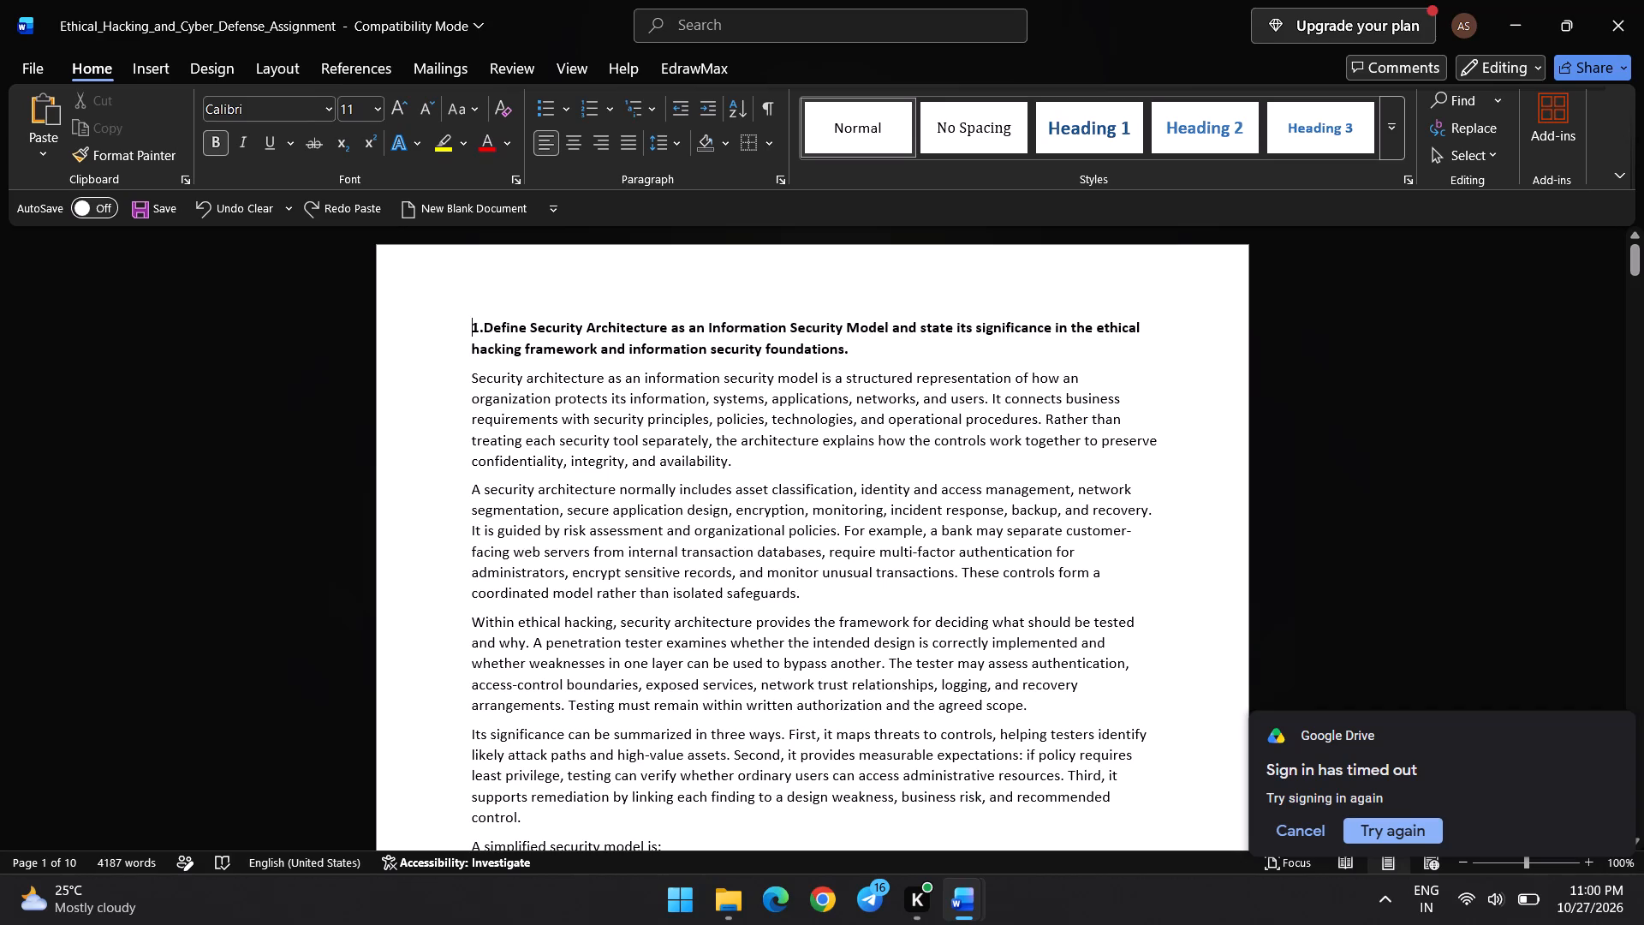
Move the question 2 heading out of its shaded table into its own paragraph above the answer, and delete the emptied table.
{"action": "scroll", "coordinate": [966, 637], "scroll_direction": "down", "scroll_amount": 1}
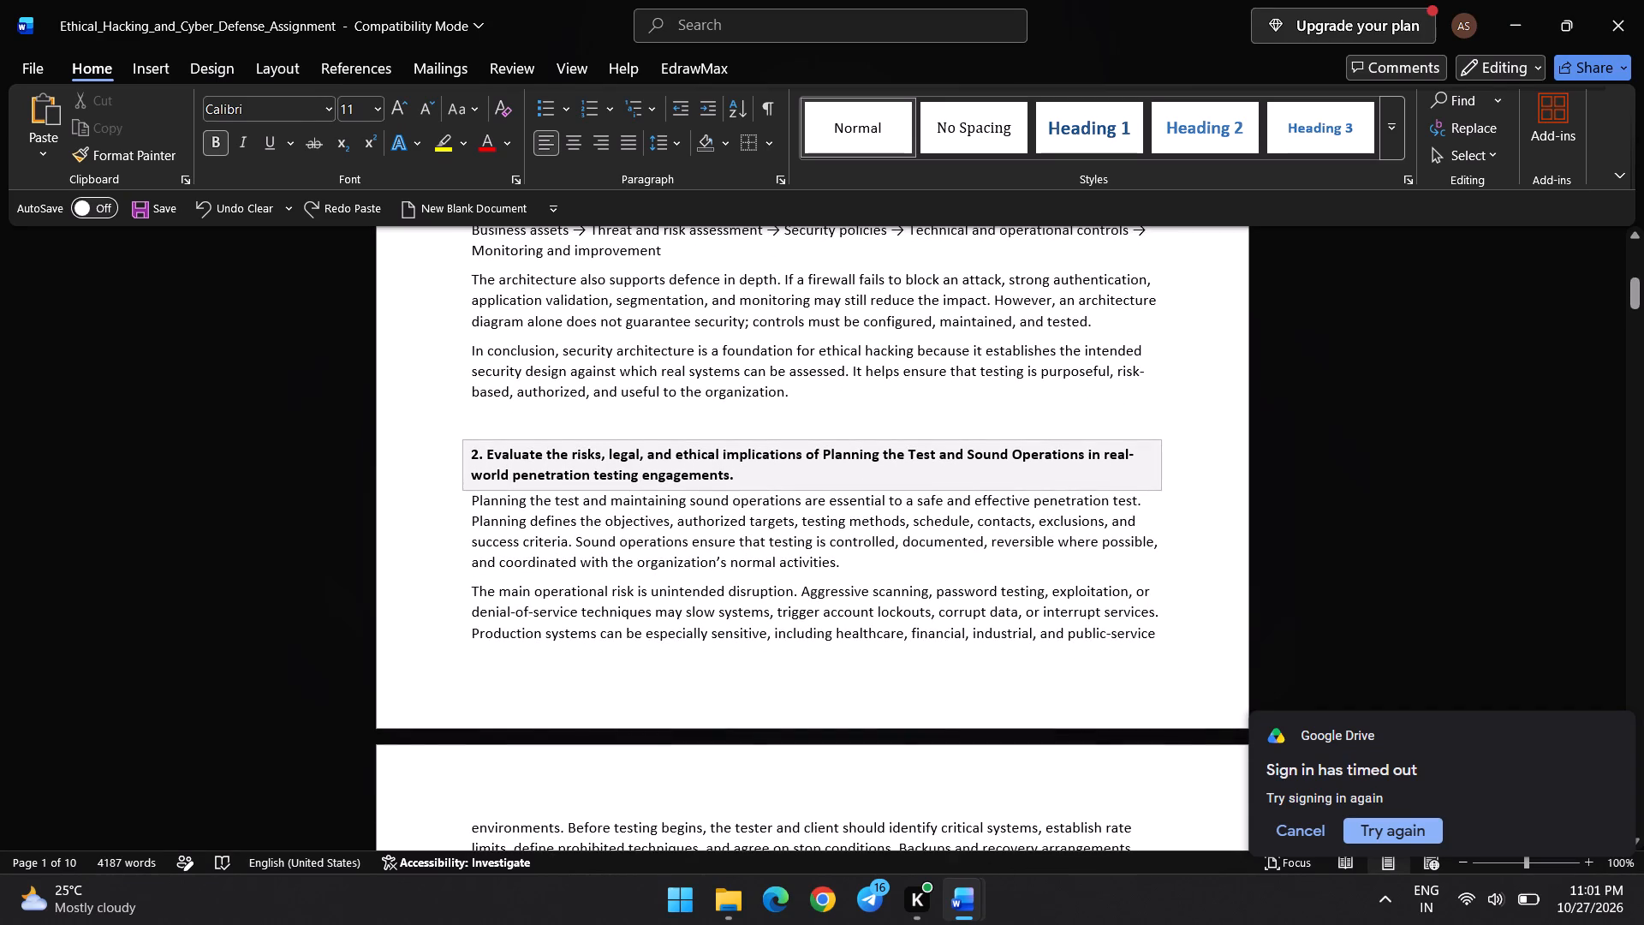
{"action": "left_click", "coordinate": [1152, 487]}
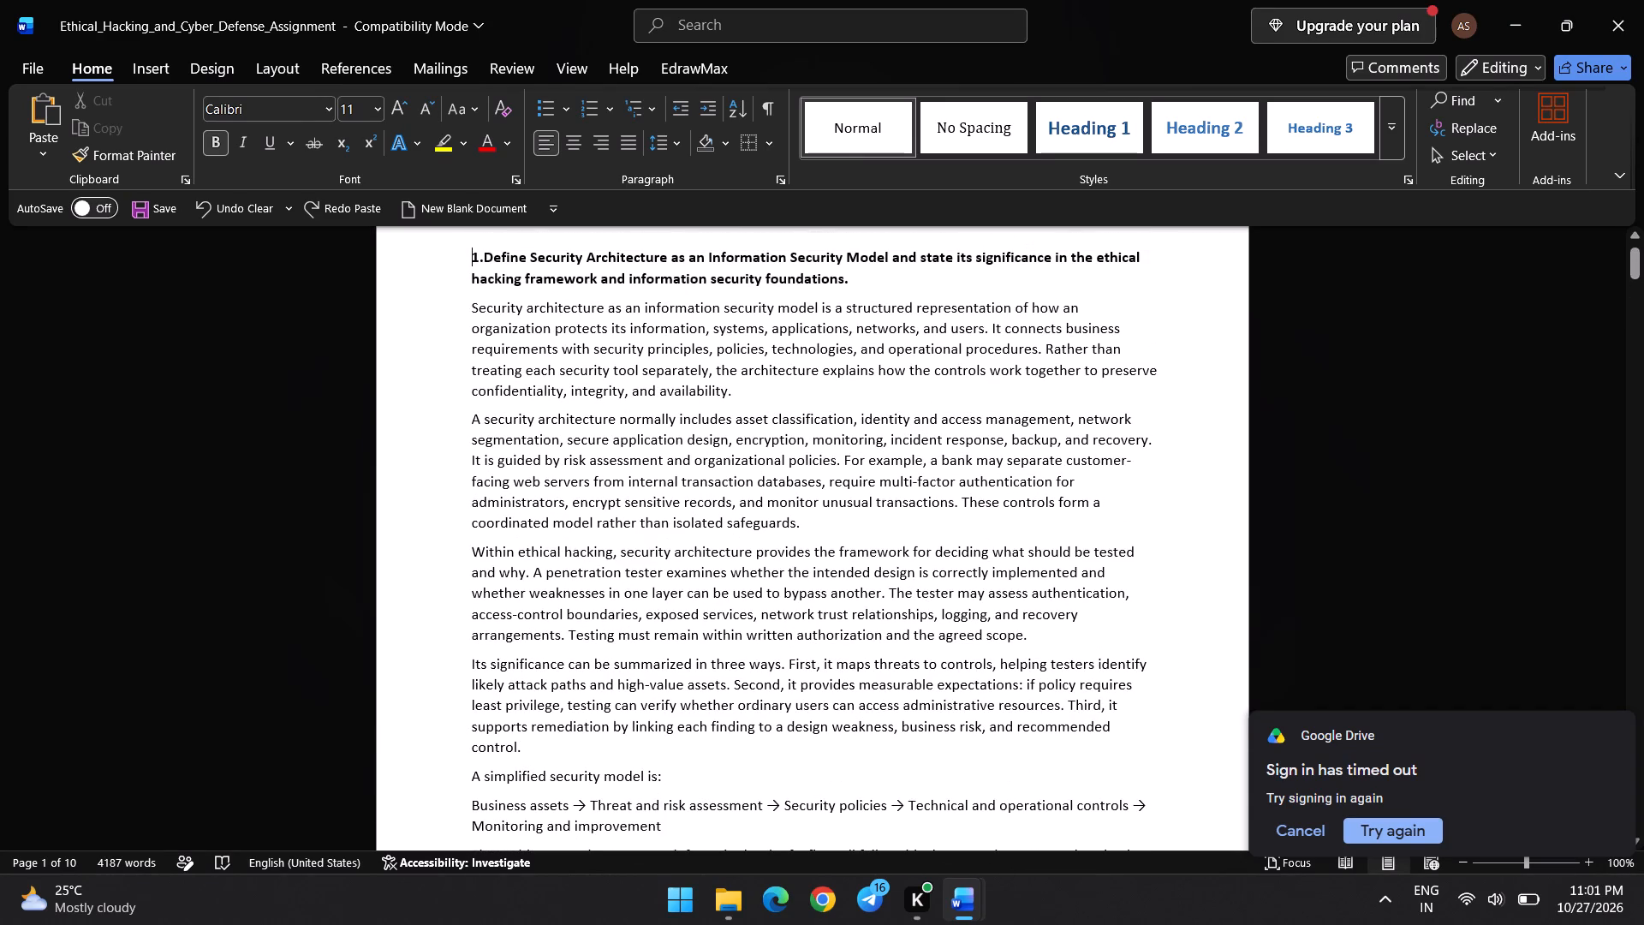
{"action": "scroll", "coordinate": [1152, 487], "scroll_direction": "down", "scroll_amount": 2}
{"action": "scroll", "coordinate": [1152, 487], "scroll_direction": "up", "scroll_amount": 1}
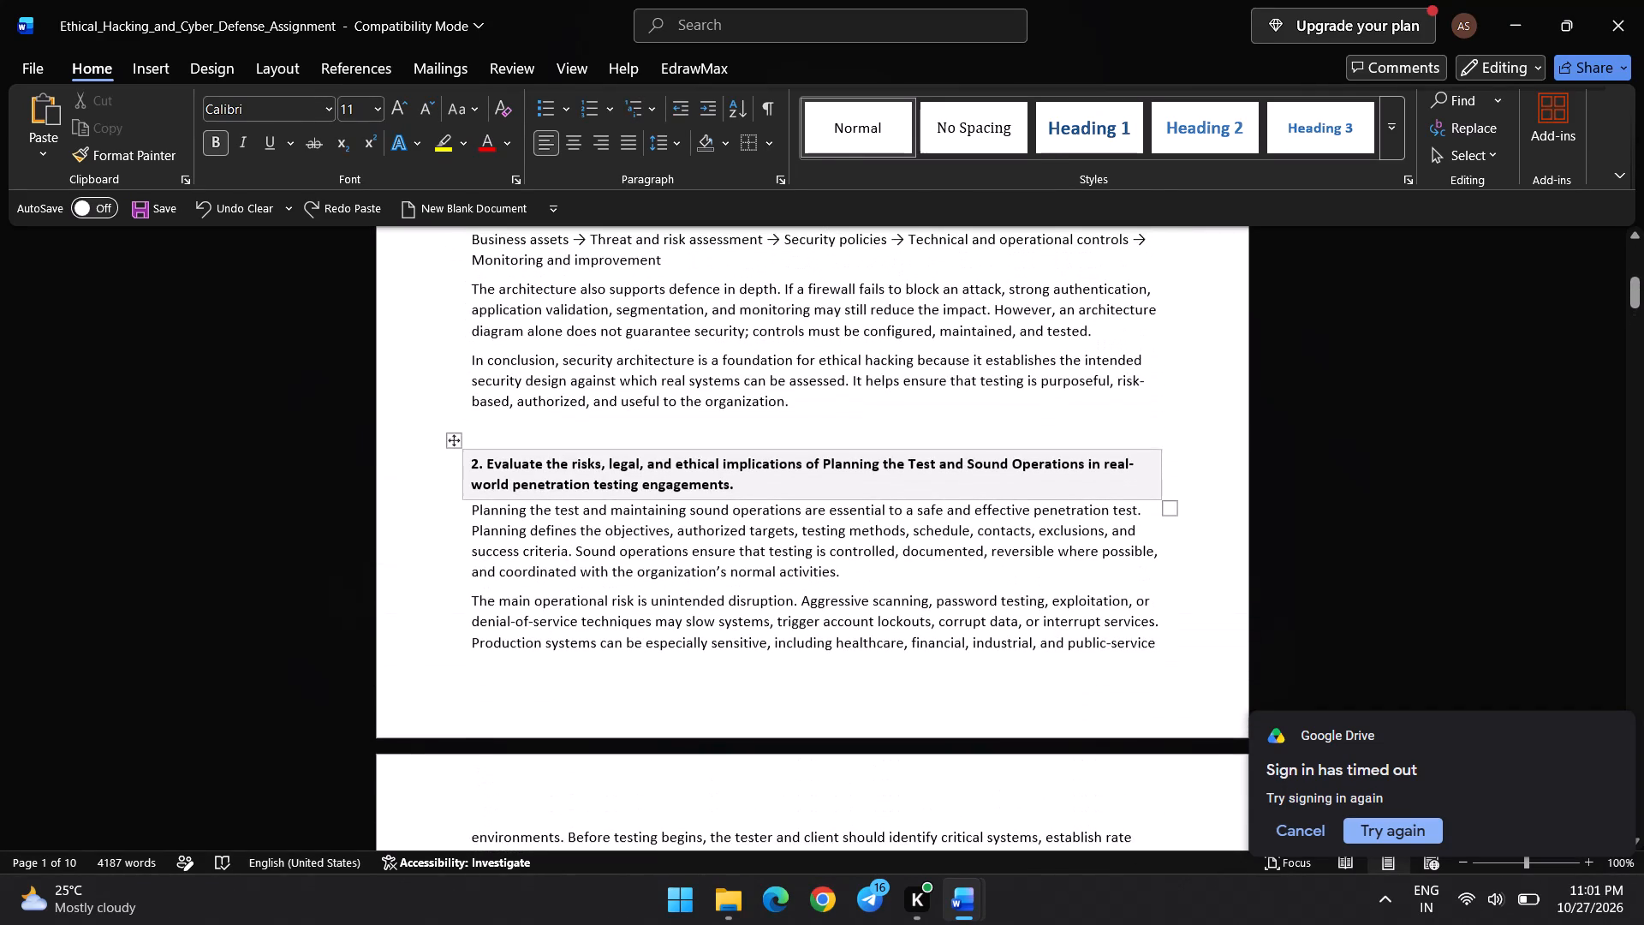
{"action": "left_click_drag", "start_coordinate": [737, 498], "coordinate": [583, 479]}
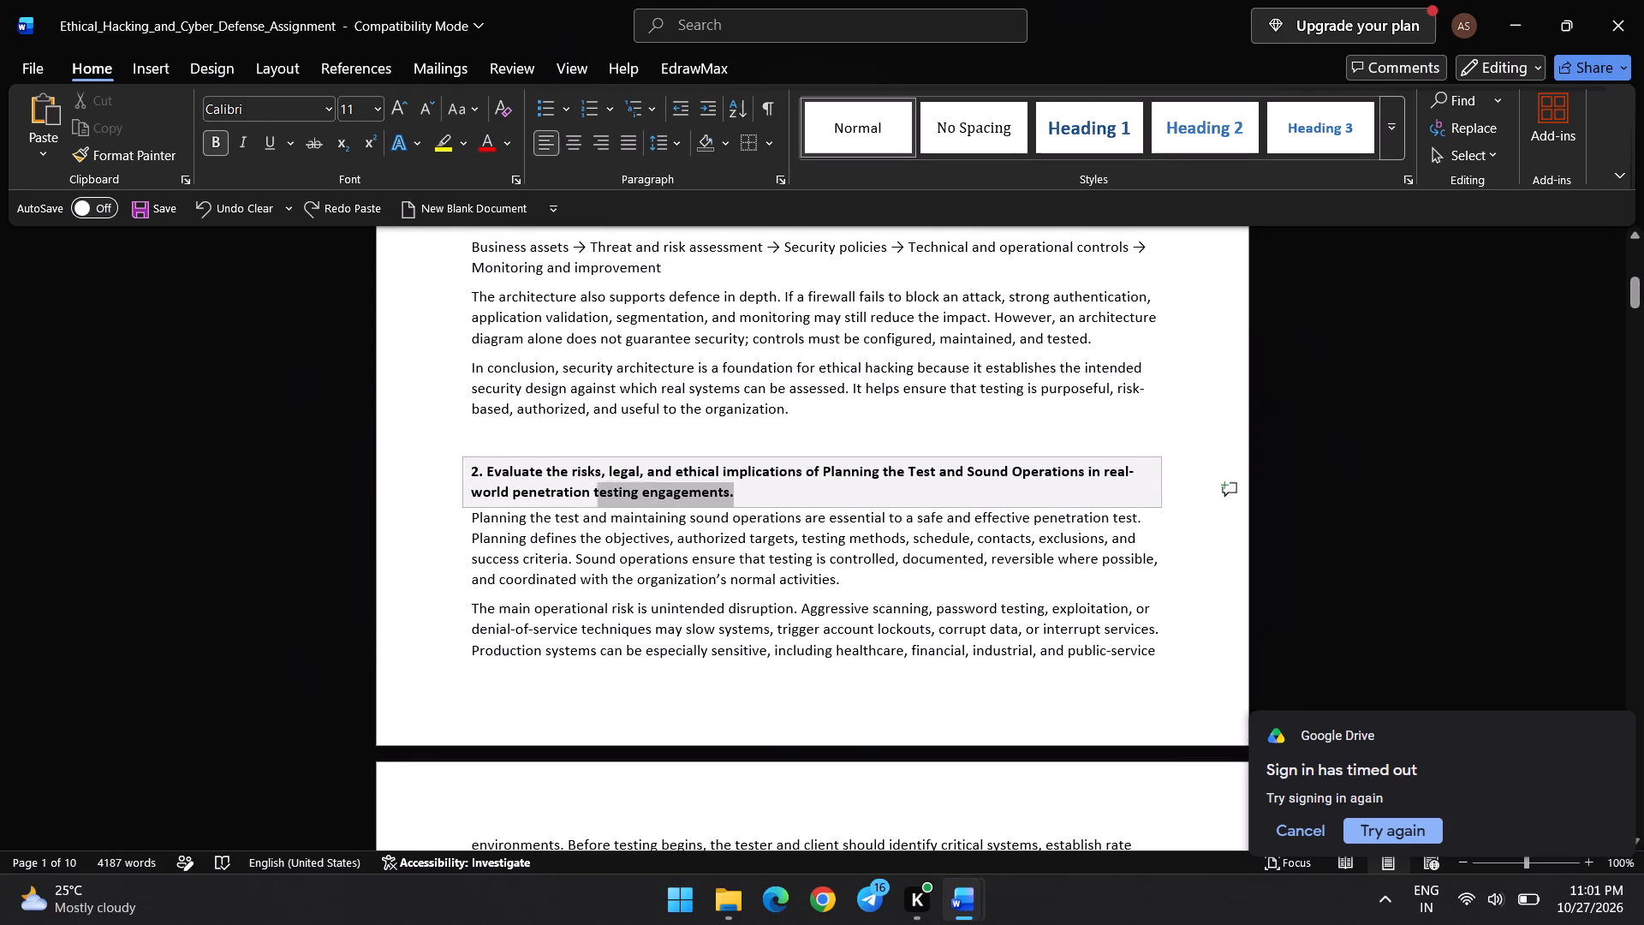
{"action": "left_click_drag", "start_coordinate": [583, 479], "coordinate": [471, 474]}
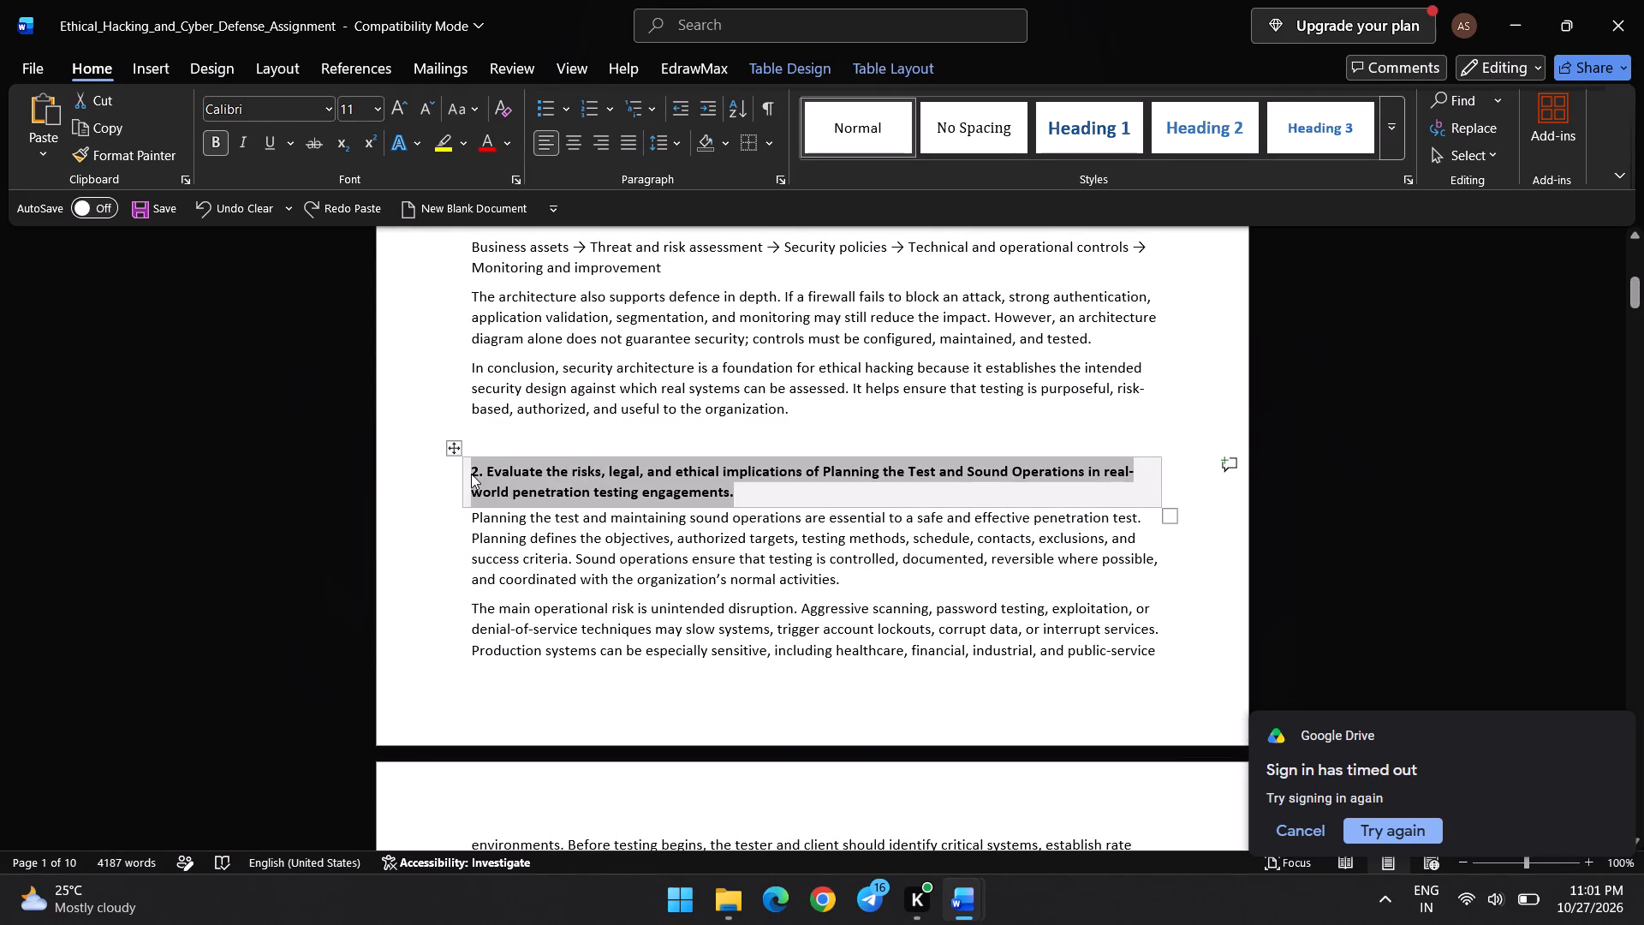
{"action": "key", "text": "ctrl+x"}
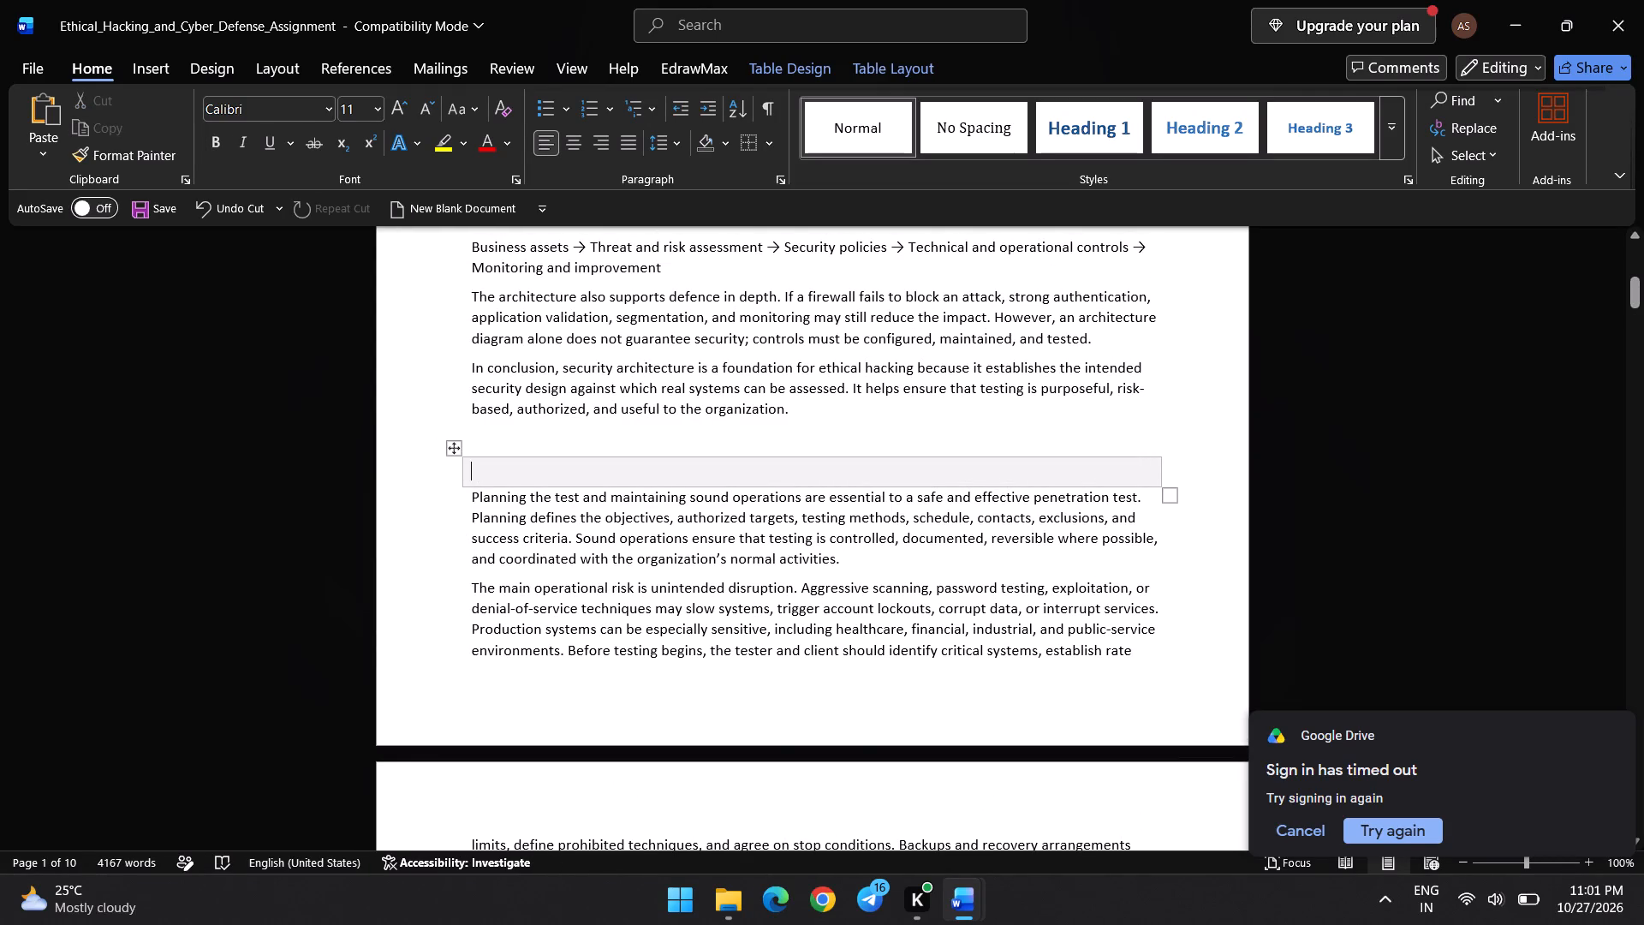
{"action": "left_click", "coordinate": [473, 500]}
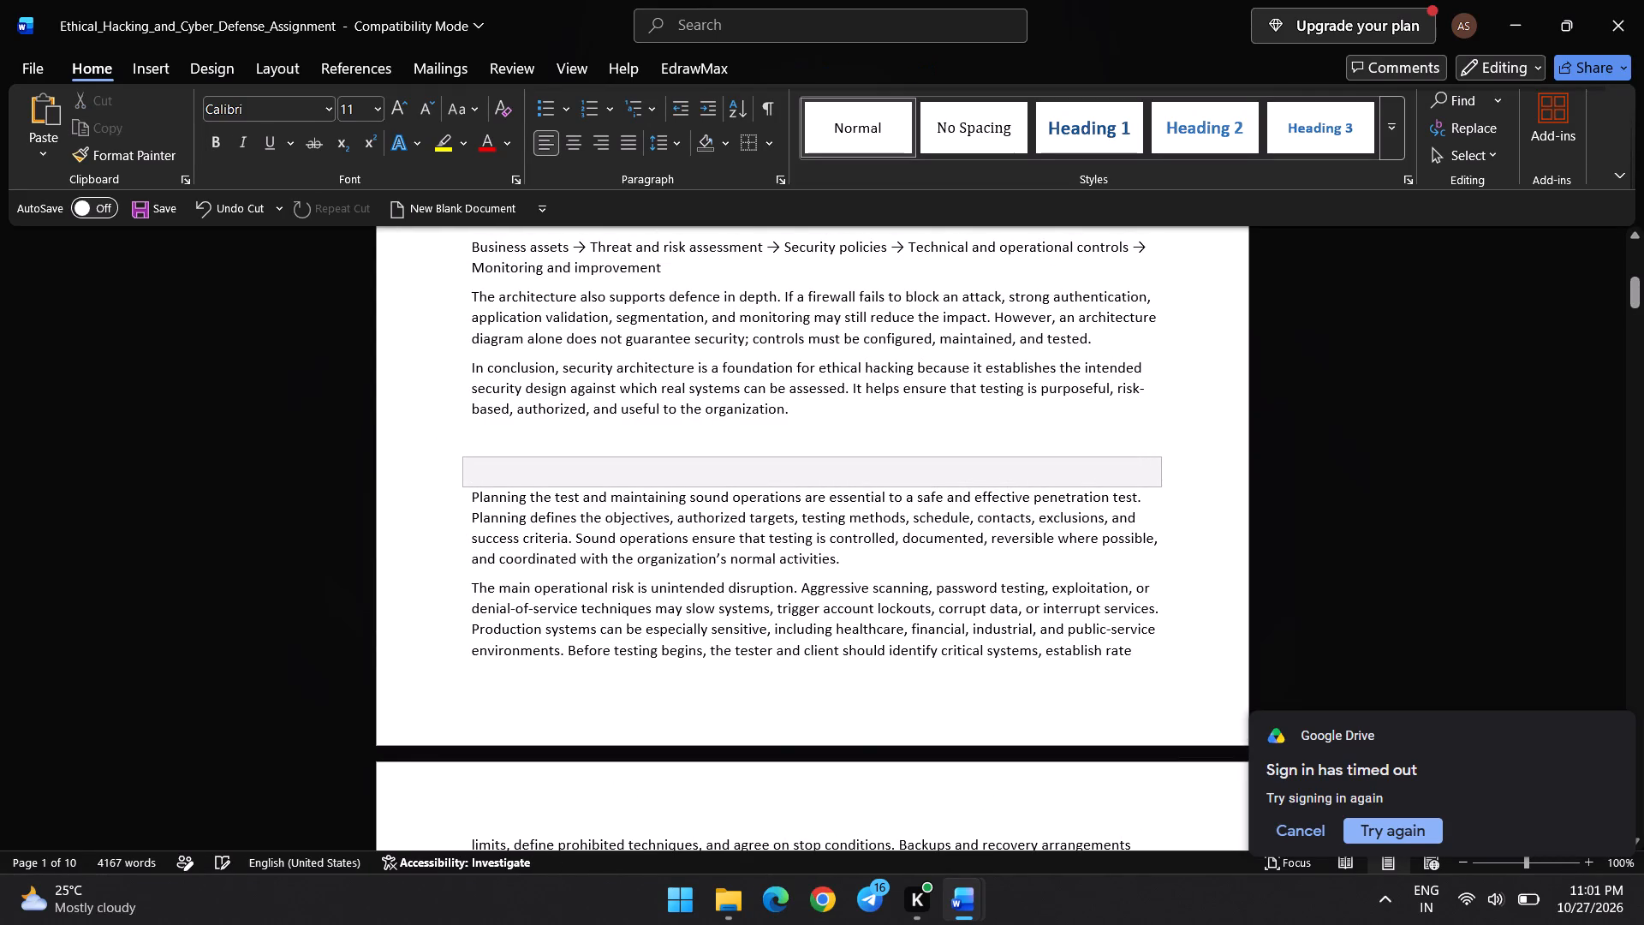
{"action": "key", "text": "Return"}
{"action": "key", "text": "Up"}
{"action": "key", "text": "ctrl+v"}
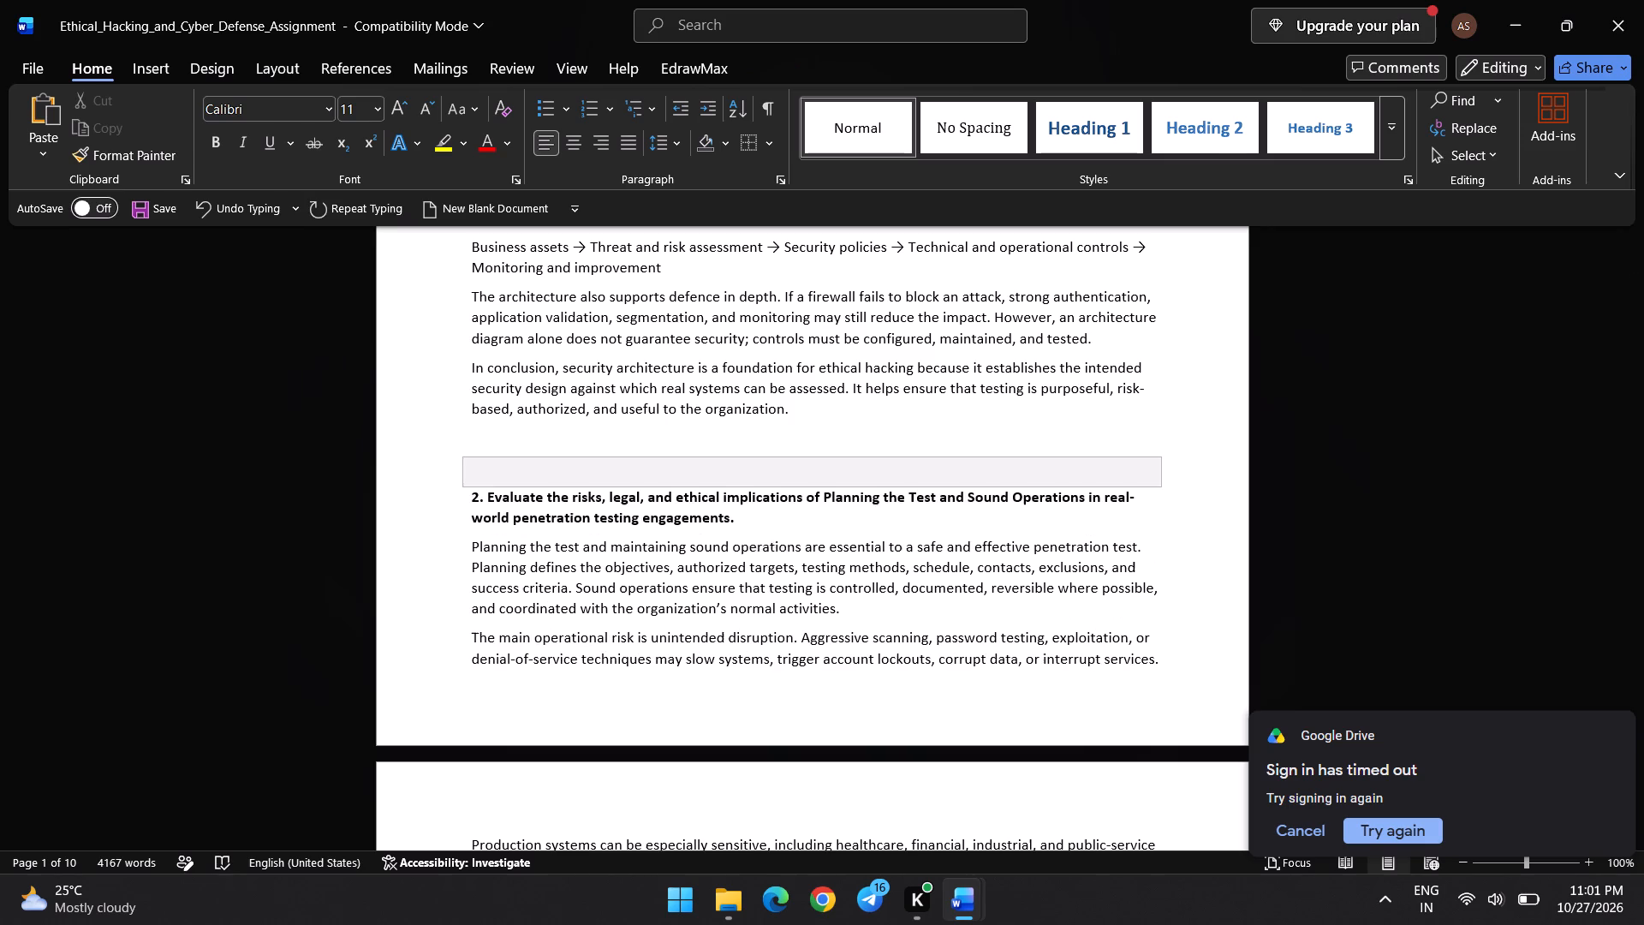
{"action": "right_click", "coordinate": [457, 445]}
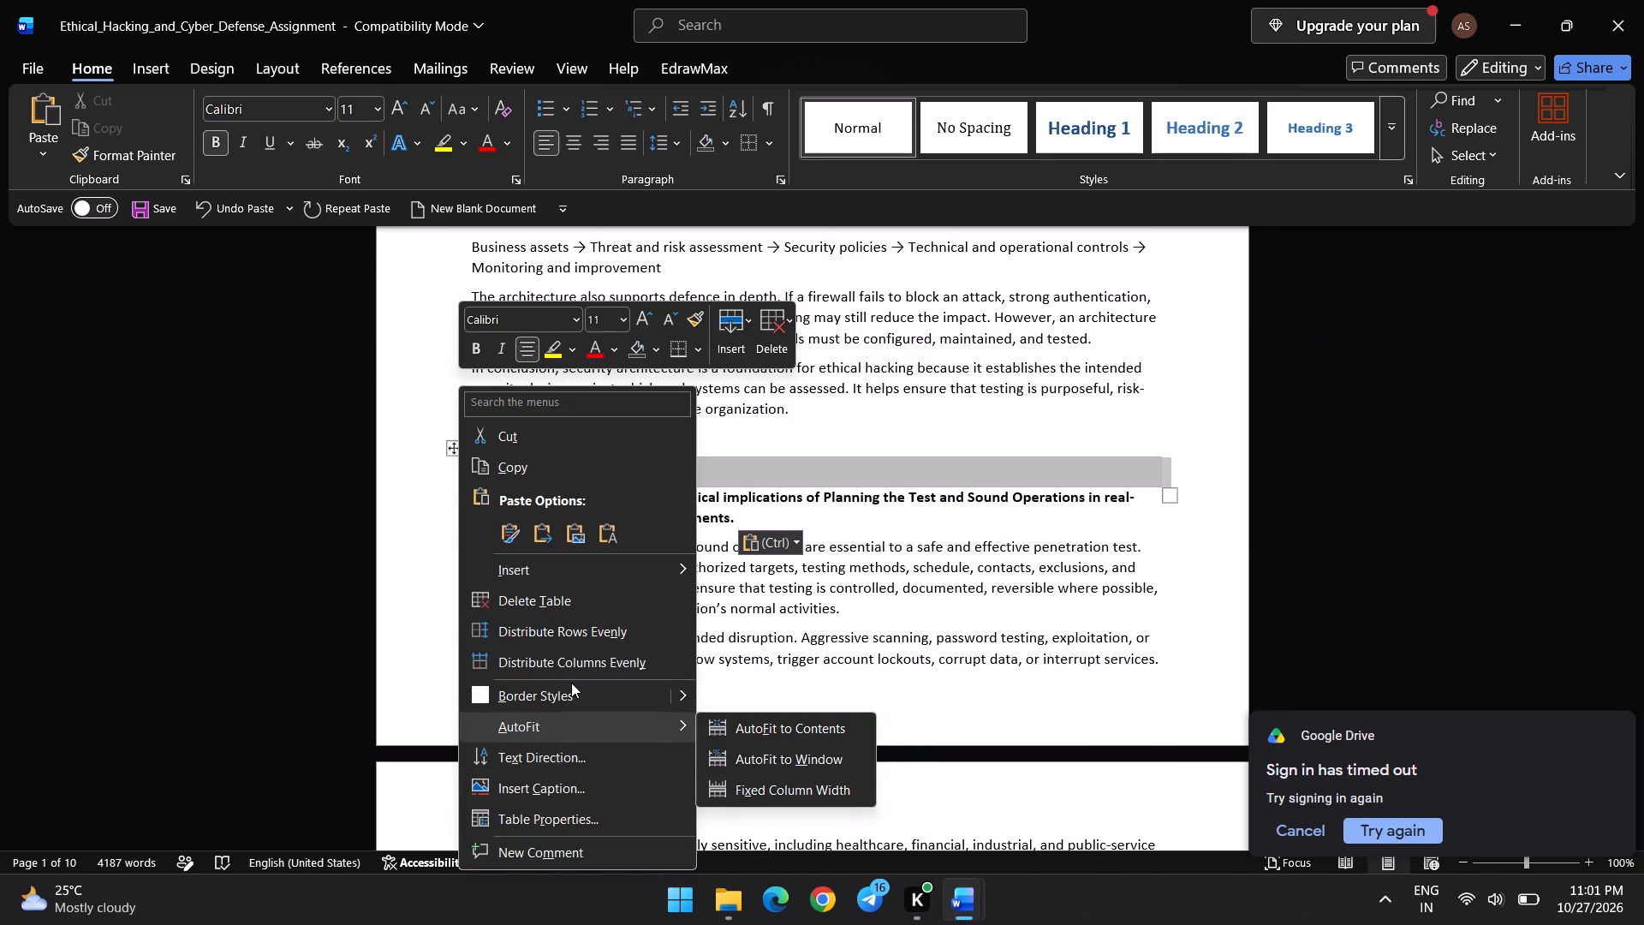
{"action": "left_click", "coordinate": [589, 603]}
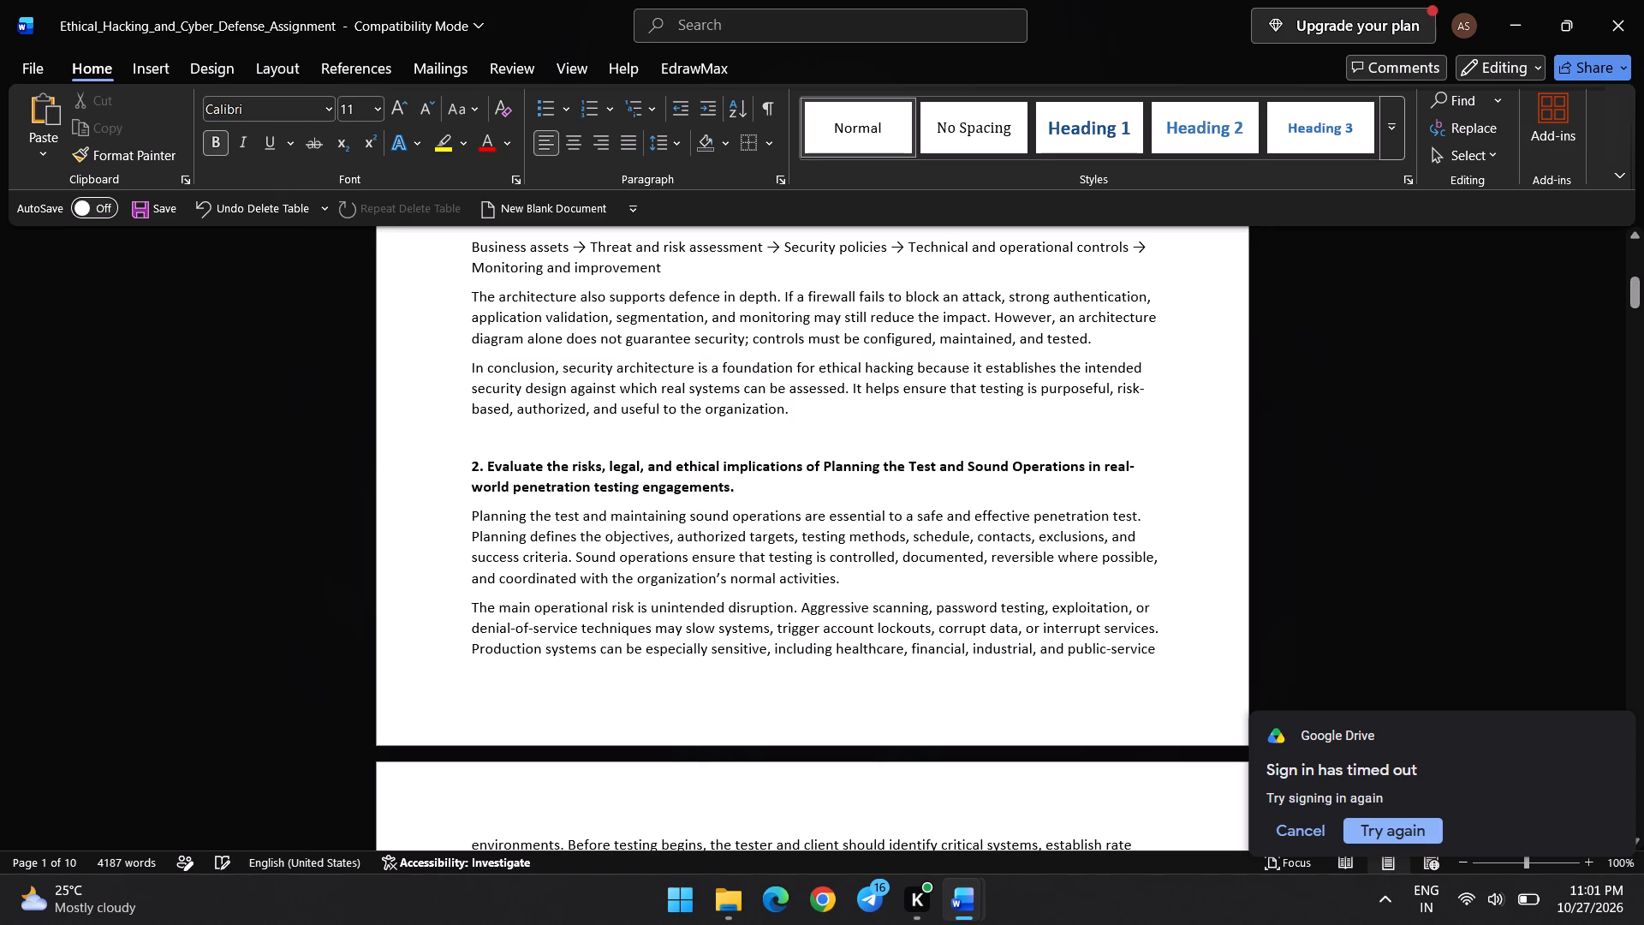
Move the question 3 heading out of its shaded table into its own paragraph above the answer, and delete the emptied table.
{"action": "scroll", "coordinate": [589, 603], "scroll_direction": "down", "scroll_amount": 3}
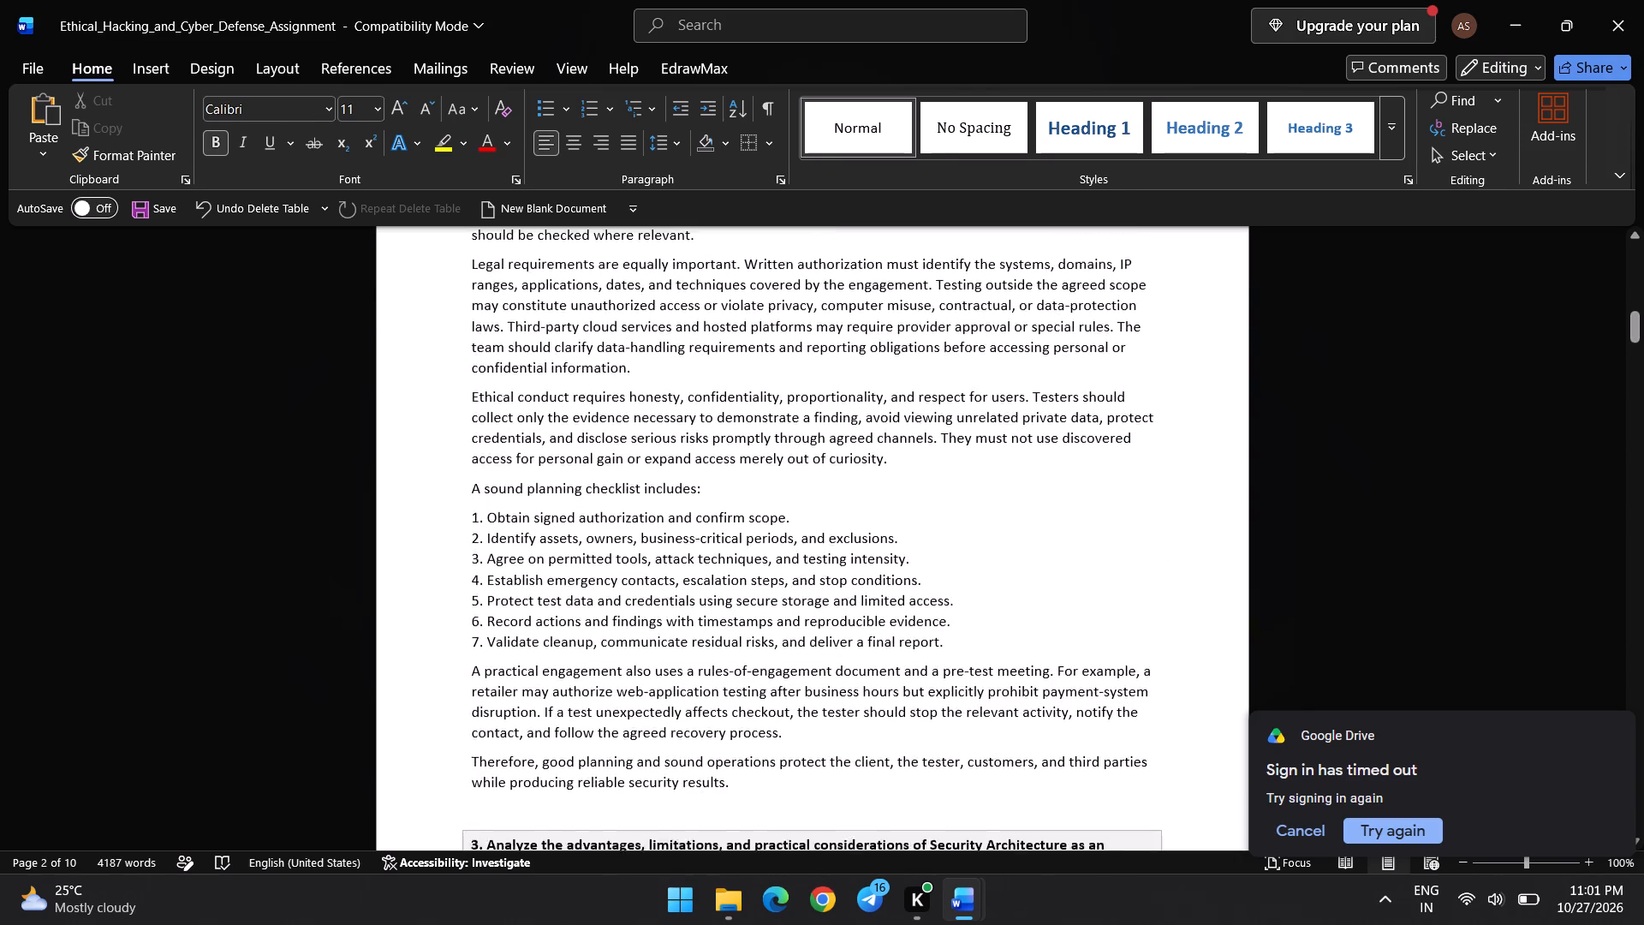
{"action": "scroll", "coordinate": [589, 603], "scroll_direction": "down", "scroll_amount": 1}
{"action": "left_click_drag", "start_coordinate": [473, 483], "coordinate": [1033, 509]}
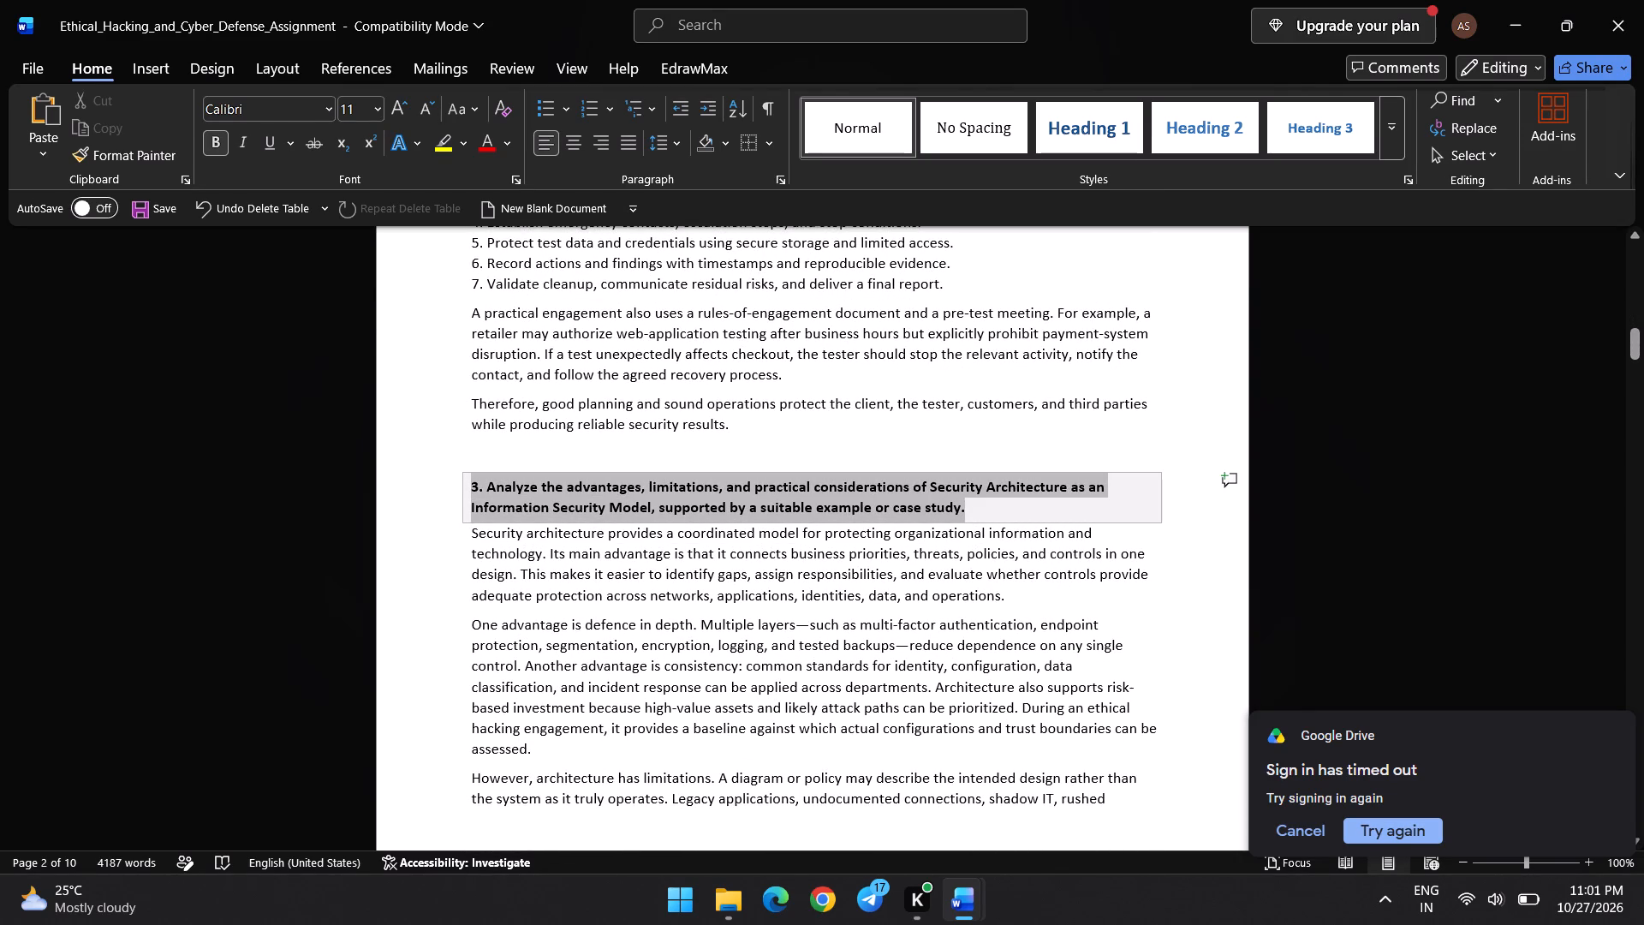
{"action": "left_click_drag", "start_coordinate": [1033, 509], "coordinate": [1005, 516]}
{"action": "key", "text": "ctrl+x"}
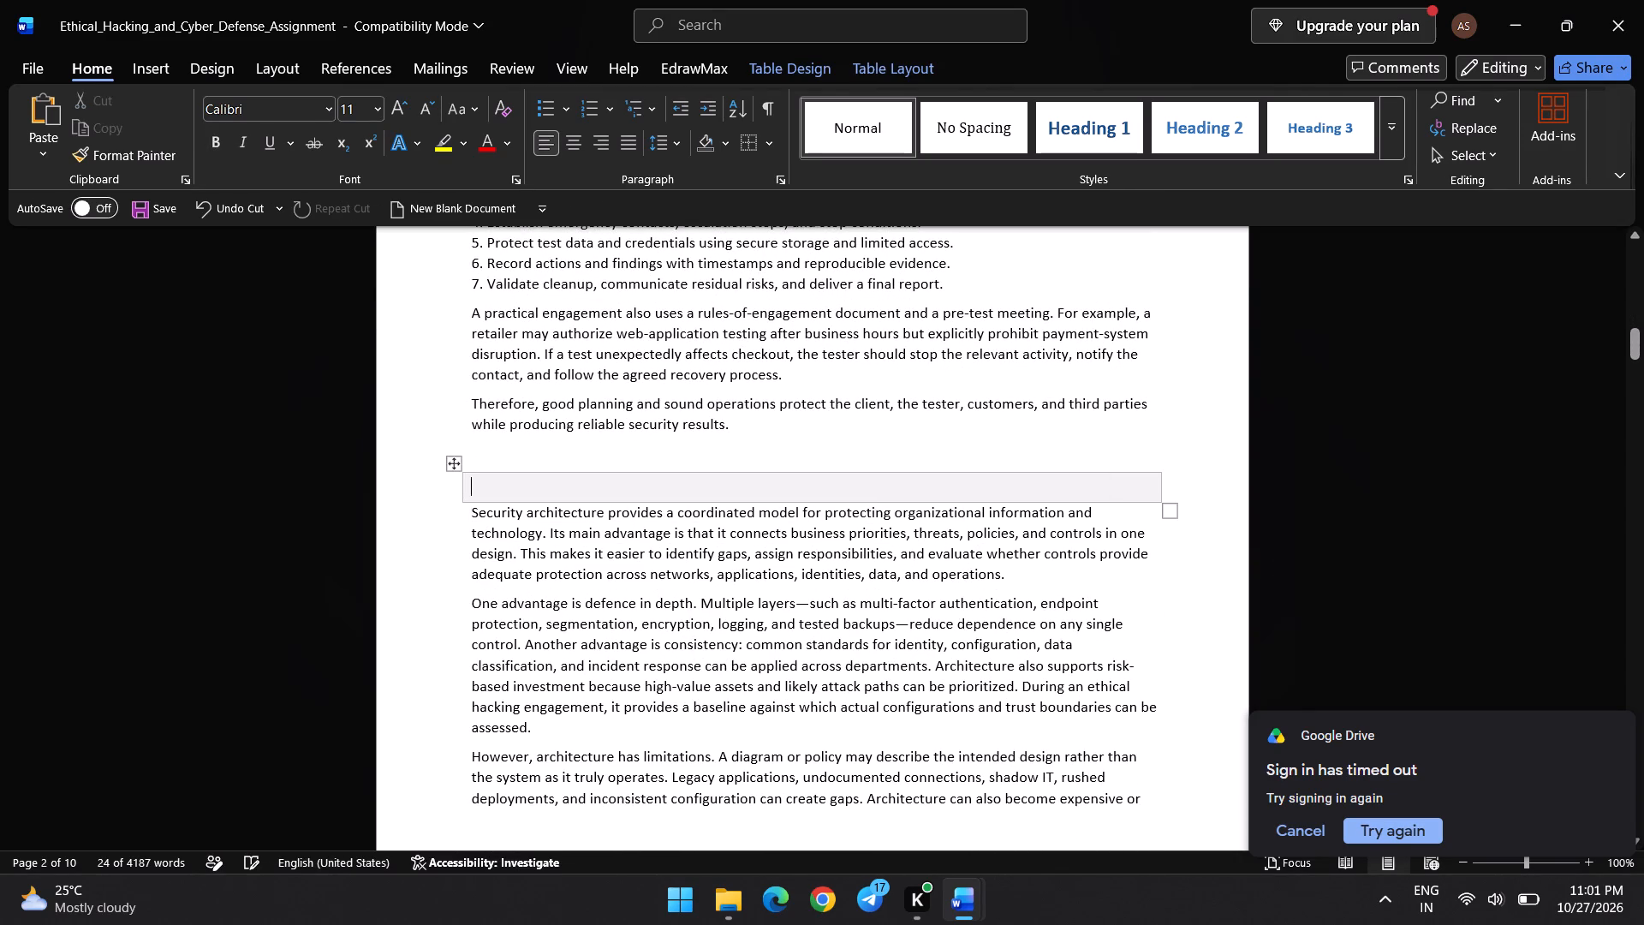
{"action": "left_click", "coordinate": [472, 514]}
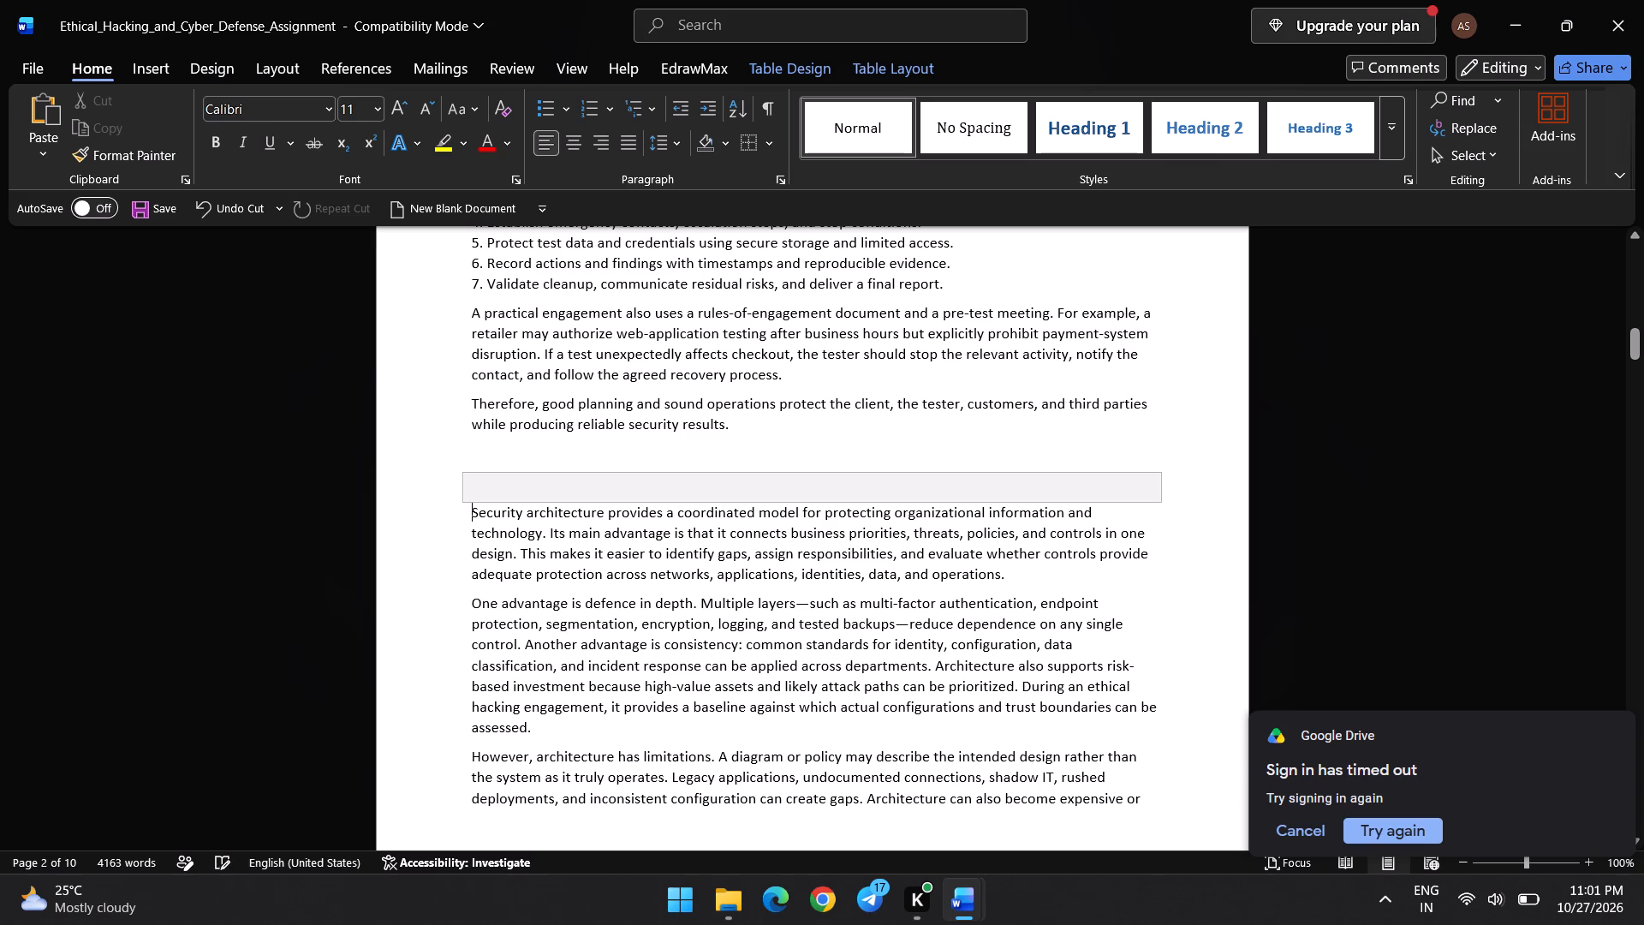
{"action": "key", "text": "ctrl+v"}
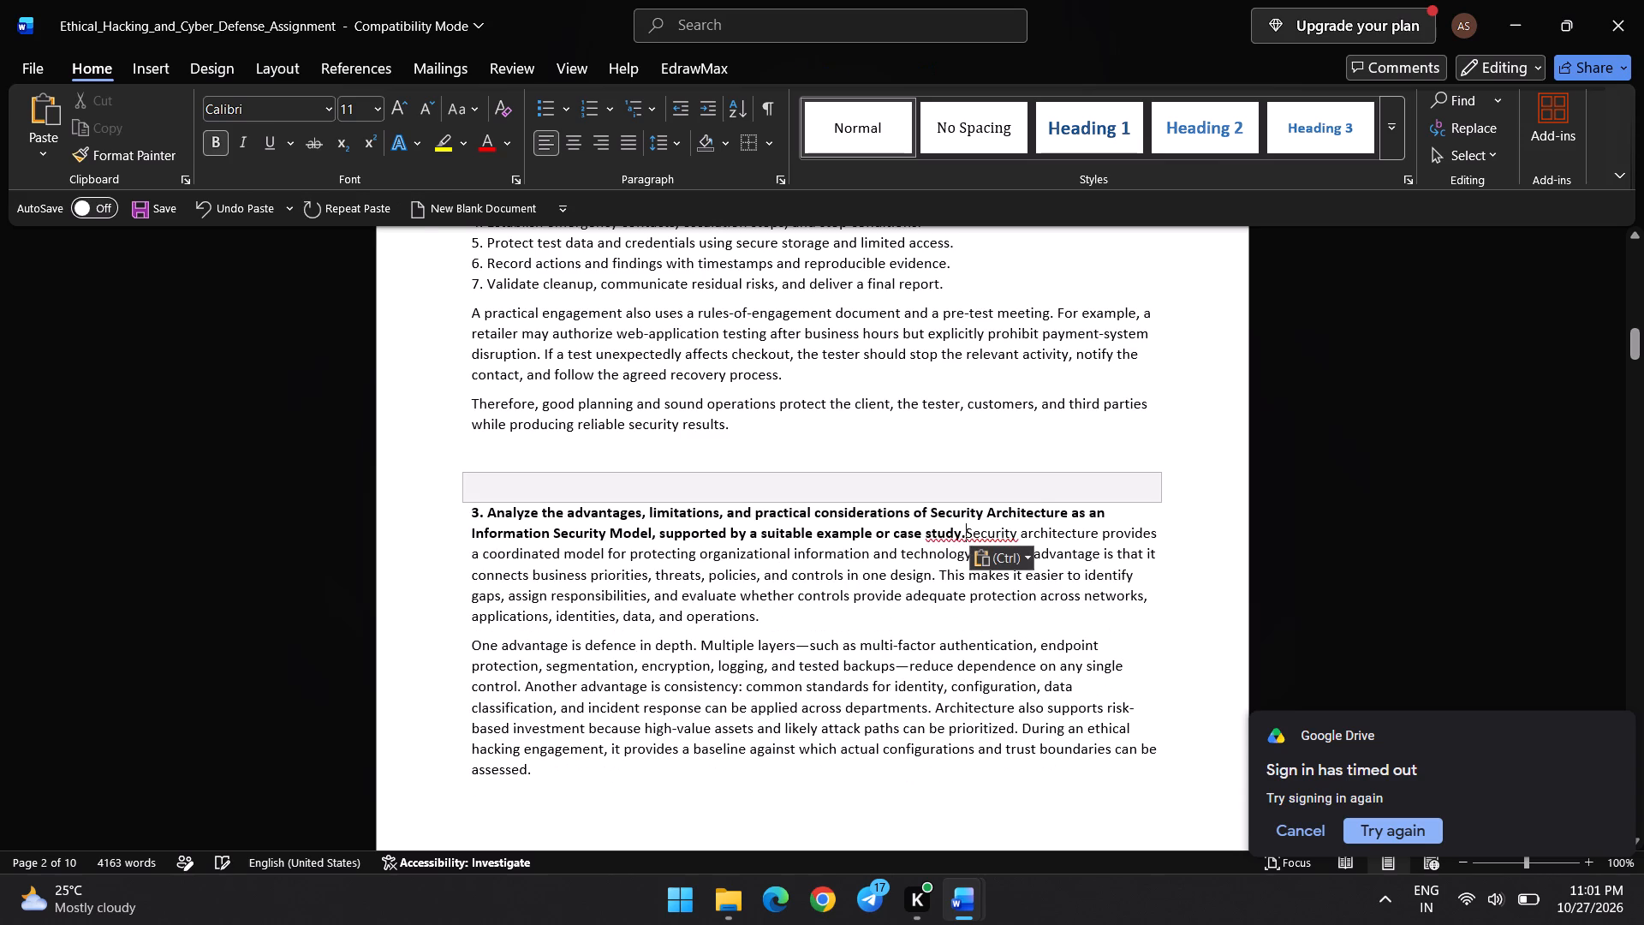
{"action": "key", "text": "Return"}
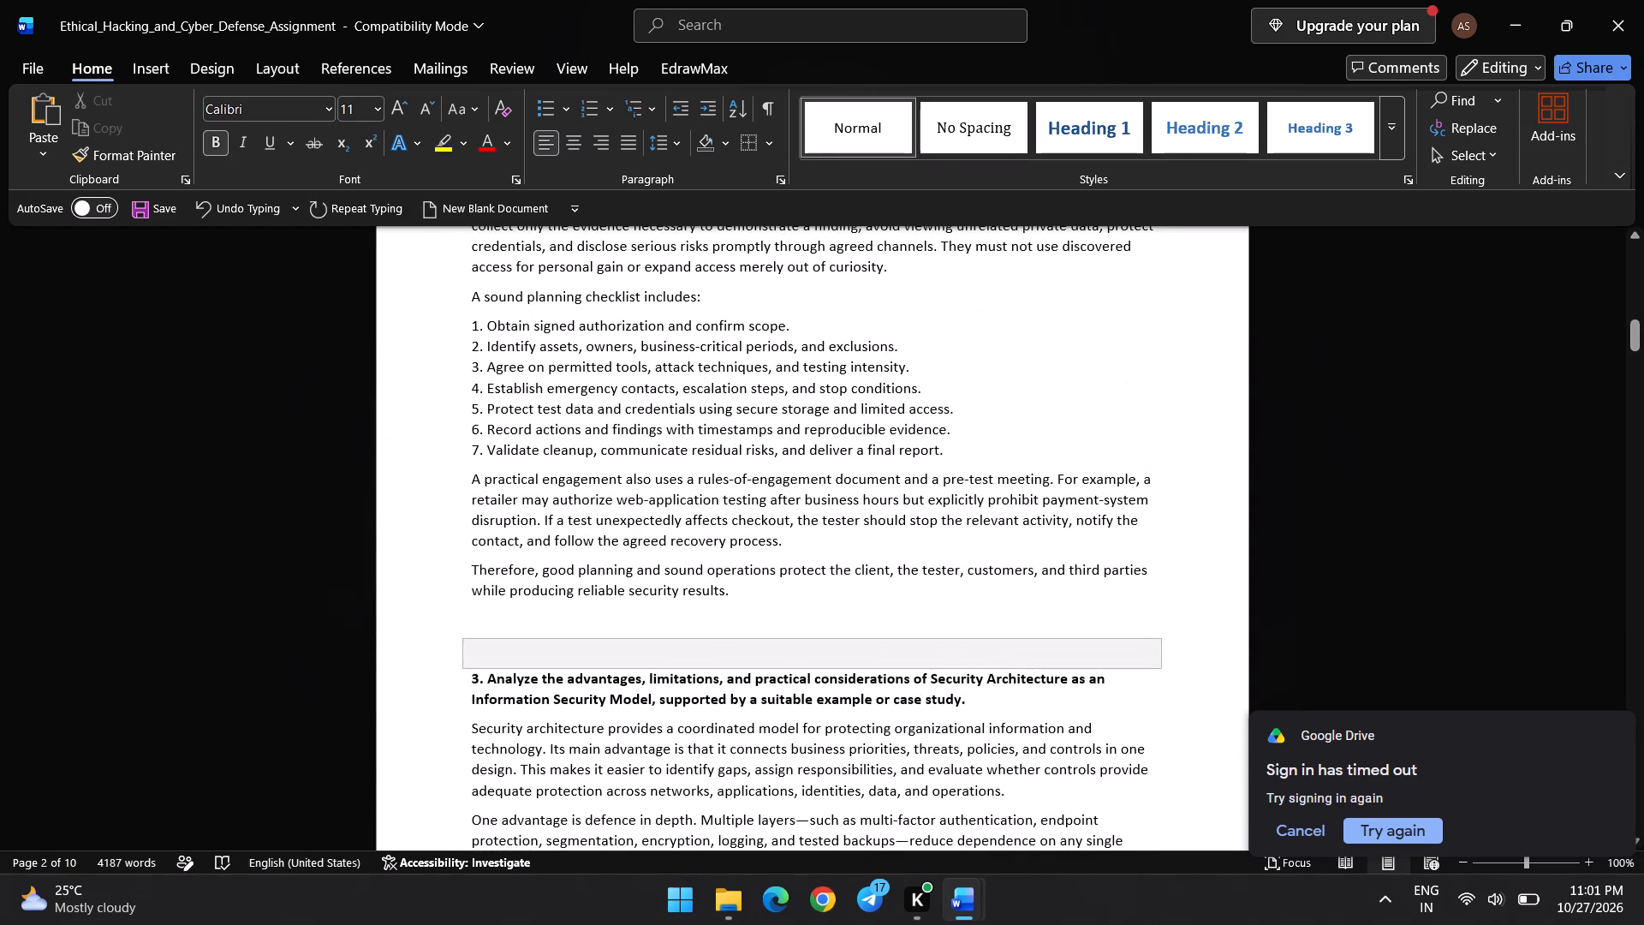
{"action": "right_click", "coordinate": [462, 642]}
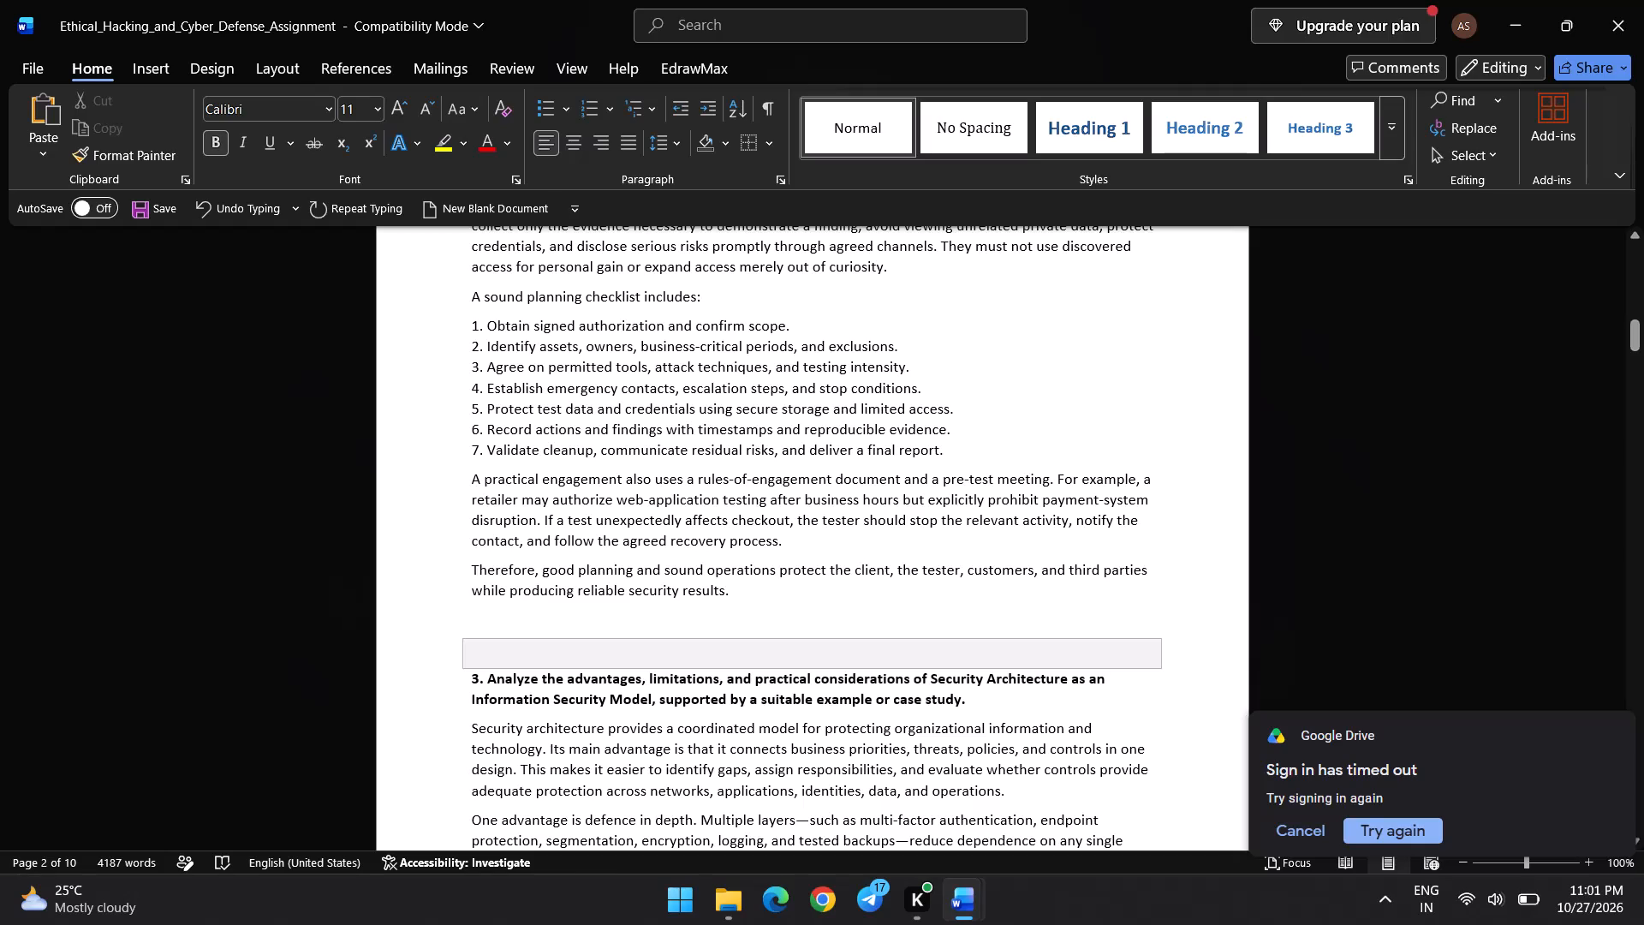
{"action": "left_click", "coordinate": [559, 367]}
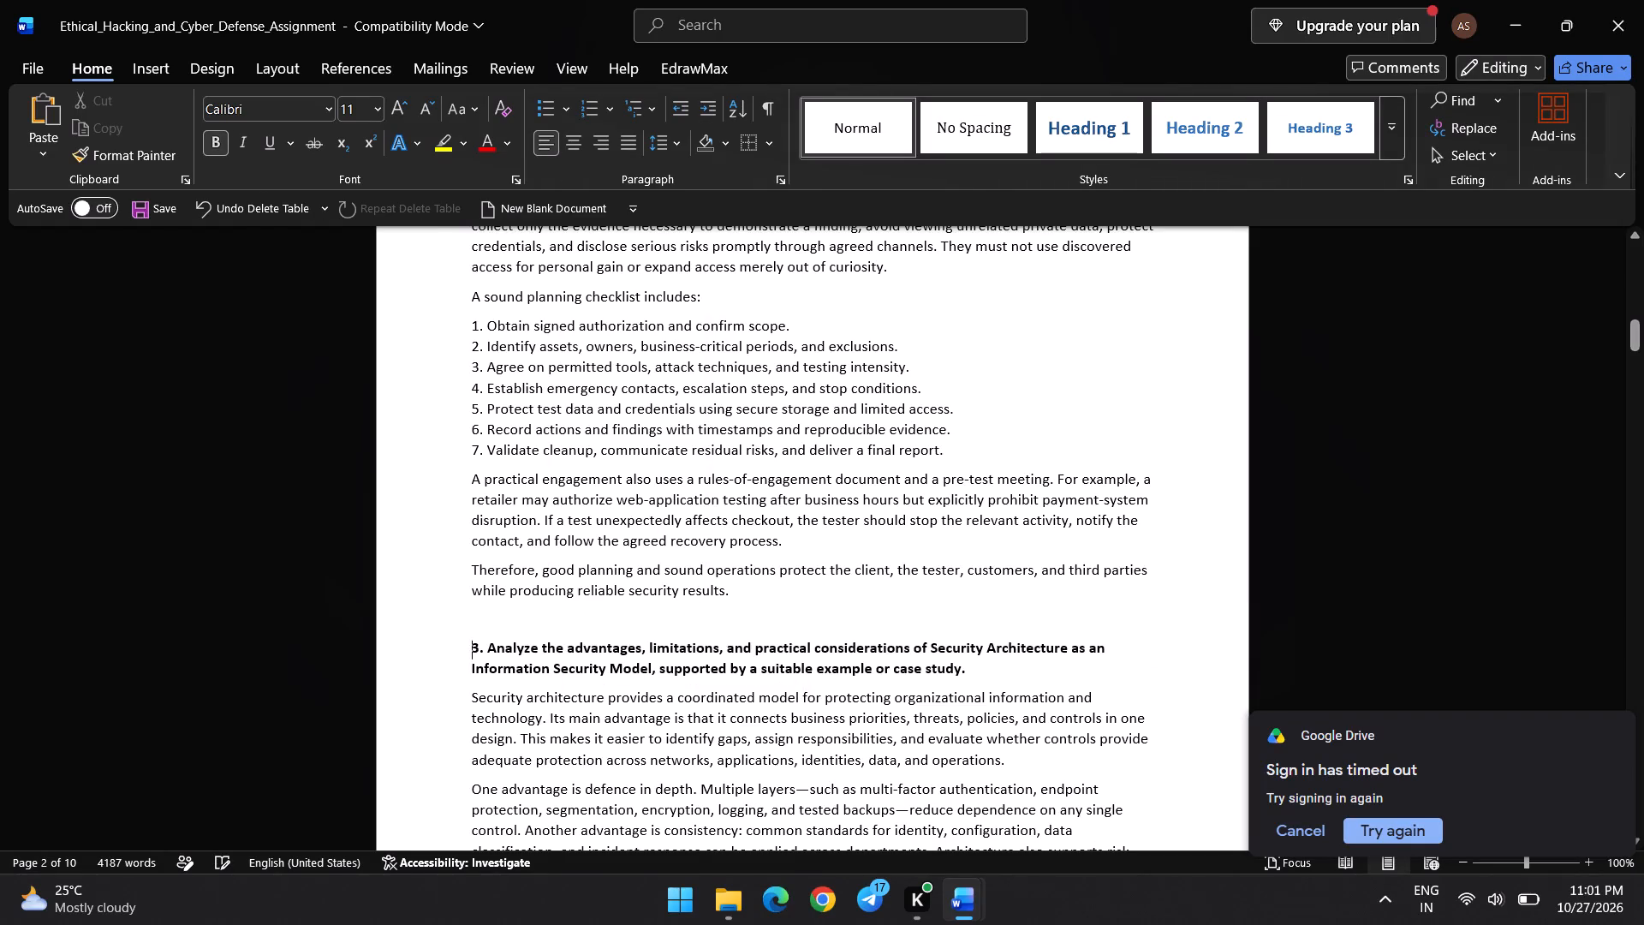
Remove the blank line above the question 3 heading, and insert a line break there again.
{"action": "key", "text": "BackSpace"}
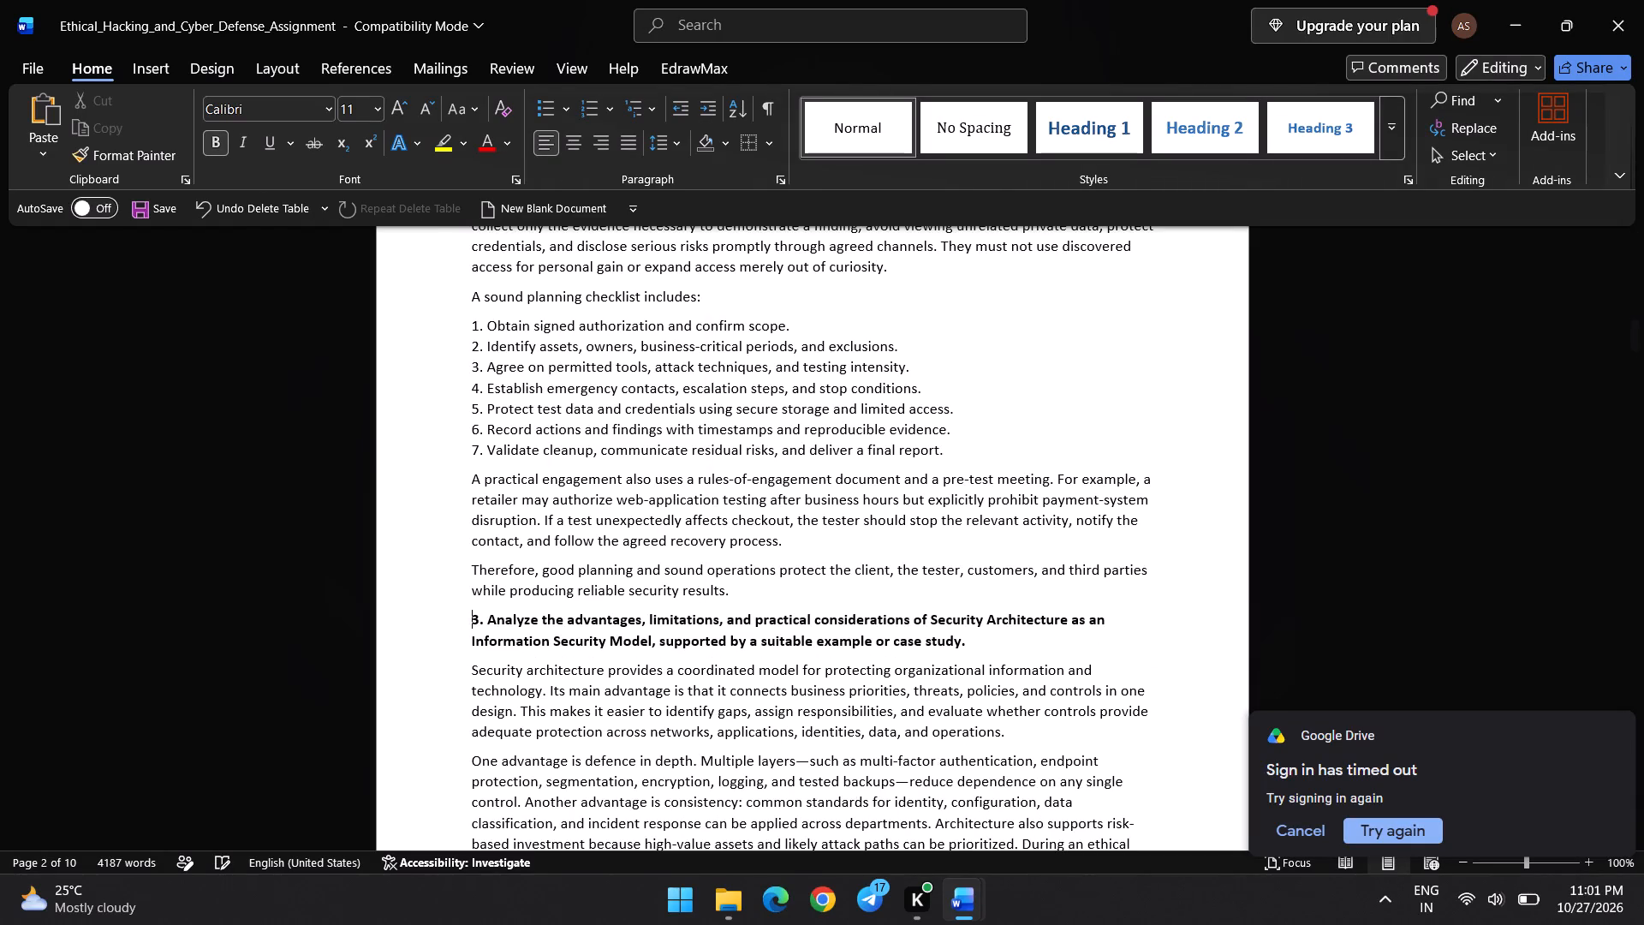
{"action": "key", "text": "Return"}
Move the question 4 heading out of its shaded table into its own paragraph above the answer, and delete the emptied table.
{"action": "scroll", "coordinate": [577, 634], "scroll_direction": "down", "scroll_amount": 2}
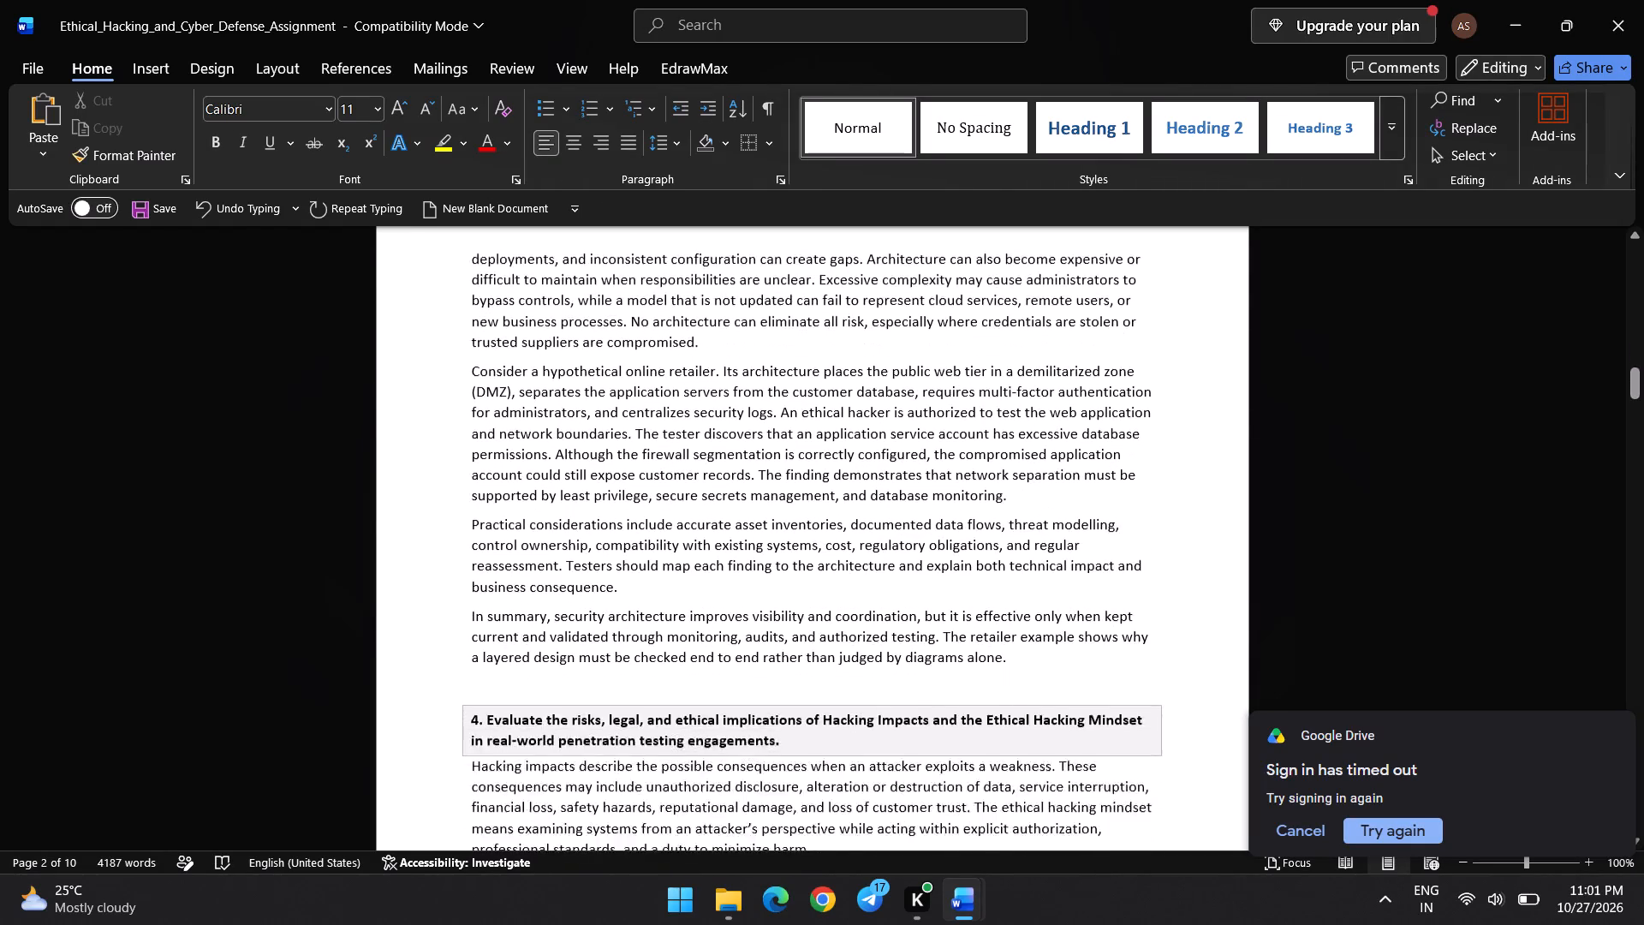
{"action": "scroll", "coordinate": [577, 634], "scroll_direction": "down", "scroll_amount": 1}
{"action": "left_click_drag", "start_coordinate": [800, 567], "coordinate": [499, 579]}
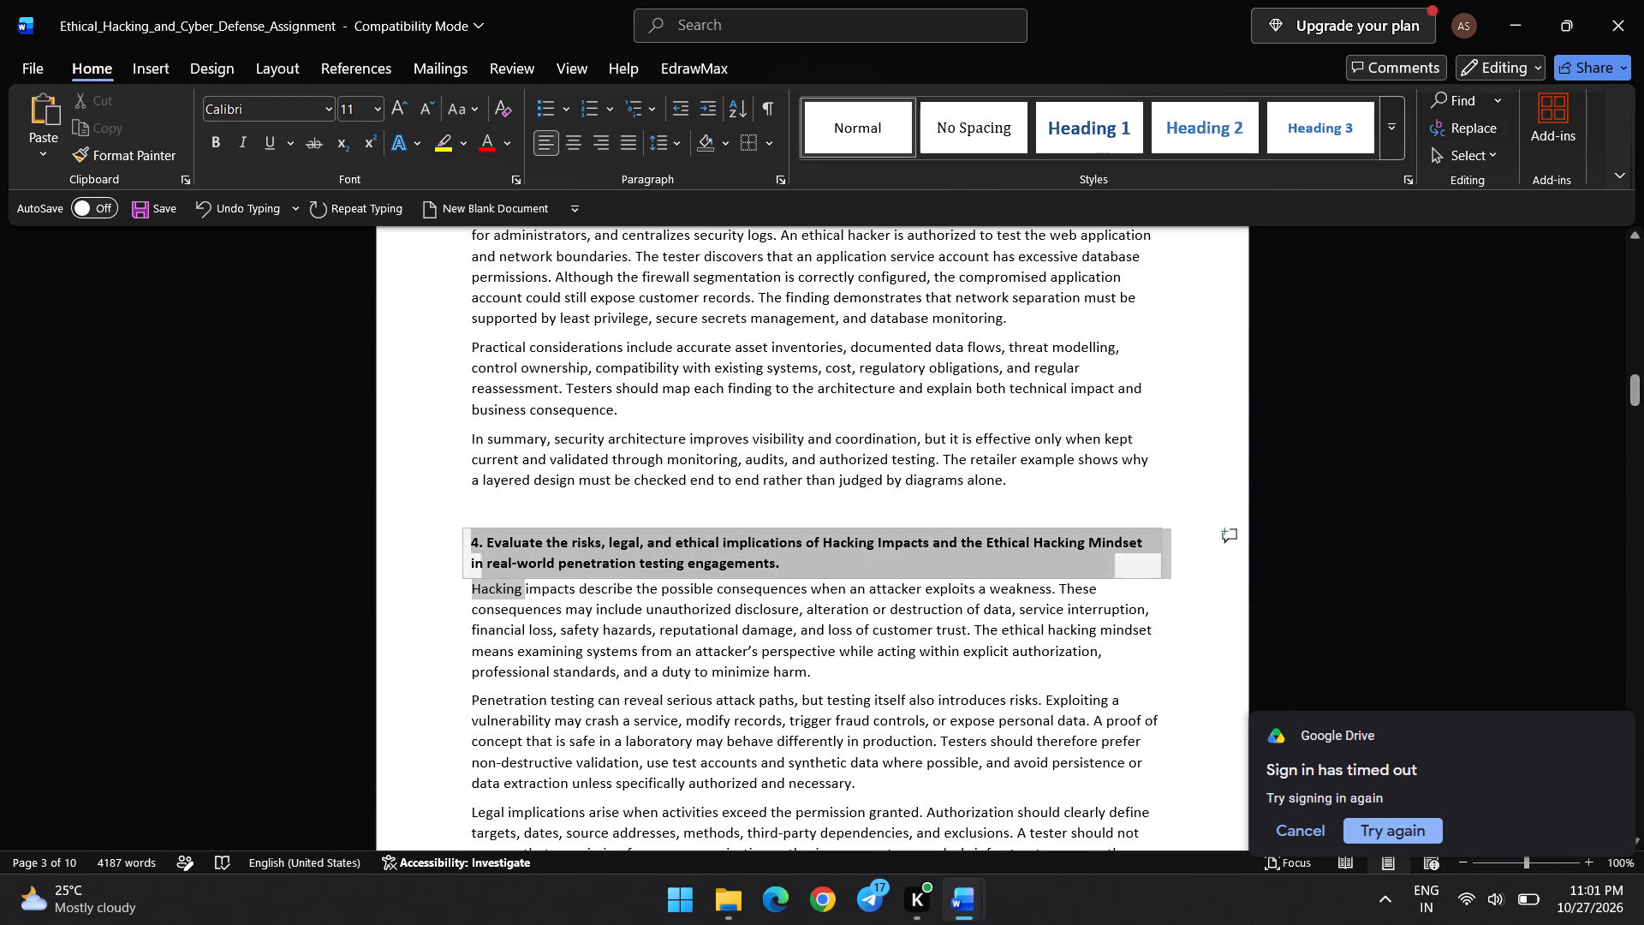
{"action": "left_click_drag", "start_coordinate": [499, 579], "coordinate": [471, 546]}
{"action": "key", "text": "ctrl+x"}
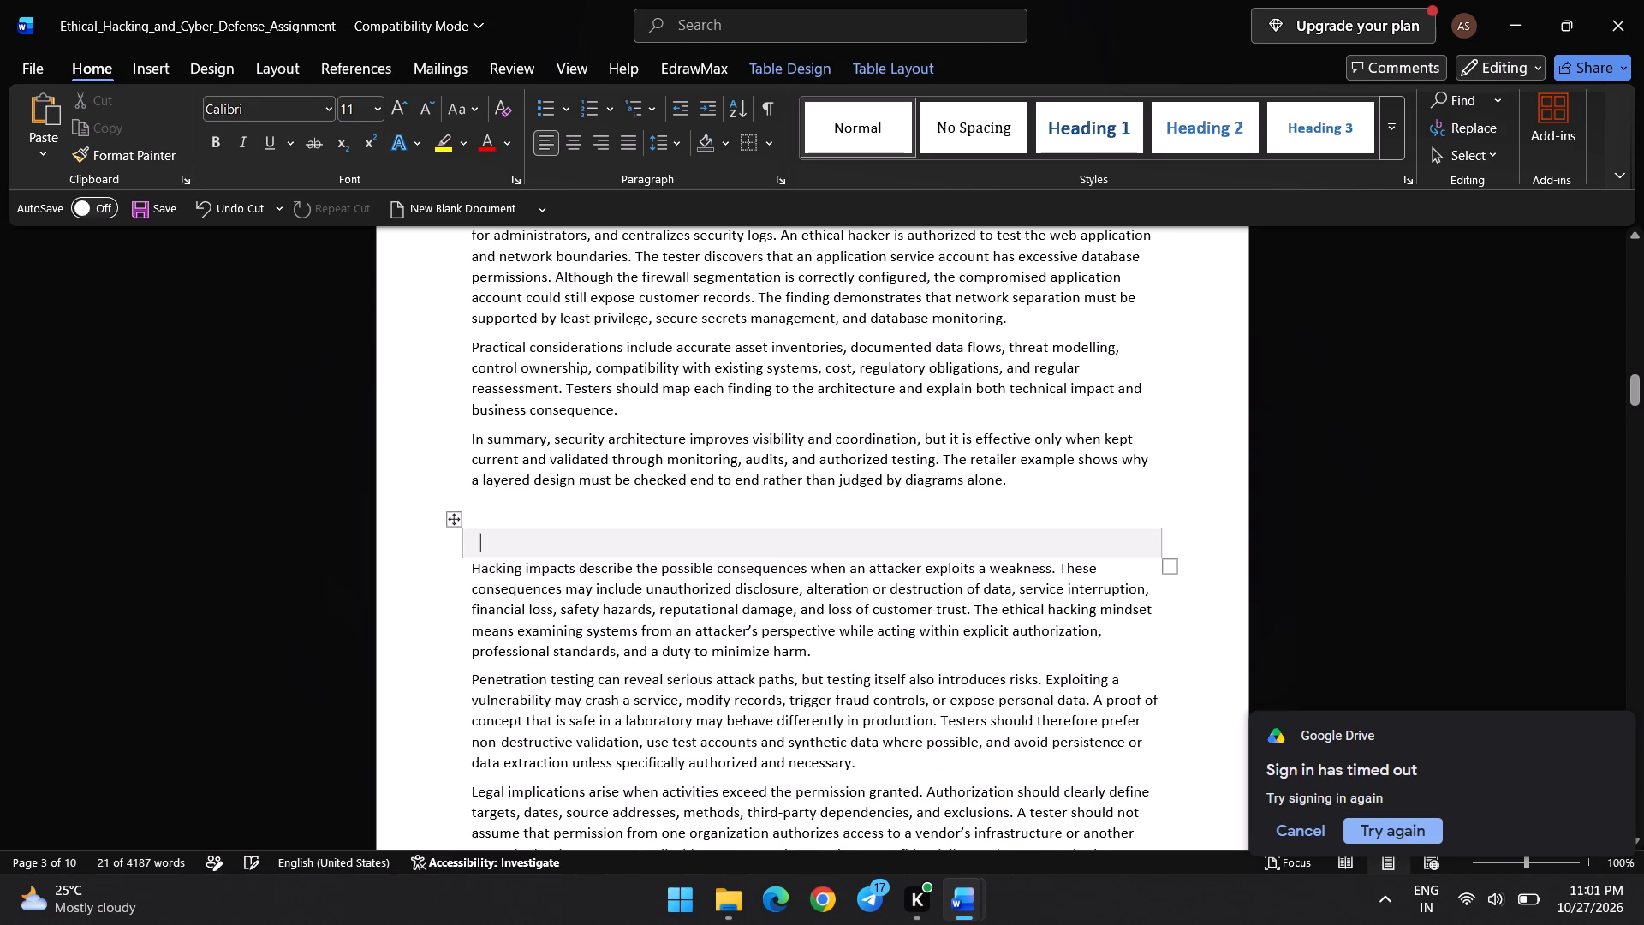
{"action": "left_click", "coordinate": [472, 567]}
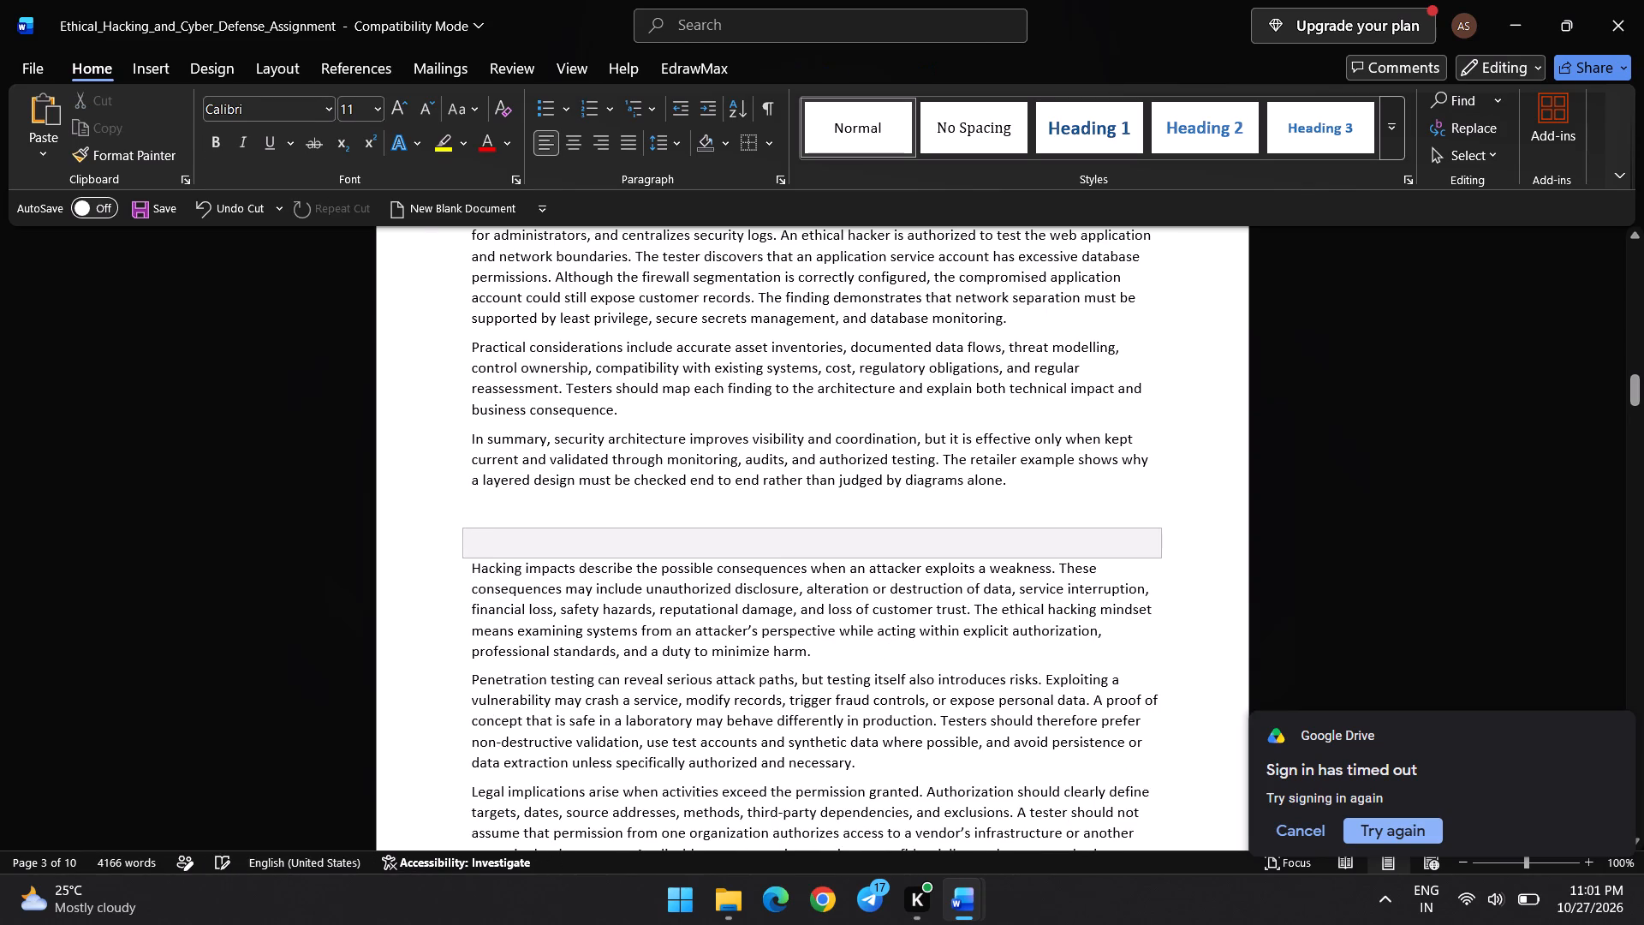
{"action": "key", "text": "ctrl+v"}
{"action": "key", "text": "Return"}
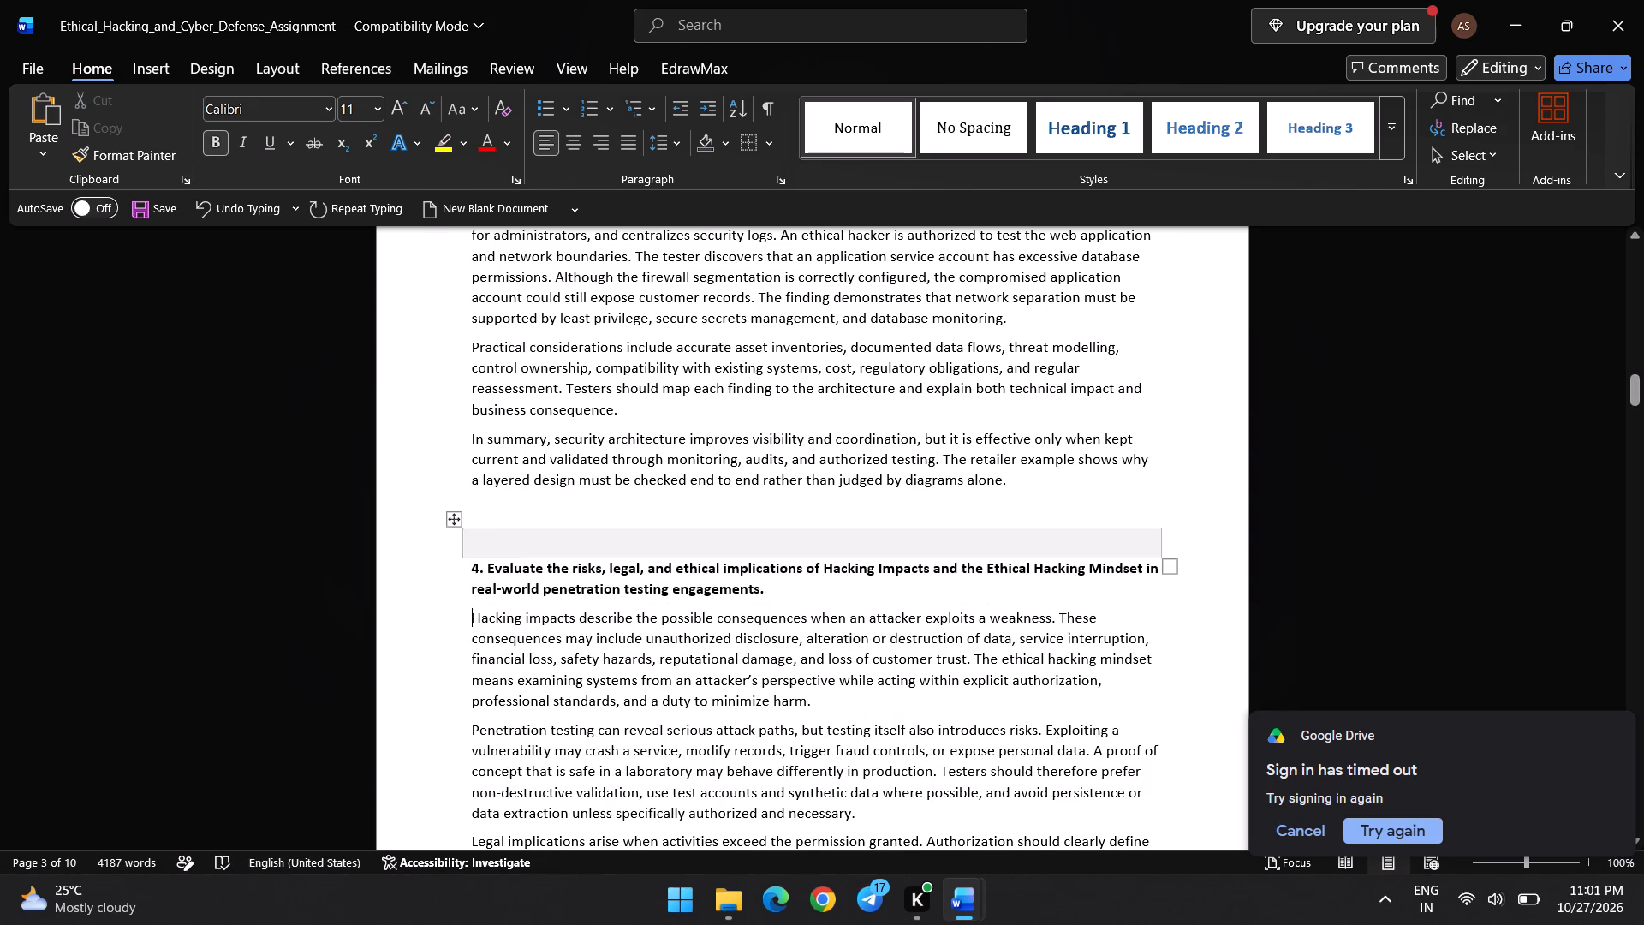
{"action": "right_click", "coordinate": [461, 522]}
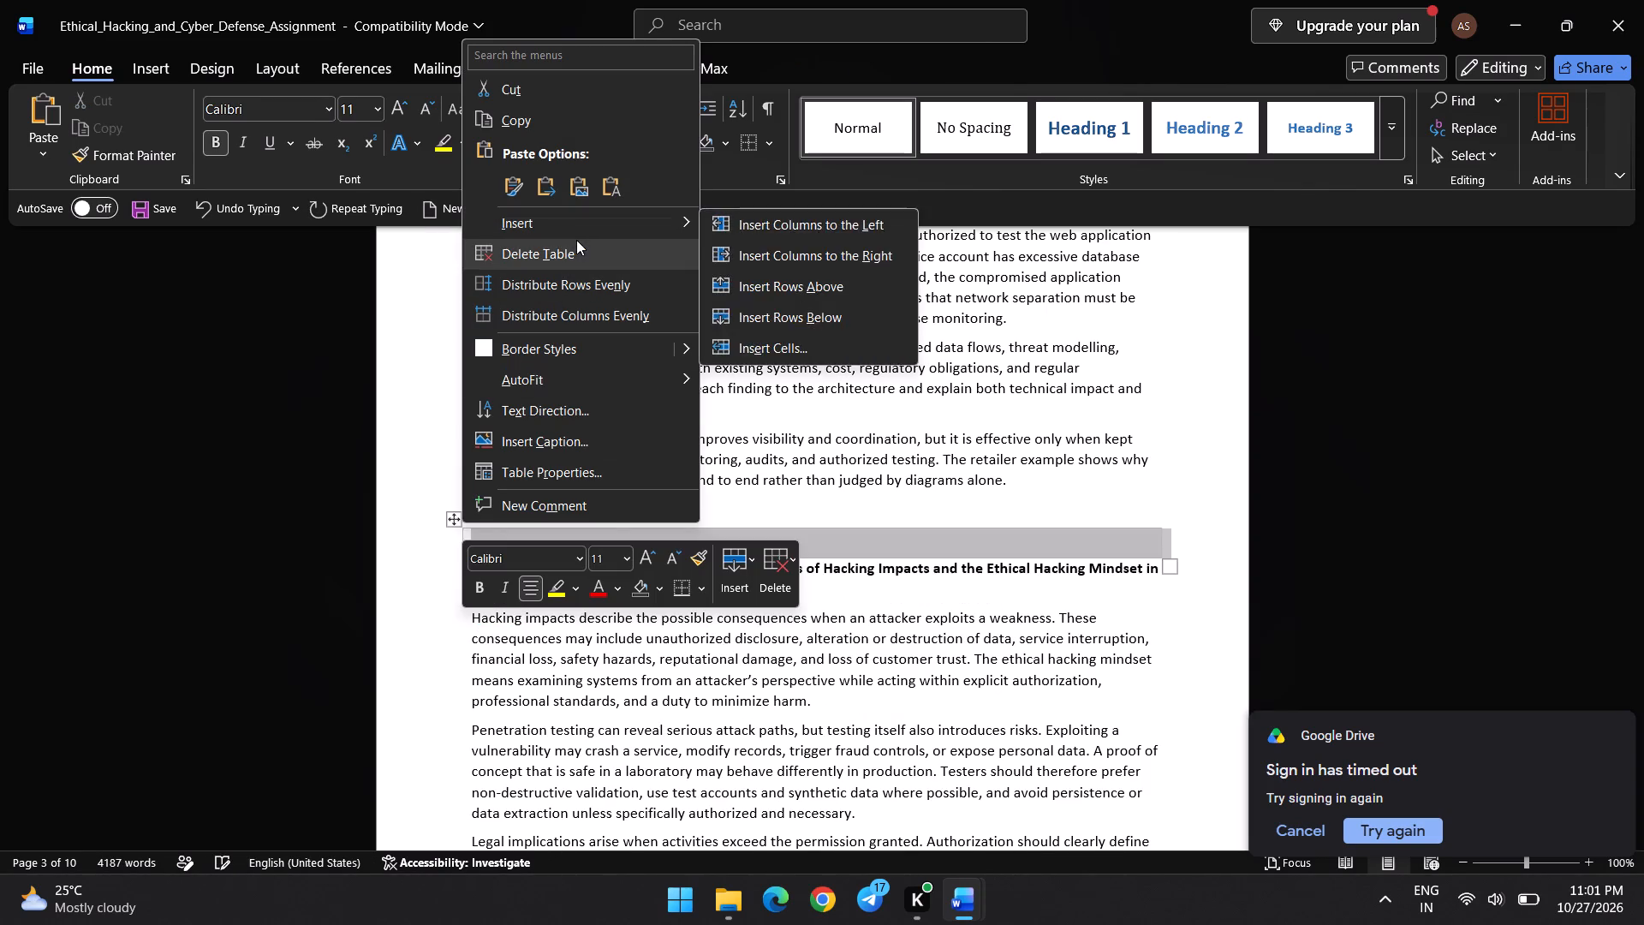
{"action": "left_click", "coordinate": [576, 242]}
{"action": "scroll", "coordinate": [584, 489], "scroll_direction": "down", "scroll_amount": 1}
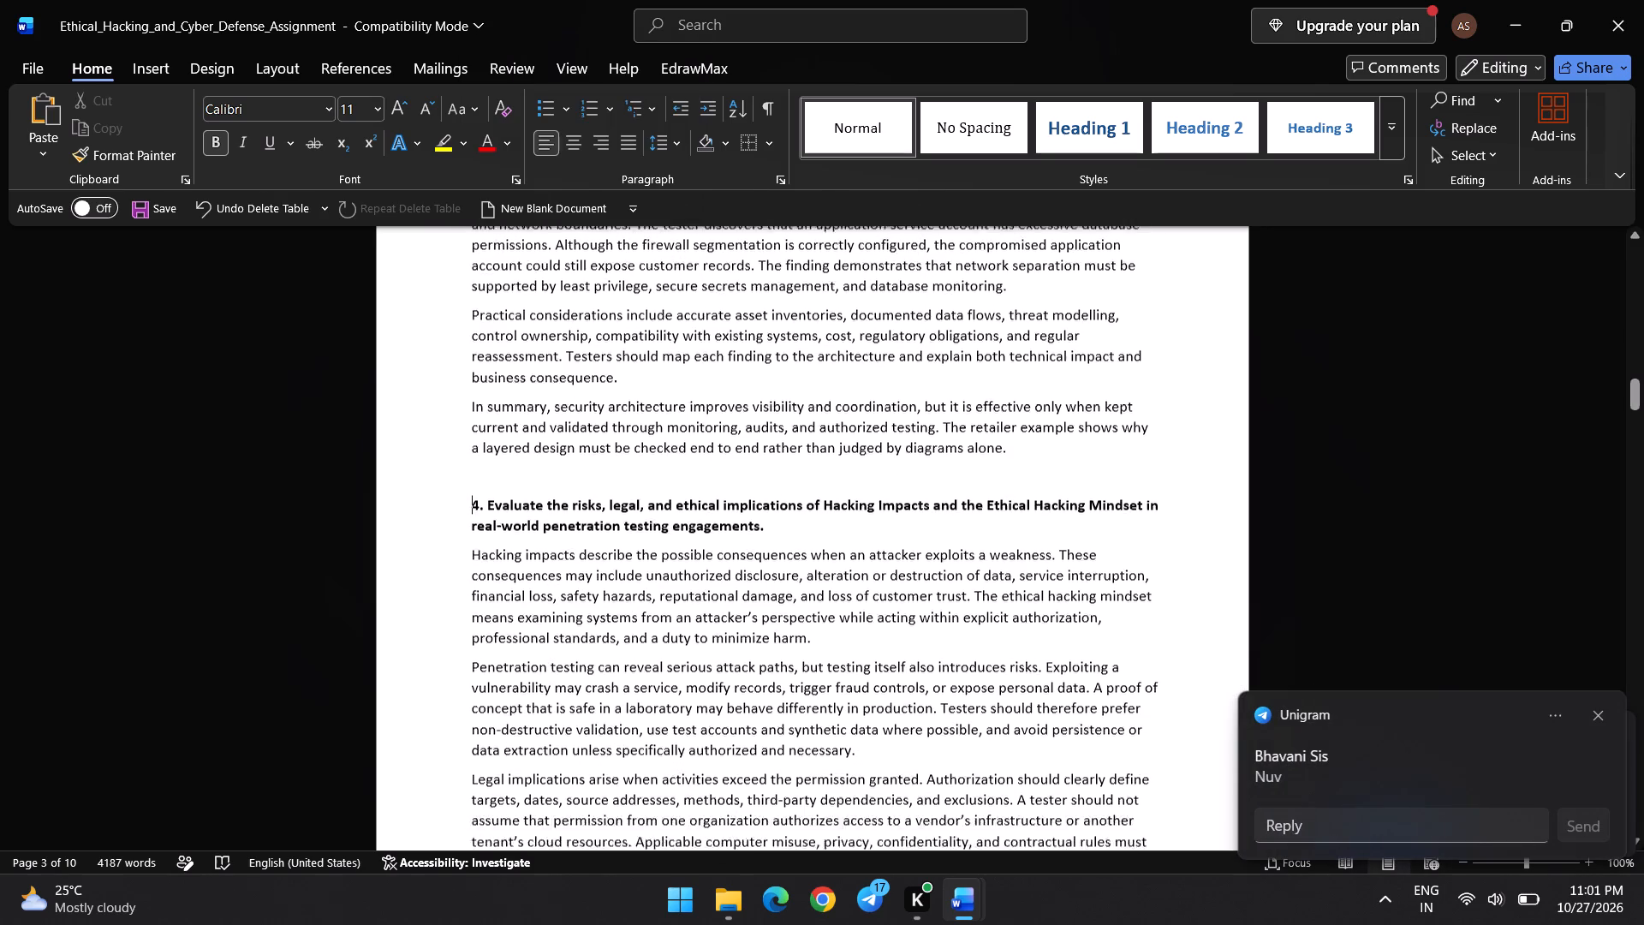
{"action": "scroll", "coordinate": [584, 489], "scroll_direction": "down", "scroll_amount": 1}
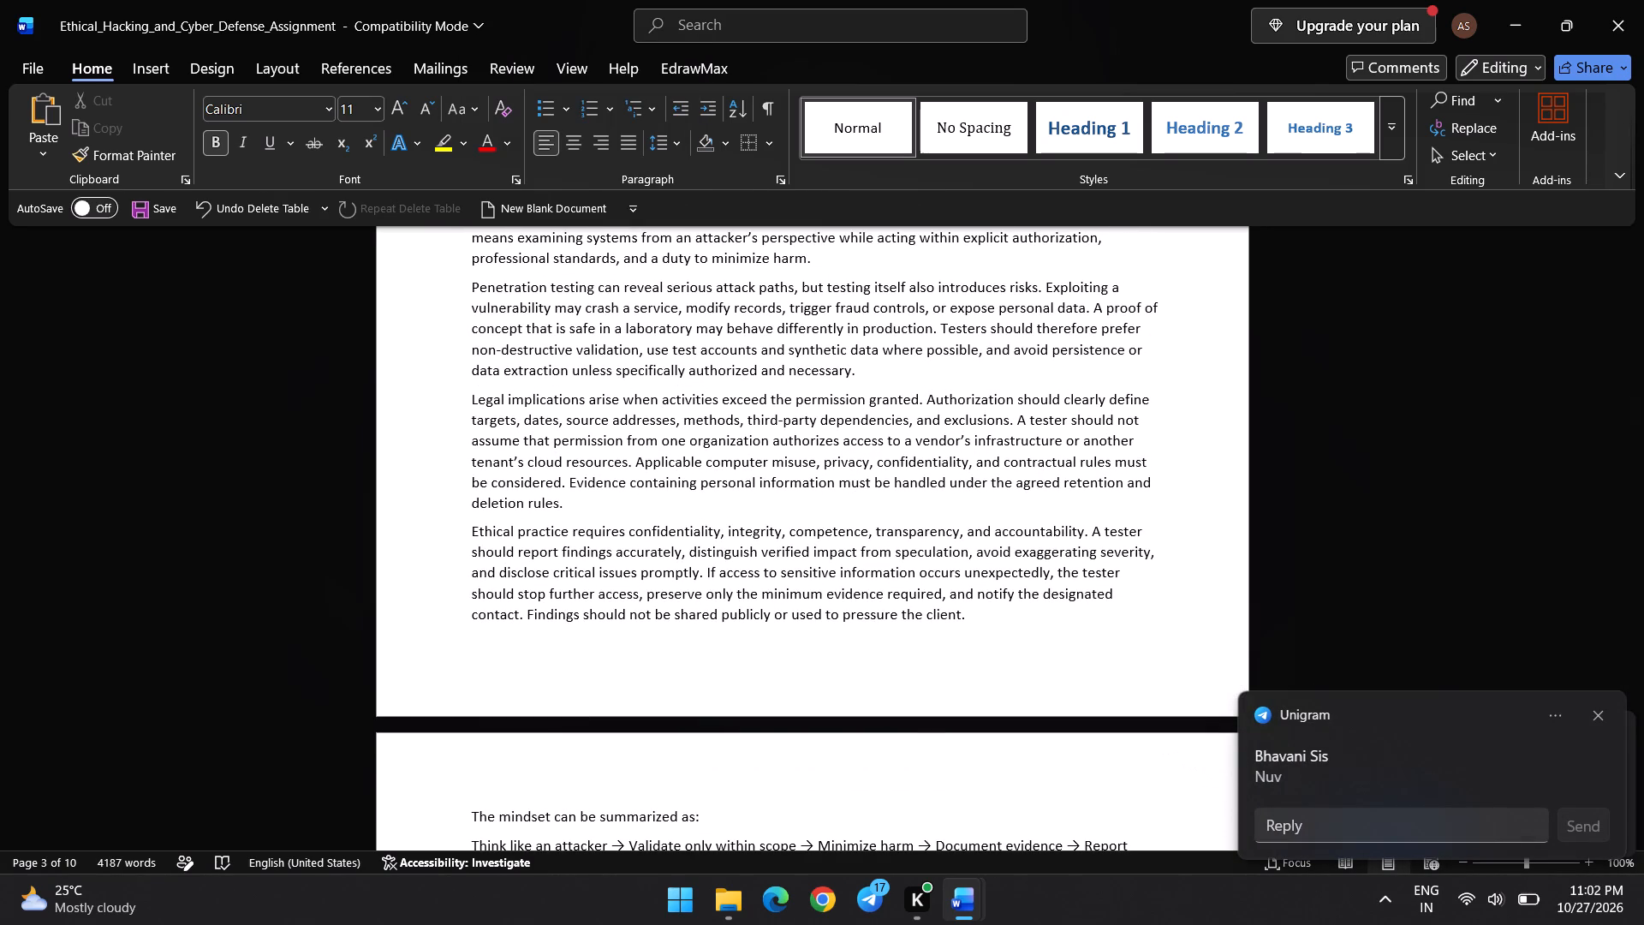
Start a reply to the incoming chat message in the Unigram notification.
{"action": "left_click", "coordinate": [1270, 818]}
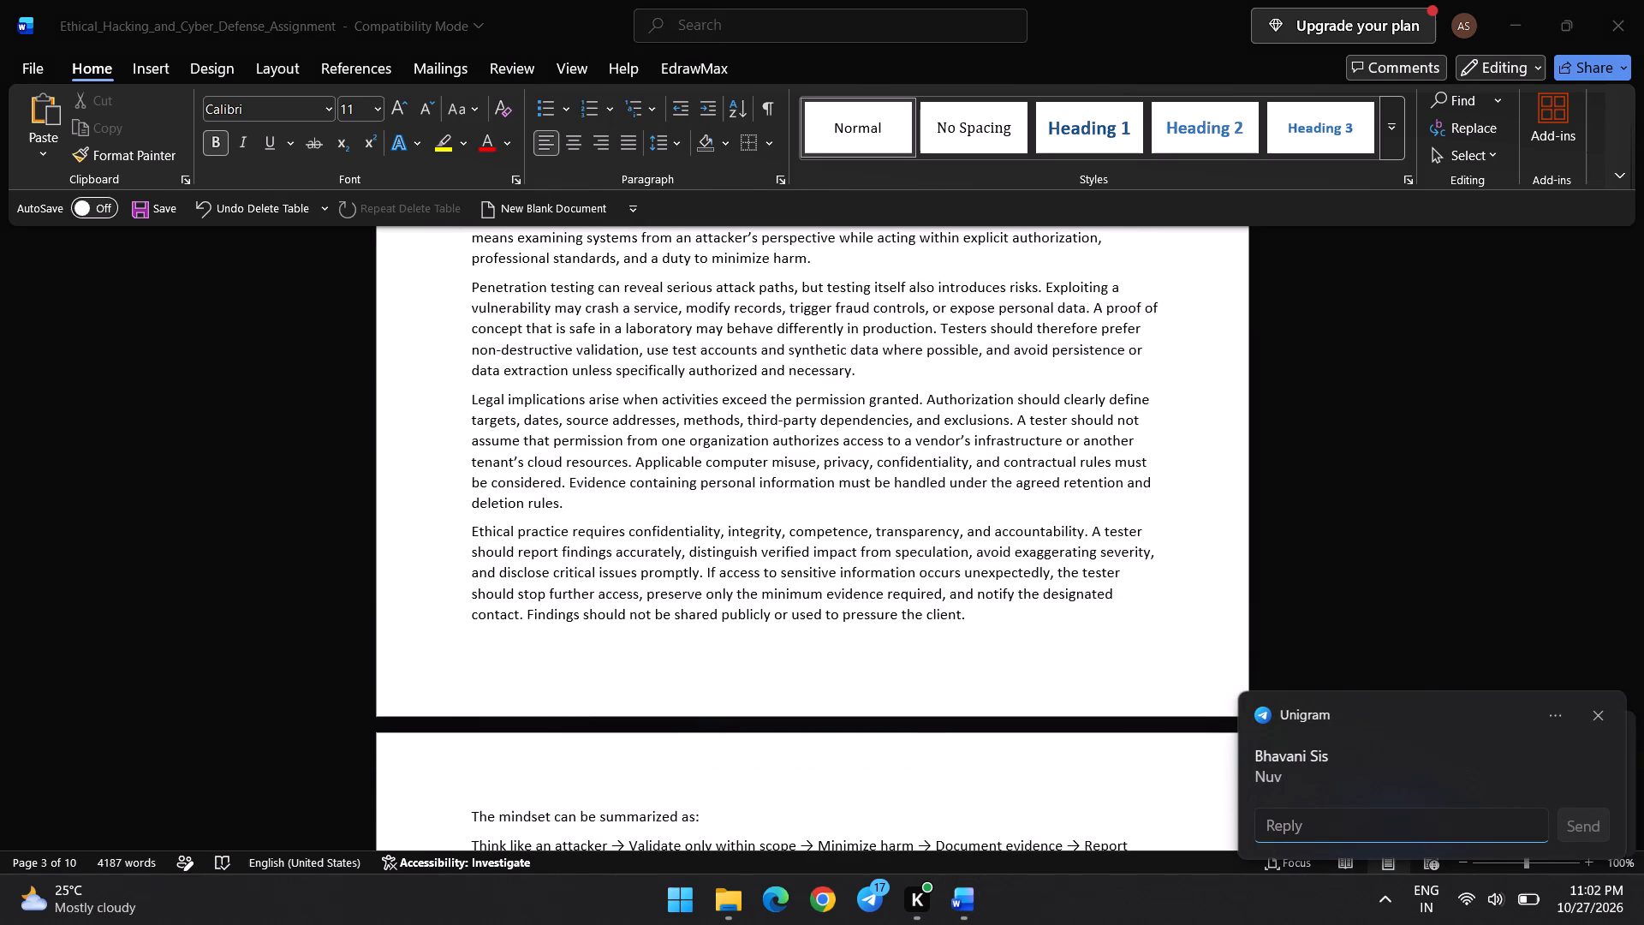
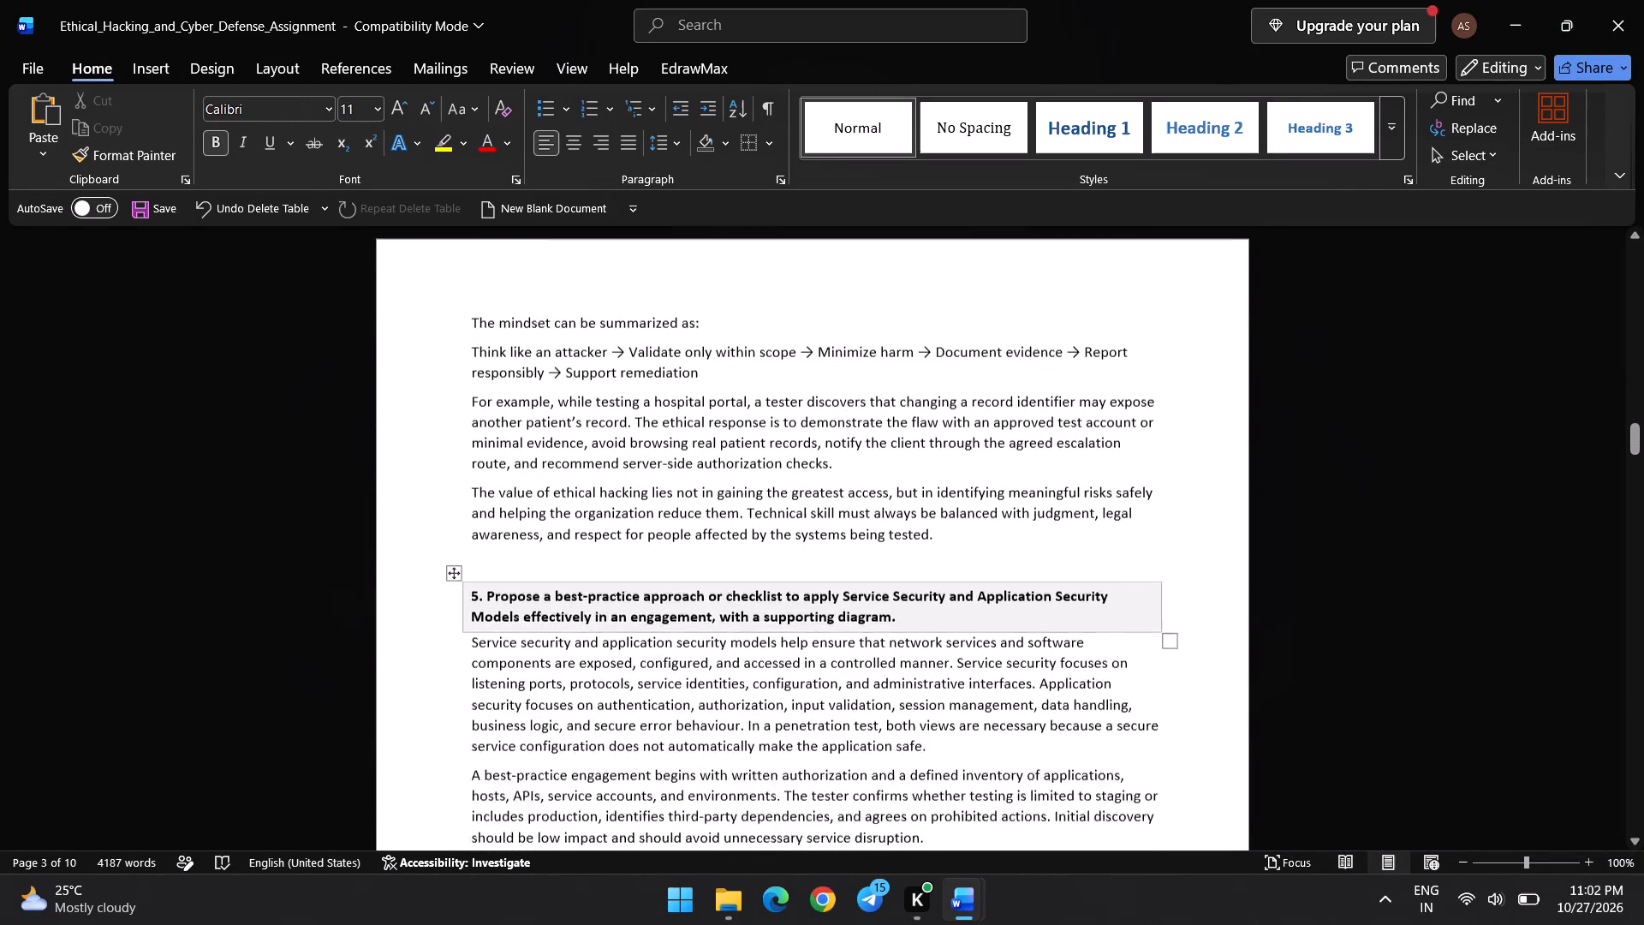
Move the question 5 heading out of its shaded table into its own paragraph above the answer, and delete the emptied table.
{"action": "scroll", "coordinate": [1005, 647], "scroll_direction": "down", "scroll_amount": 1}
{"action": "left_click_drag", "start_coordinate": [896, 540], "coordinate": [463, 549]}
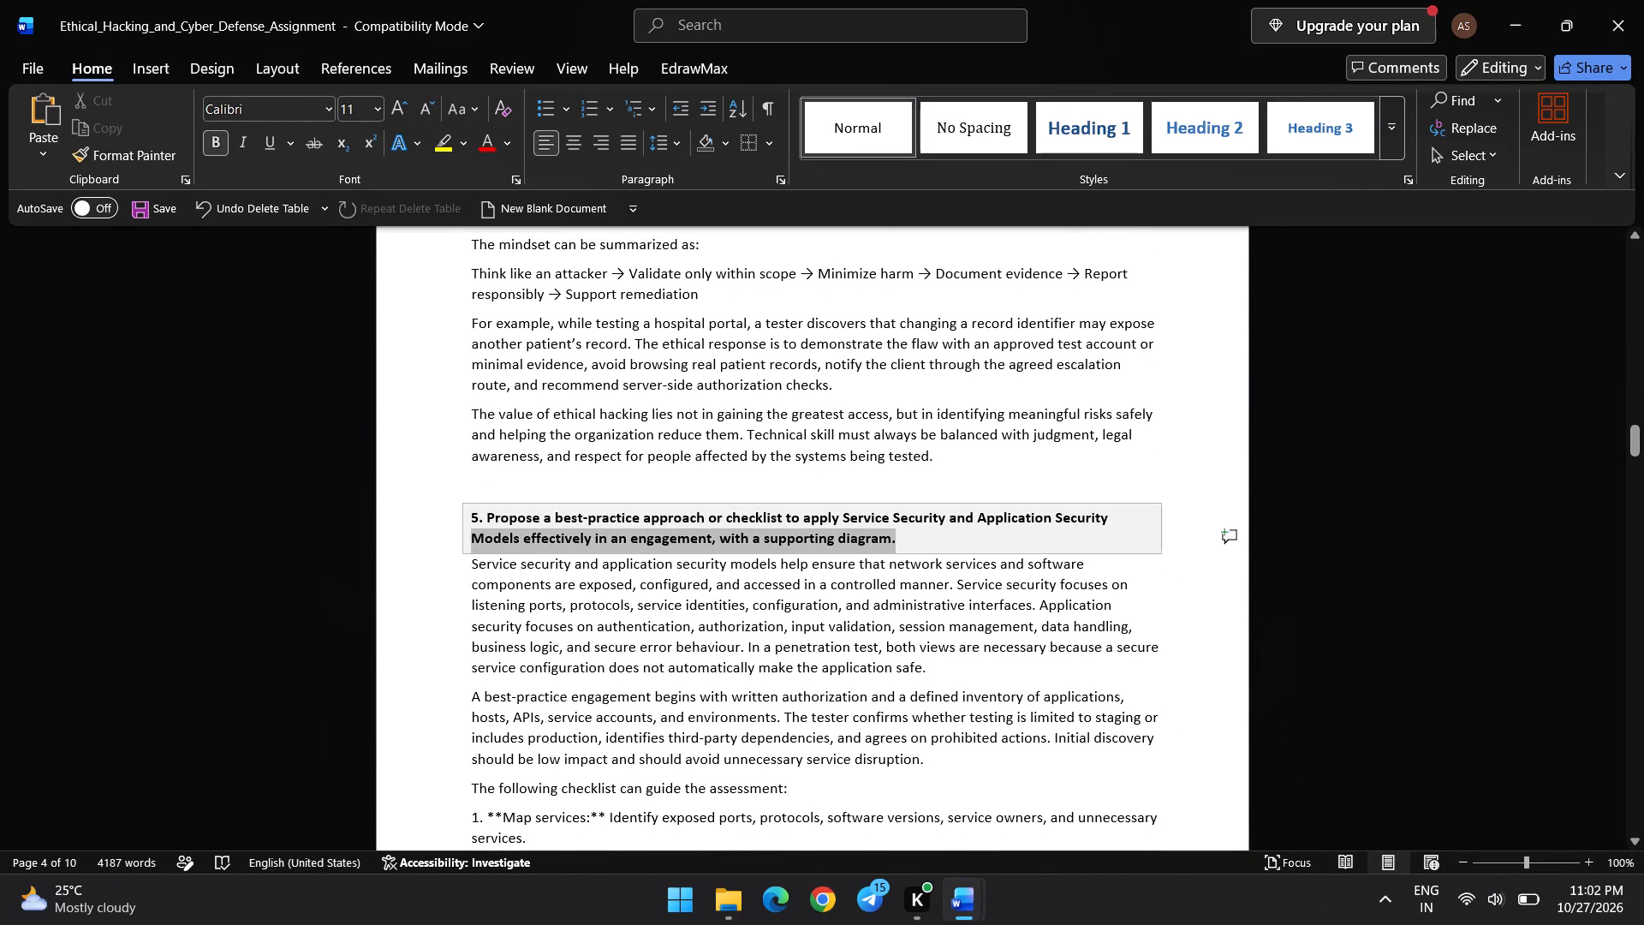
{"action": "left_click_drag", "start_coordinate": [463, 549], "coordinate": [456, 516]}
{"action": "key", "text": "ctrl+x"}
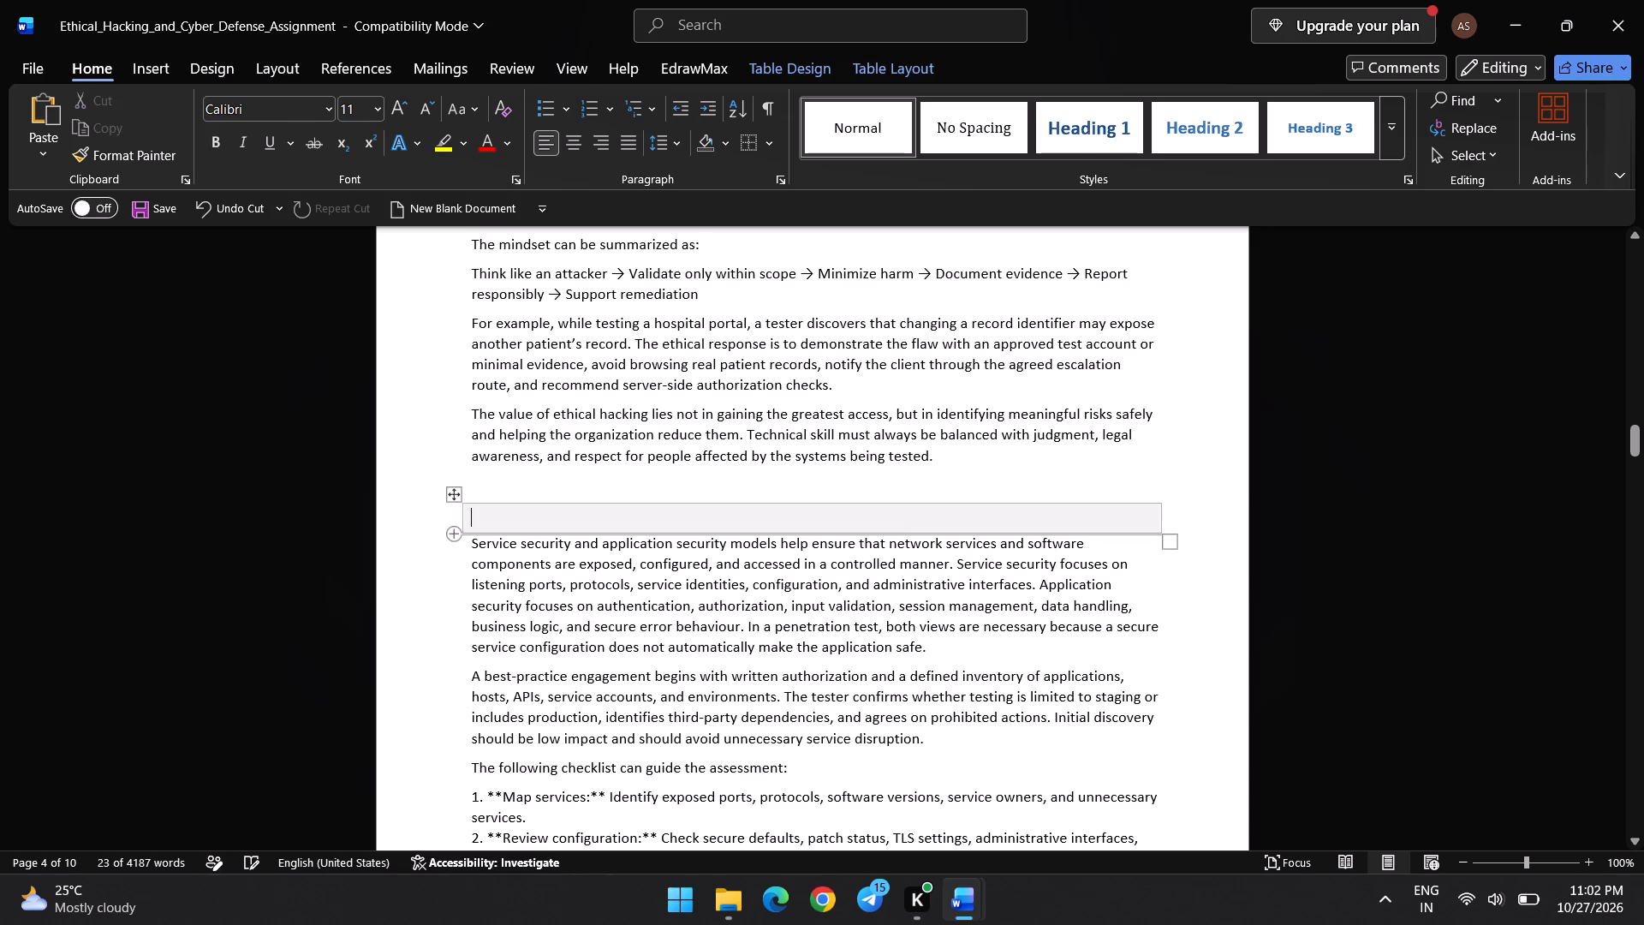
{"action": "right_click", "coordinate": [456, 495]}
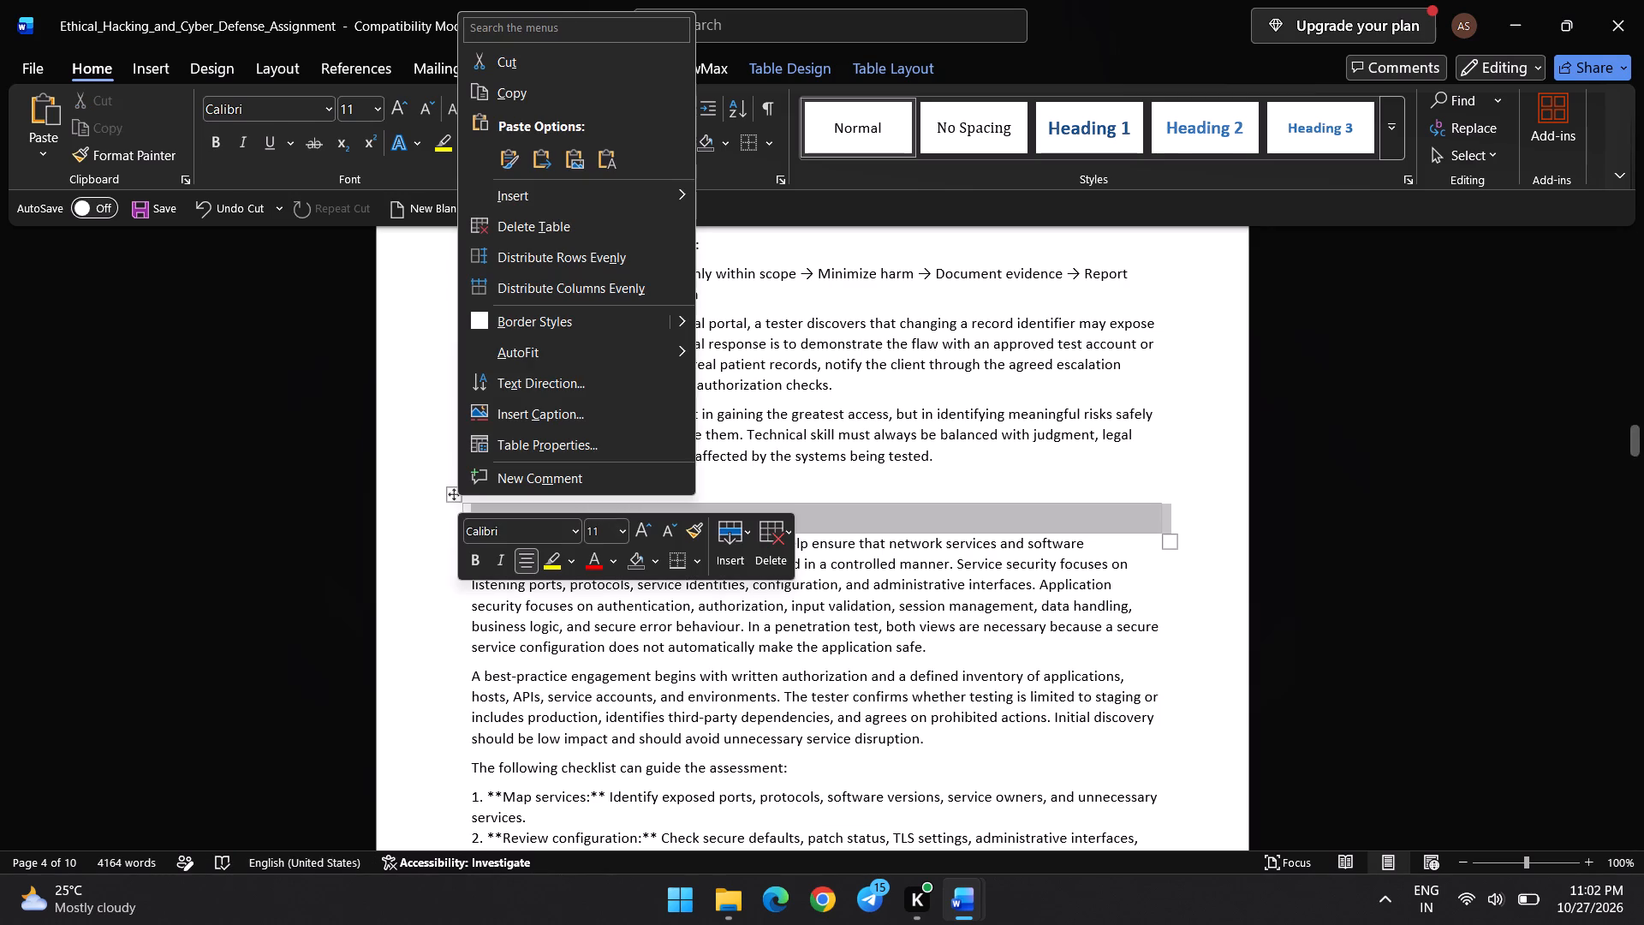
{"action": "left_click", "coordinate": [555, 225]}
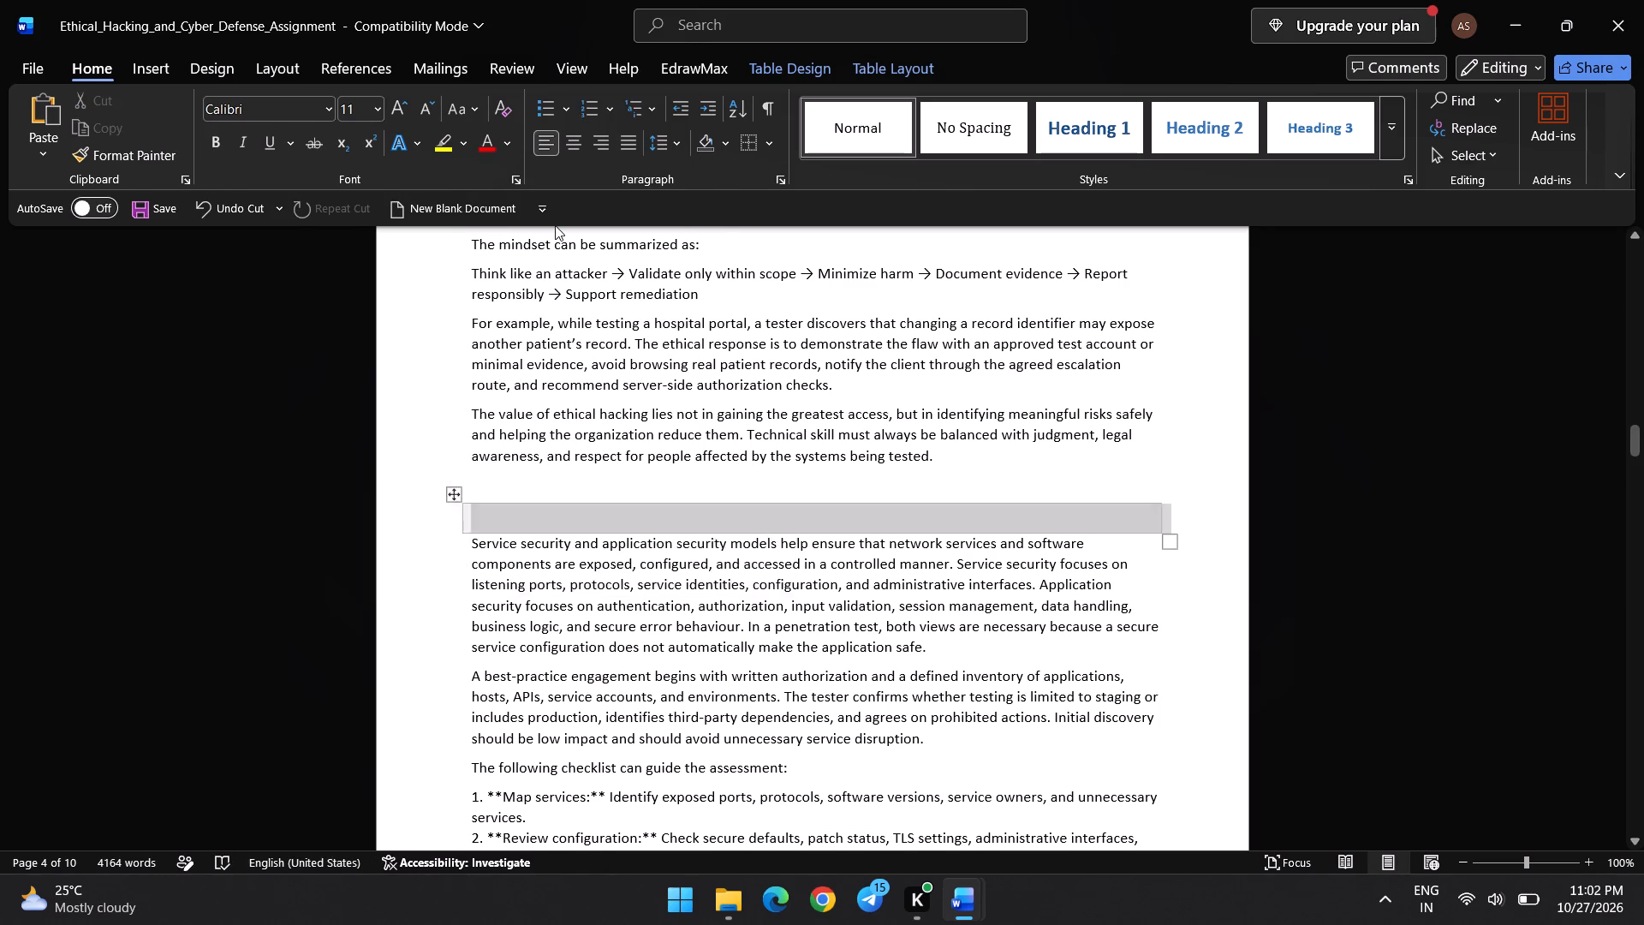
{"action": "key", "text": "ctrl+v"}
{"action": "key", "text": "Return"}
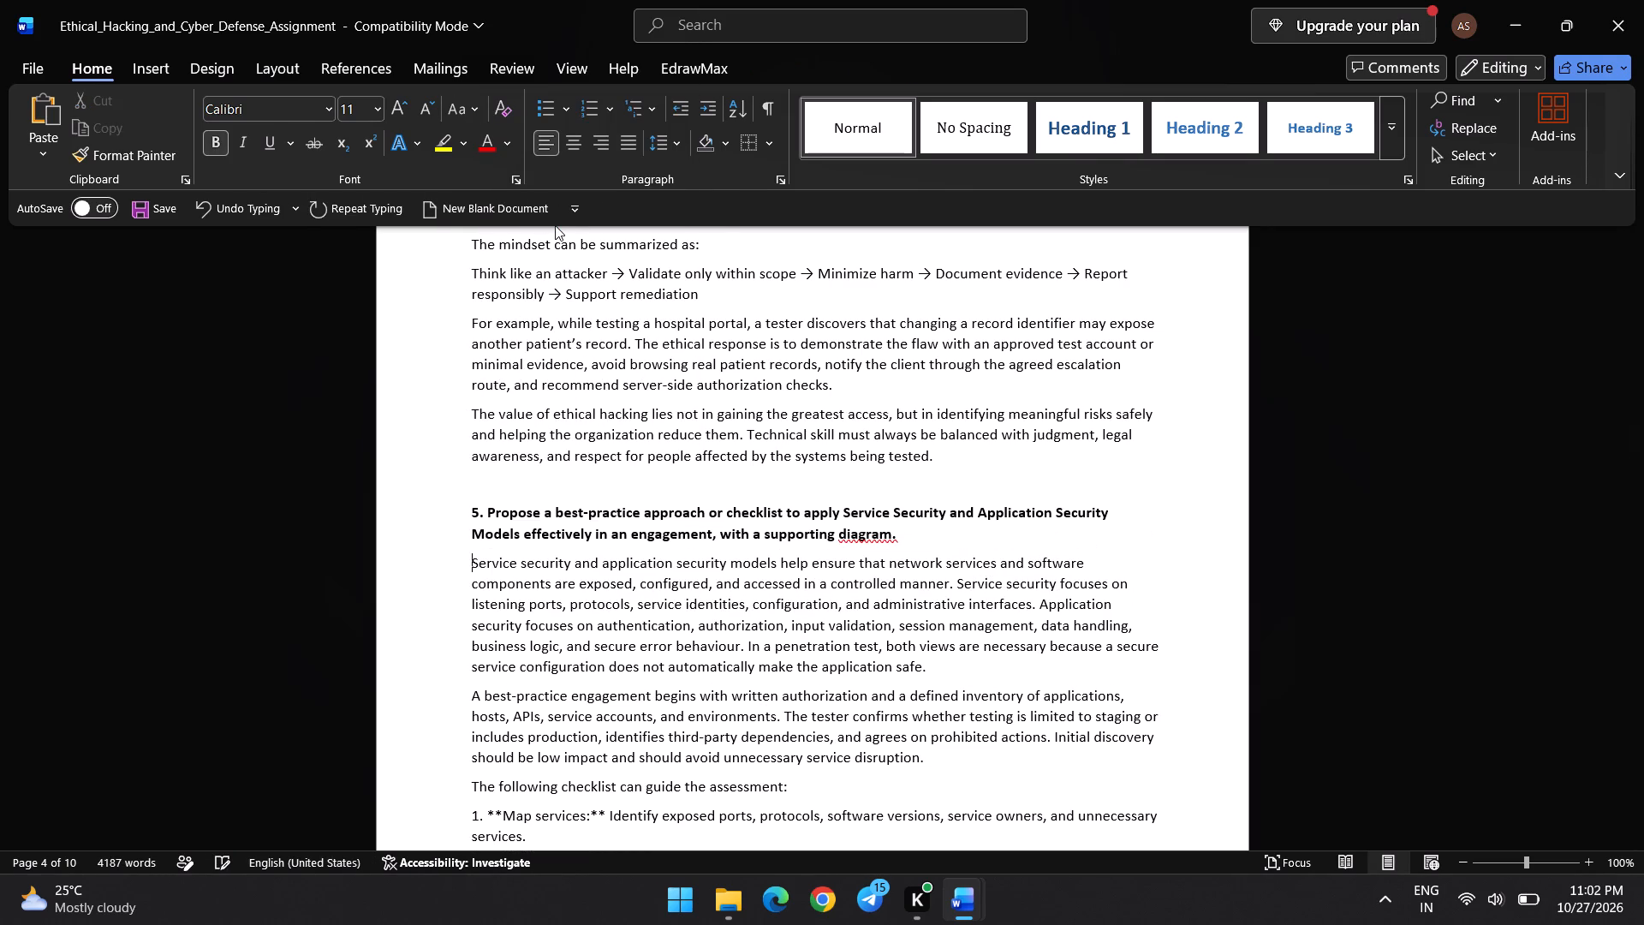
Insert two blank paragraphs between checklist item 8 and "A simplified workflow diagram is:", undoing the automatic list numbering.
{"action": "scroll", "coordinate": [555, 225], "scroll_direction": "down", "scroll_amount": 1}
{"action": "scroll", "coordinate": [549, 432], "scroll_direction": "down", "scroll_amount": 1}
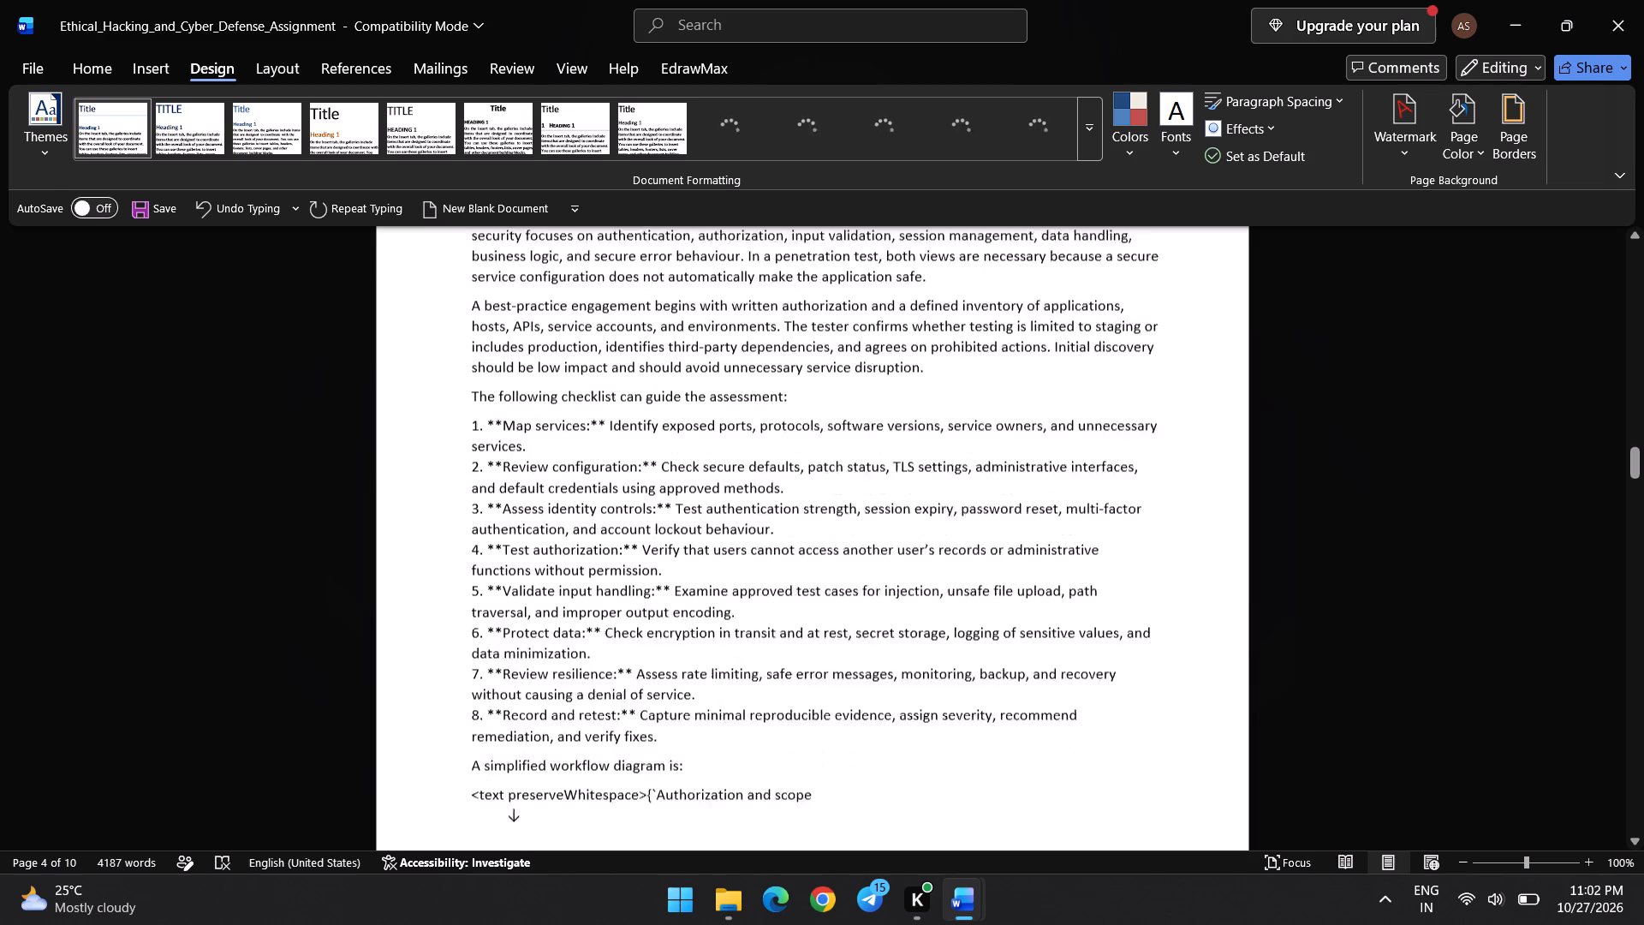
{"action": "scroll", "coordinate": [549, 432], "scroll_direction": "down", "scroll_amount": 1}
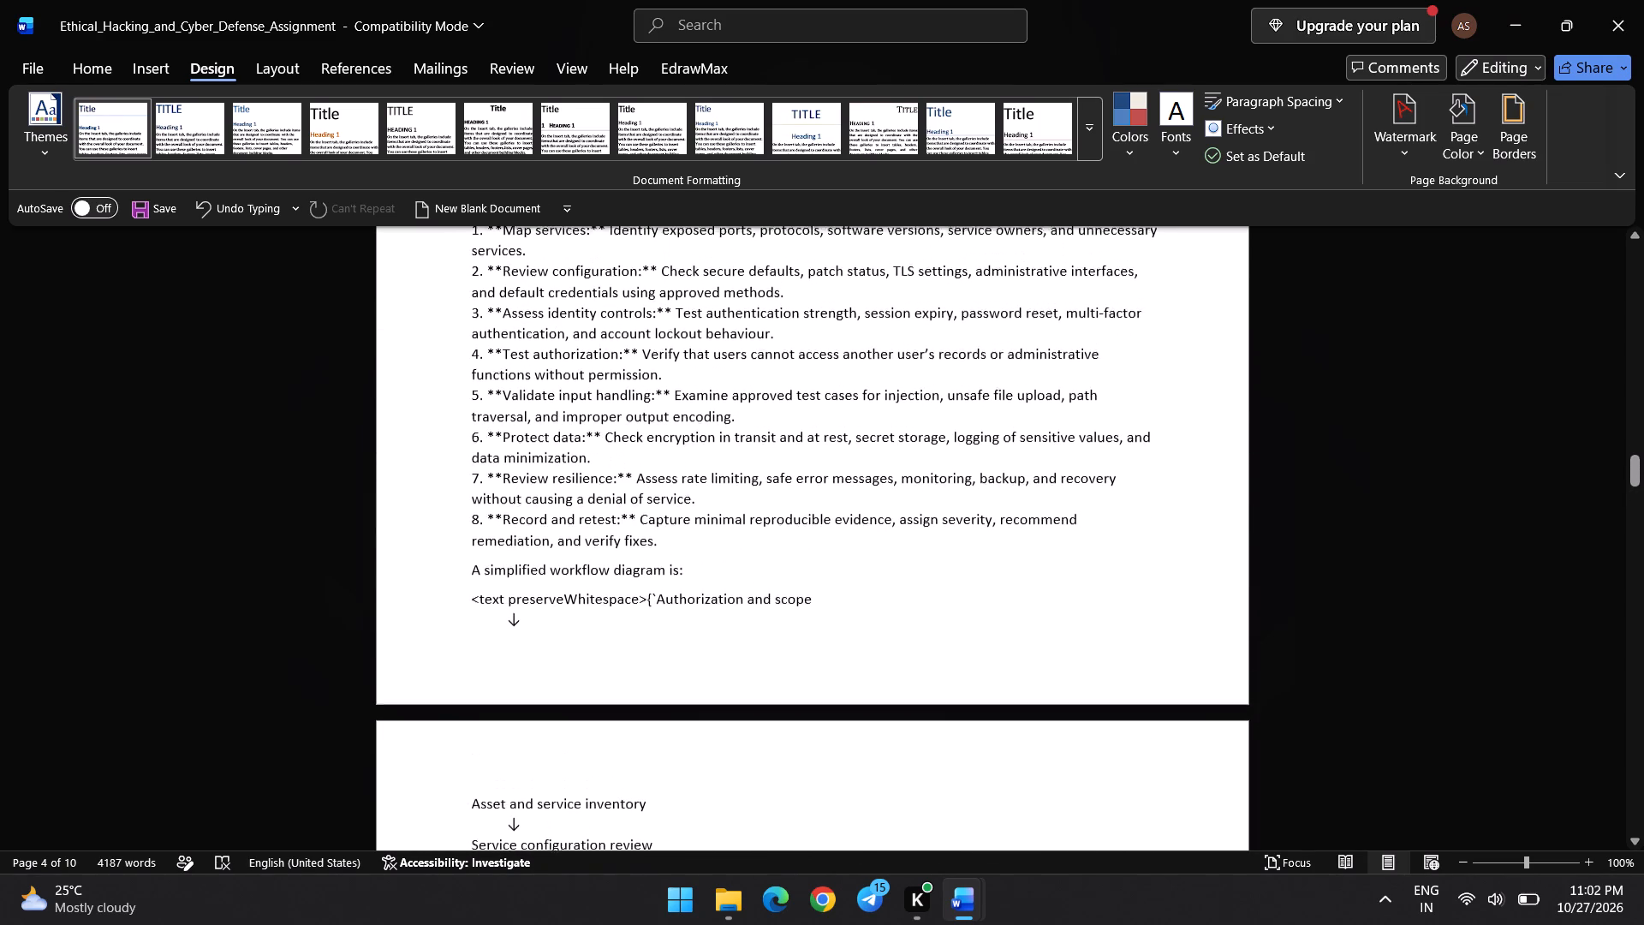
{"action": "left_click", "coordinate": [668, 555]}
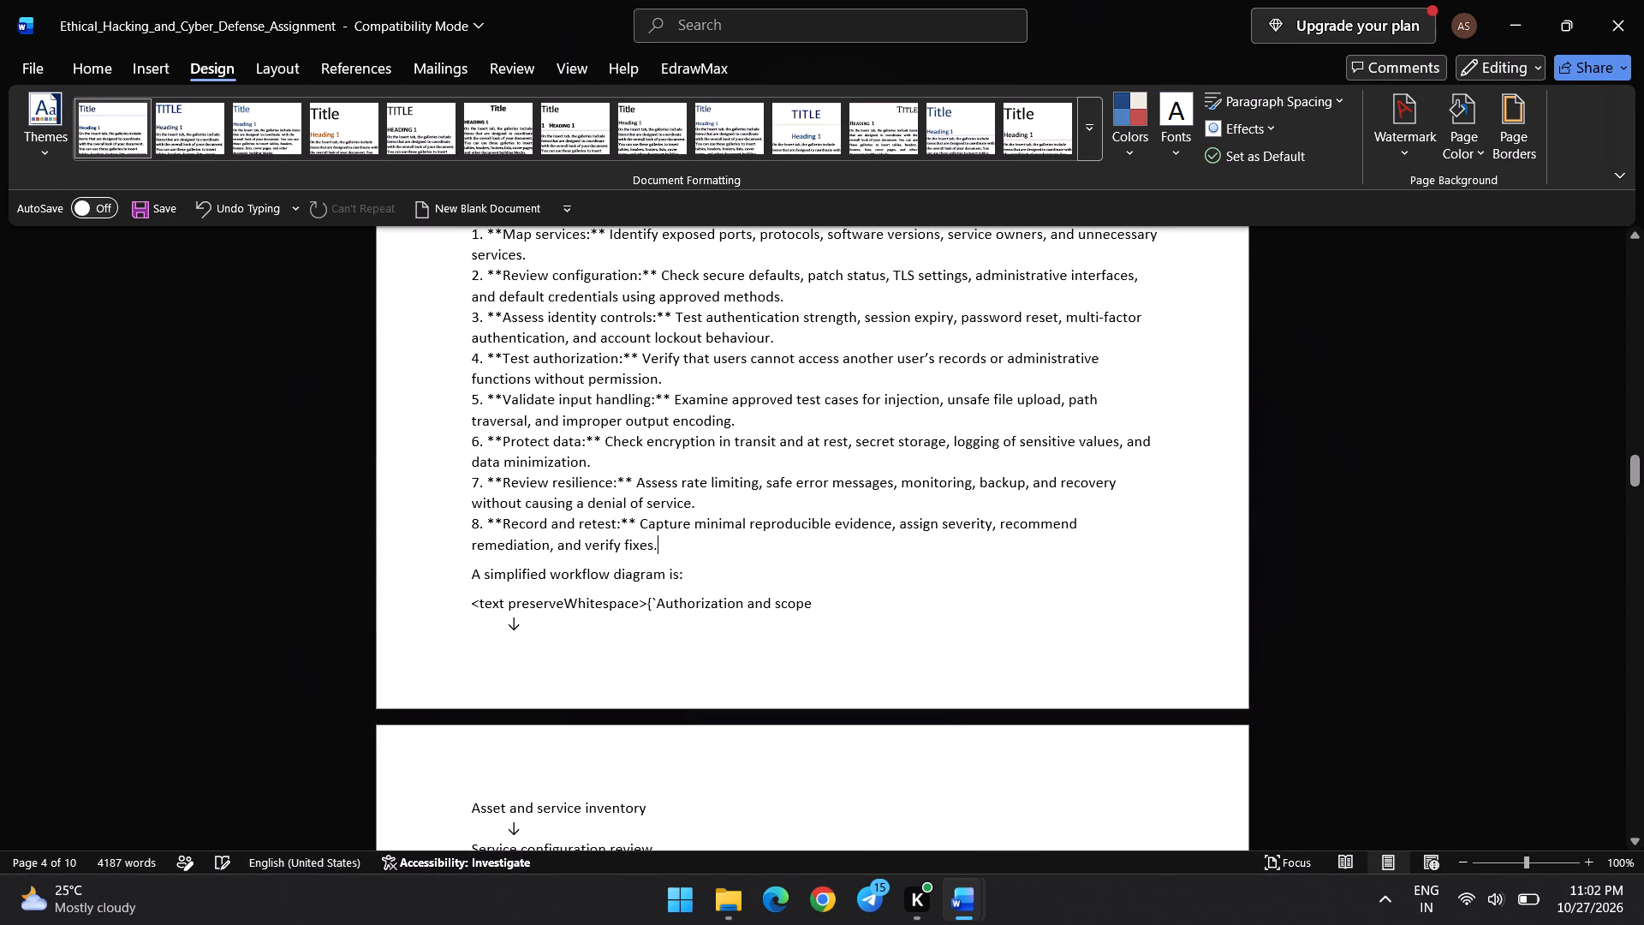
{"action": "key", "text": "Return"}
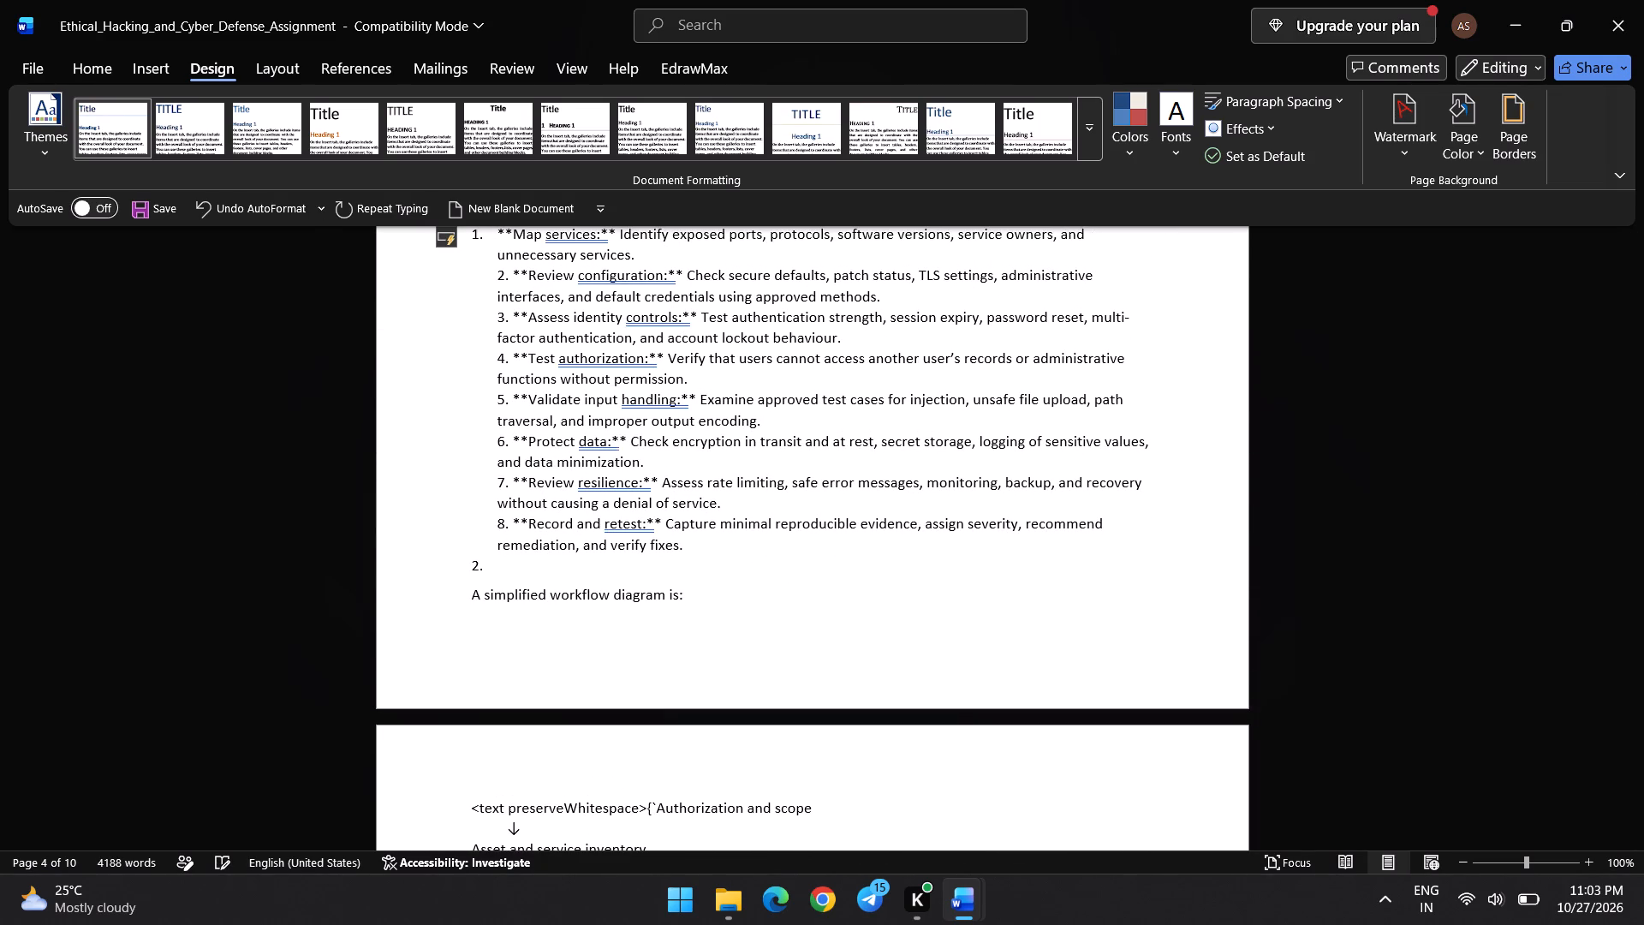
{"action": "key", "text": "ctrl+x"}
{"action": "key", "text": "ctrl+x"}
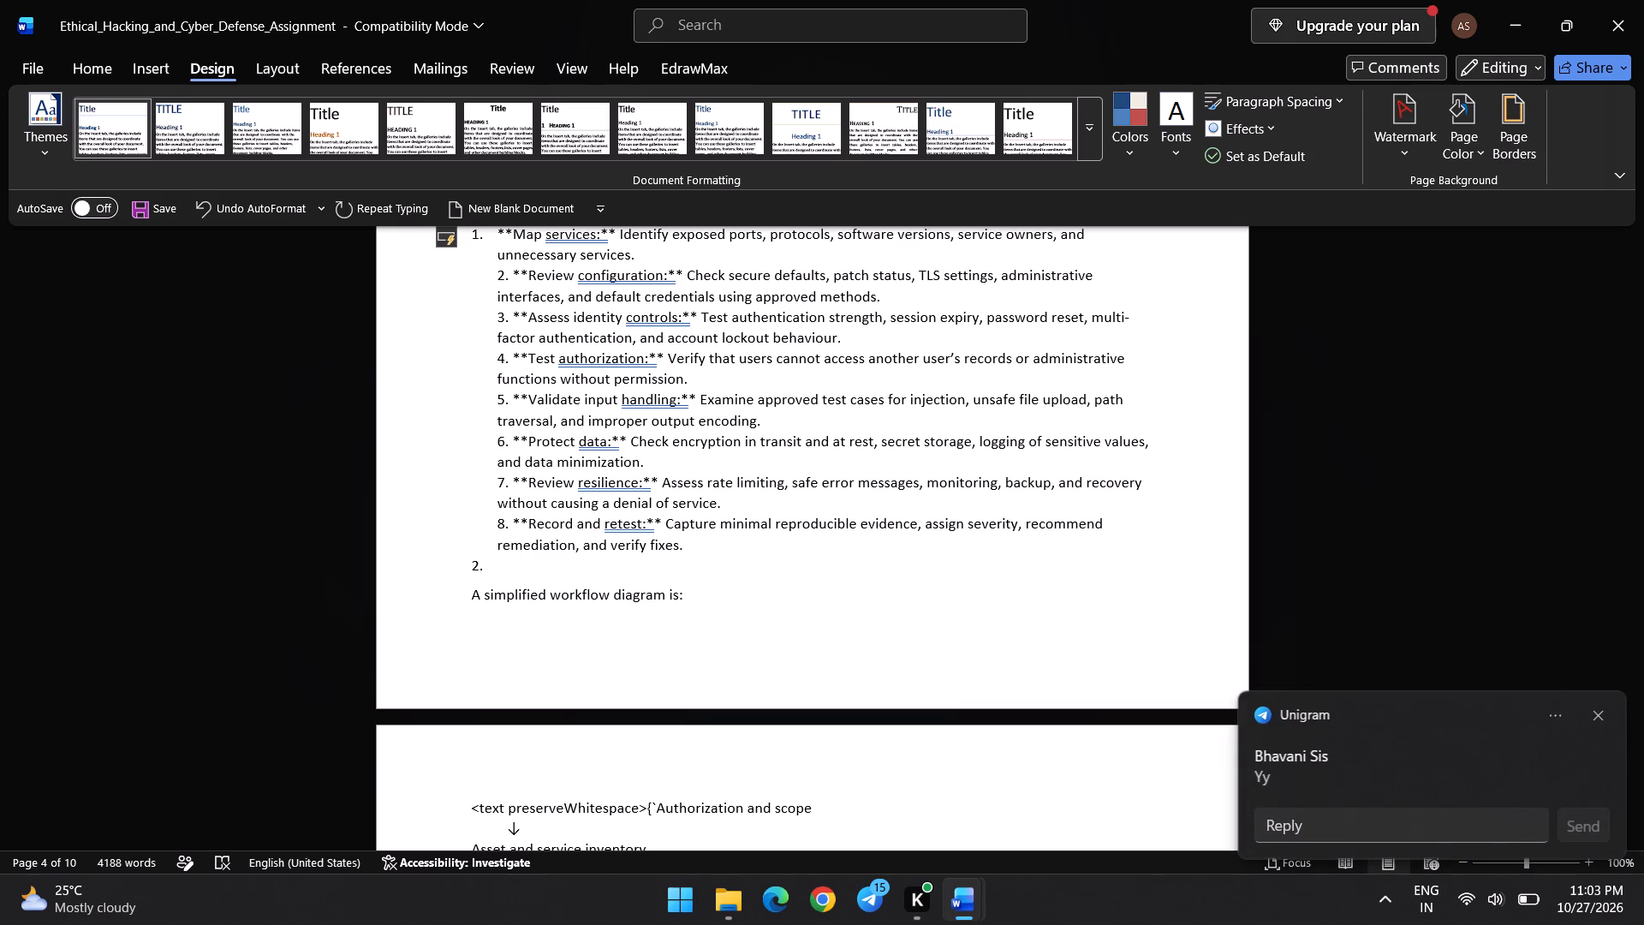
{"action": "key", "text": "ctrl+z"}
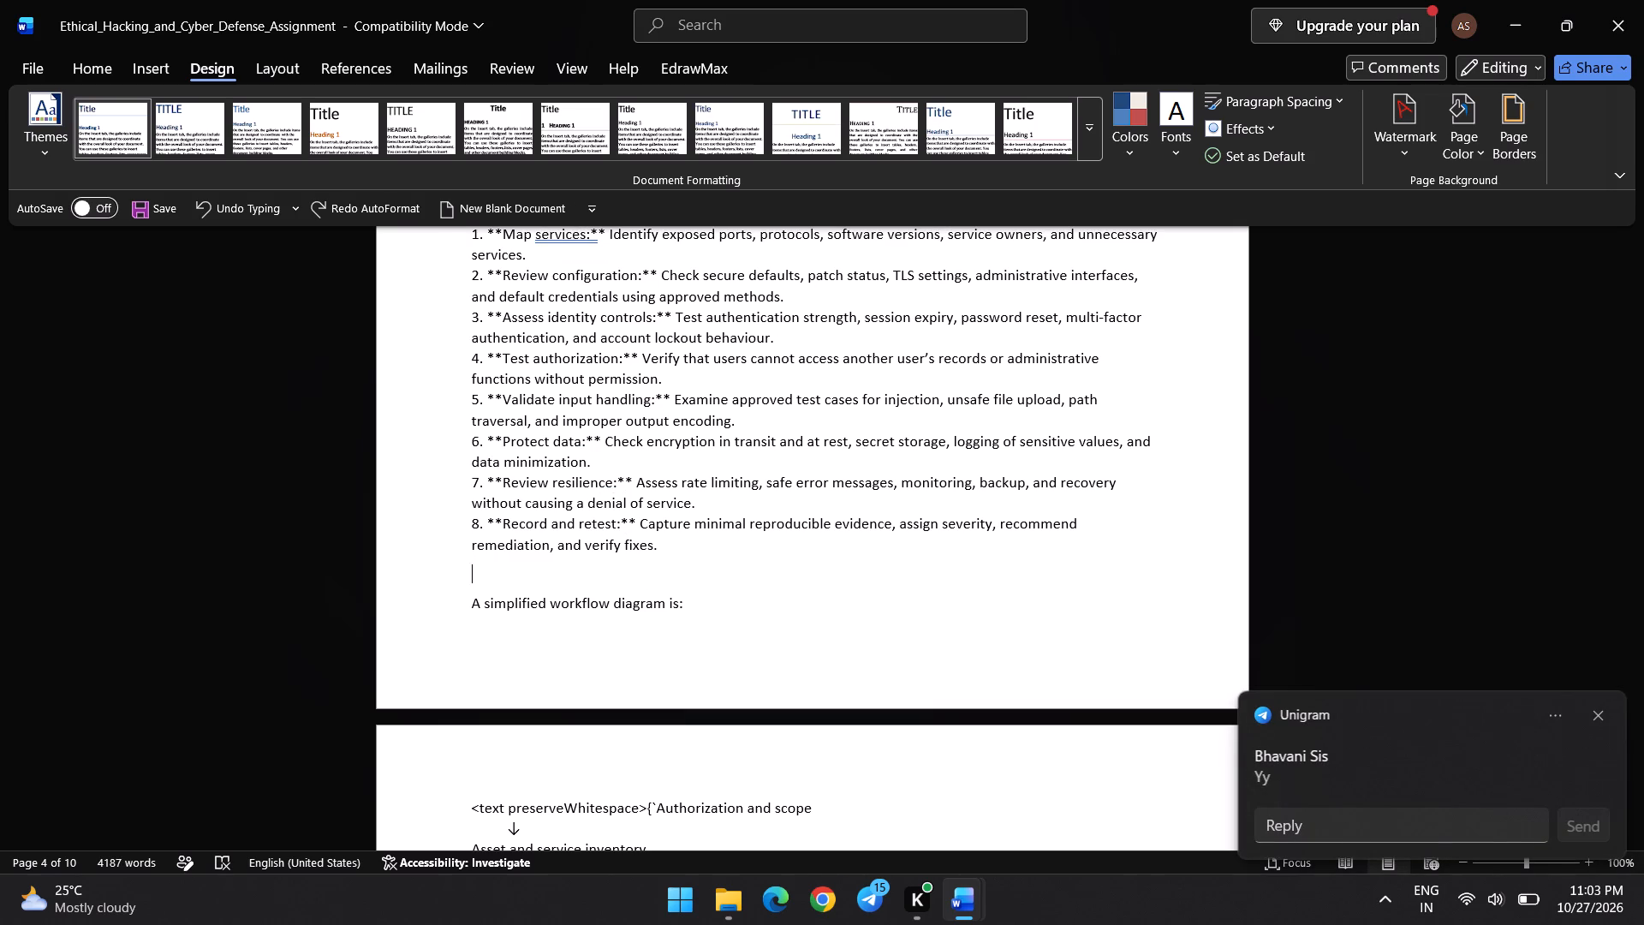
{"action": "key", "text": "Return"}
Move the question 6 heading out of its shaded table into its own paragraph above the answer, and delete the emptied table.
{"action": "scroll", "coordinate": [630, 713], "scroll_direction": "down", "scroll_amount": 1}
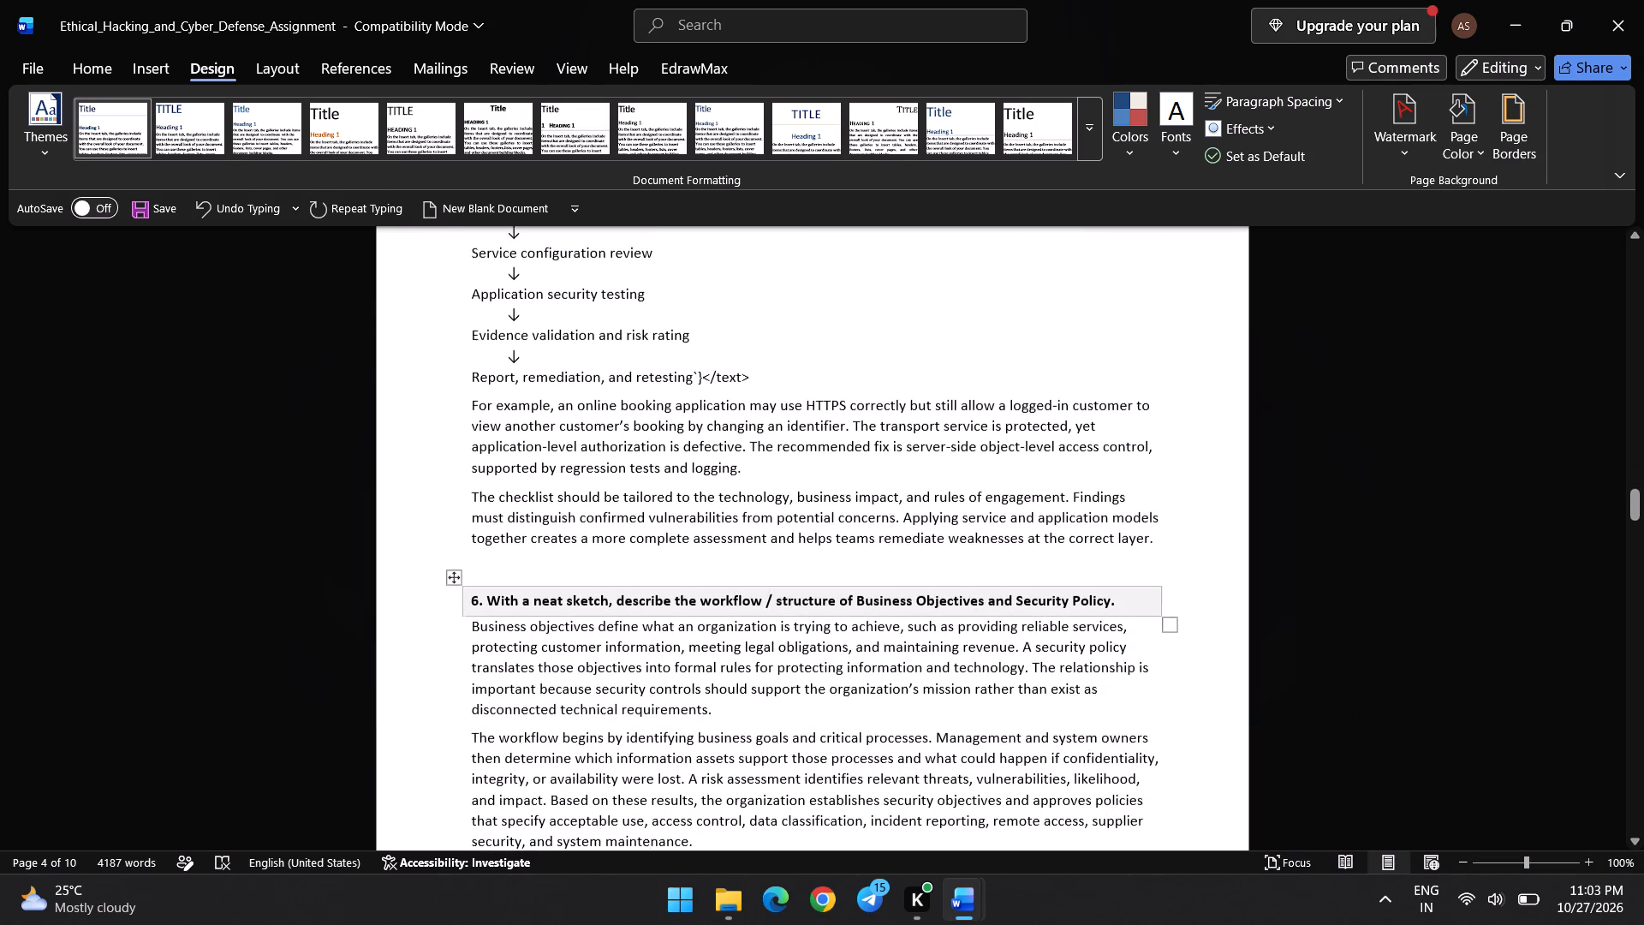
{"action": "left_click_drag", "start_coordinate": [471, 522], "coordinate": [1107, 531]}
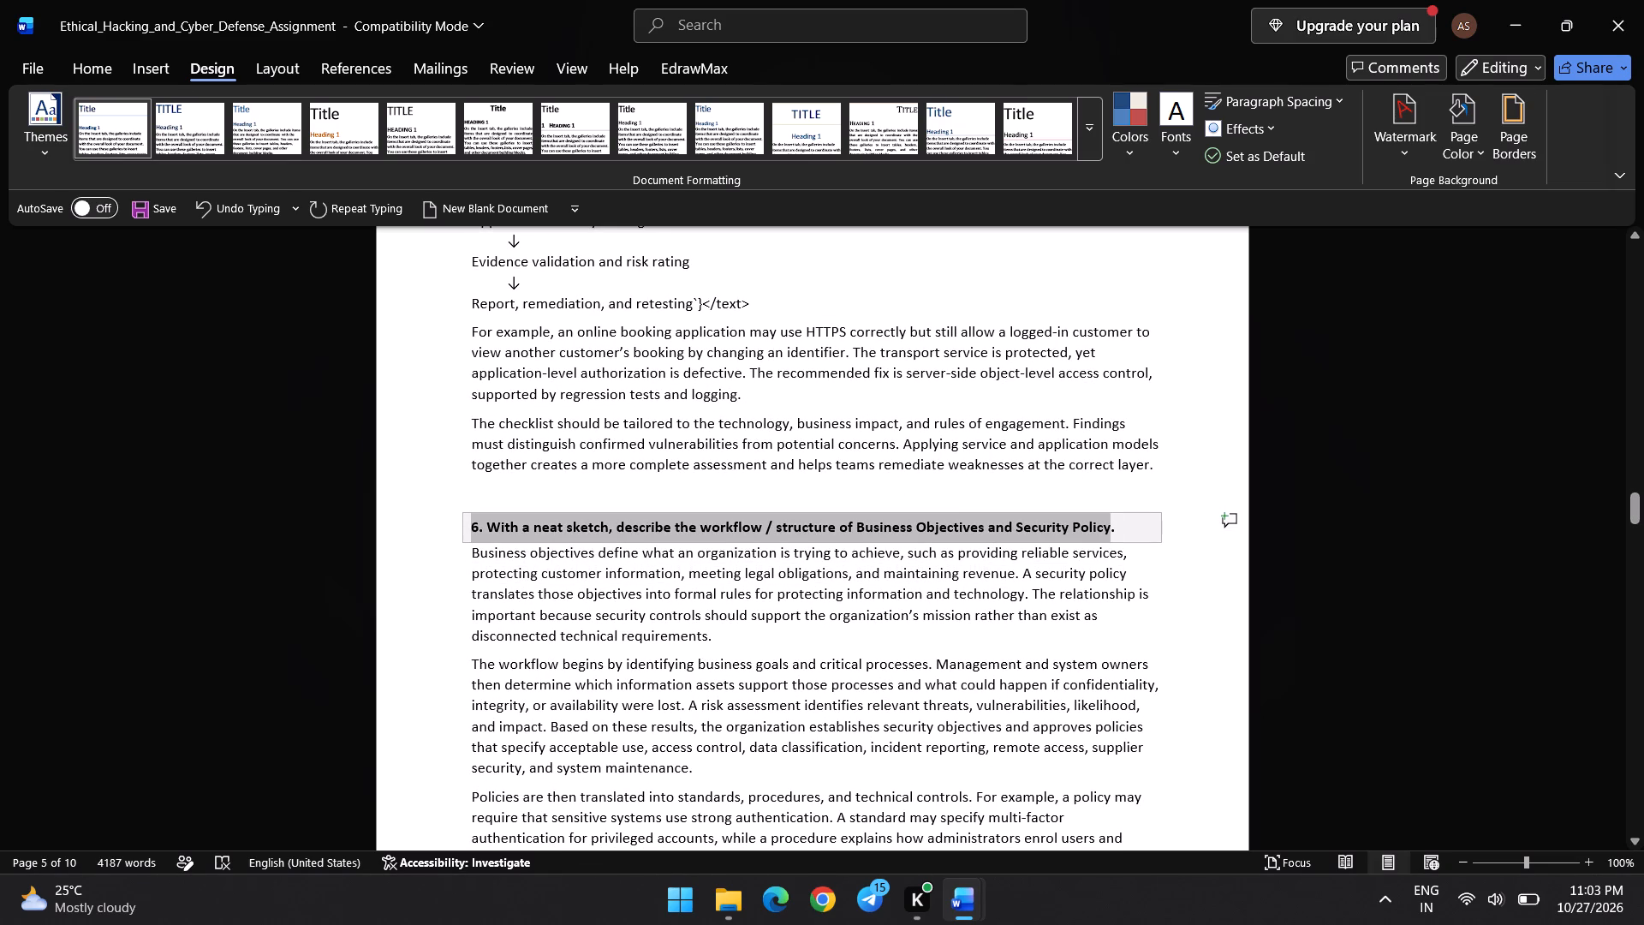
{"action": "left_click_drag", "start_coordinate": [1107, 531], "coordinate": [1114, 530]}
{"action": "key", "text": "ctrl+x"}
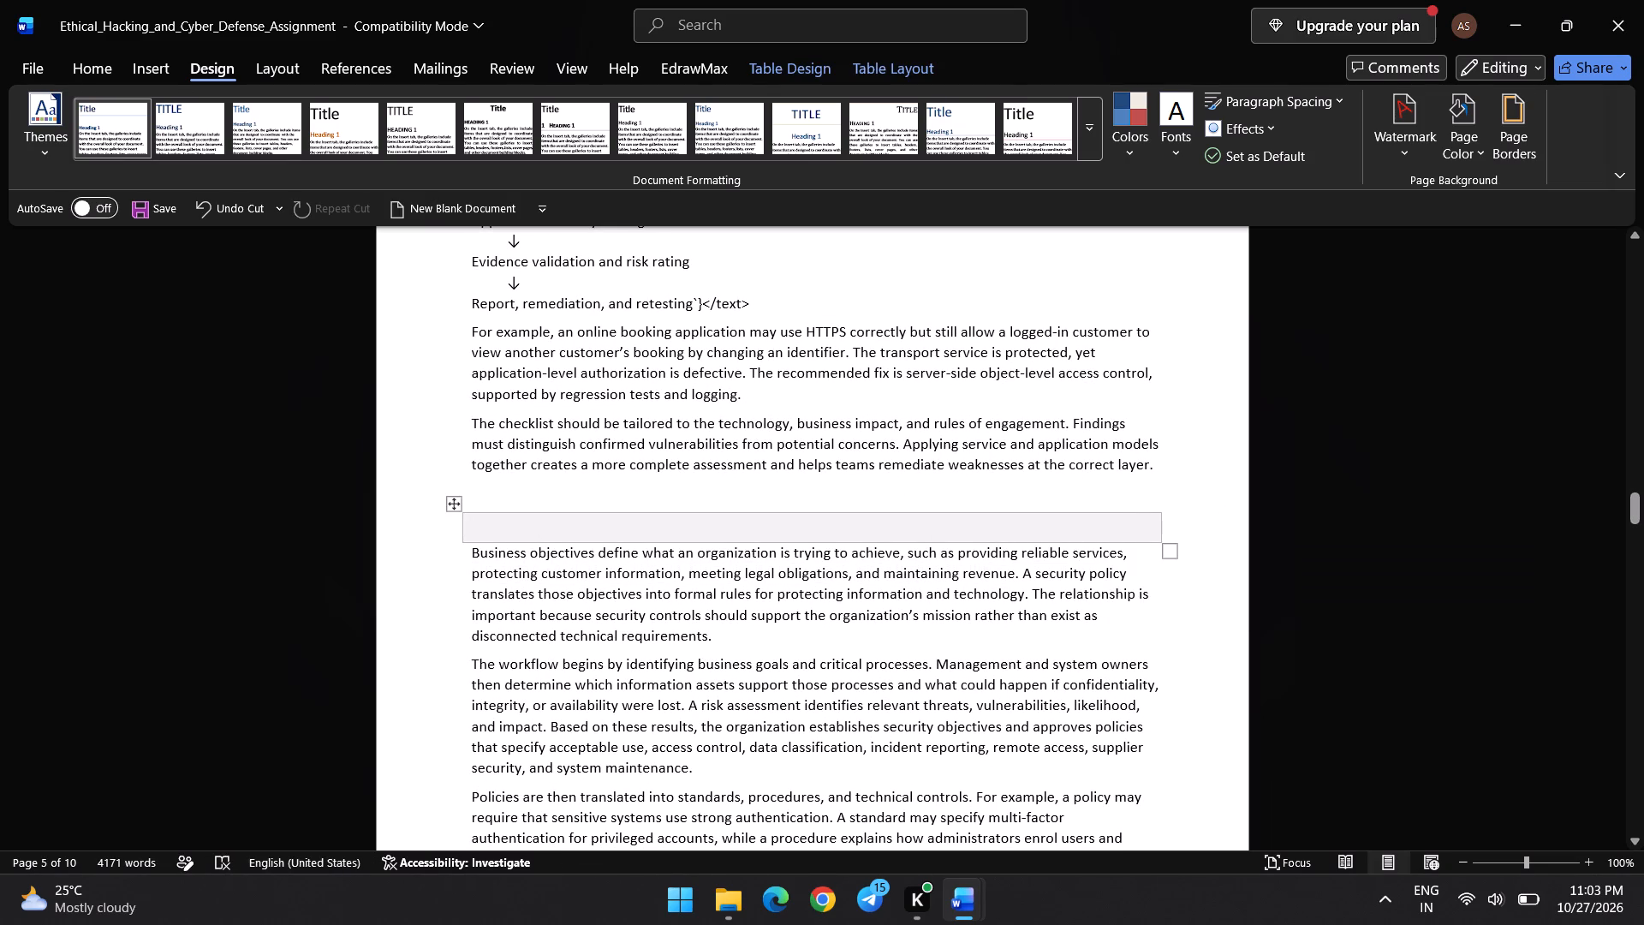
{"action": "right_click", "coordinate": [455, 500]}
{"action": "left_click", "coordinate": [563, 230]}
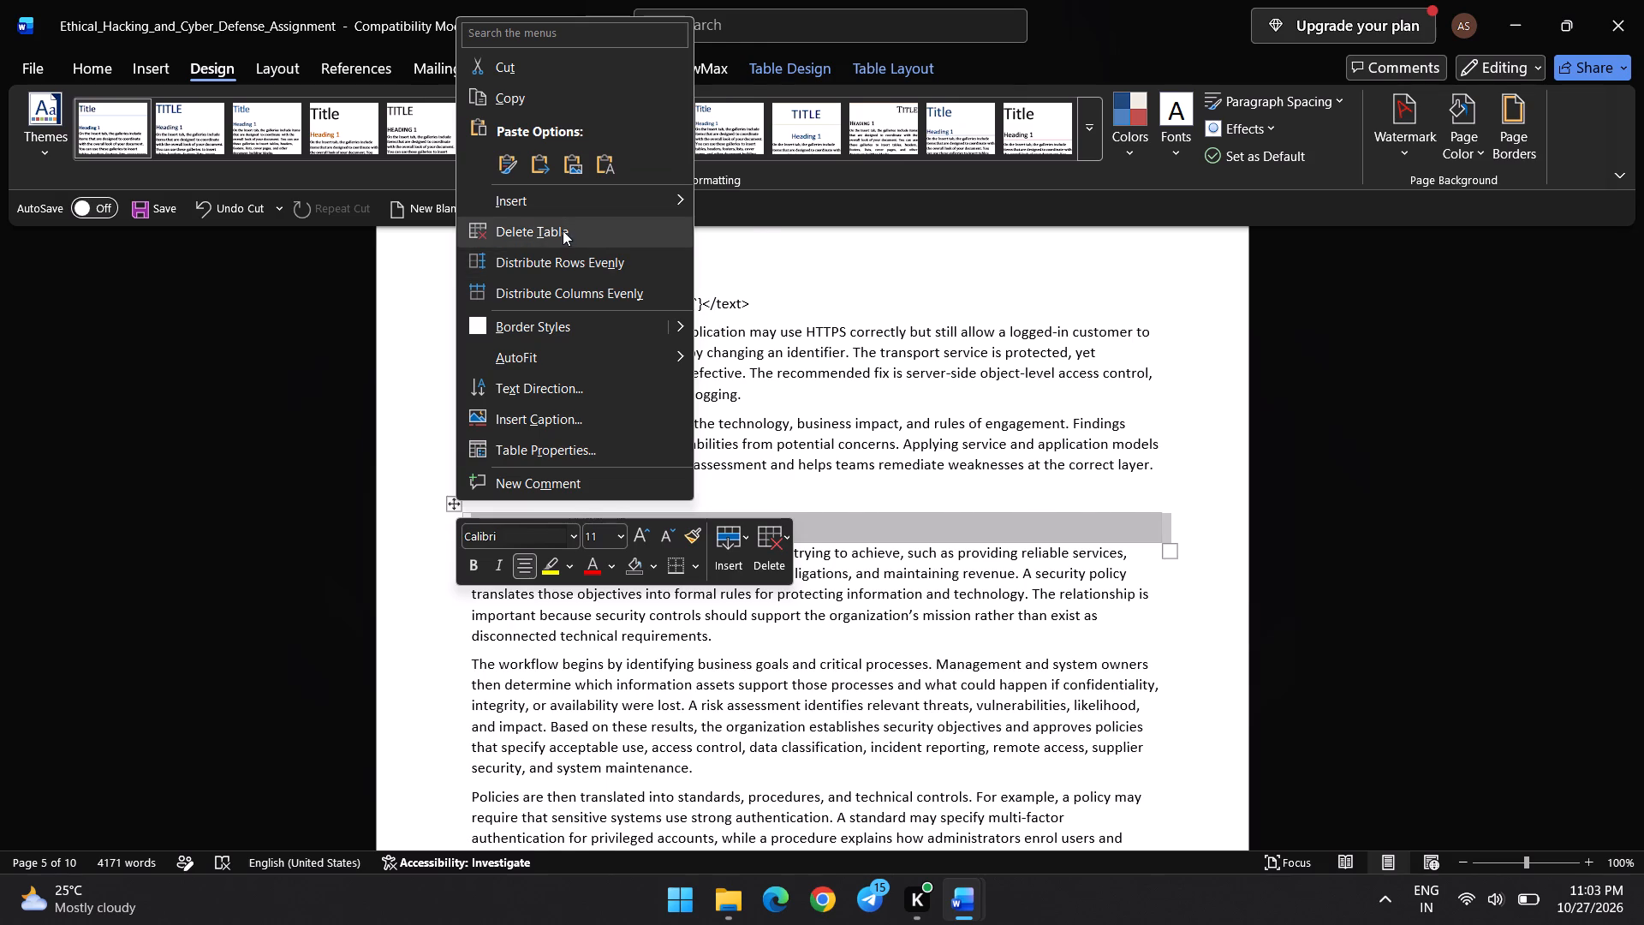
{"action": "key", "text": "ctrl+v"}
{"action": "key", "text": "Return"}
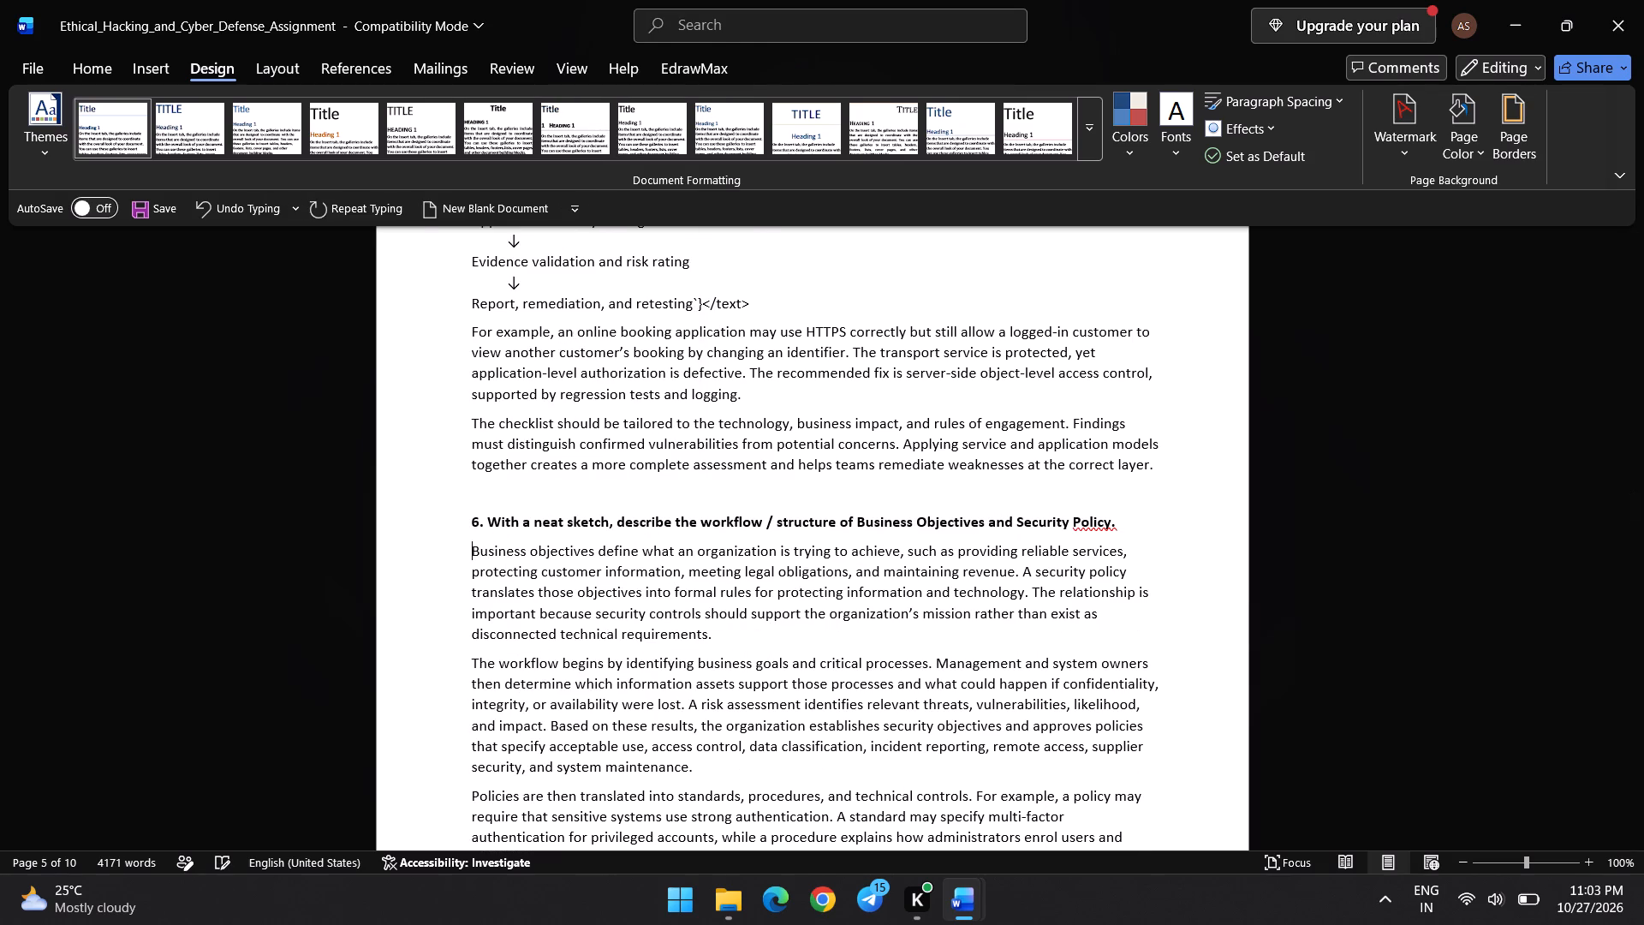
Move the question 7 heading out of its shaded table into its own paragraph above the answer, and delete the emptied table.
{"action": "scroll", "coordinate": [537, 489], "scroll_direction": "down", "scroll_amount": 2}
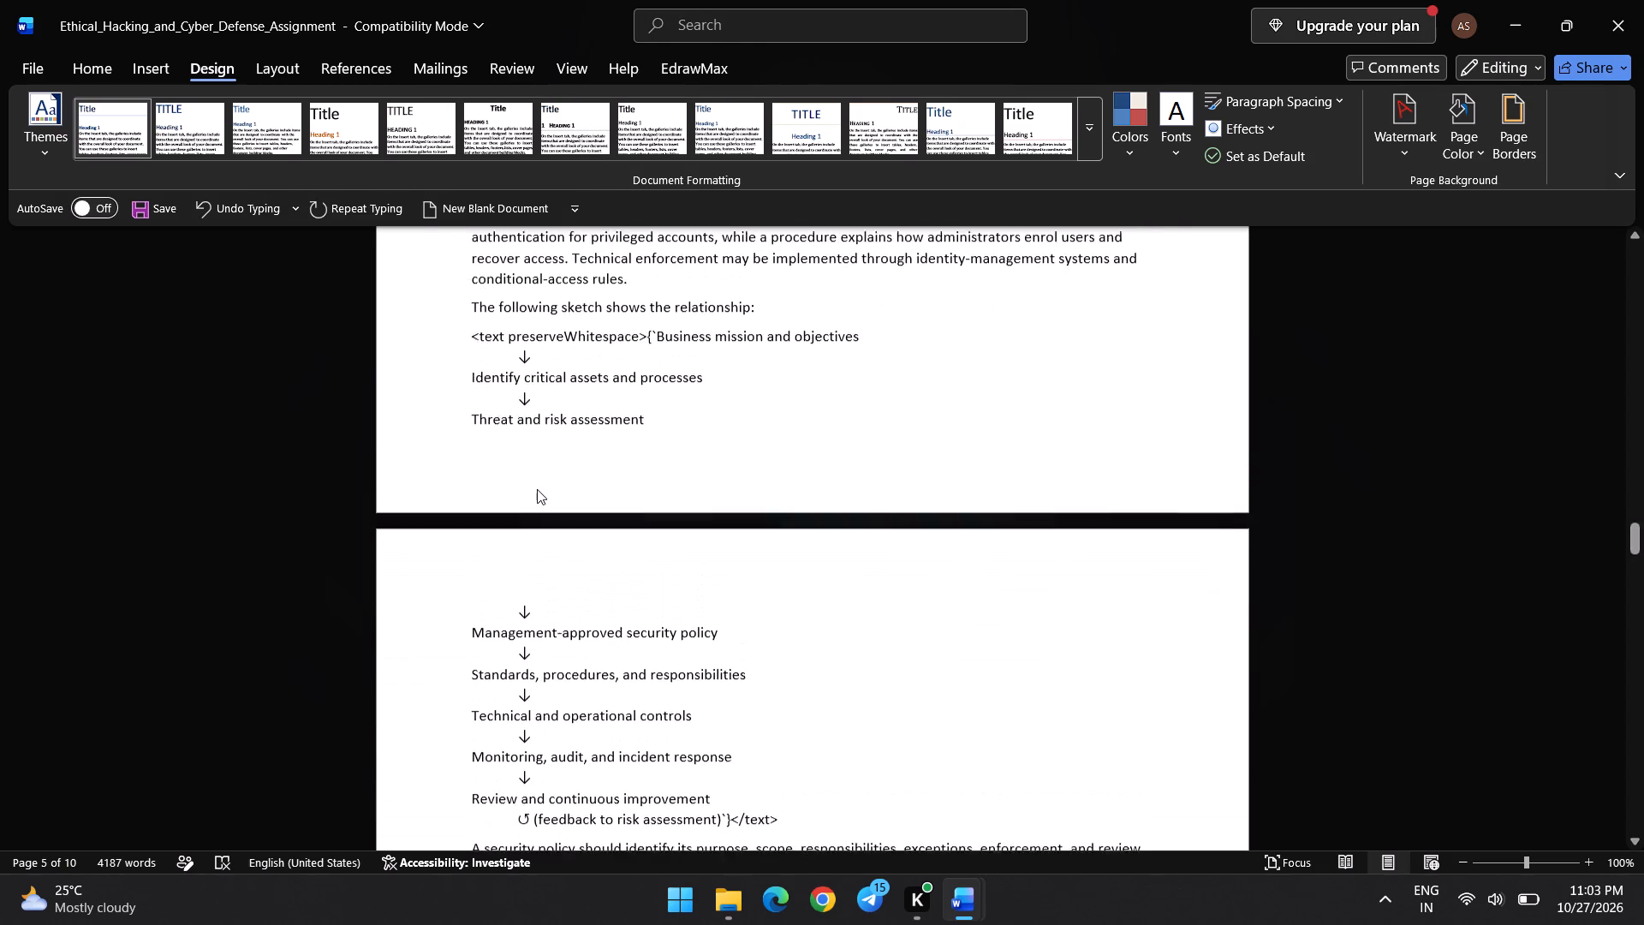
{"action": "scroll", "coordinate": [537, 489], "scroll_direction": "down", "scroll_amount": 1}
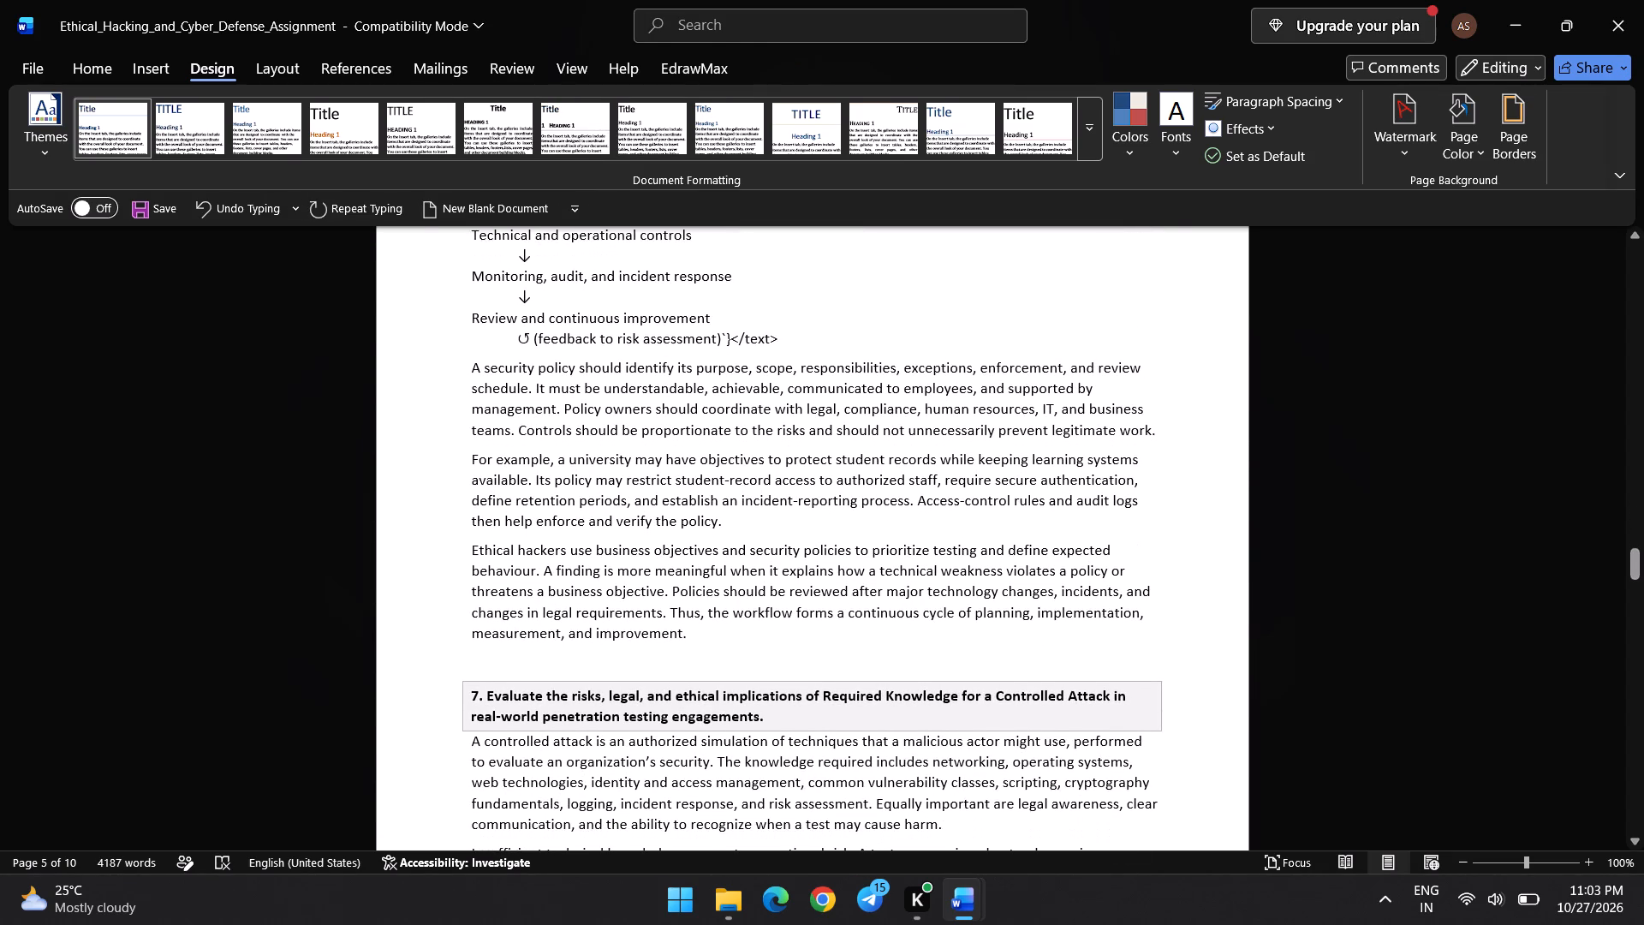
{"action": "scroll", "coordinate": [537, 489], "scroll_direction": "down", "scroll_amount": 1}
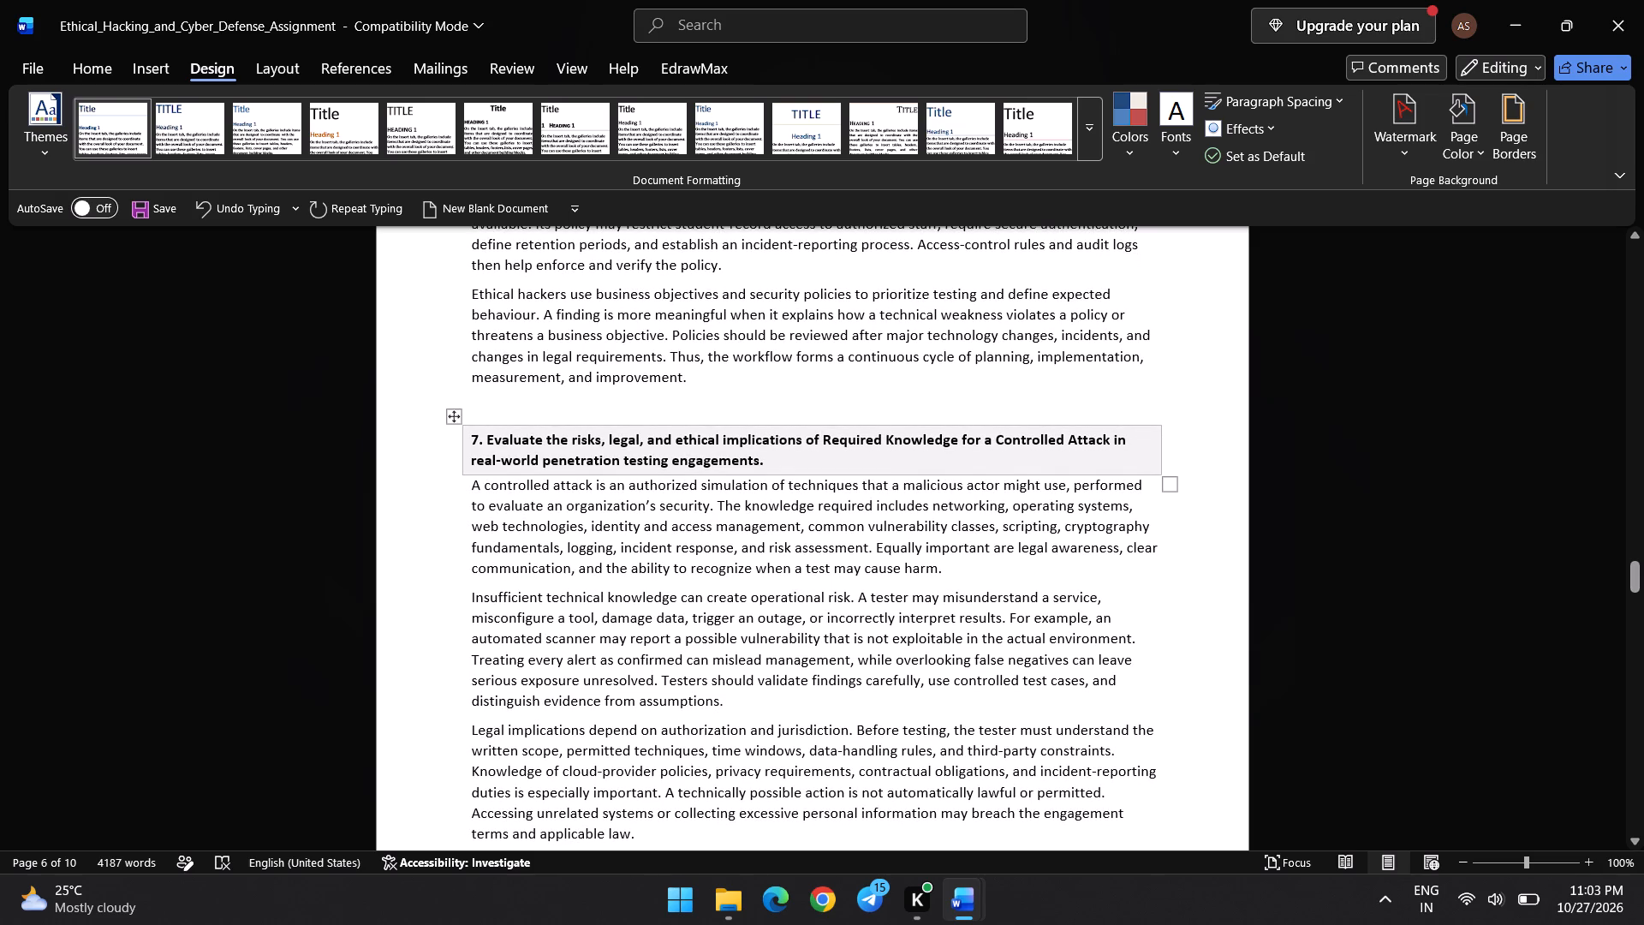
{"action": "left_click_drag", "start_coordinate": [473, 441], "coordinate": [768, 468]}
{"action": "key", "text": "ctrl+x"}
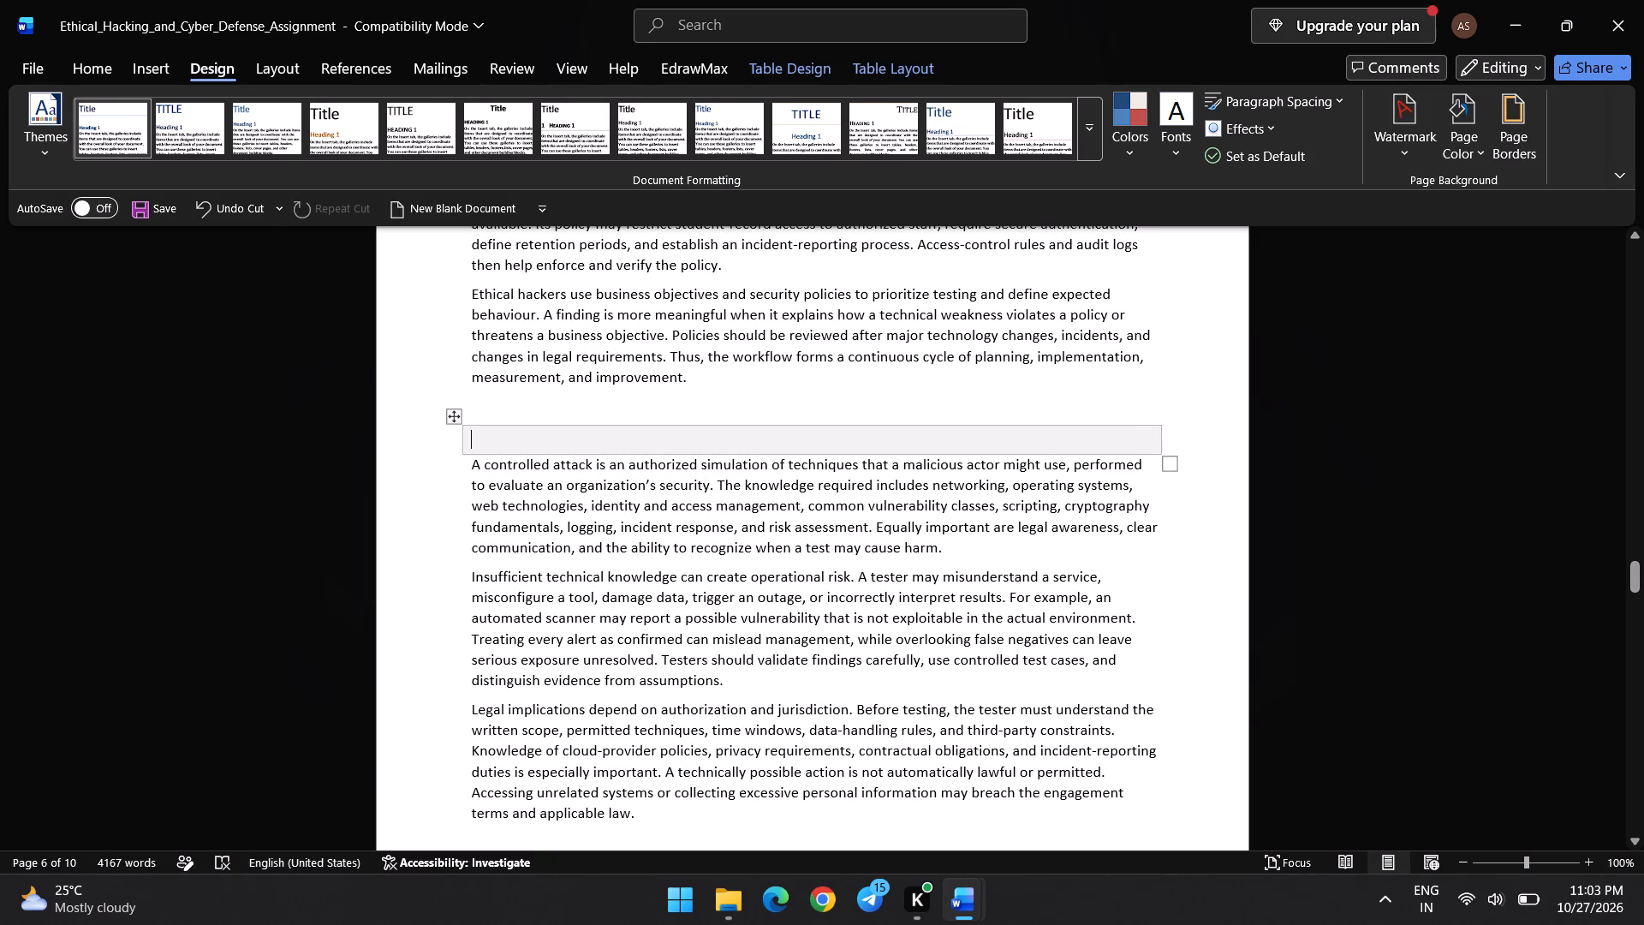
{"action": "right_click", "coordinate": [458, 413]}
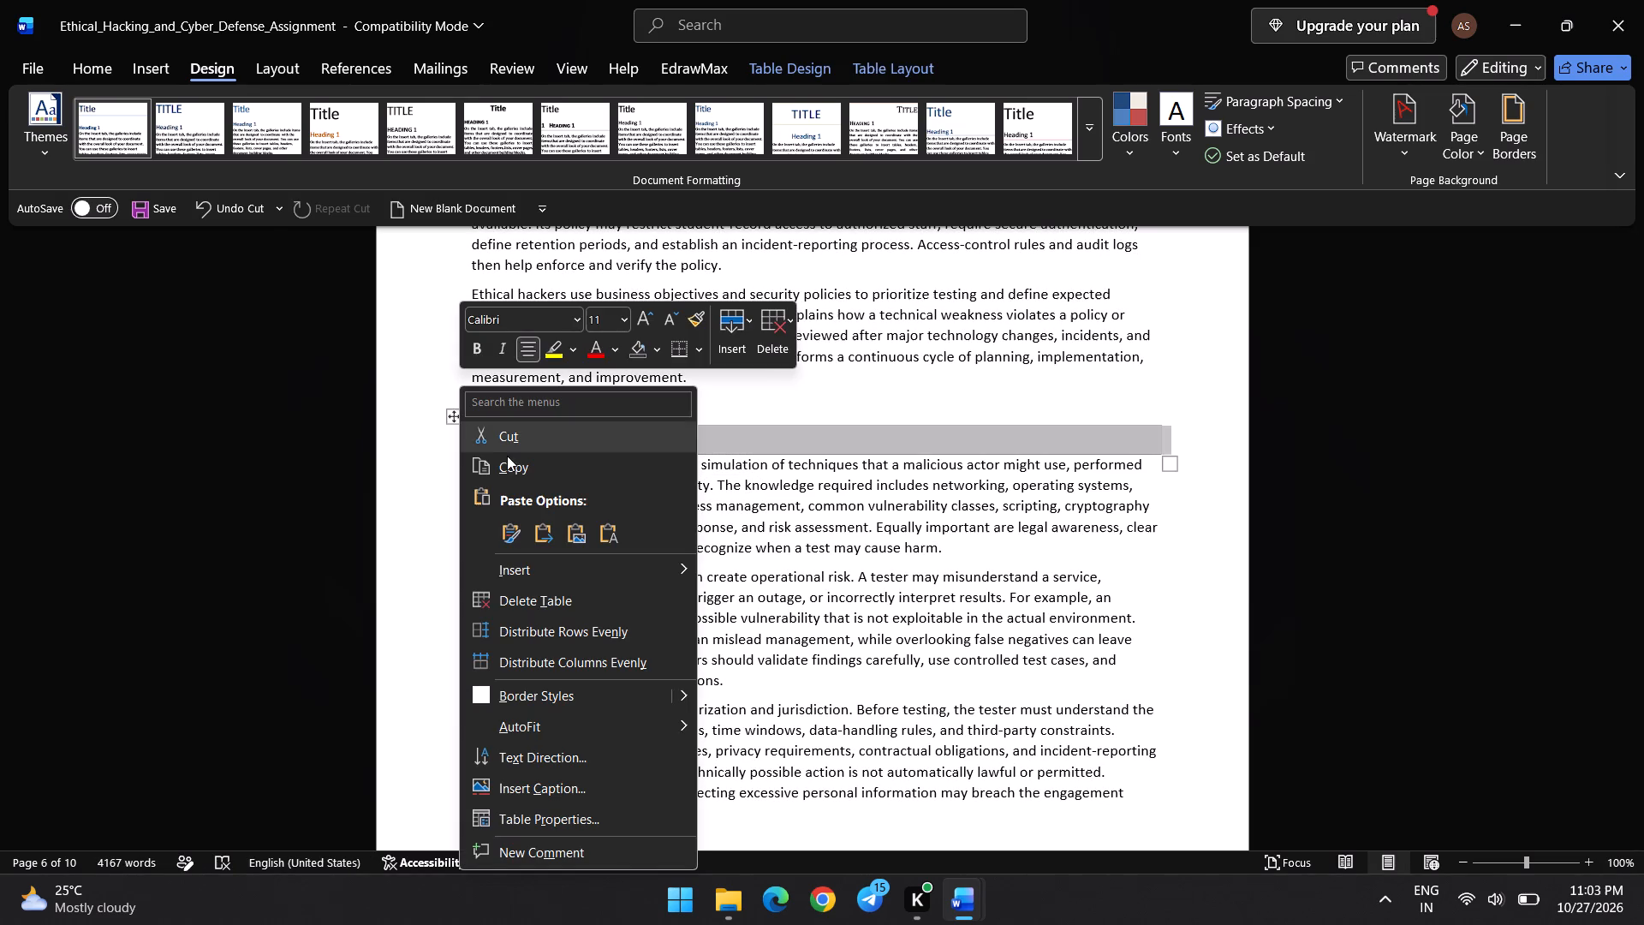
{"action": "left_click", "coordinate": [578, 604]}
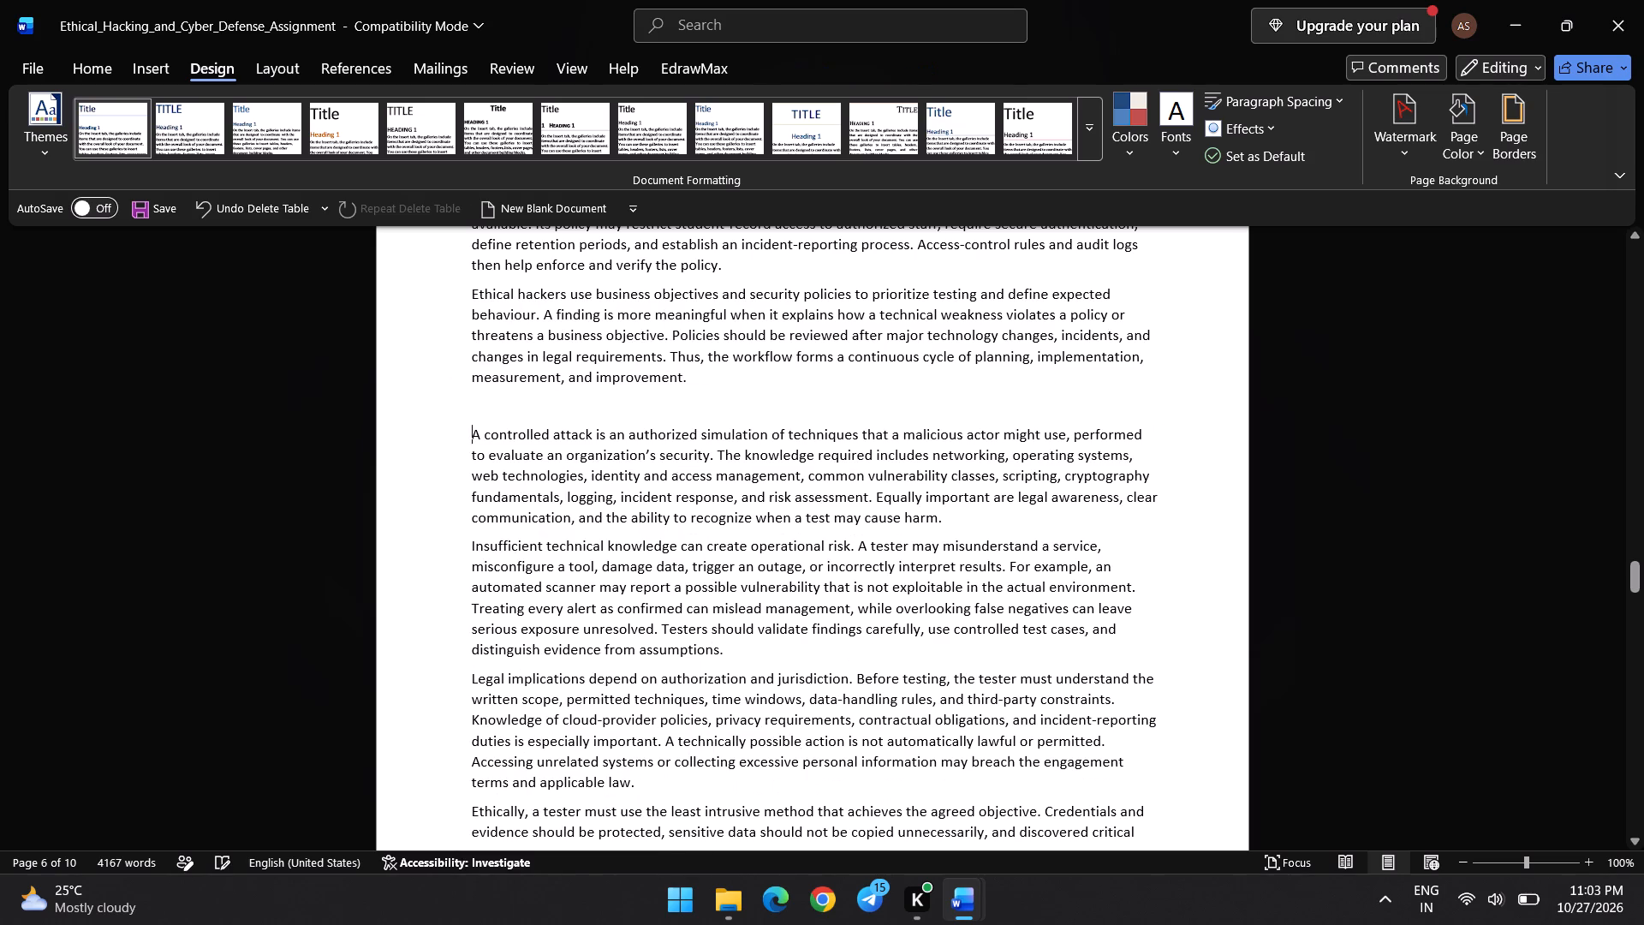
{"action": "key", "text": "ctrl+v"}
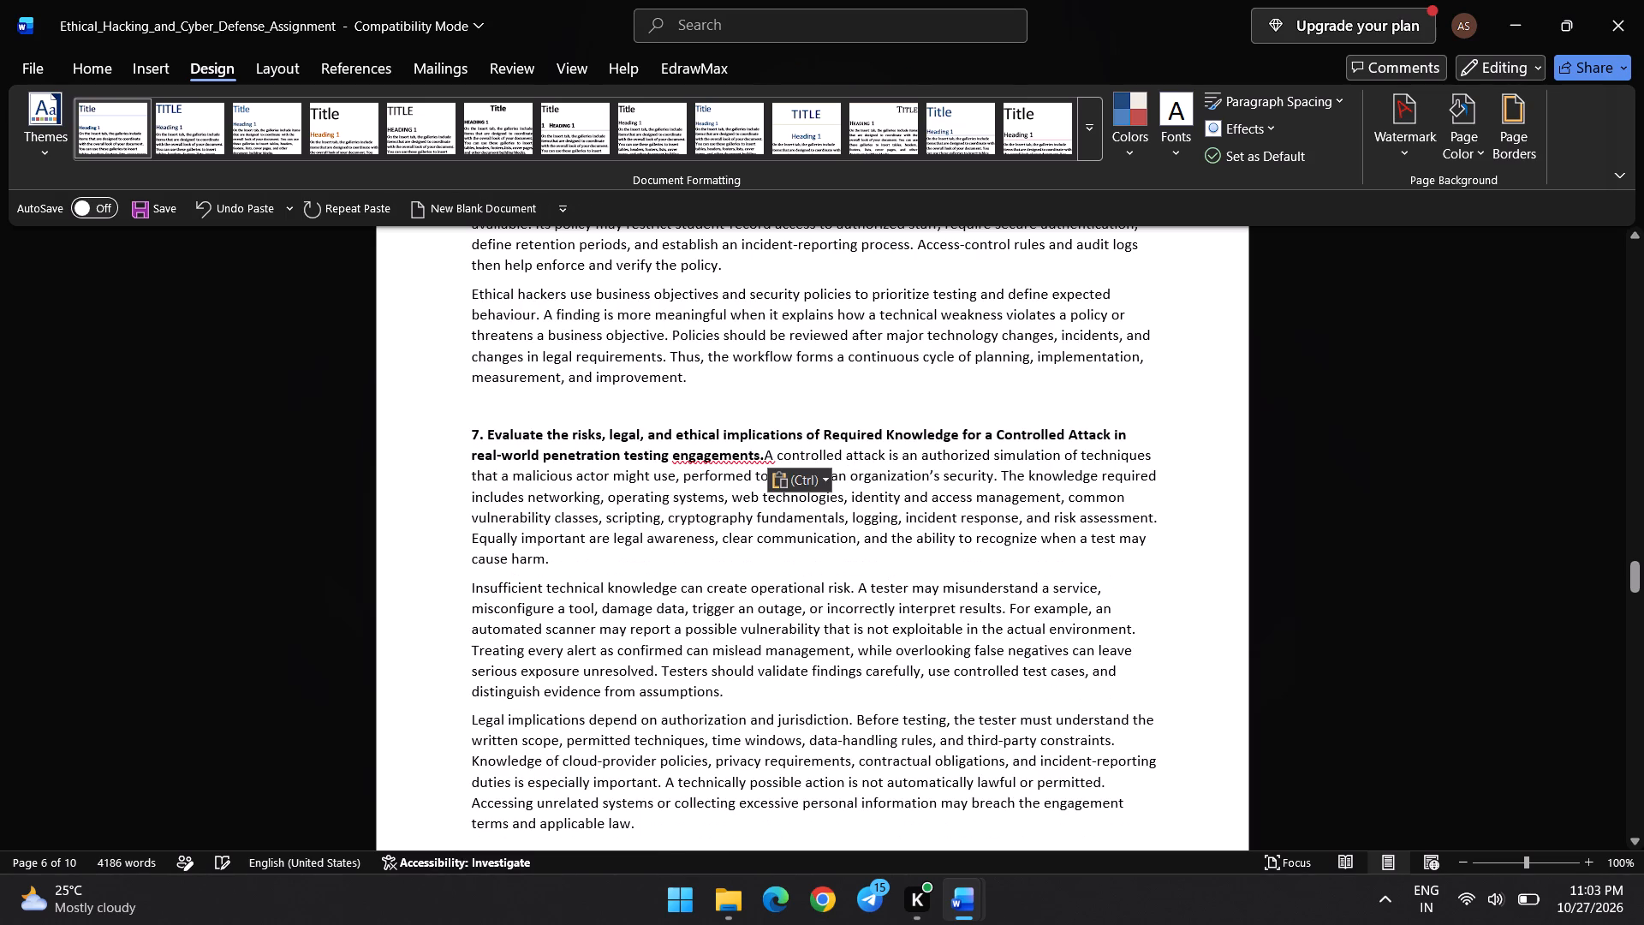
{"action": "key", "text": "Return"}
Move the question 8 heading out of its shaded table into its own paragraph above the answer, and delete the emptied table.
{"action": "scroll", "coordinate": [522, 551], "scroll_direction": "down", "scroll_amount": 1}
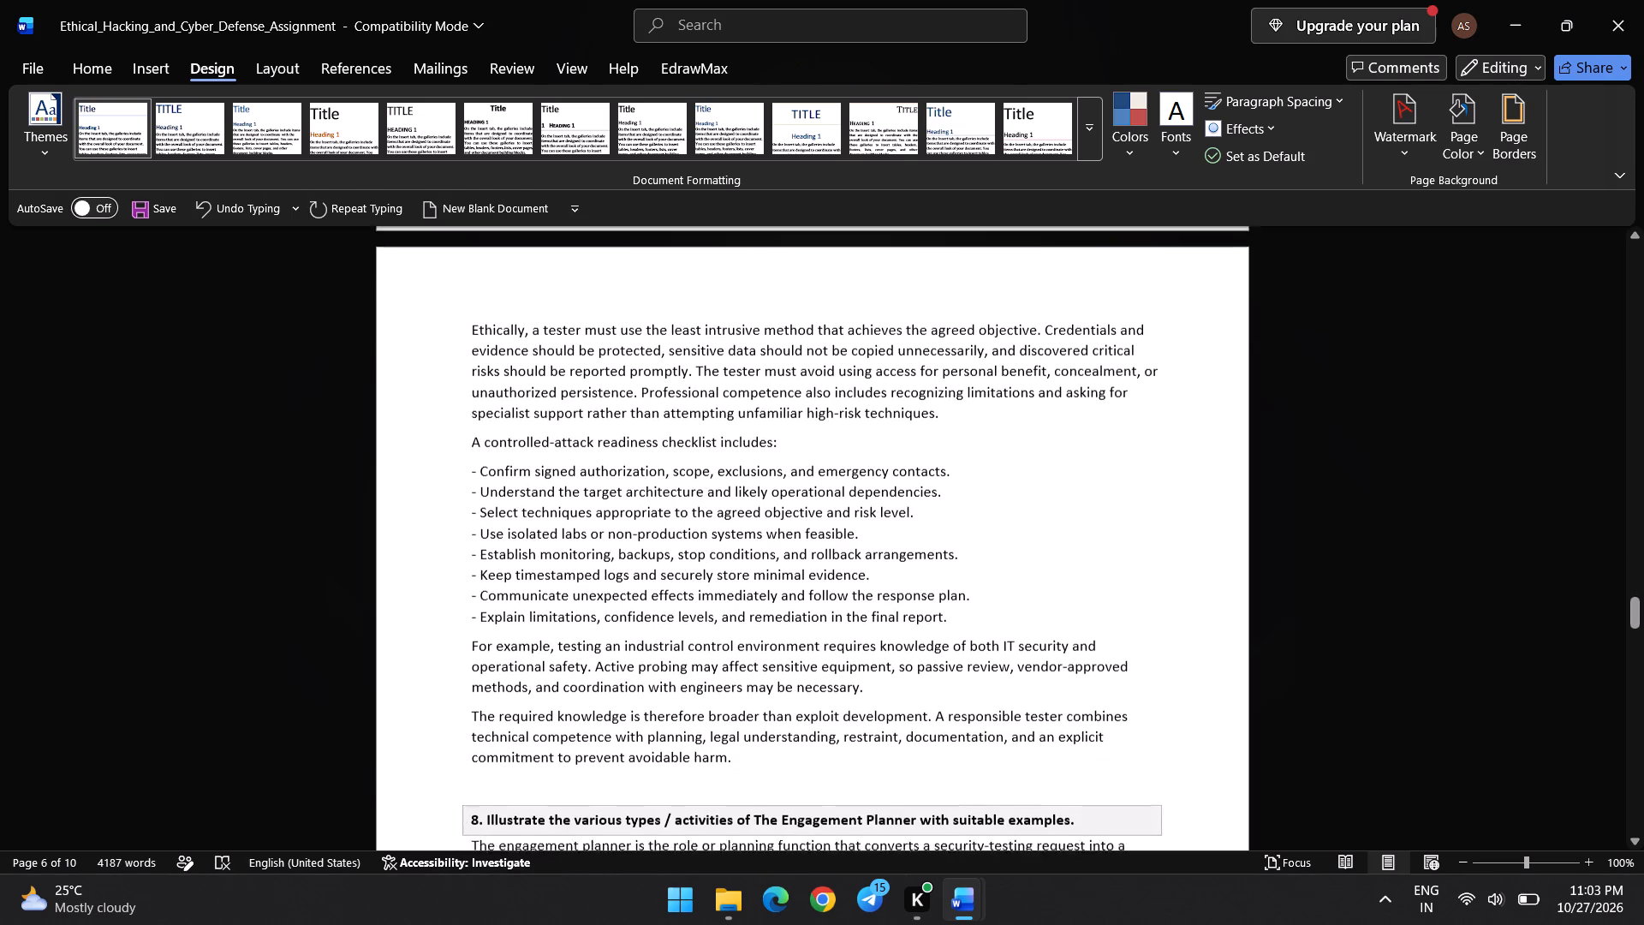
{"action": "scroll", "coordinate": [522, 551], "scroll_direction": "down", "scroll_amount": 1}
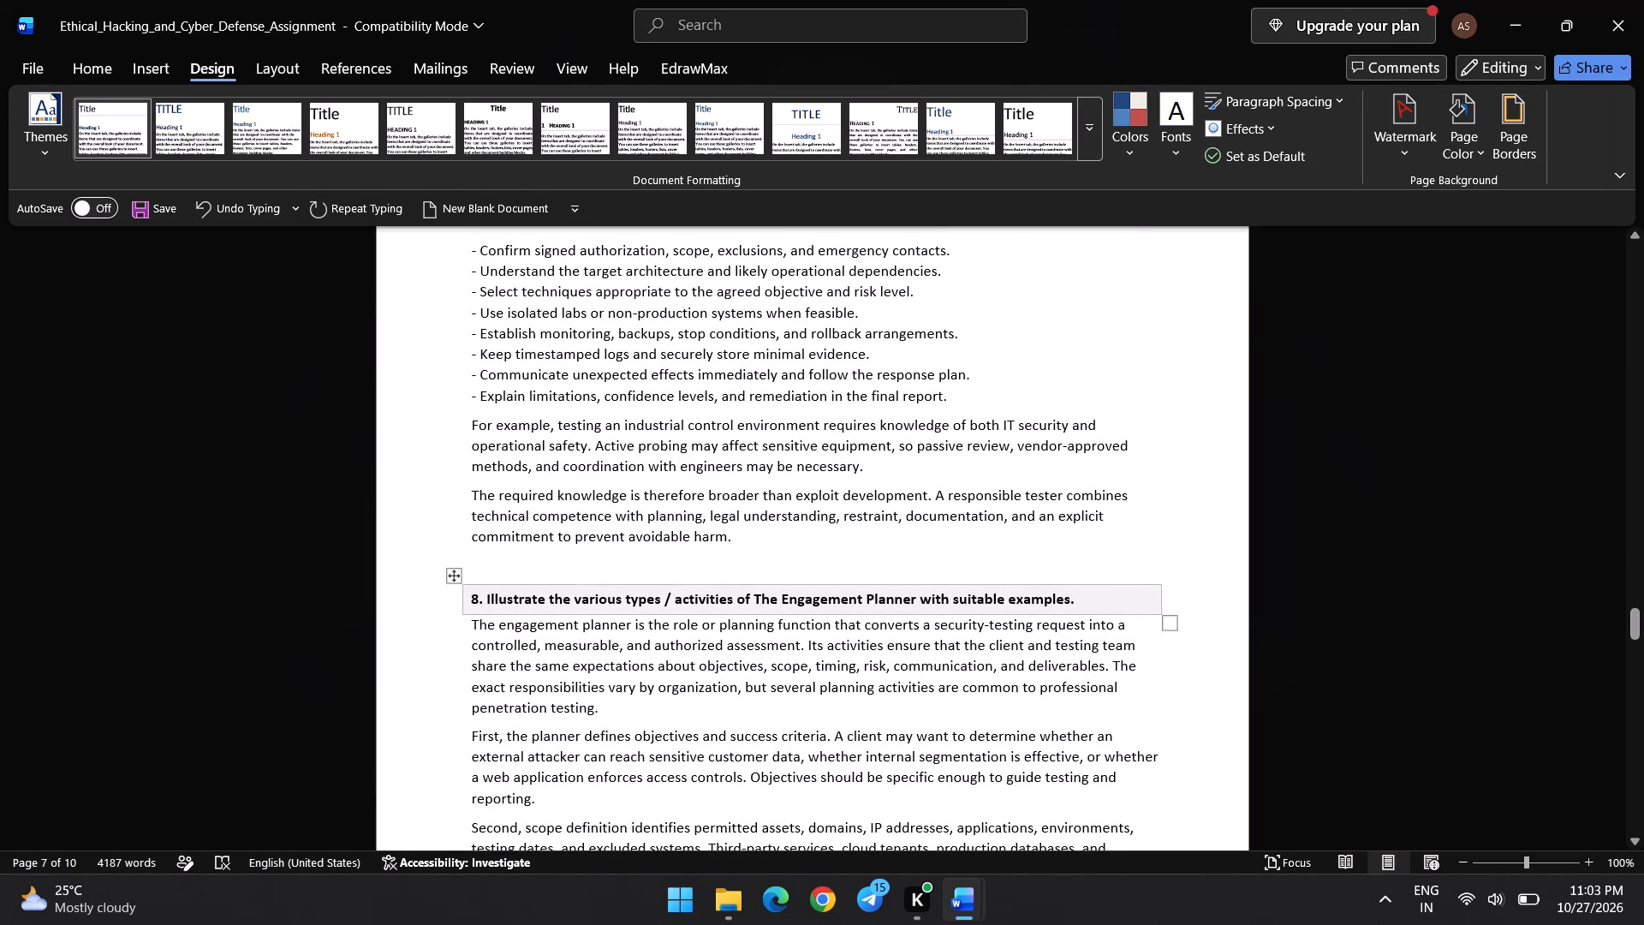
{"action": "left_click_drag", "start_coordinate": [474, 598], "coordinate": [1033, 597]}
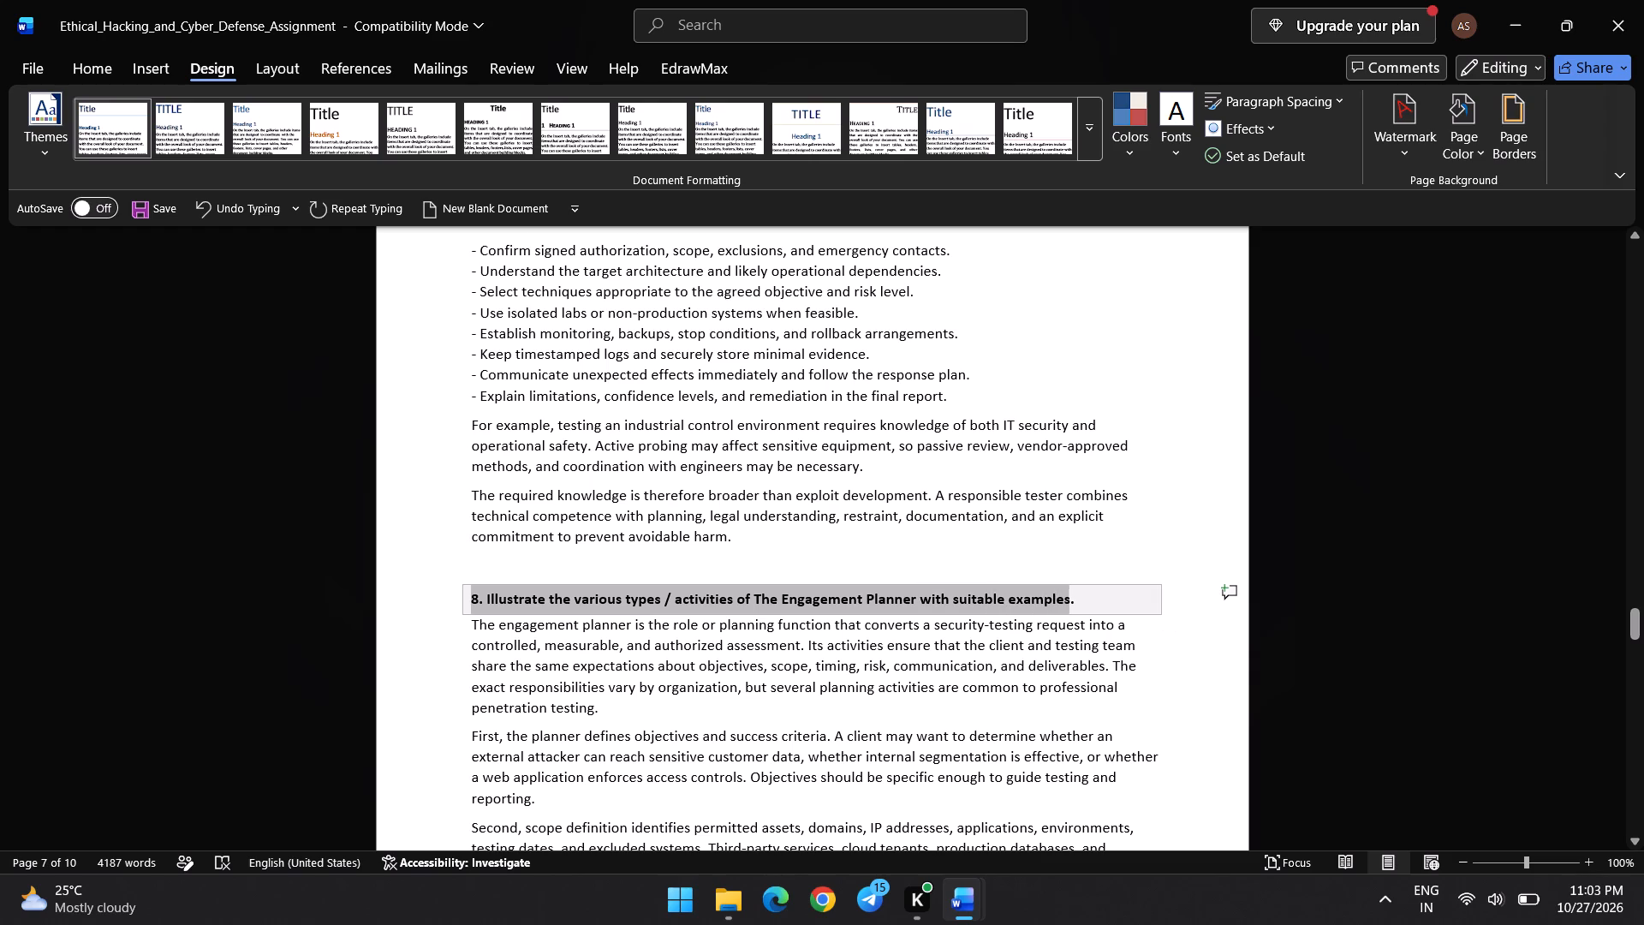
{"action": "left_click_drag", "start_coordinate": [1033, 597], "coordinate": [1151, 600]}
{"action": "key", "text": "ctrl+x"}
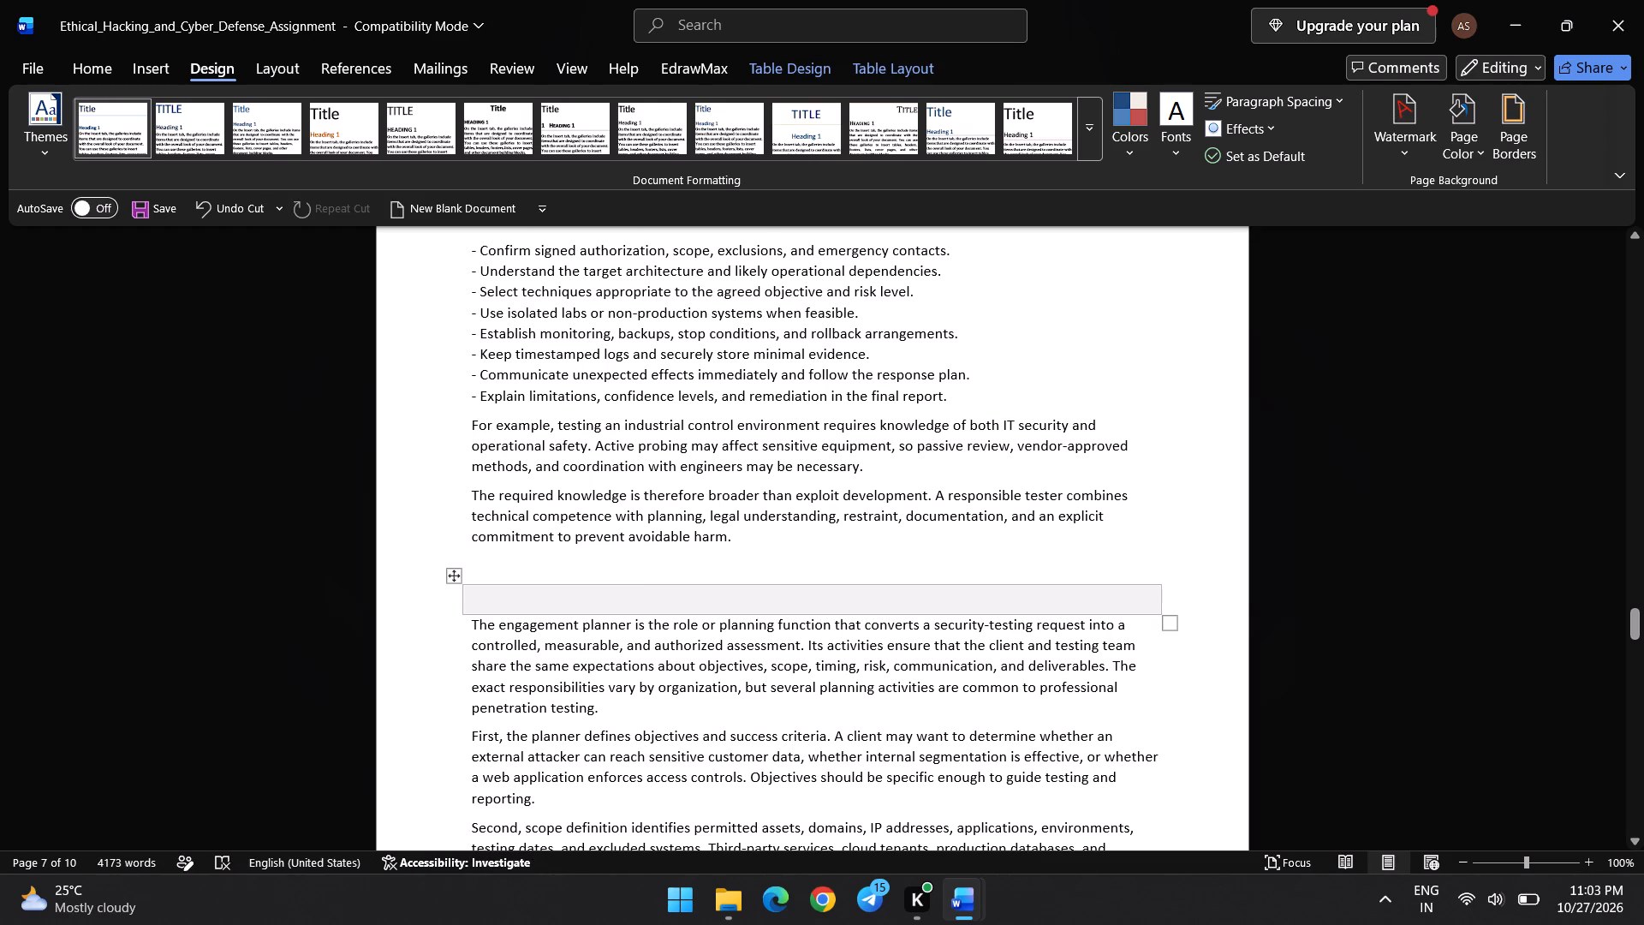
{"action": "right_click", "coordinate": [456, 573]}
{"action": "left_click", "coordinate": [564, 311]}
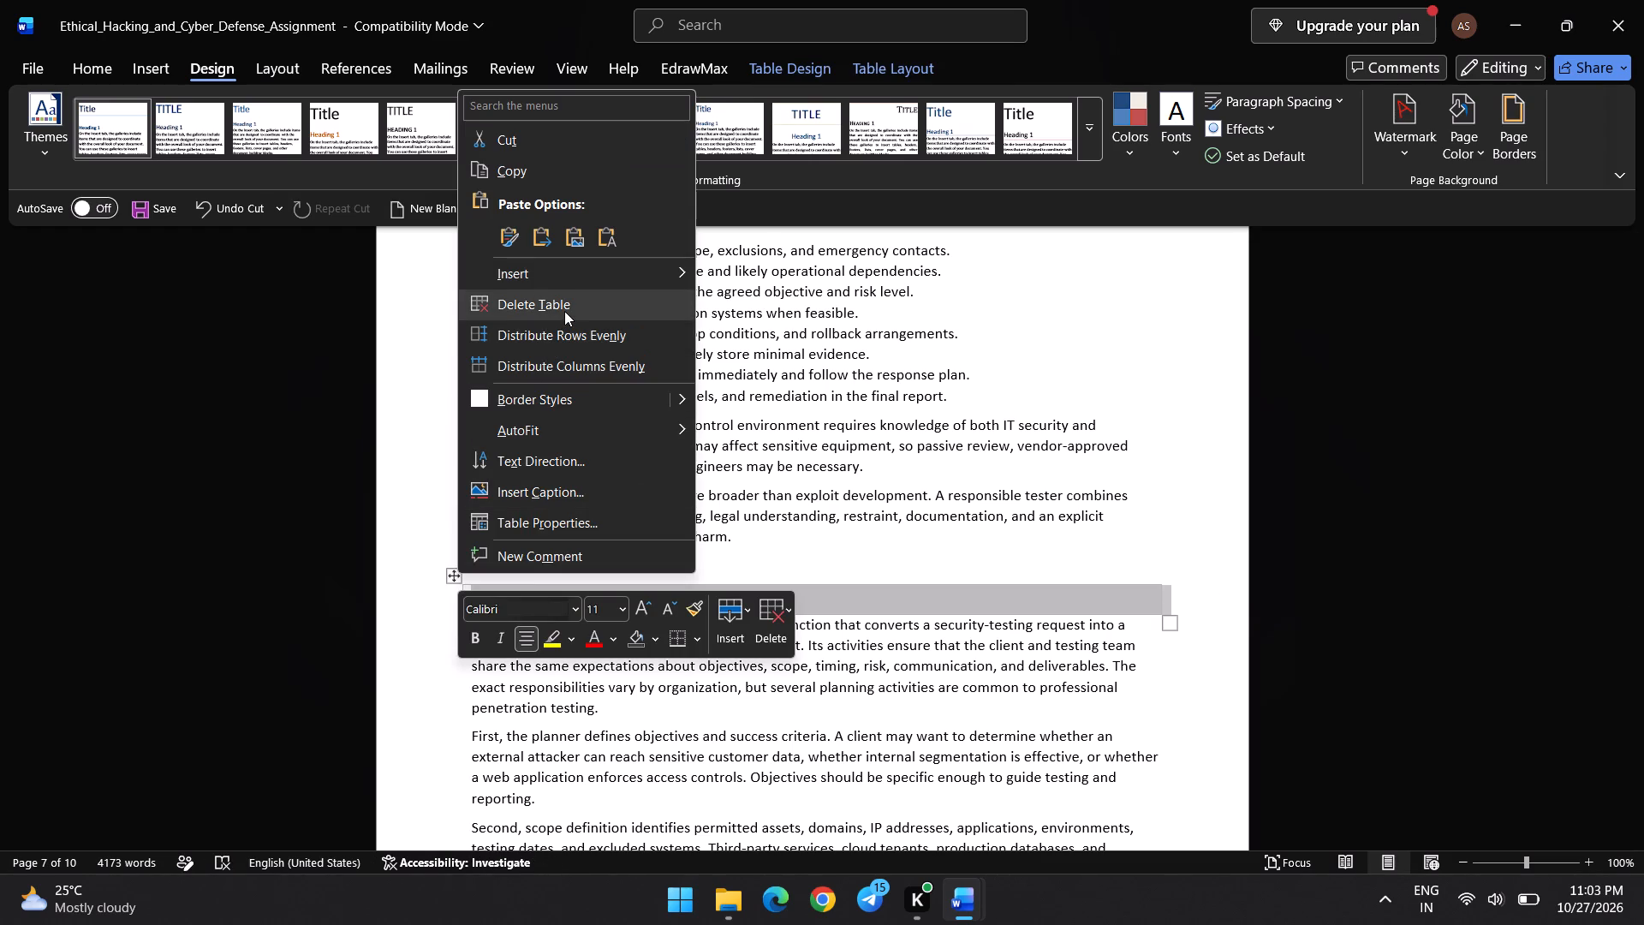
{"action": "key", "text": "ctrl+v"}
{"action": "key", "text": "Return"}
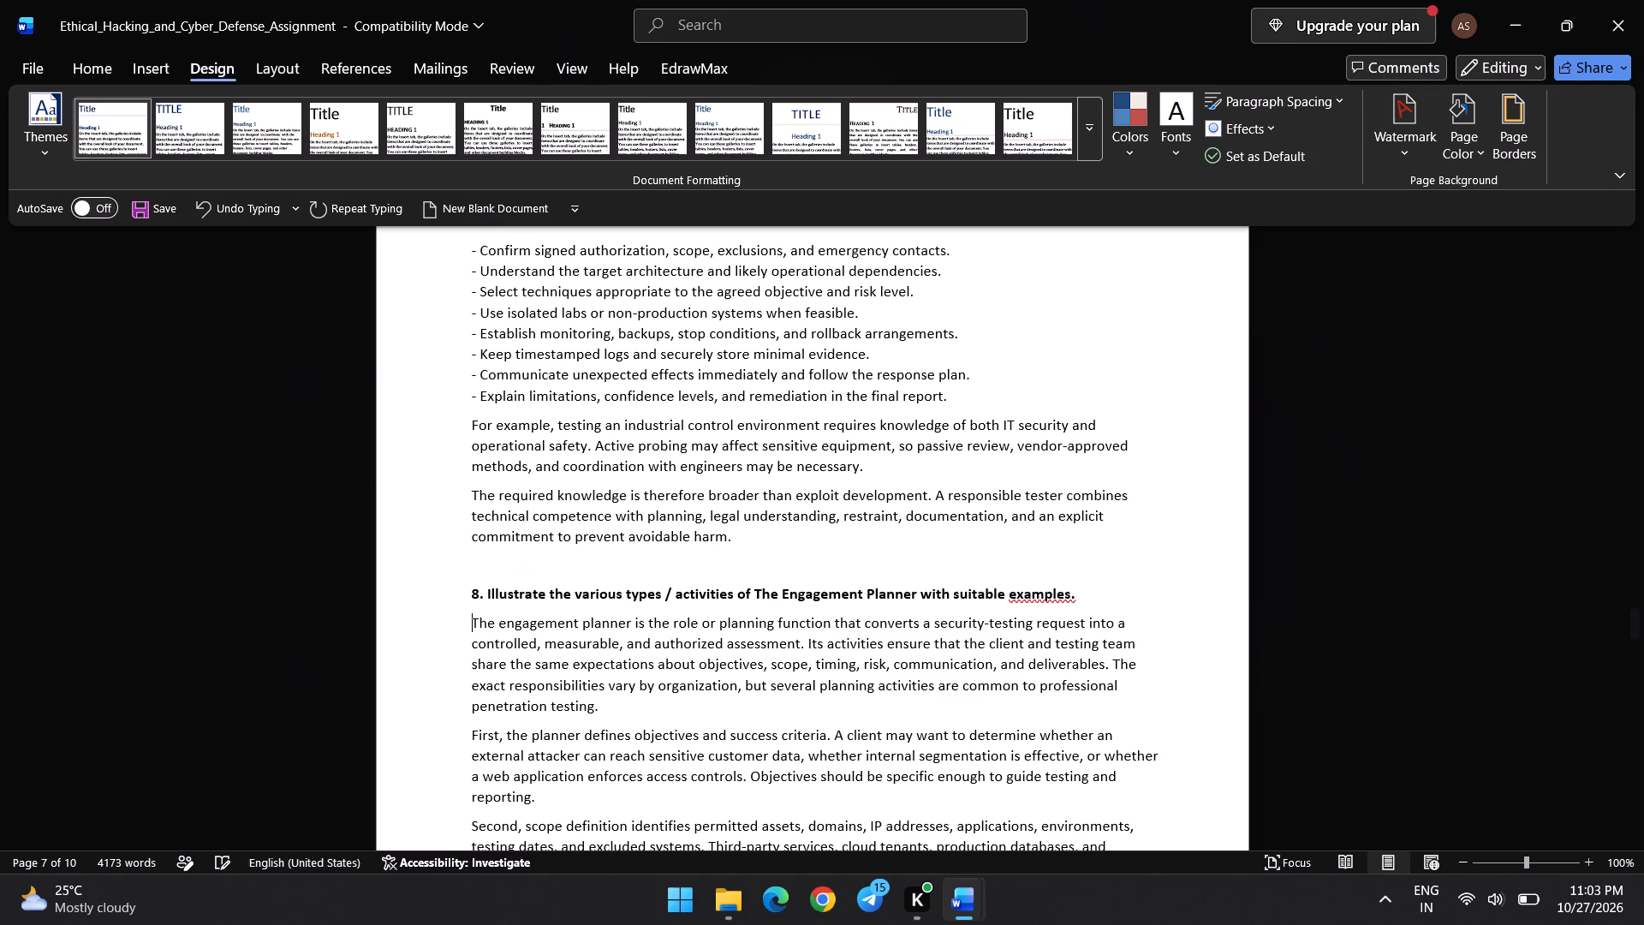
Move the question 9 heading out of its shaded table into its own paragraph above the answer, and delete the emptied table.
{"action": "scroll", "coordinate": [507, 733], "scroll_direction": "down", "scroll_amount": 2}
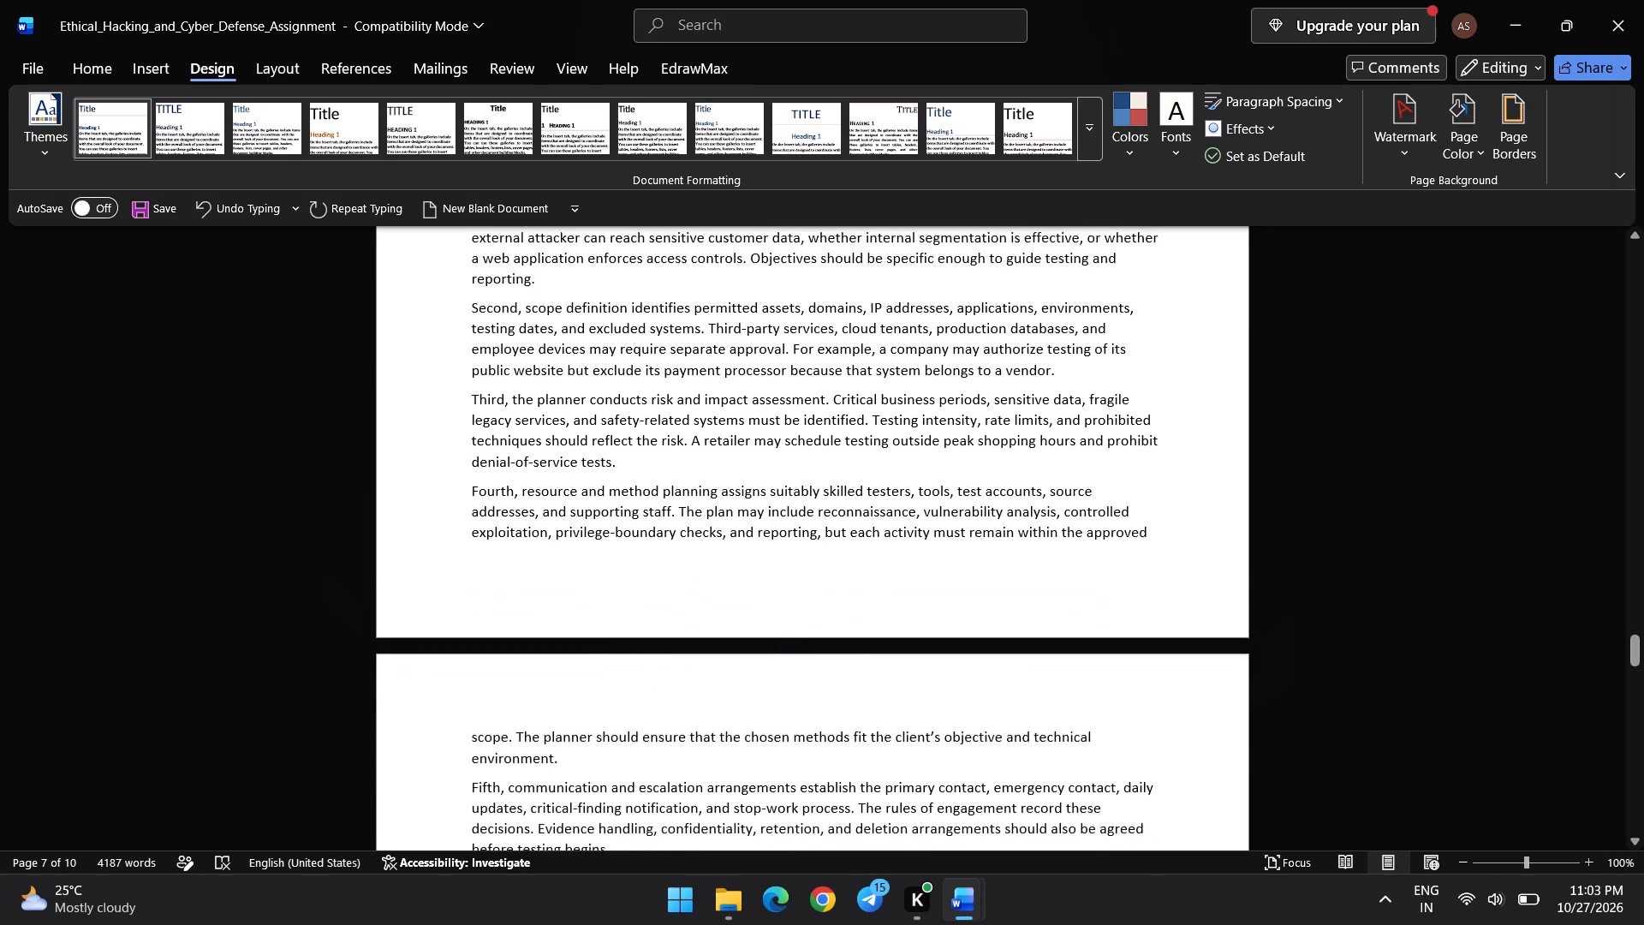
{"action": "scroll", "coordinate": [507, 733], "scroll_direction": "down", "scroll_amount": 2}
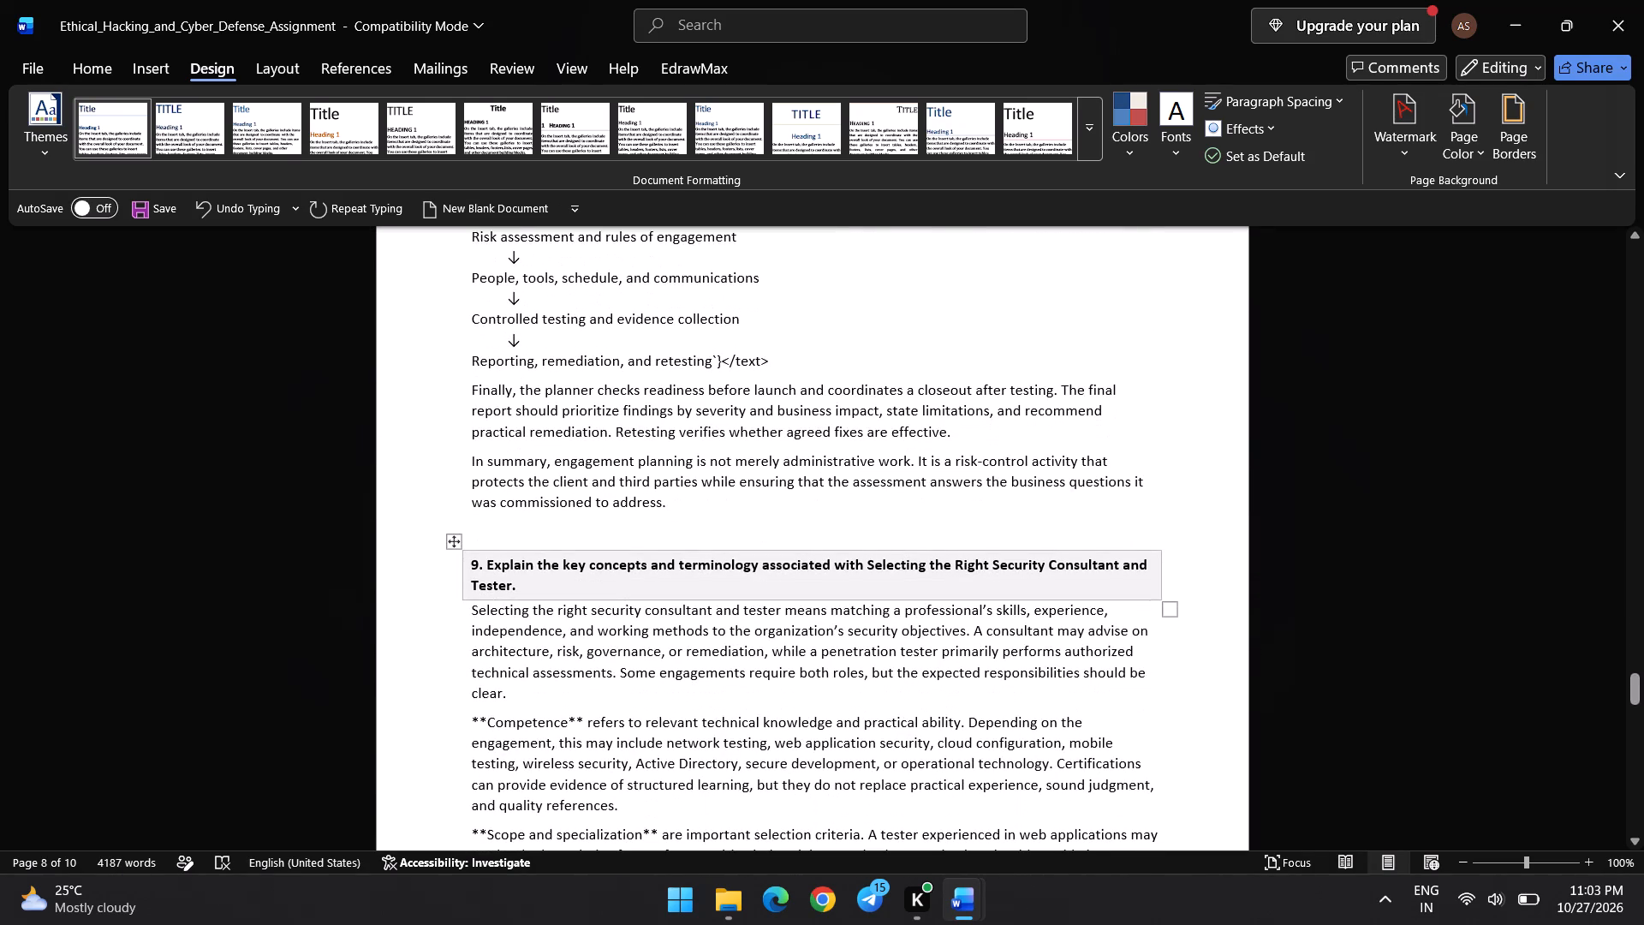
{"action": "left_click", "coordinate": [454, 541]}
{"action": "right_click", "coordinate": [454, 541]}
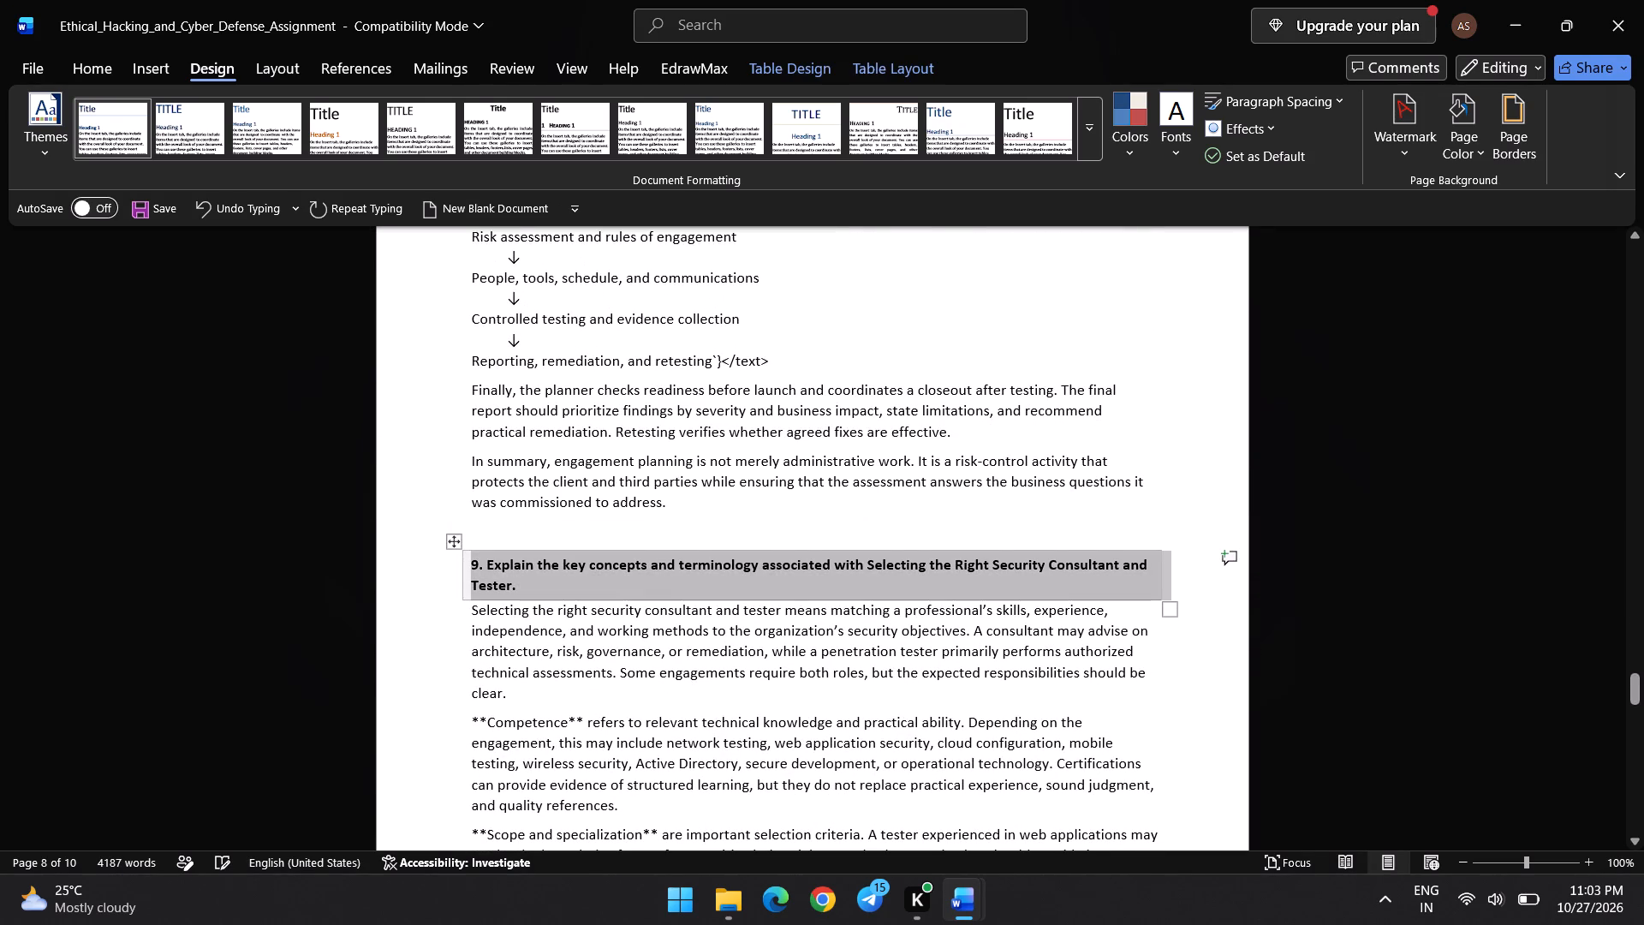
{"action": "left_click", "coordinate": [426, 570]}
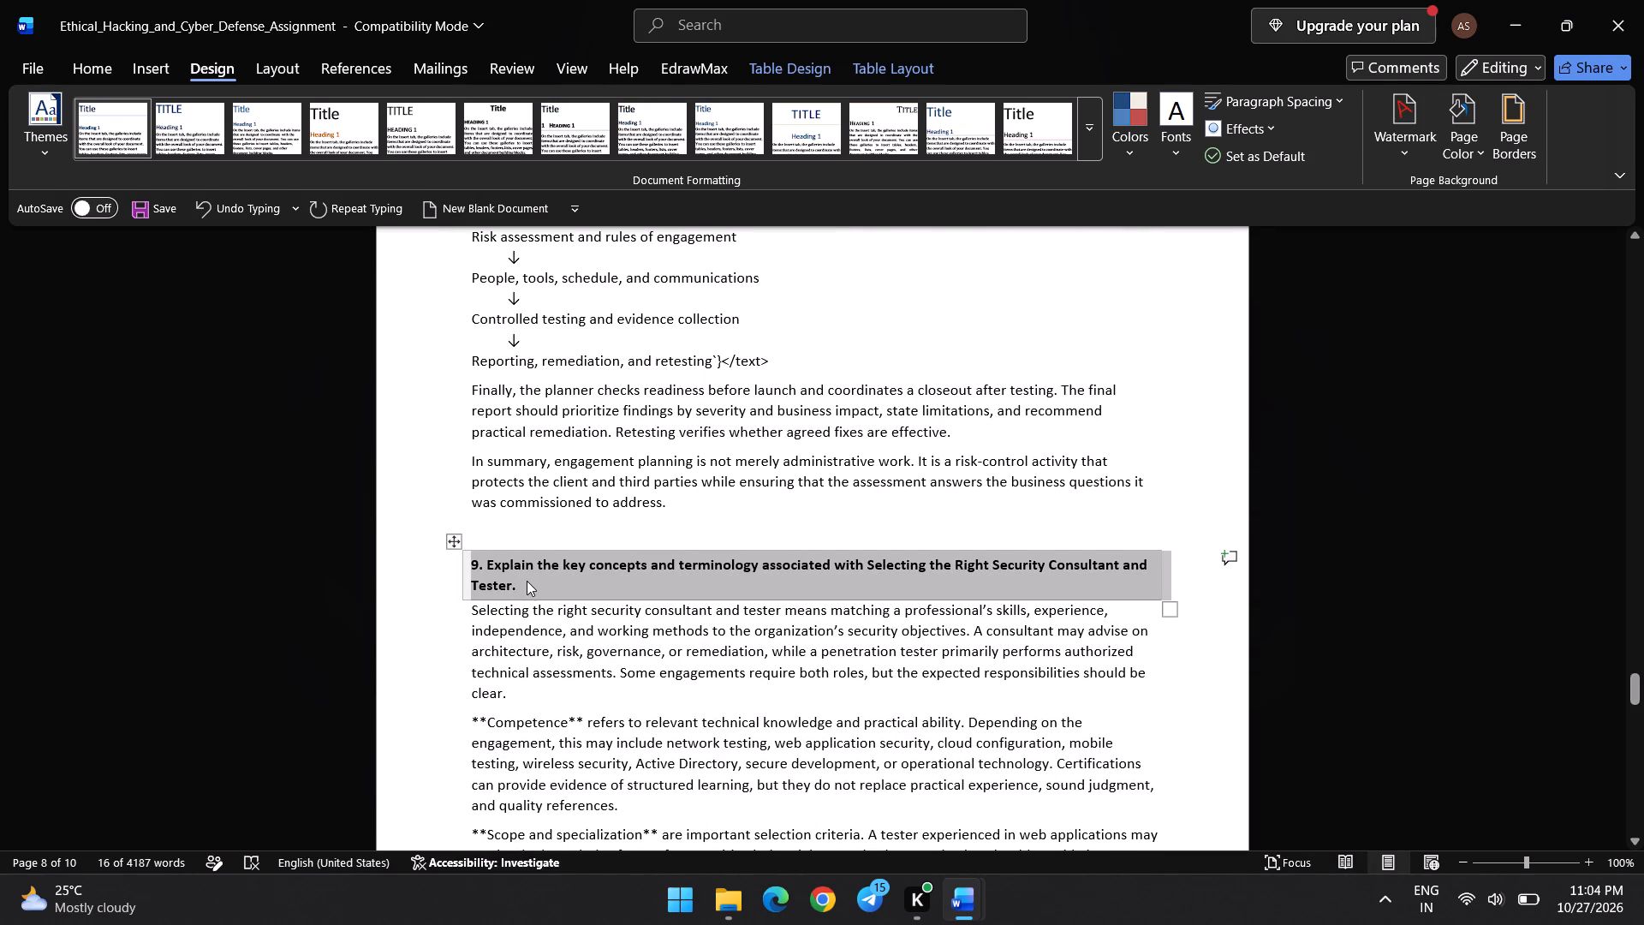
{"action": "left_click", "coordinate": [528, 581]}
{"action": "left_click_drag", "start_coordinate": [522, 584], "coordinate": [479, 566]}
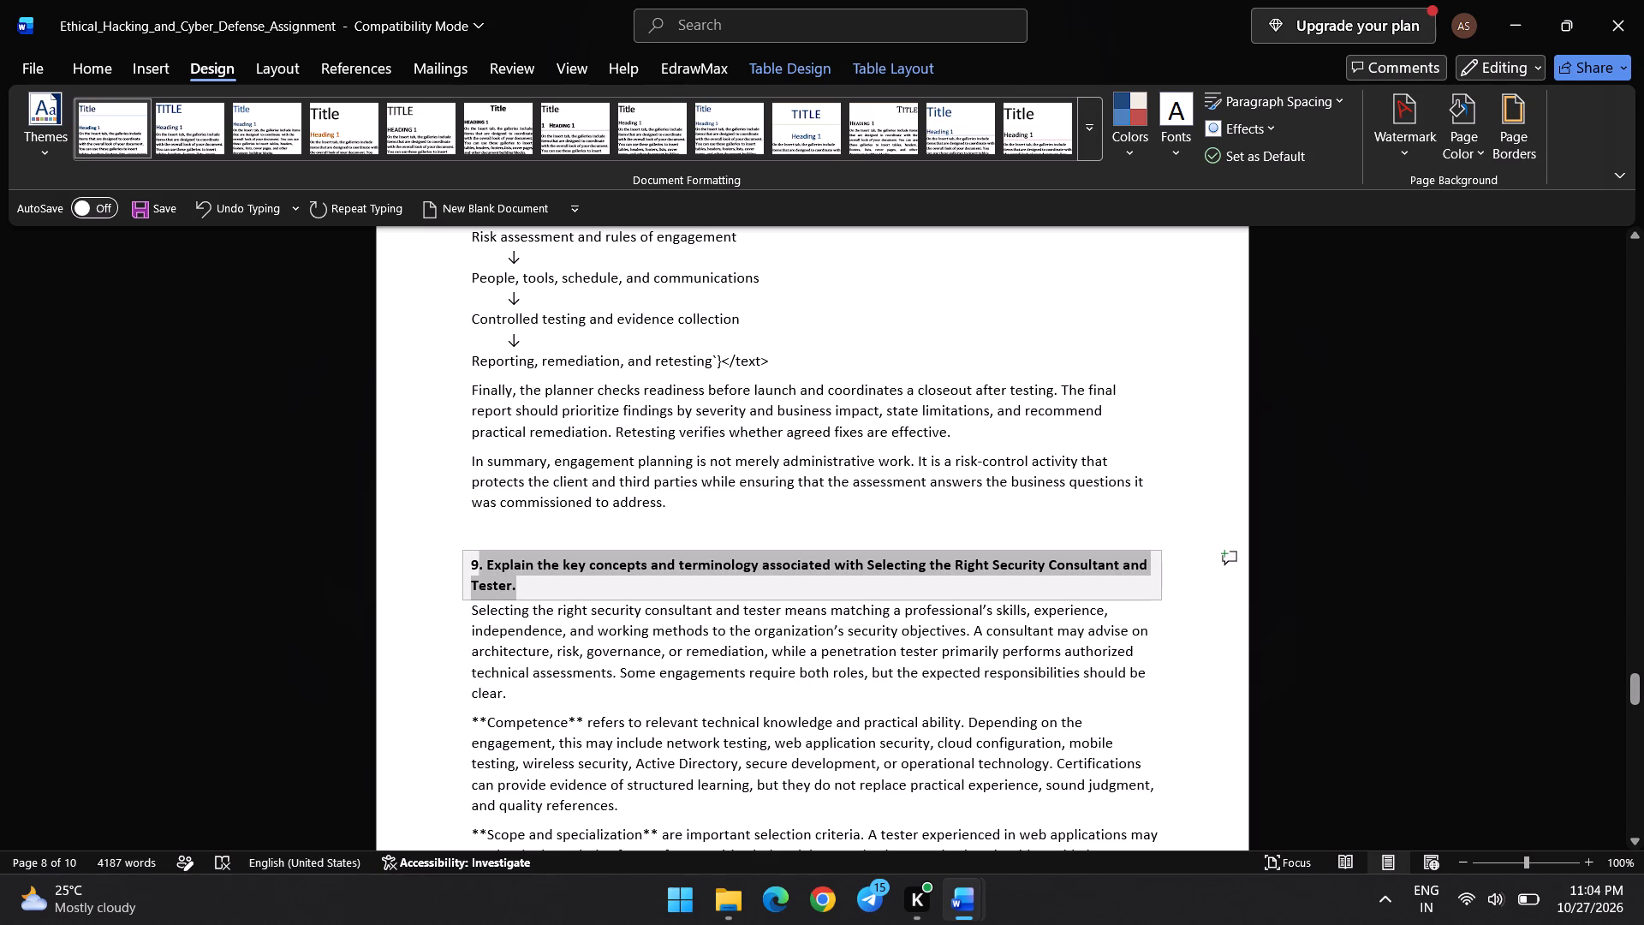
{"action": "left_click_drag", "start_coordinate": [479, 566], "coordinate": [470, 562]}
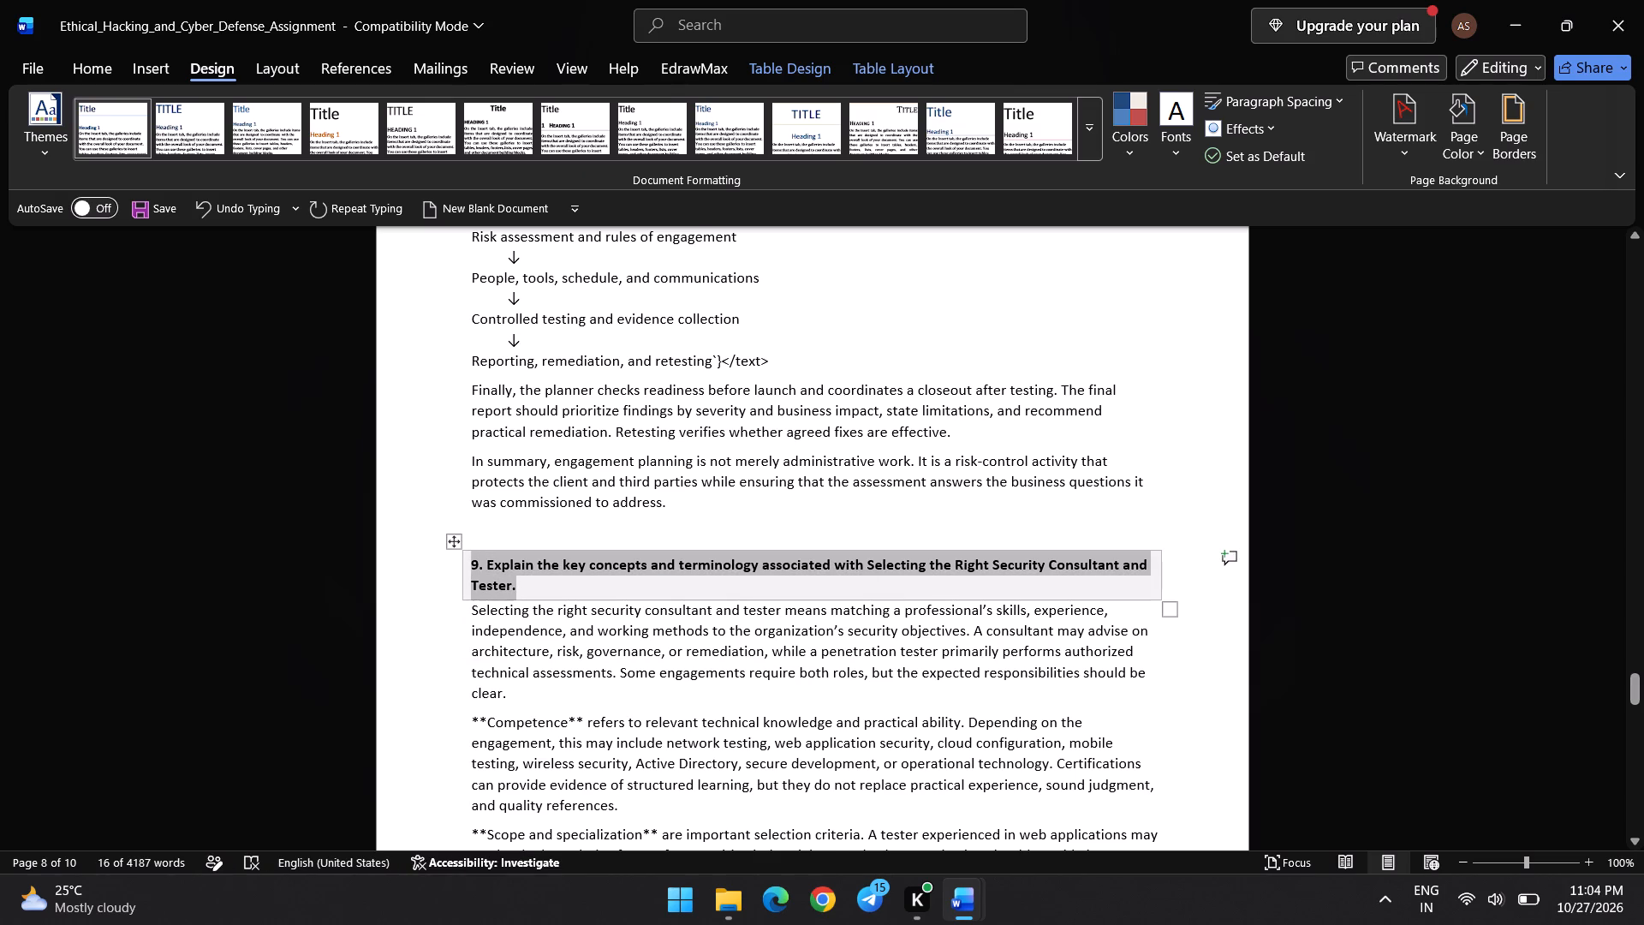
{"action": "key", "text": "ctrl+x"}
{"action": "right_click", "coordinate": [455, 539]}
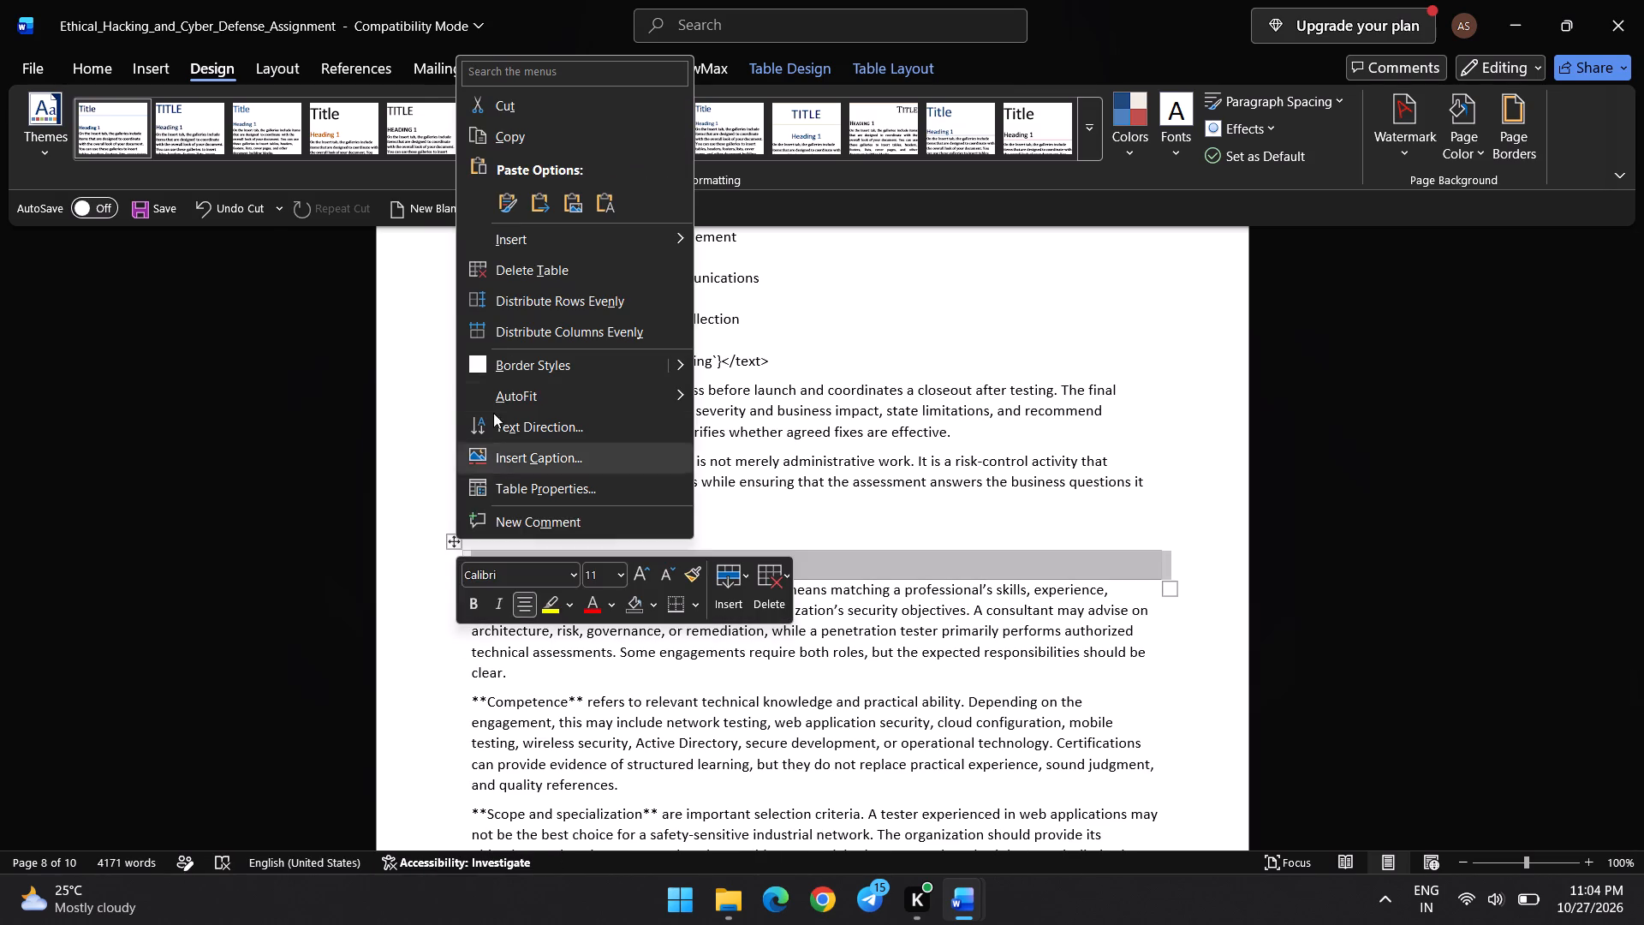
{"action": "left_click", "coordinate": [536, 275]}
{"action": "key", "text": "ctrl+v"}
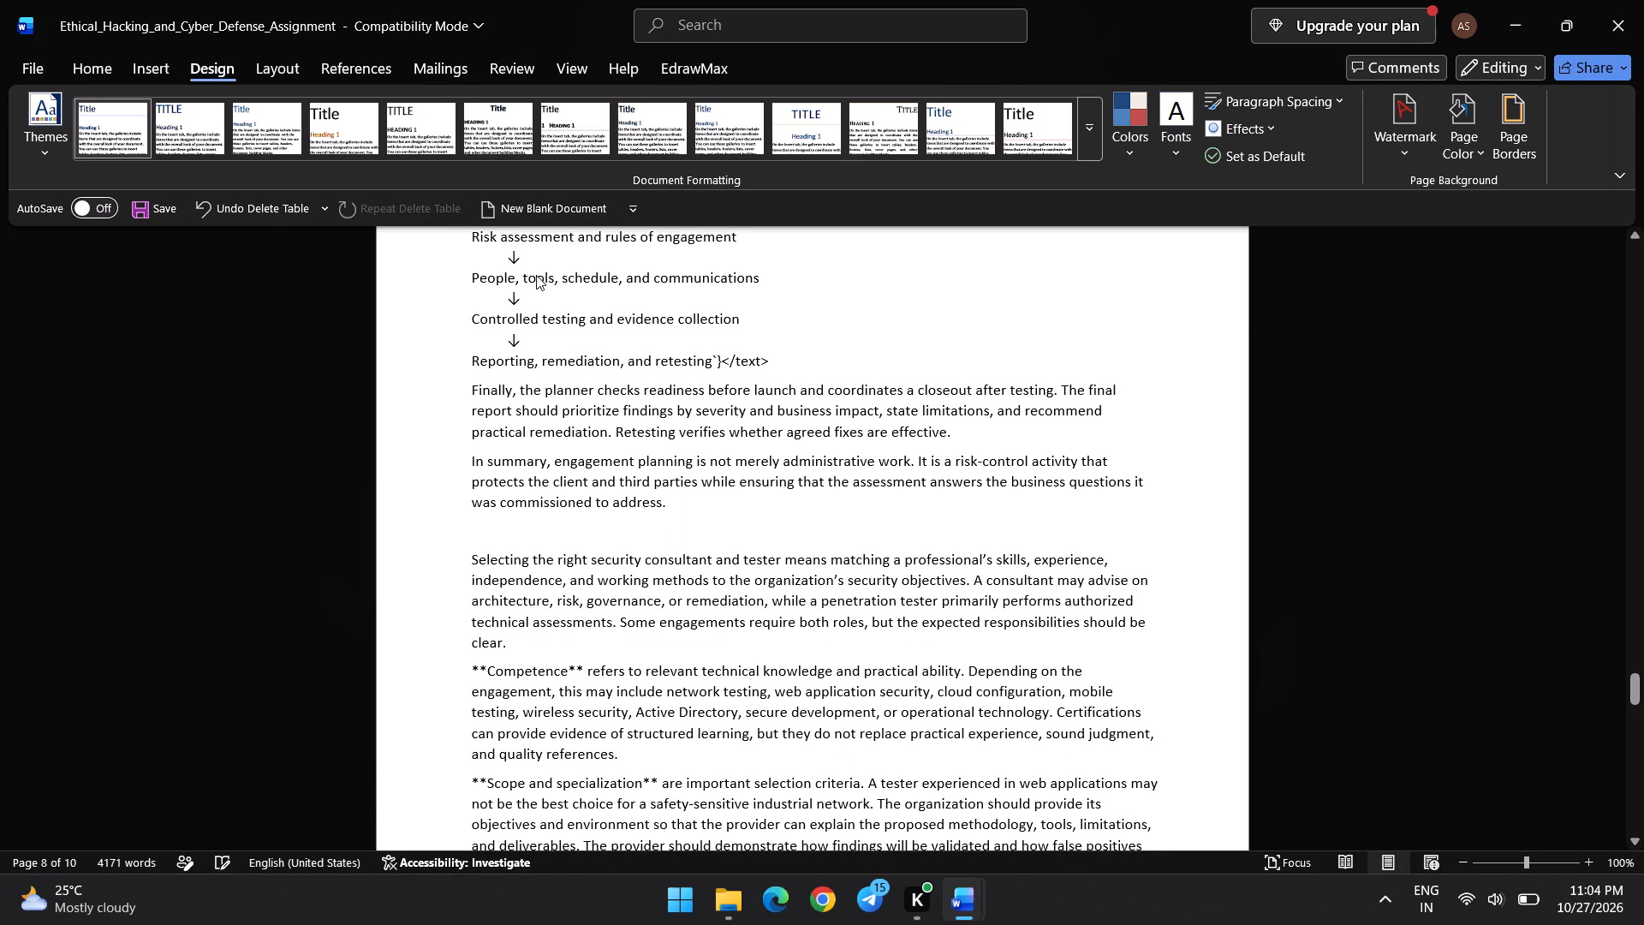
{"action": "key", "text": "ctrl+Return"}
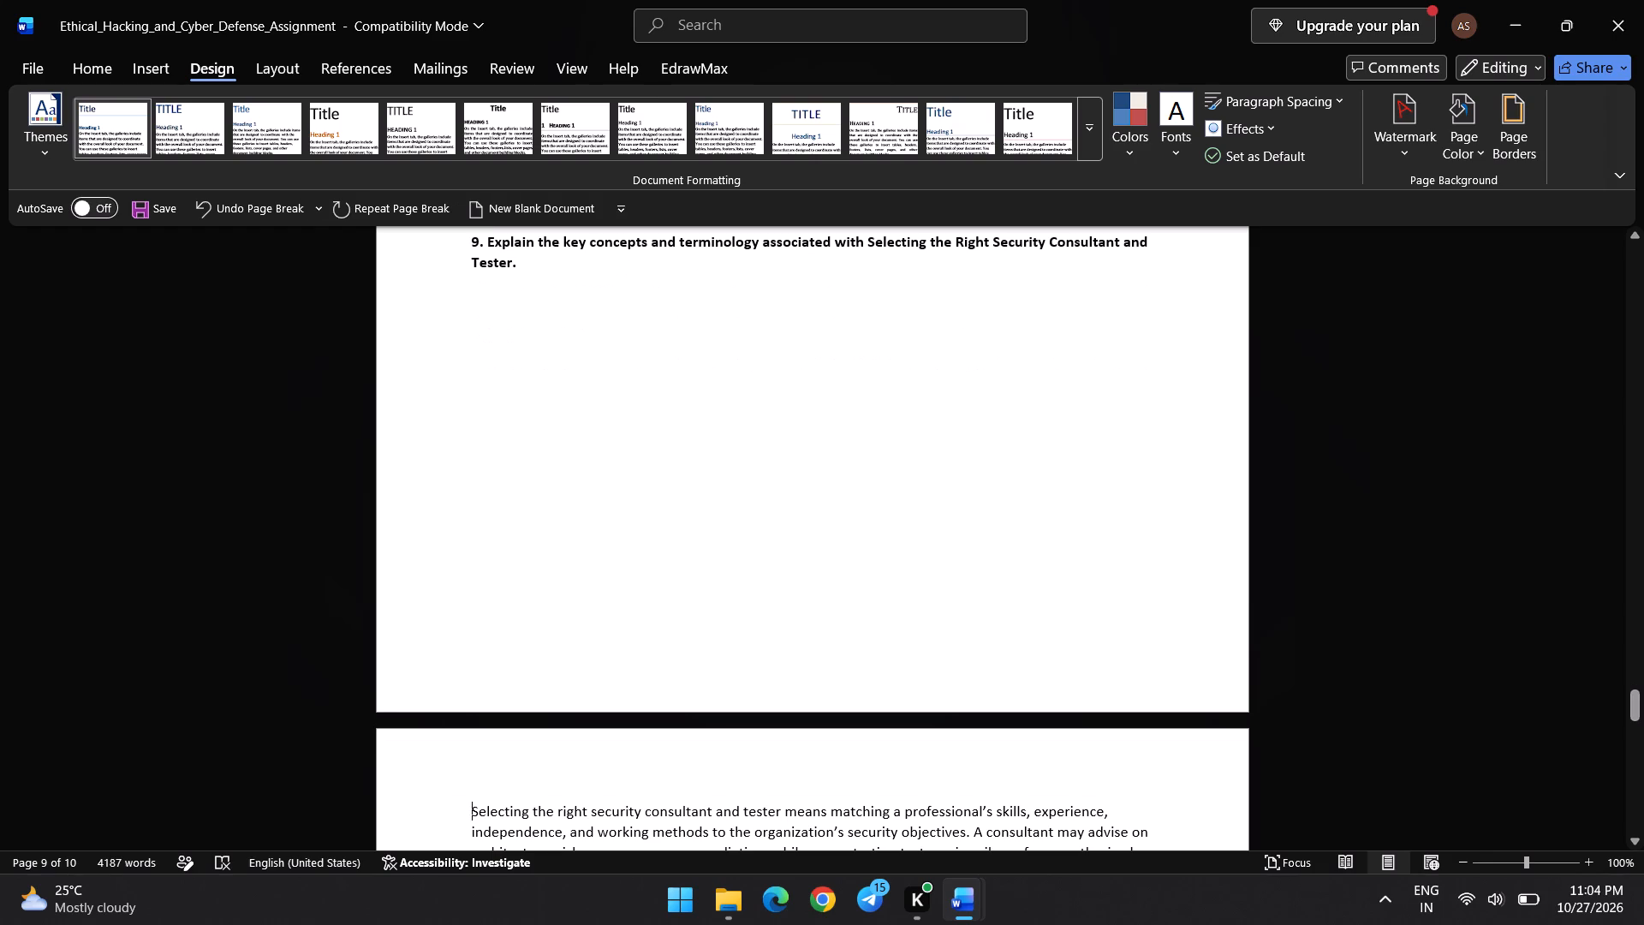
{"action": "key", "text": "ctrl+z"}
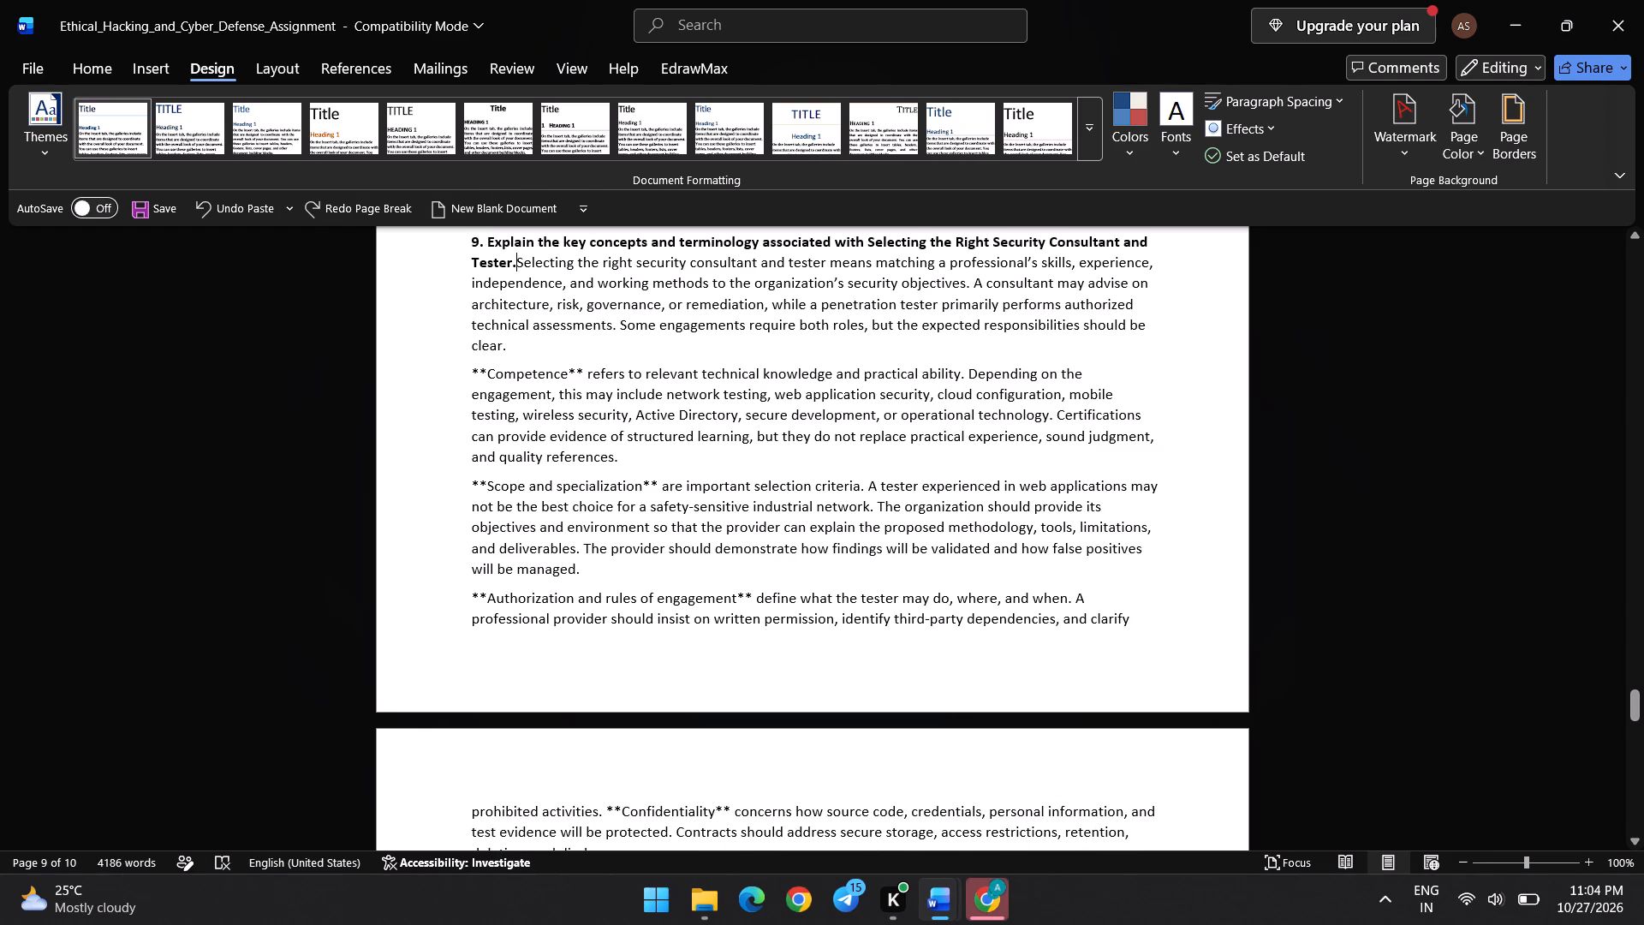
{"action": "key", "text": "Return"}
Move the question 10 heading out of its shaded table into its own paragraph above the answer, and delete the emptied table.
{"action": "scroll", "coordinate": [563, 500], "scroll_direction": "down", "scroll_amount": 1}
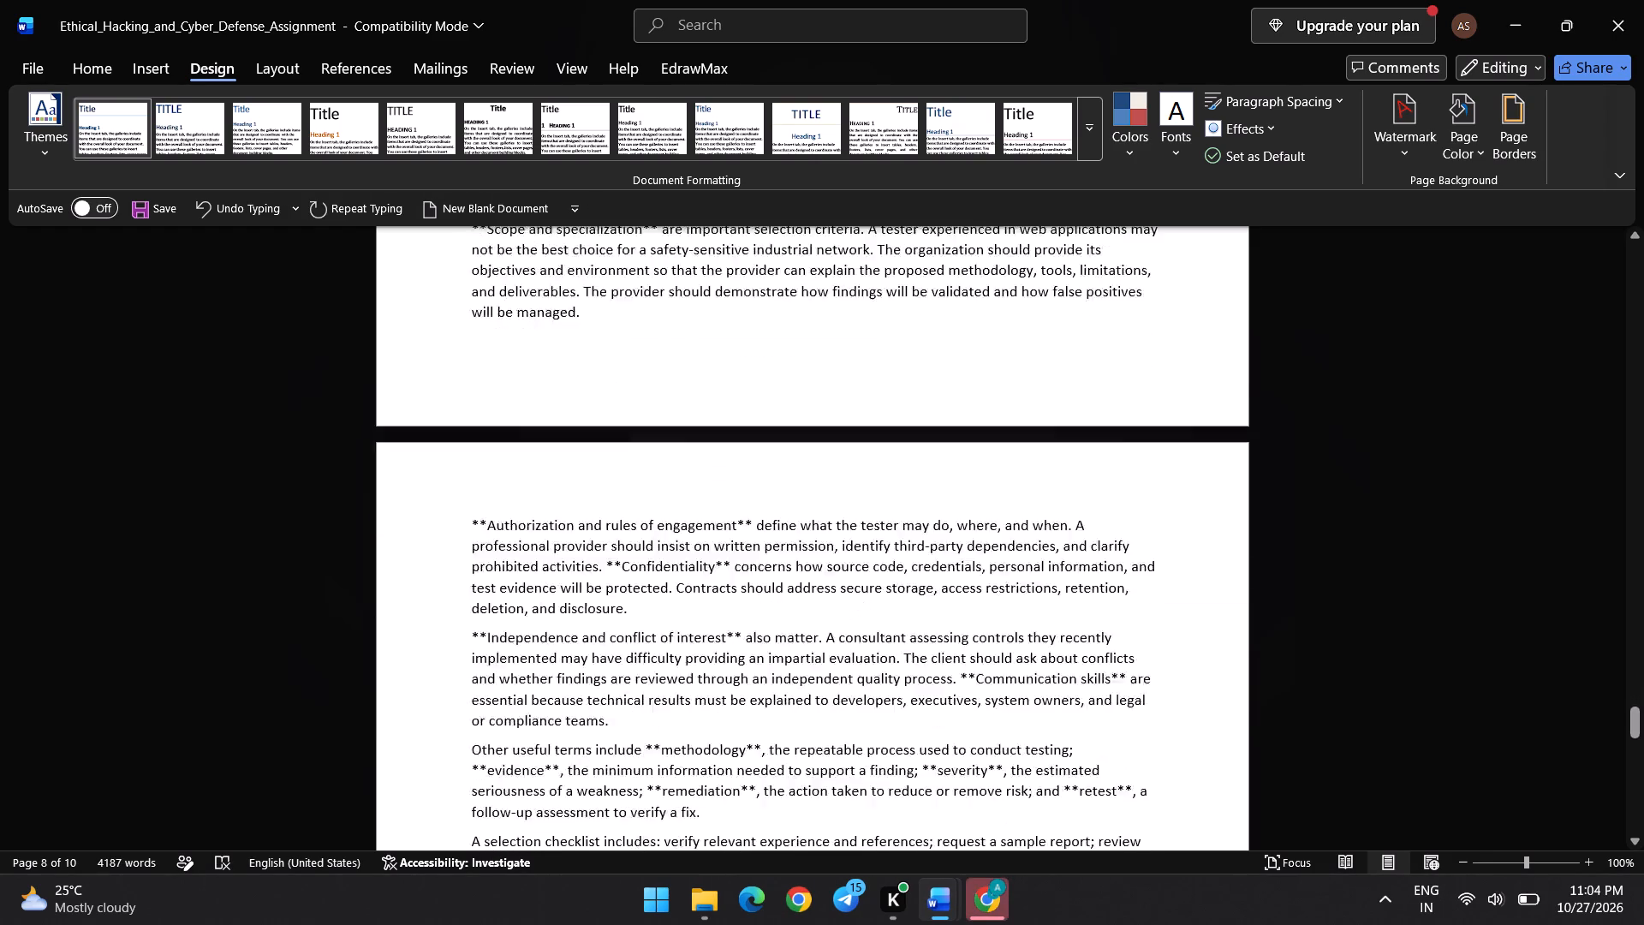
{"action": "scroll", "coordinate": [563, 500], "scroll_direction": "down", "scroll_amount": 1}
{"action": "scroll", "coordinate": [542, 472], "scroll_direction": "up", "scroll_amount": 1}
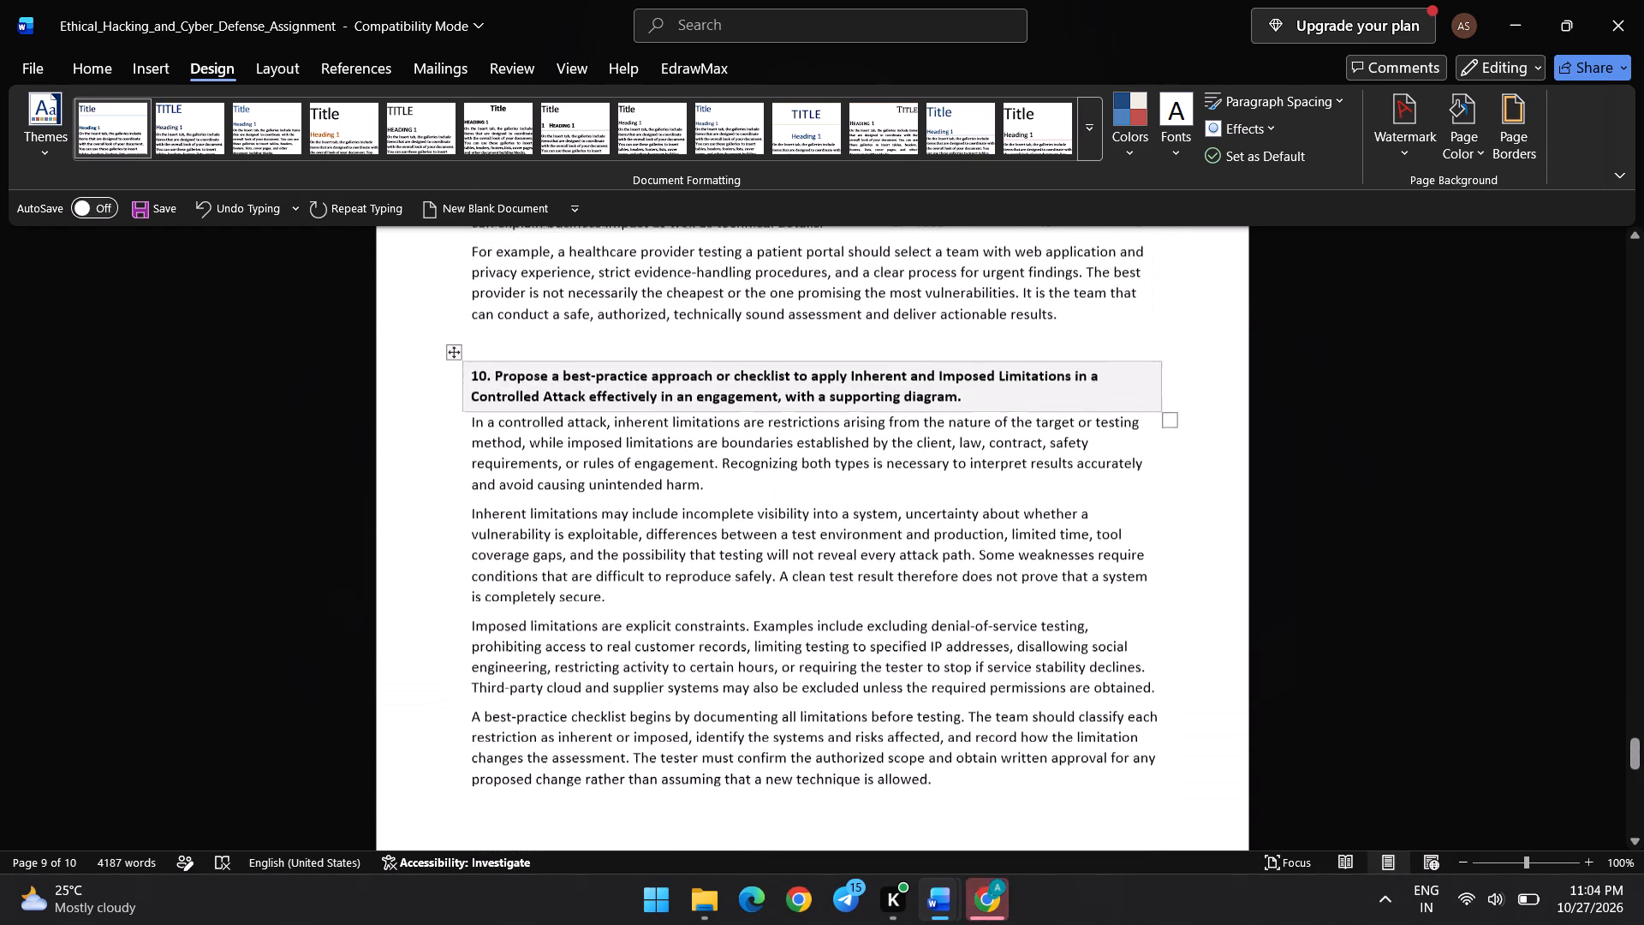
{"action": "scroll", "coordinate": [542, 472], "scroll_direction": "up", "scroll_amount": 1}
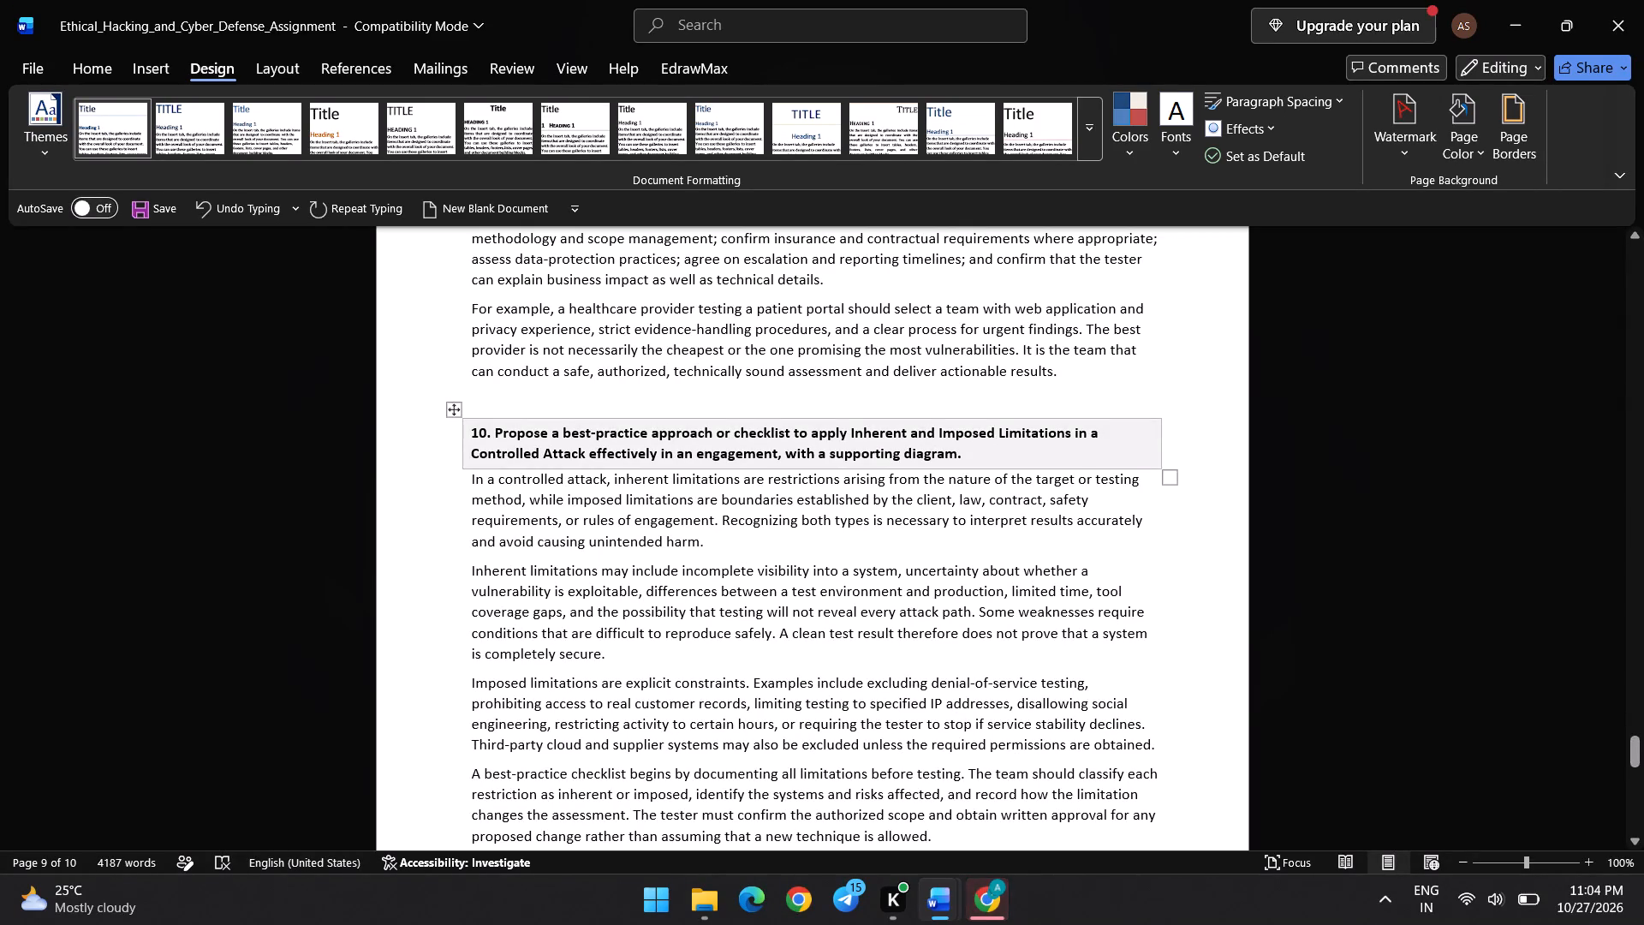
{"action": "left_click_drag", "start_coordinate": [473, 433], "coordinate": [966, 452]}
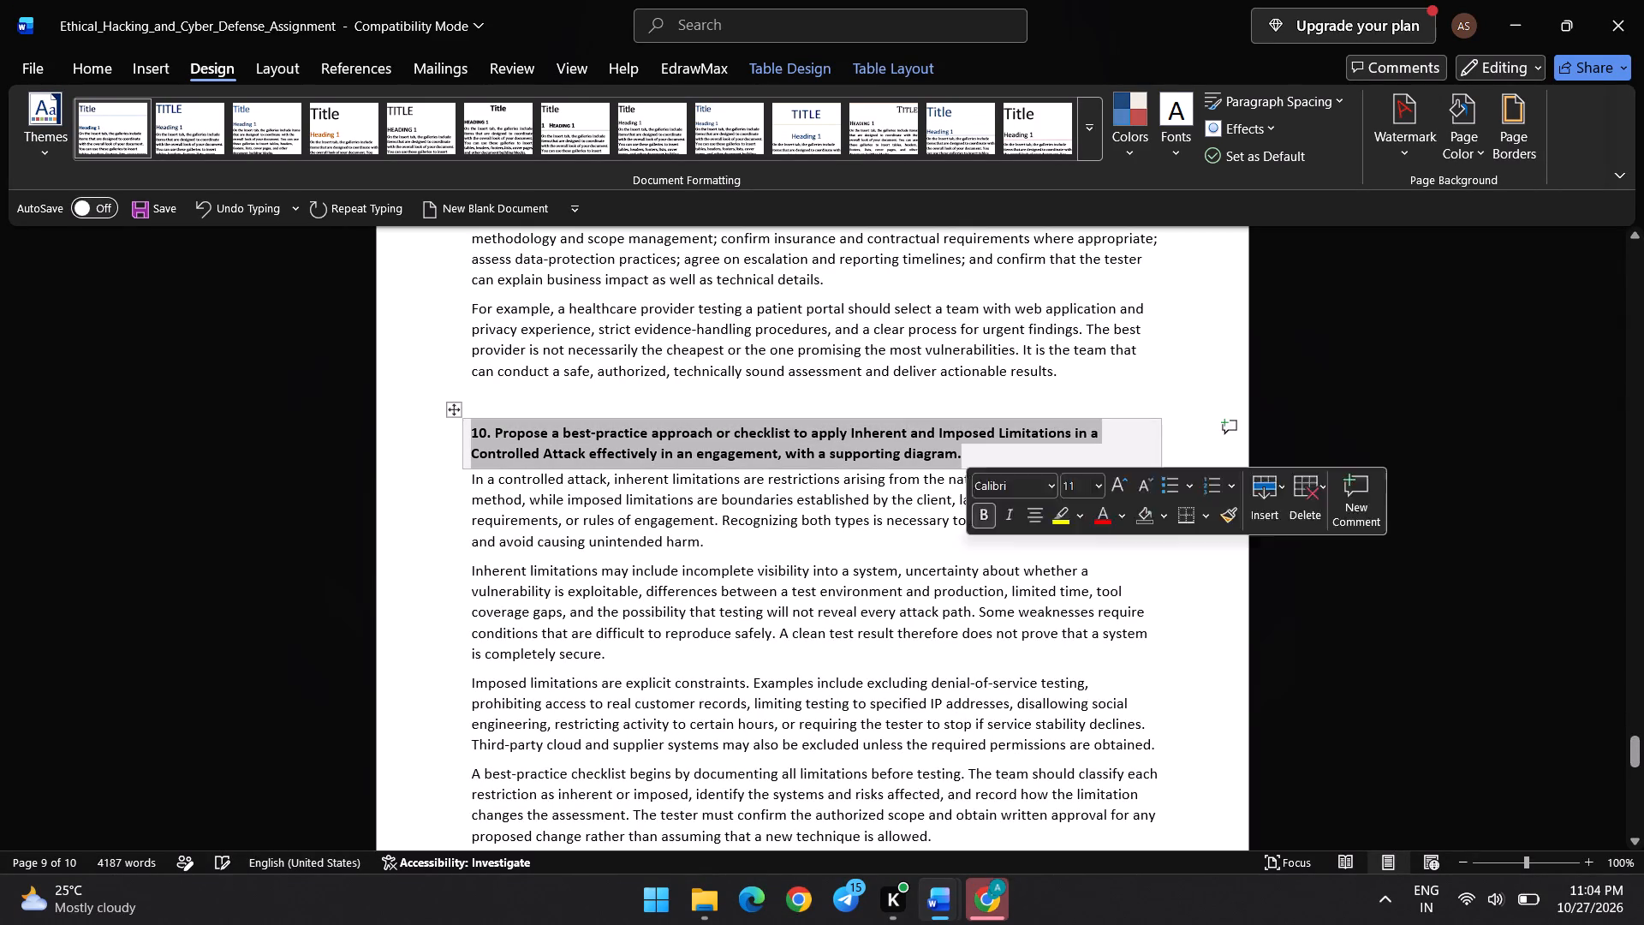
{"action": "key", "text": "ctrl+x"}
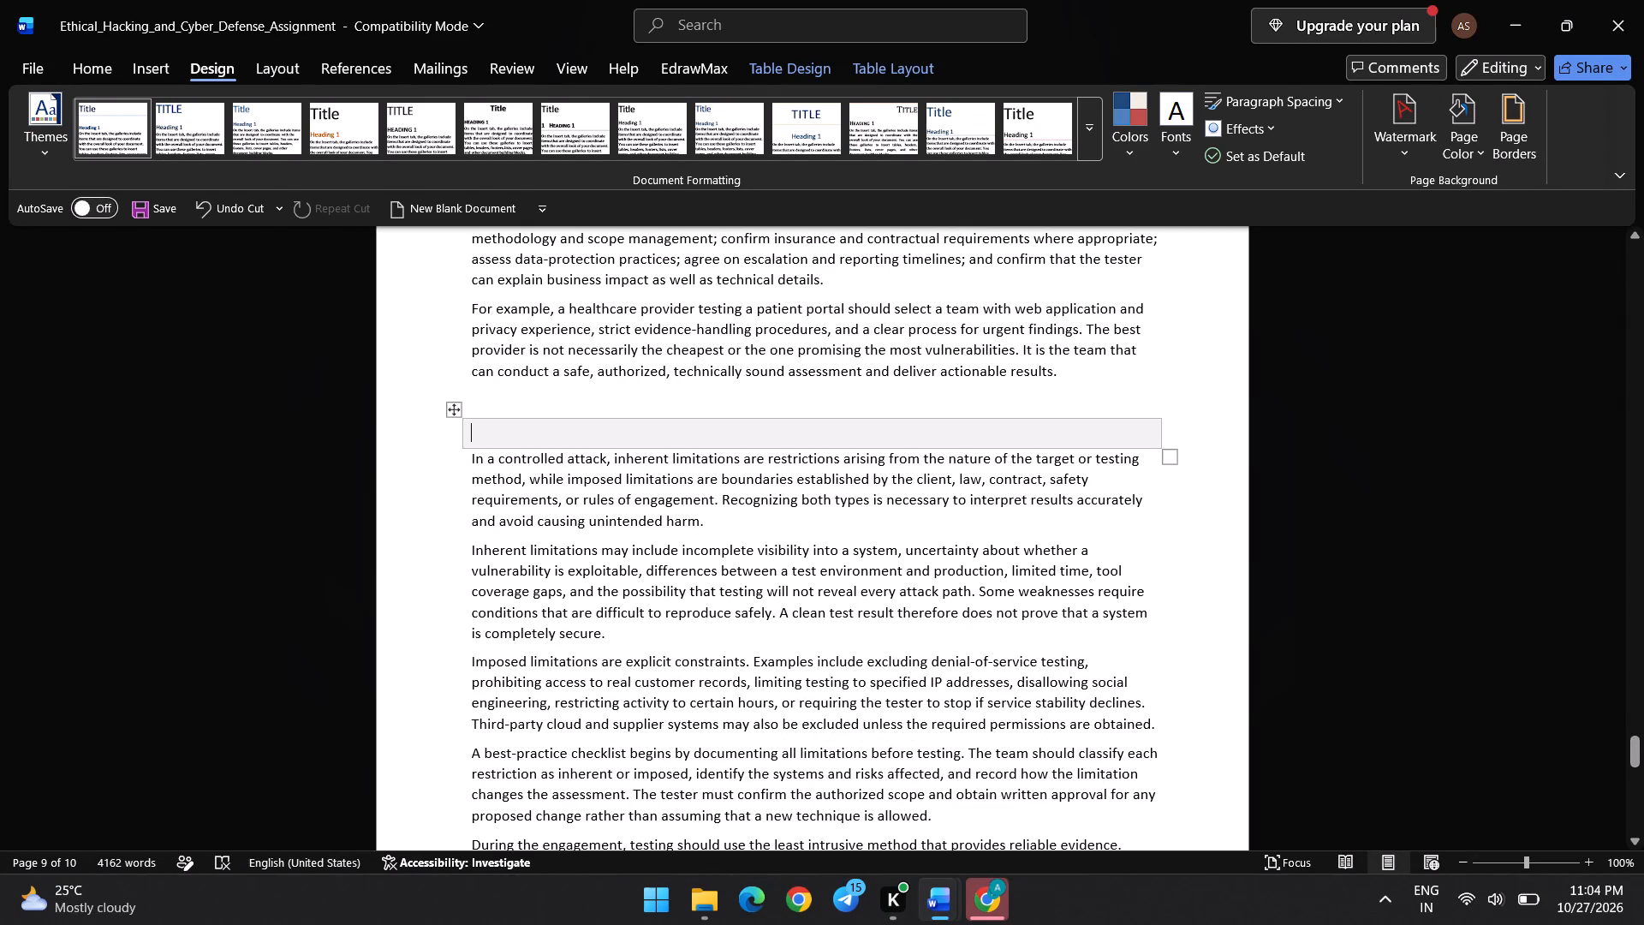
{"action": "right_click", "coordinate": [453, 409]}
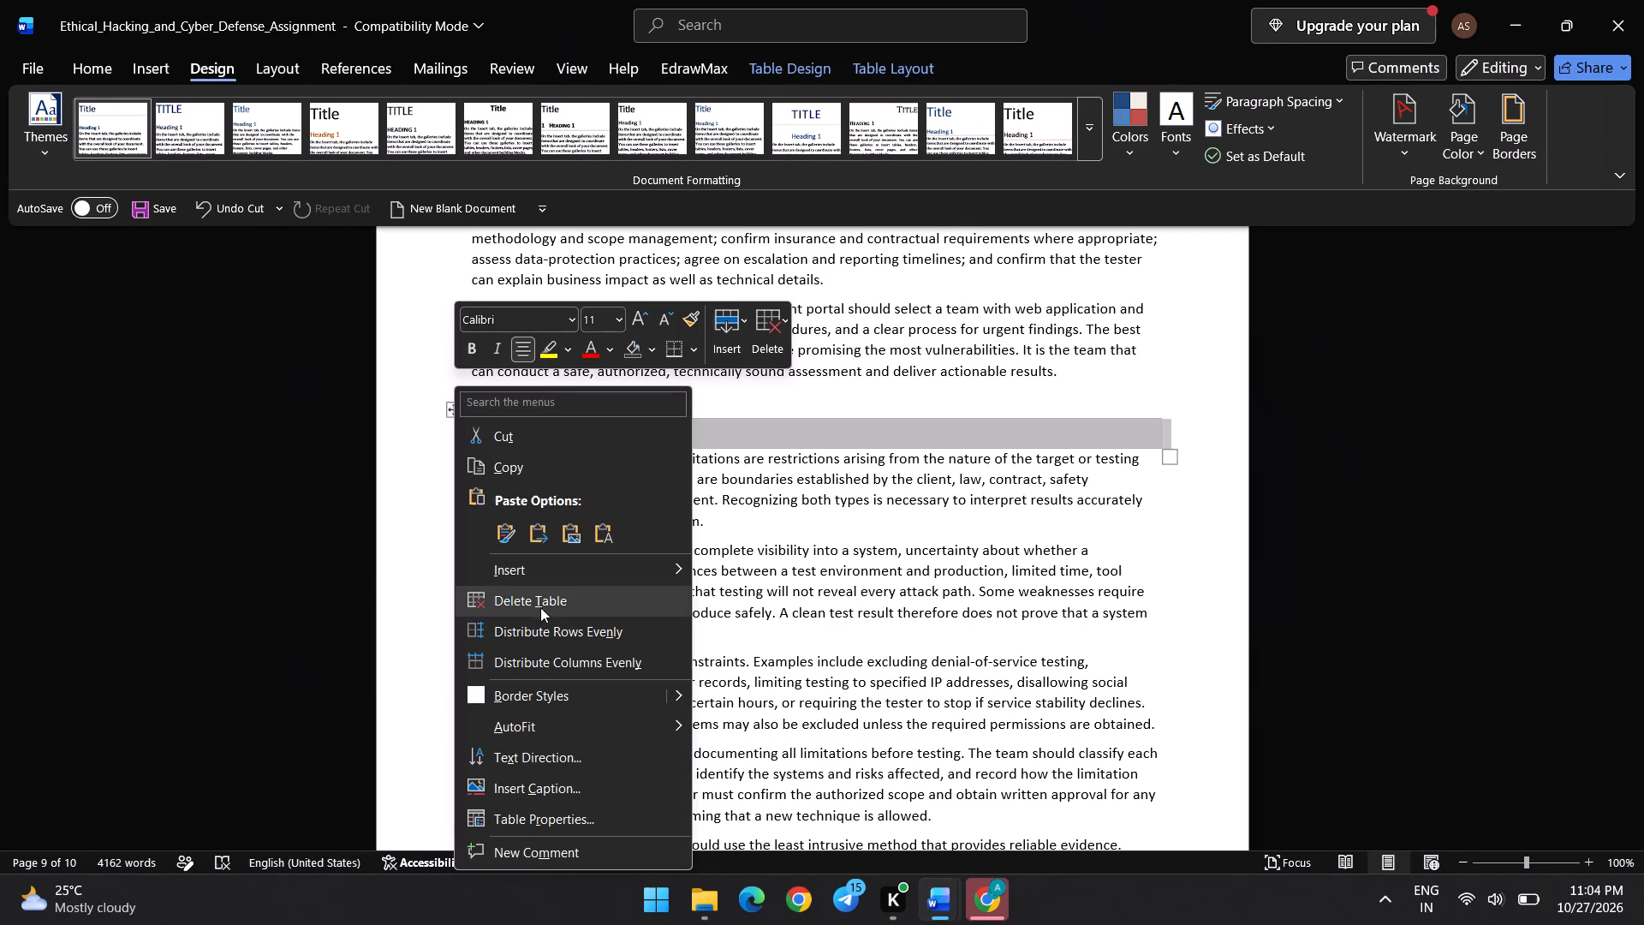
{"action": "left_click", "coordinate": [544, 602]}
{"action": "key", "text": "ctrl+v"}
{"action": "key", "text": "Return"}
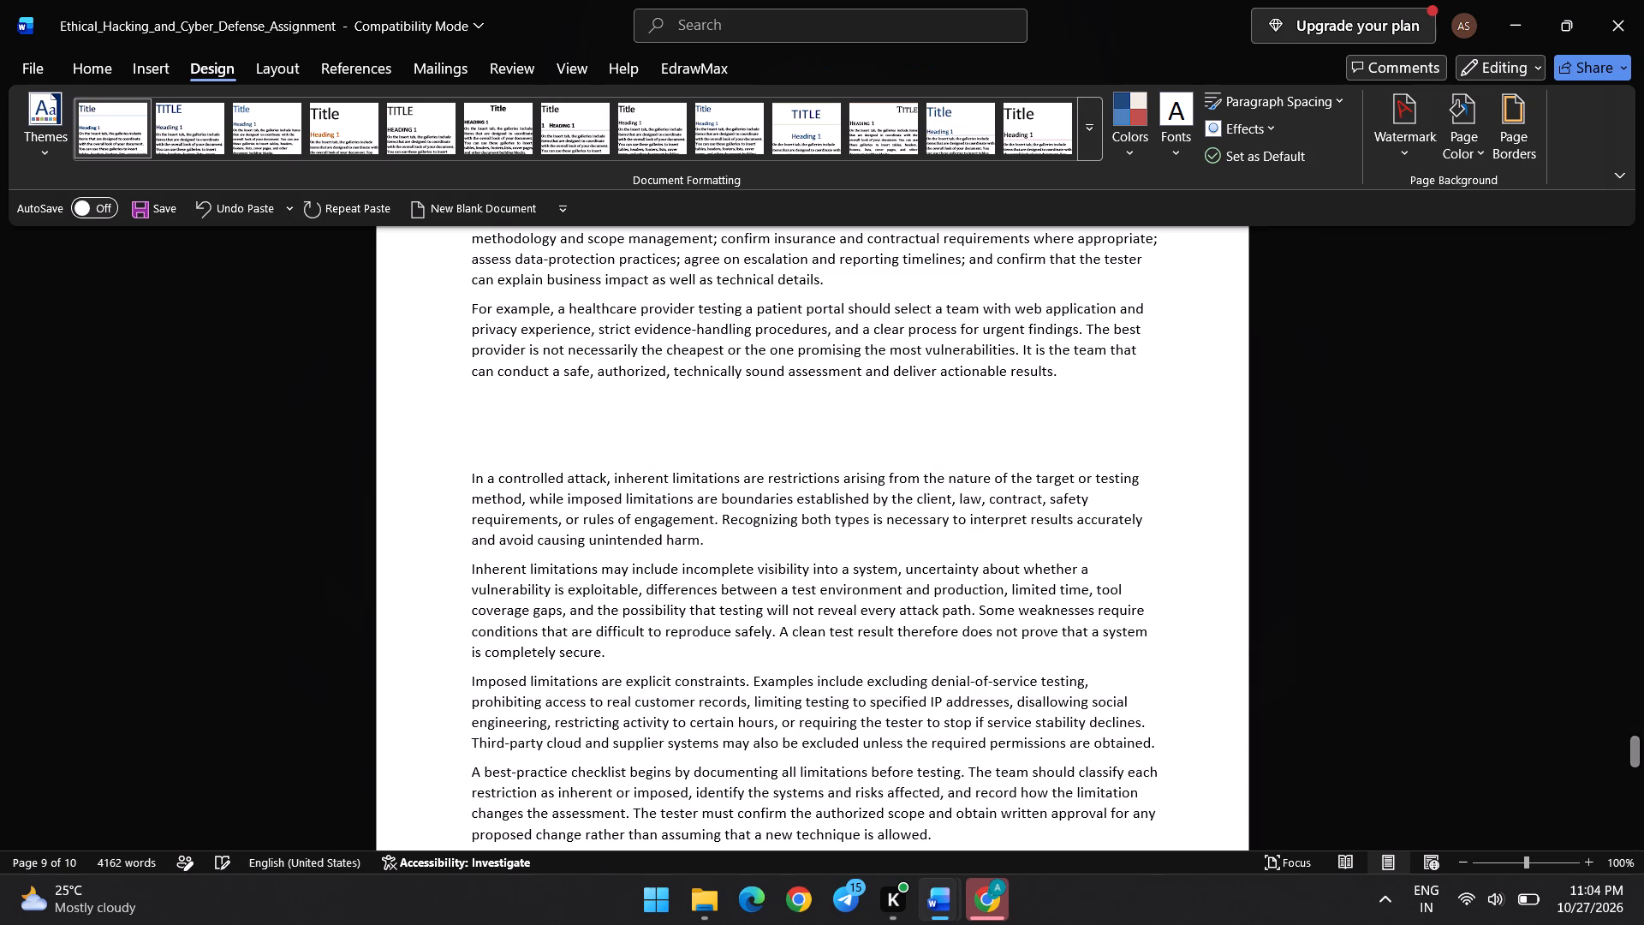
Save the Ethical_Hacking_and_Cyber_Defense_Assignment document.
{"action": "scroll", "coordinate": [537, 662], "scroll_direction": "down", "scroll_amount": 3}
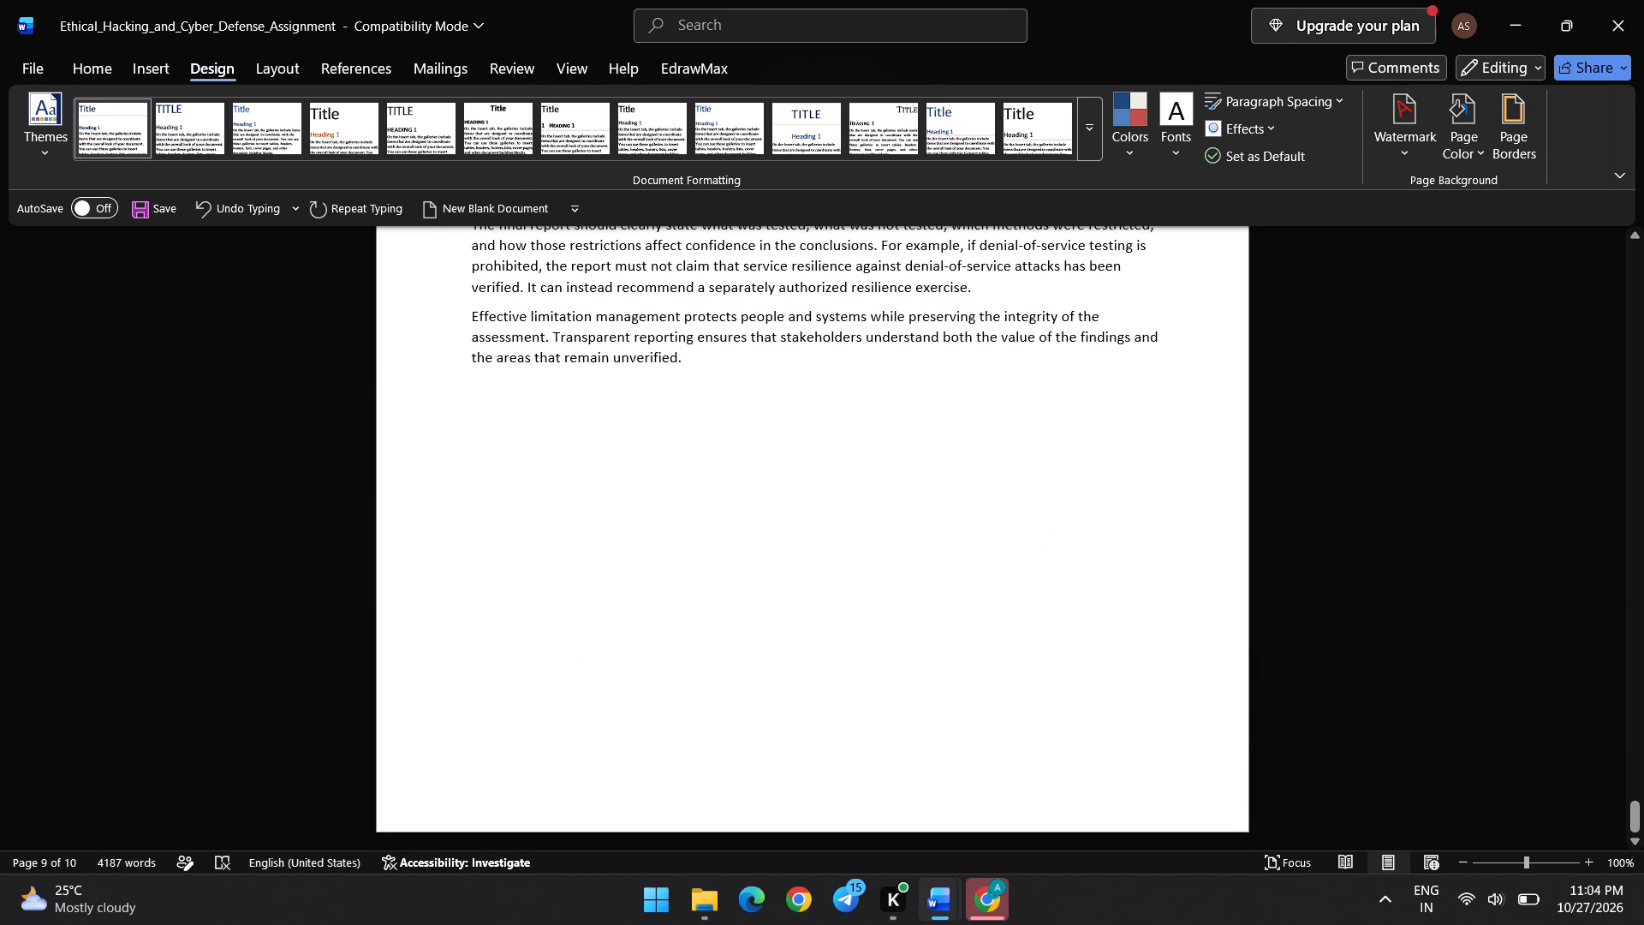
{"action": "key", "text": "ctrl+s"}
Copy the whole institute cover page, including logo heading and details table, from the Low_Power_VLSI_Circuits assignment, and minimise that document.
{"action": "scroll", "coordinate": [537, 662], "scroll_direction": "up", "scroll_amount": 20}
{"action": "scroll", "coordinate": [537, 662], "scroll_direction": "up", "scroll_amount": 14}
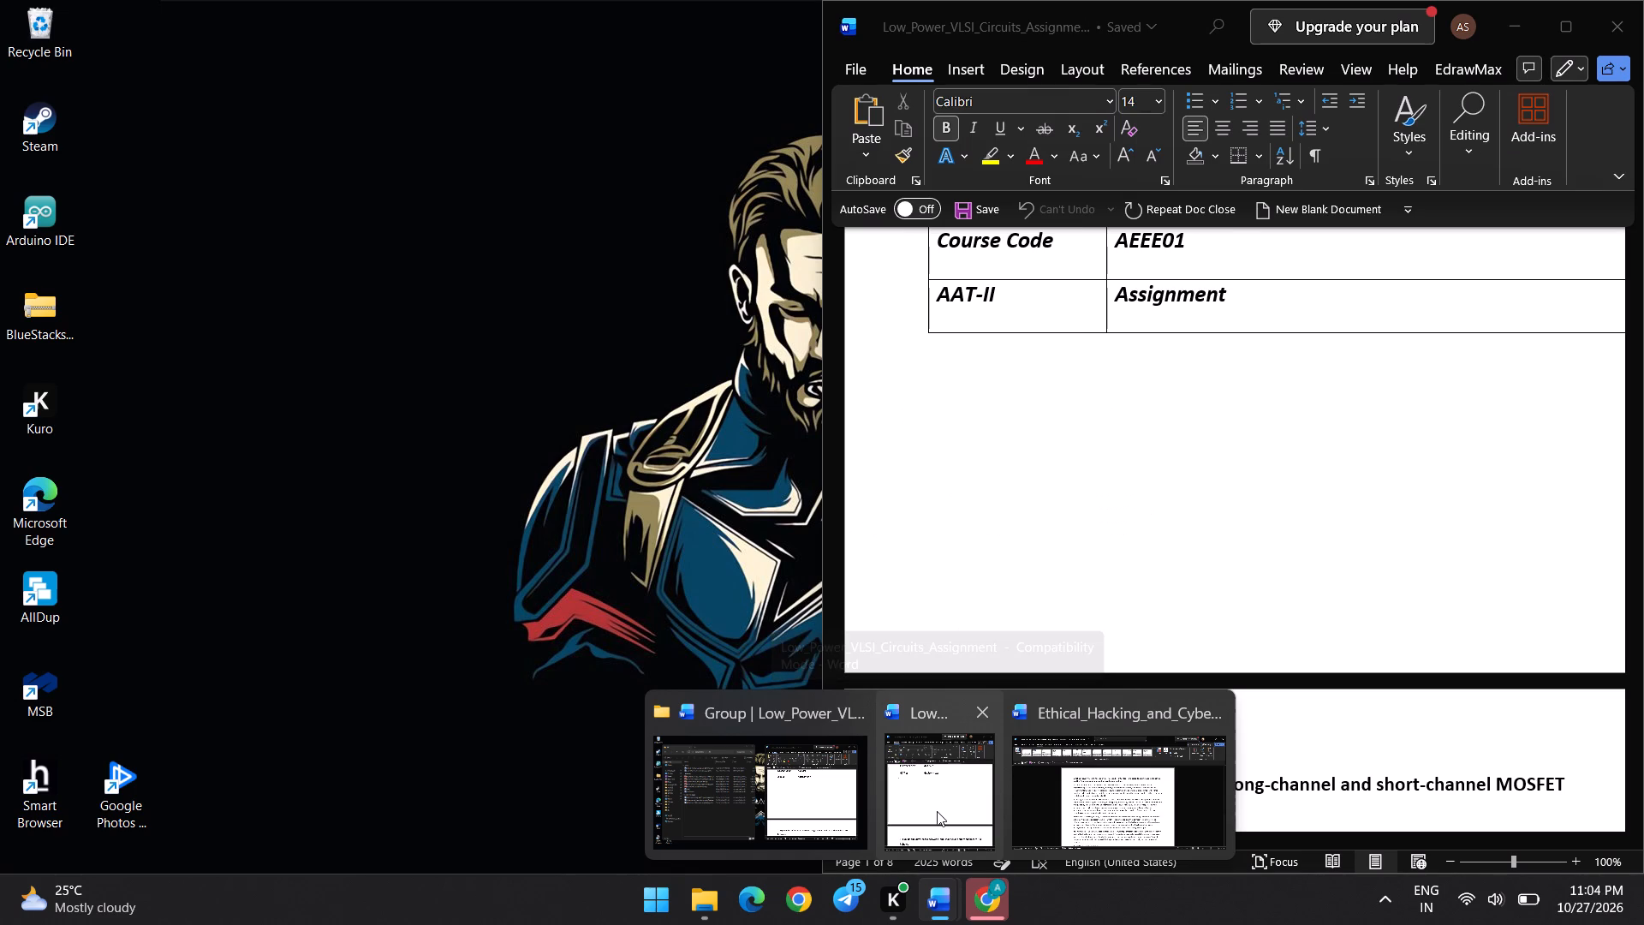
{"action": "left_click", "coordinate": [937, 811]}
{"action": "left_click_drag", "start_coordinate": [972, 639], "coordinate": [952, 363]}
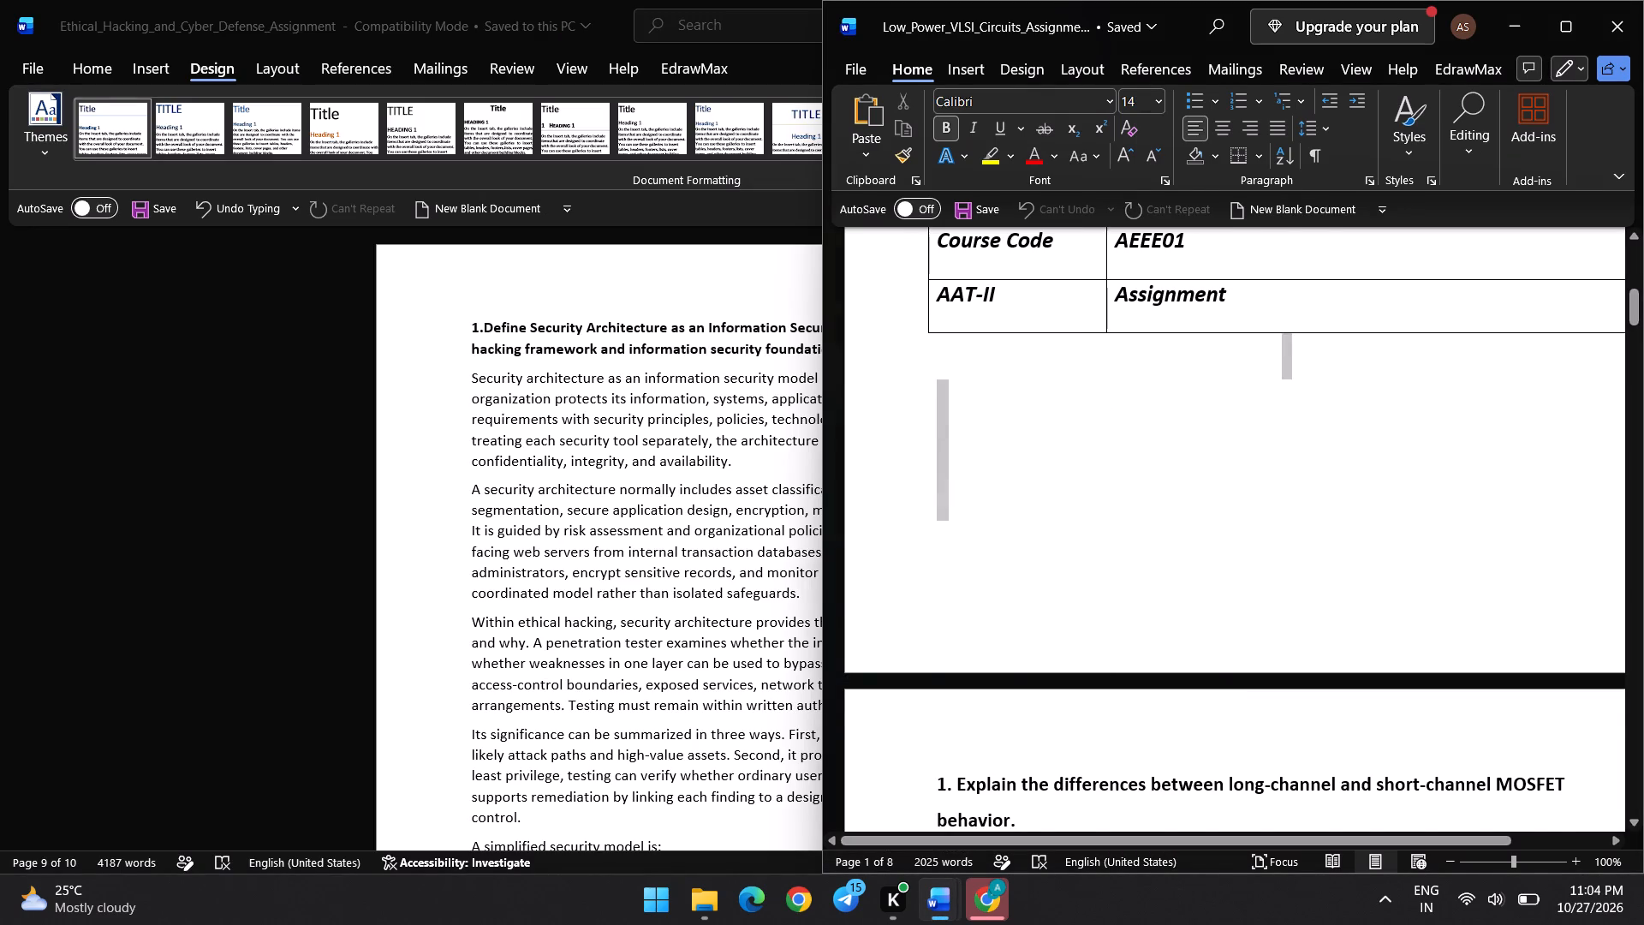
{"action": "left_click_drag", "start_coordinate": [952, 363], "coordinate": [943, 12]}
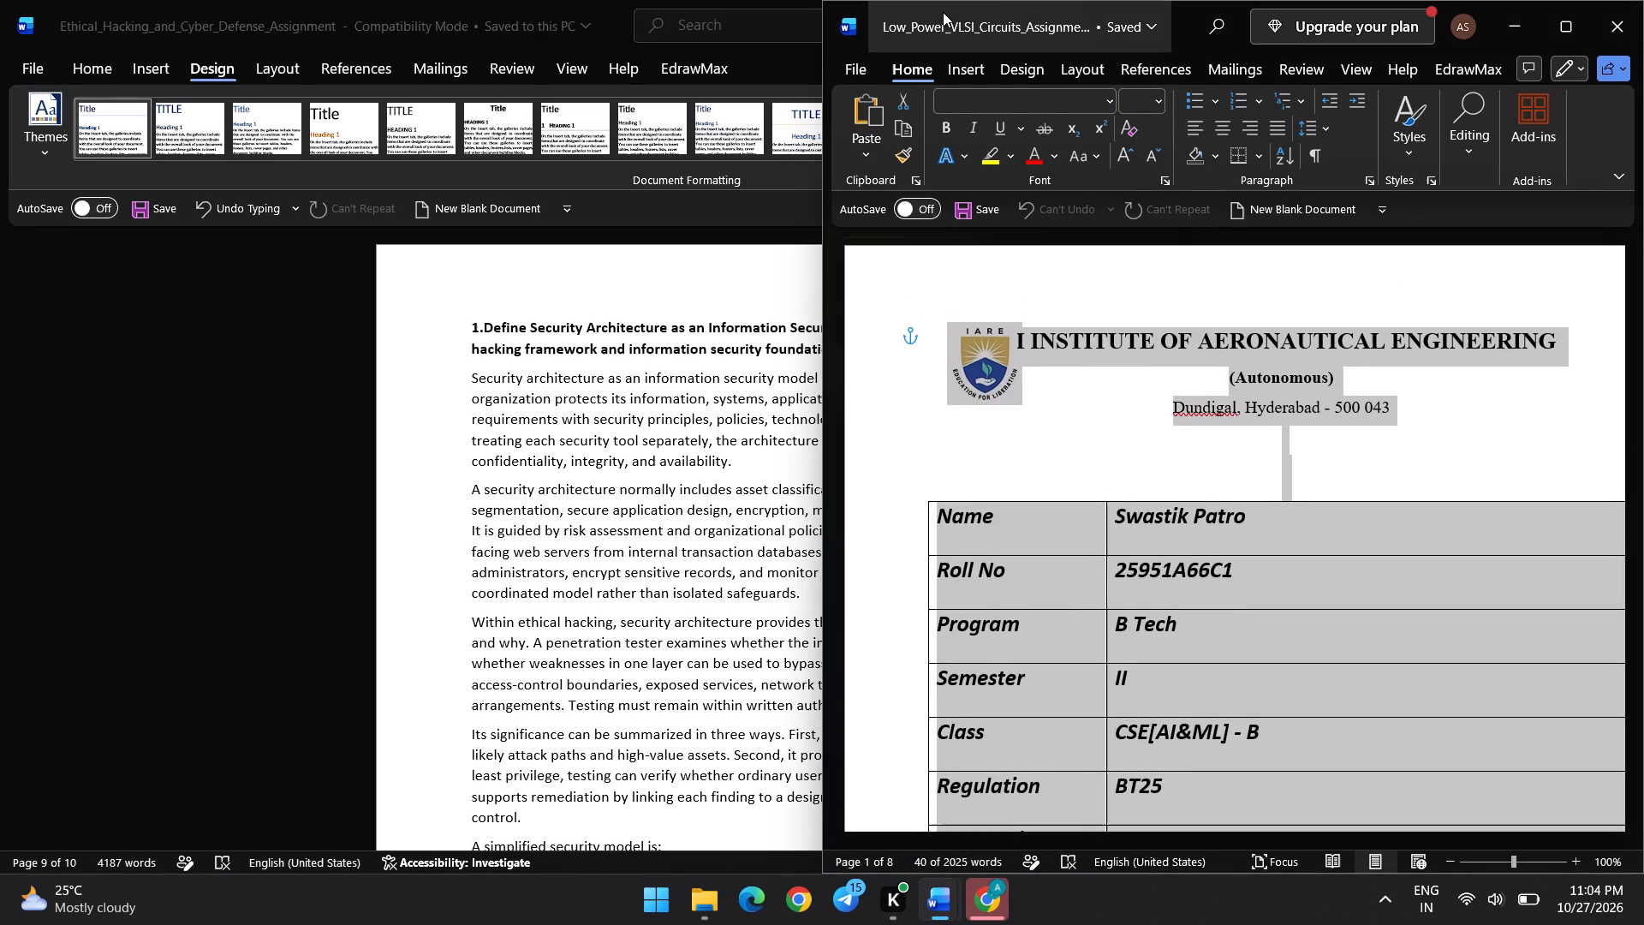
{"action": "key", "text": "ctrl+c"}
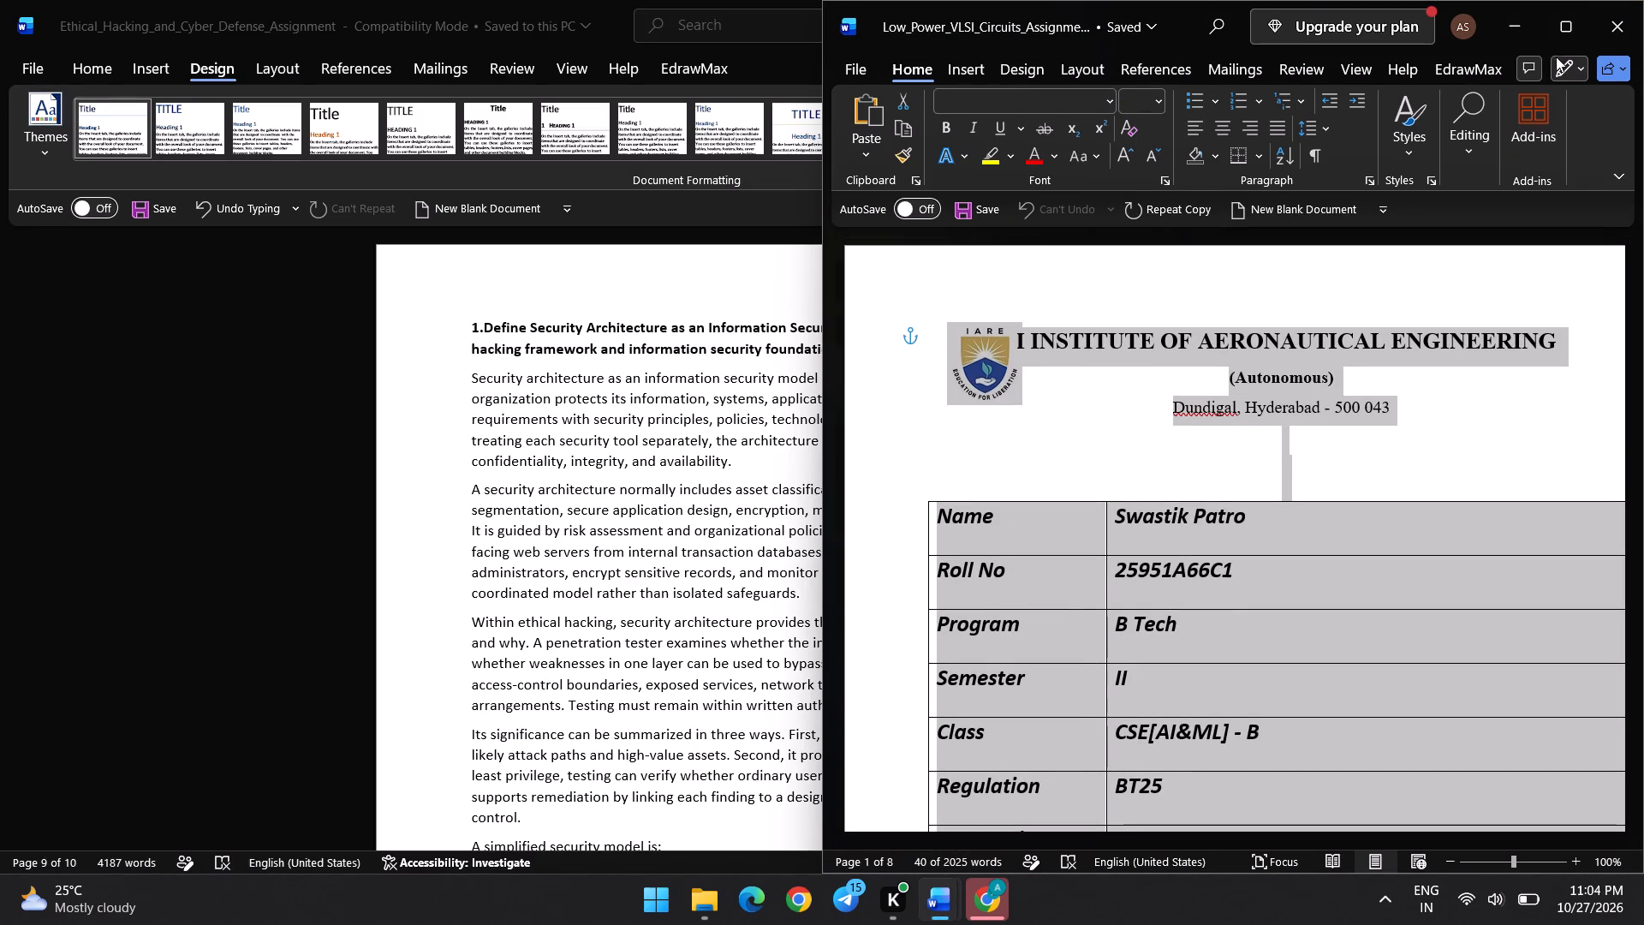
{"action": "left_click", "coordinate": [1515, 32]}
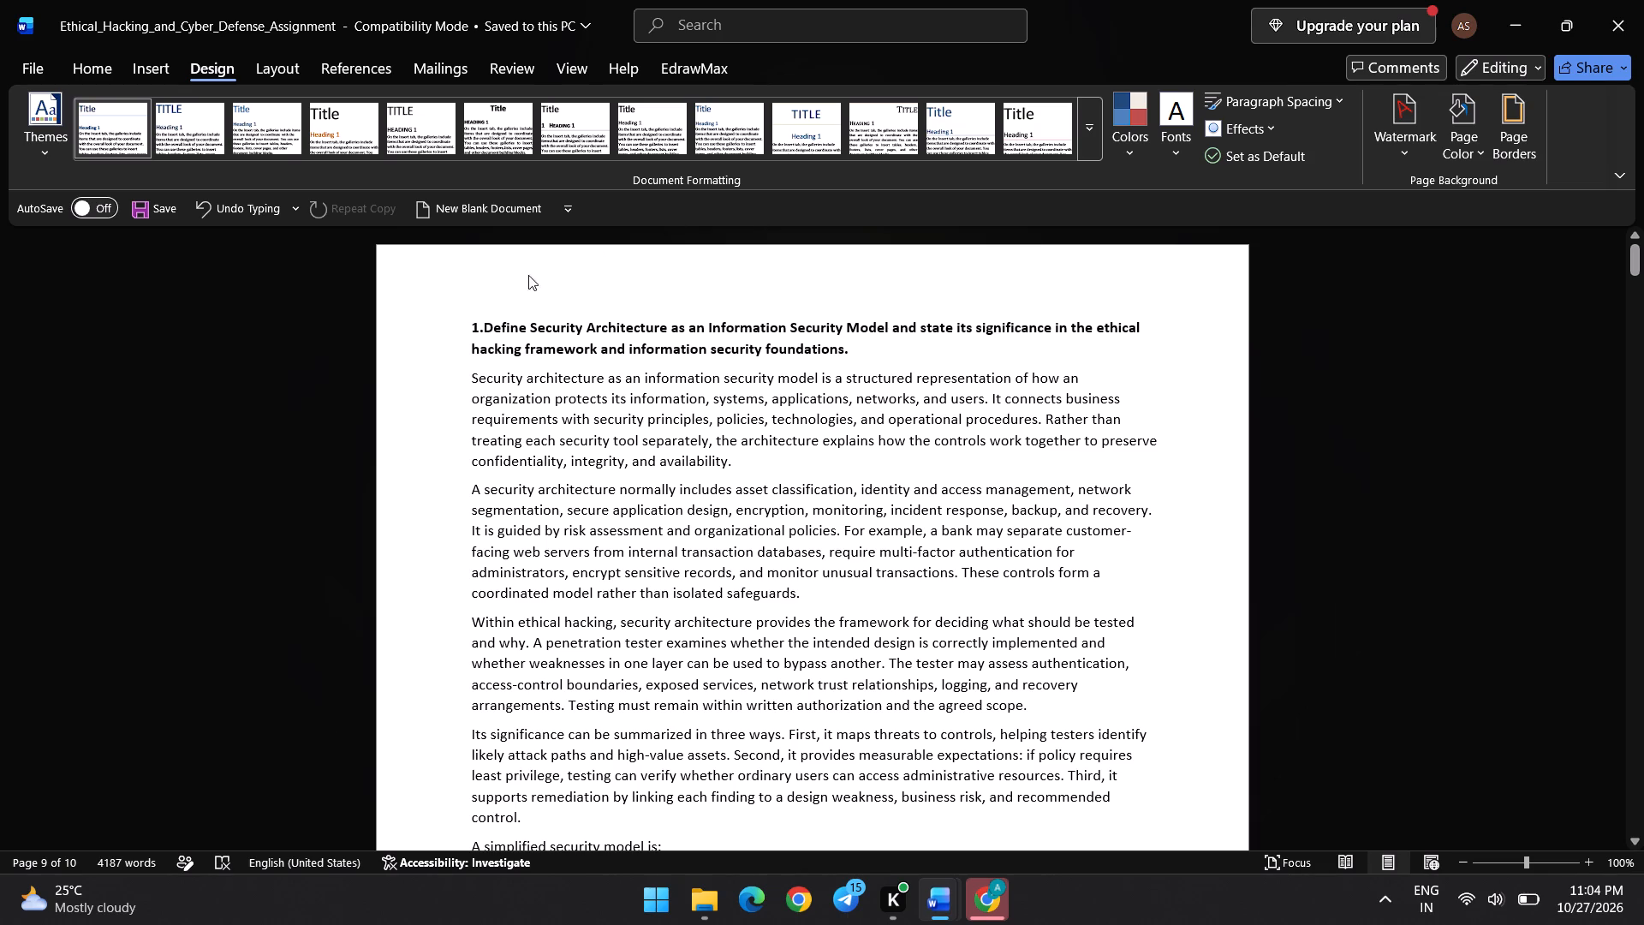
Paste the copied cover page at the very start of the Ethical Hacking document, before the question 1 heading.
{"action": "left_click", "coordinate": [485, 292]}
{"action": "key", "text": "Left"}
{"action": "key", "text": "Left"}
{"action": "key", "text": "ctrl+v"}
Insert blank paragraphs between the cover page table and the question 1 heading to push the heading down towards the next page.
{"action": "key", "text": "Return"}
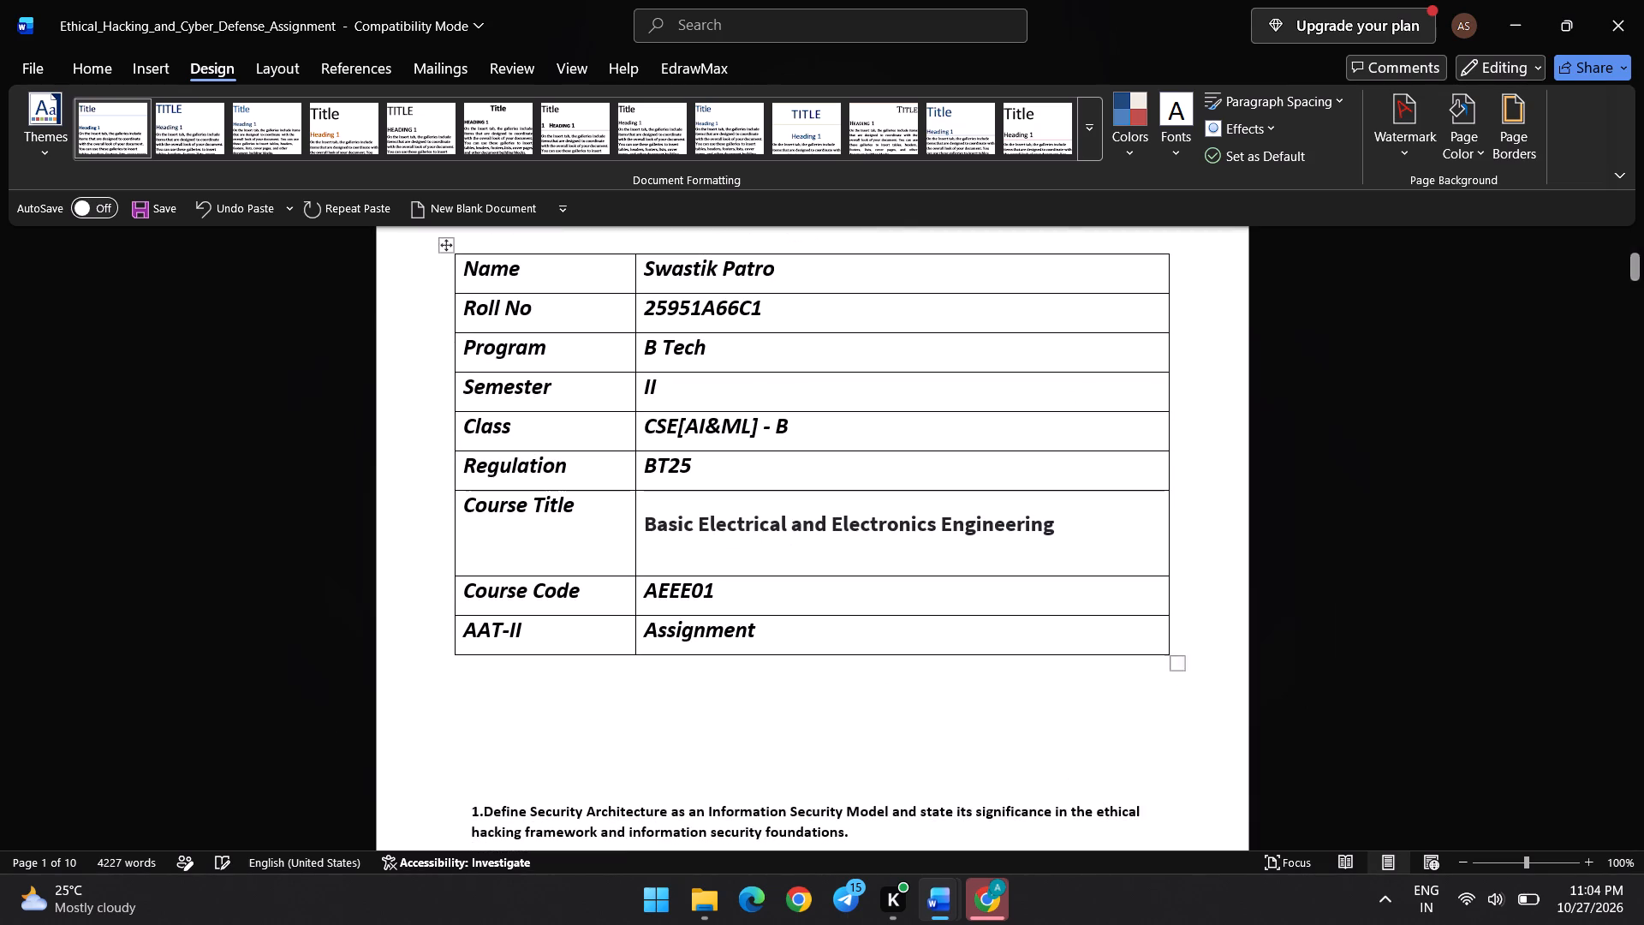
{"action": "key", "text": "Return"}
{"action": "key", "text": "Return"}
{"action": "key", "text": "Return"}
{"action": "key", "text": "Return"}
{"action": "key", "text": "Return"}
{"action": "key", "text": "Return"}
{"action": "key", "text": "Return"}
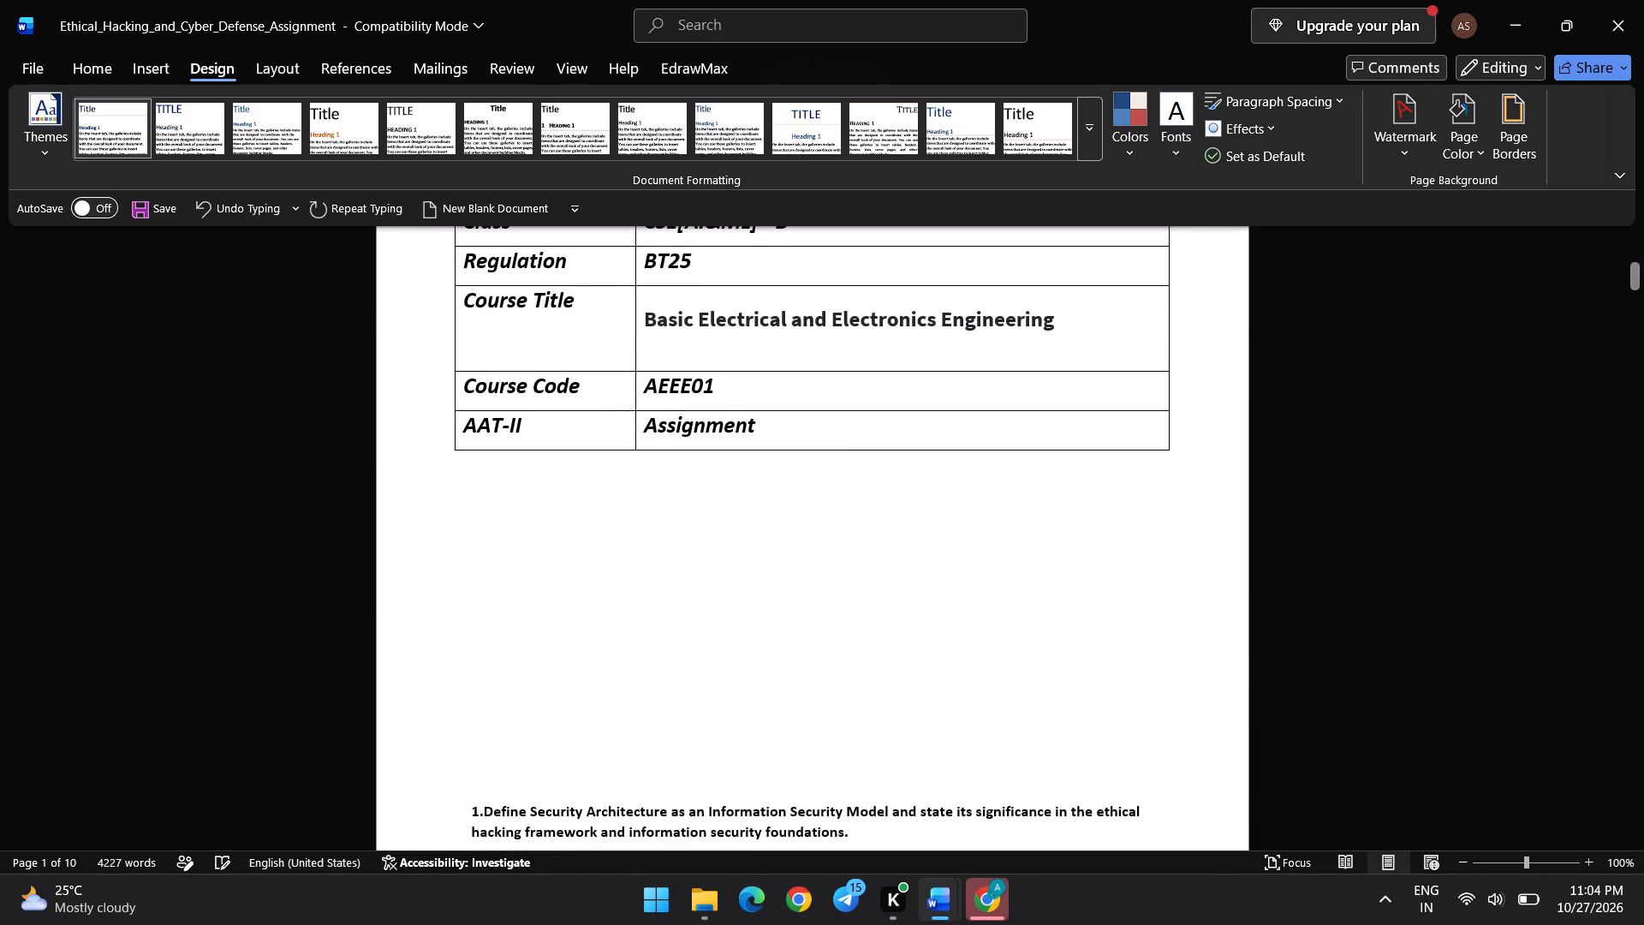
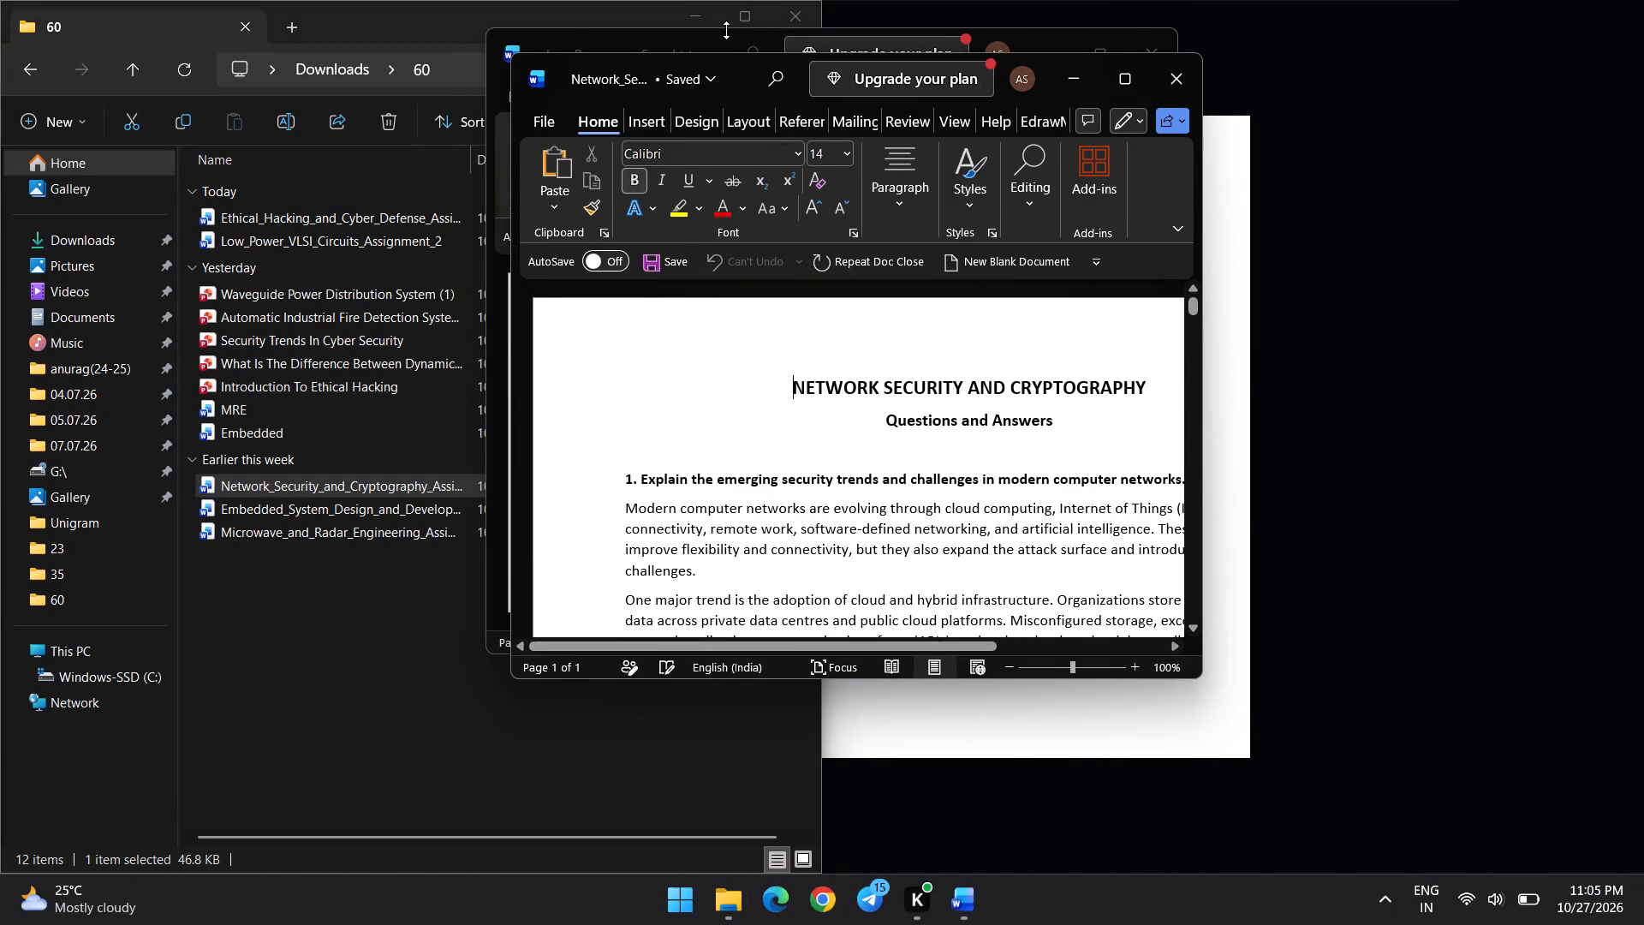
Look through the cover page and question pages of the Low_Power_VLSI_Circuits_Assignment document, and minimise it.
{"action": "left_click", "coordinate": [726, 30]}
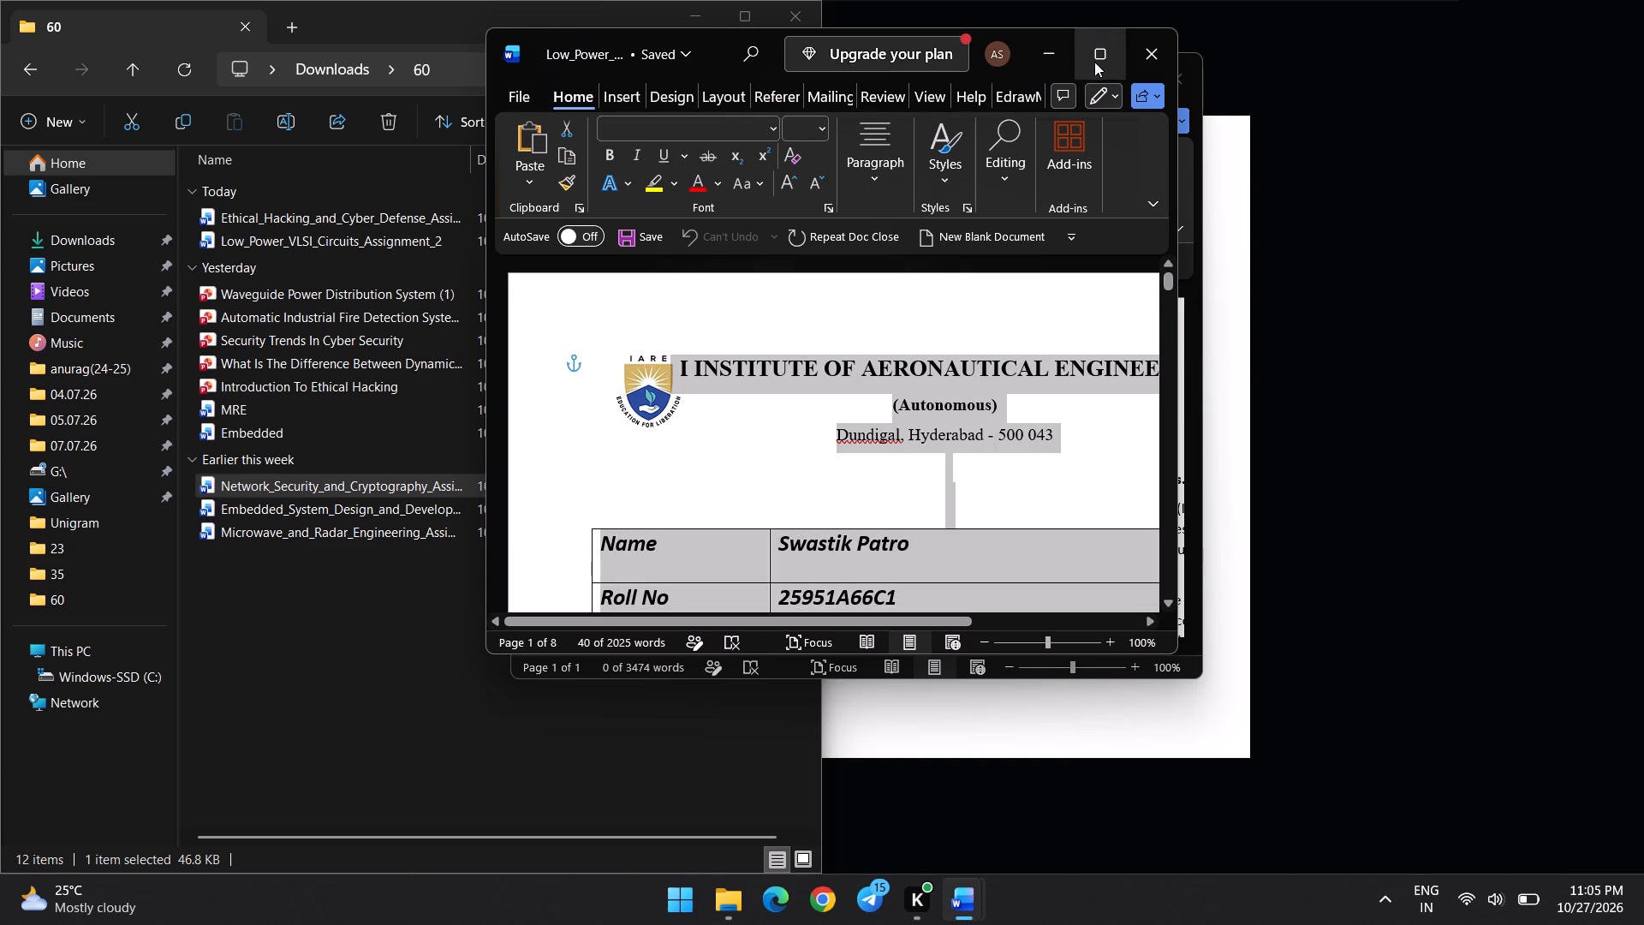
{"action": "left_click", "coordinate": [1095, 54]}
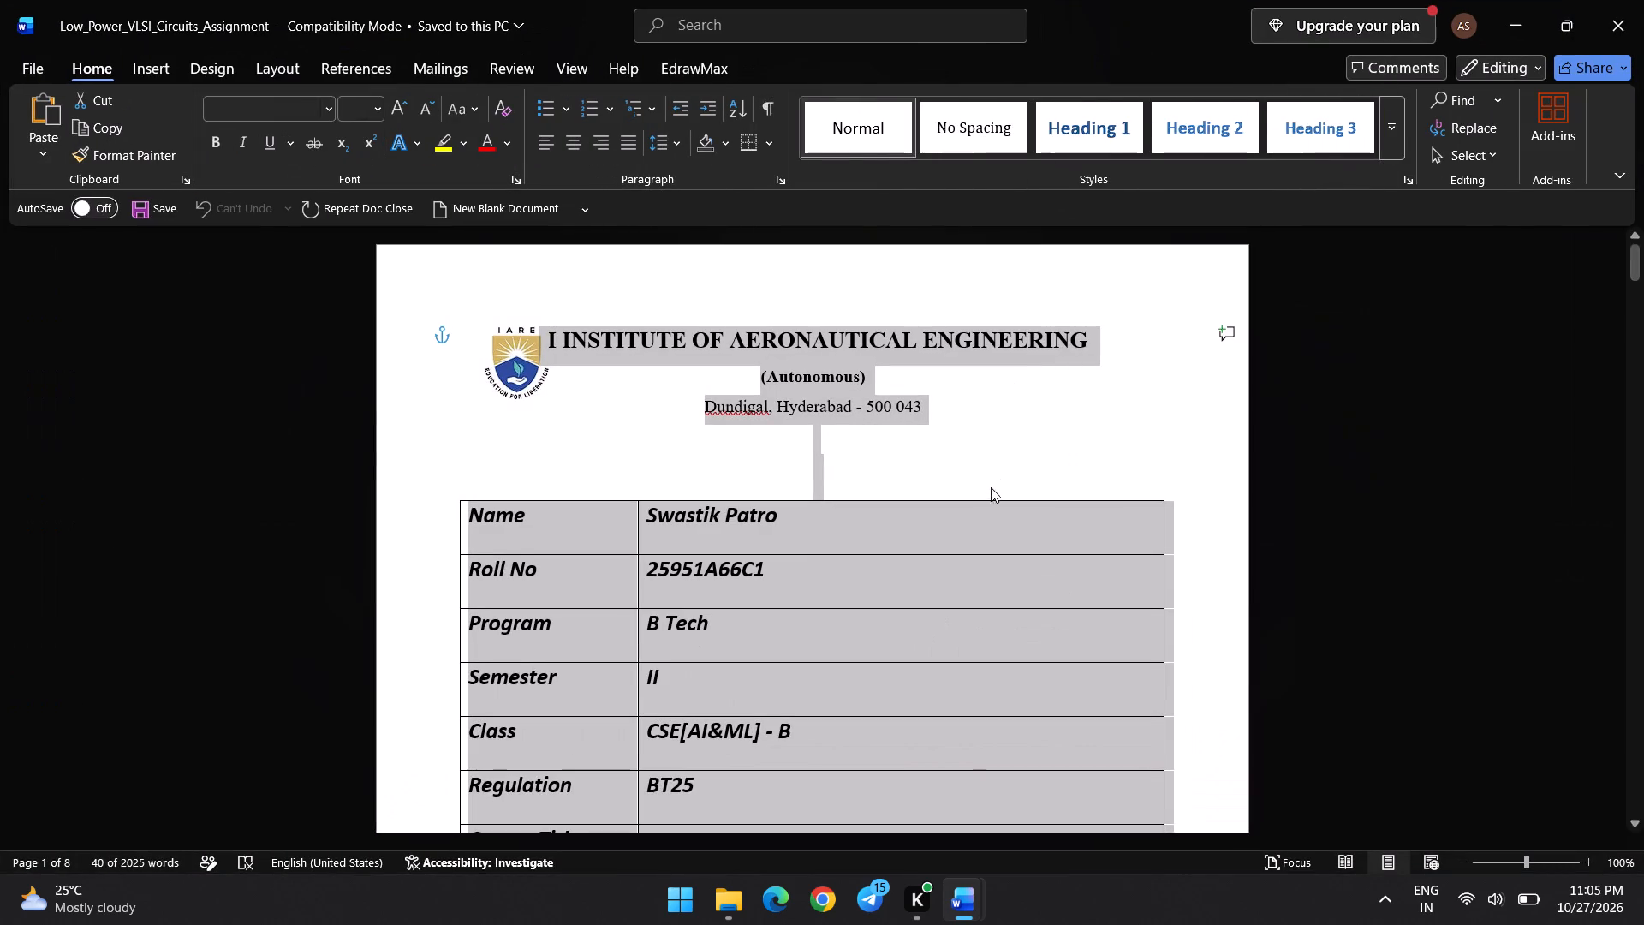
{"action": "scroll", "coordinate": [988, 492], "scroll_direction": "down", "scroll_amount": 8}
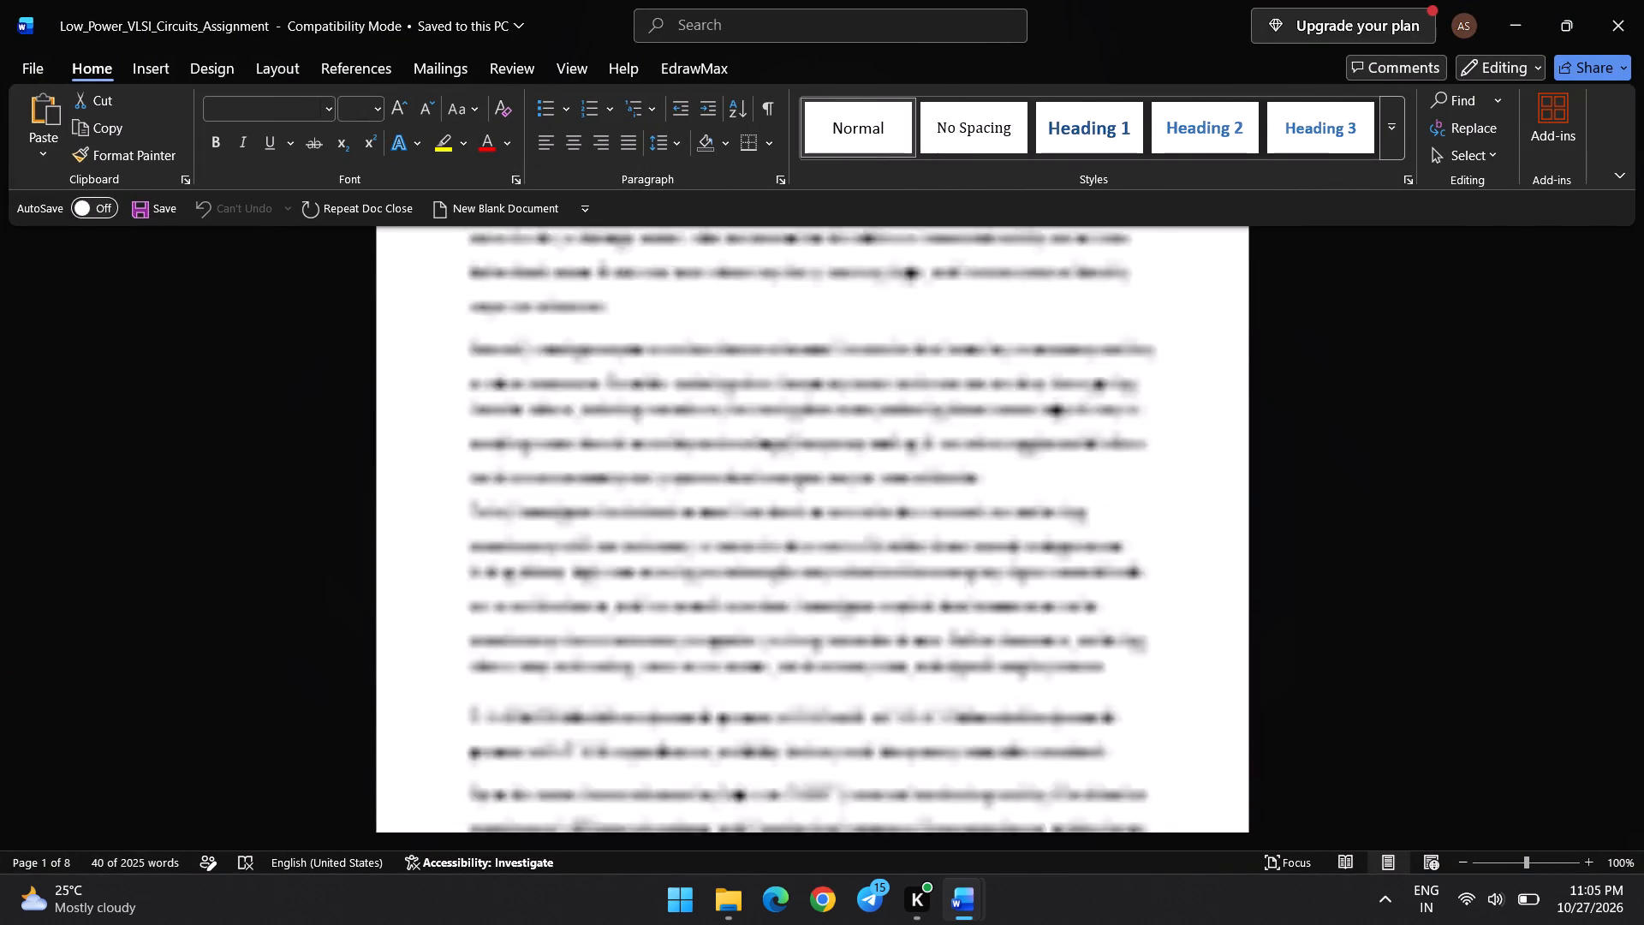
{"action": "scroll", "coordinate": [988, 492], "scroll_direction": "down", "scroll_amount": 5}
{"action": "scroll", "coordinate": [988, 492], "scroll_direction": "up", "scroll_amount": 3}
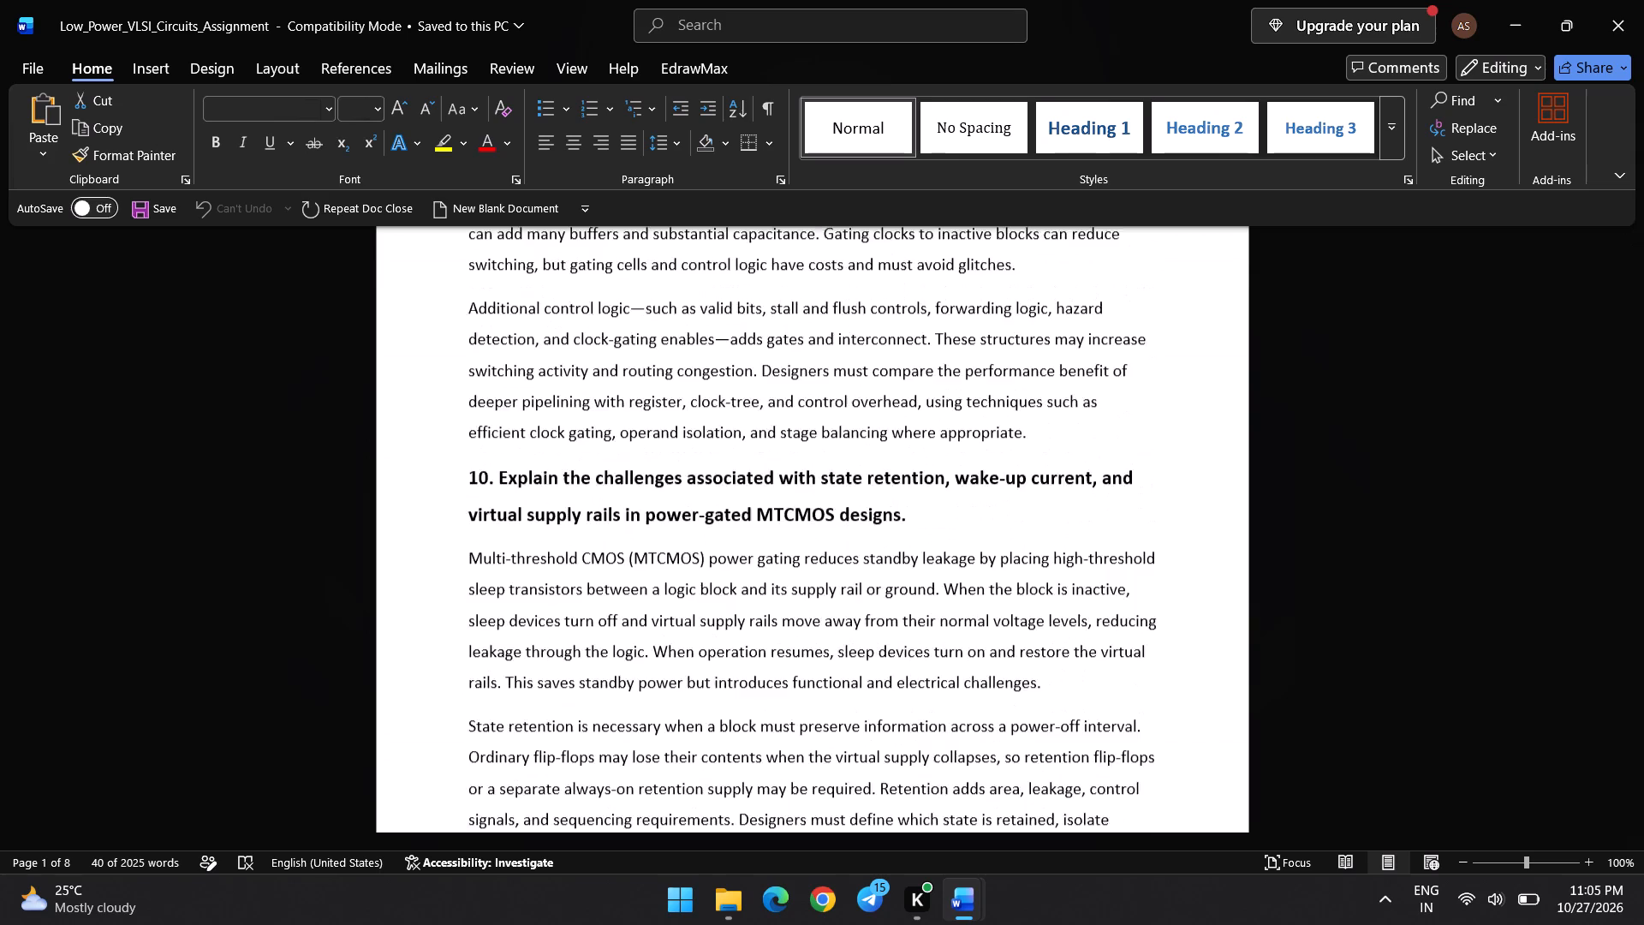
{"action": "scroll", "coordinate": [988, 492], "scroll_direction": "up", "scroll_amount": 2}
{"action": "left_click", "coordinate": [1540, 9]}
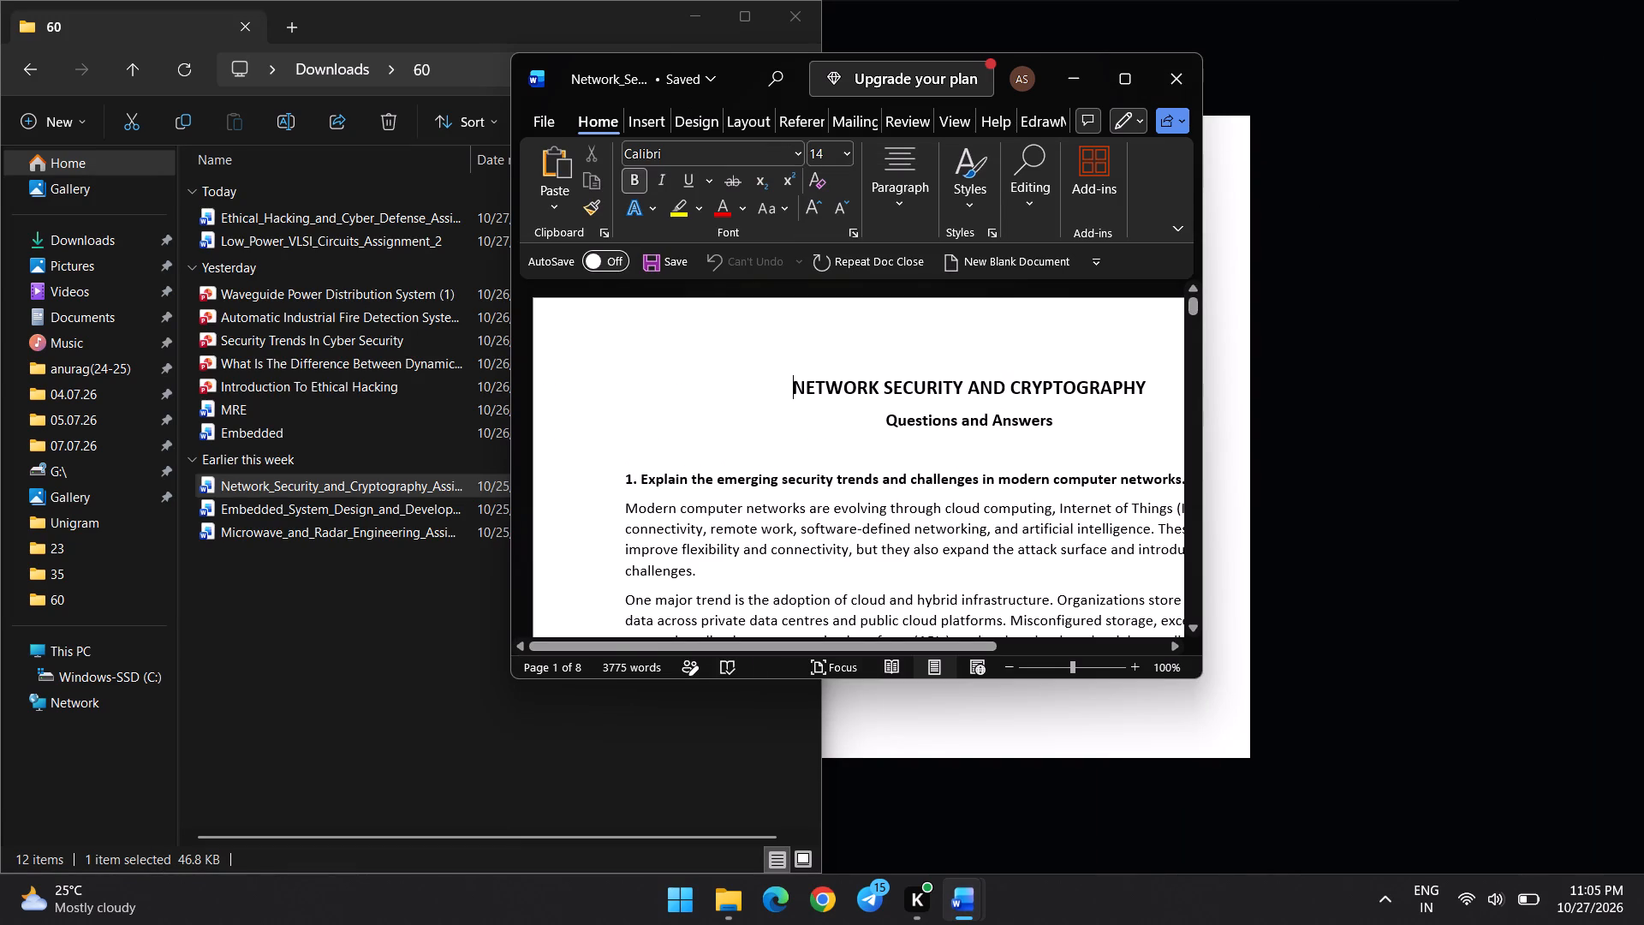
Replace the title and "Questions and Answers" subtitle at the start of the Network Security and Cryptography document with the copied institute cover page.
{"action": "left_click_drag", "start_coordinate": [1075, 418], "coordinate": [767, 397]}
{"action": "key", "text": "BackSpace"}
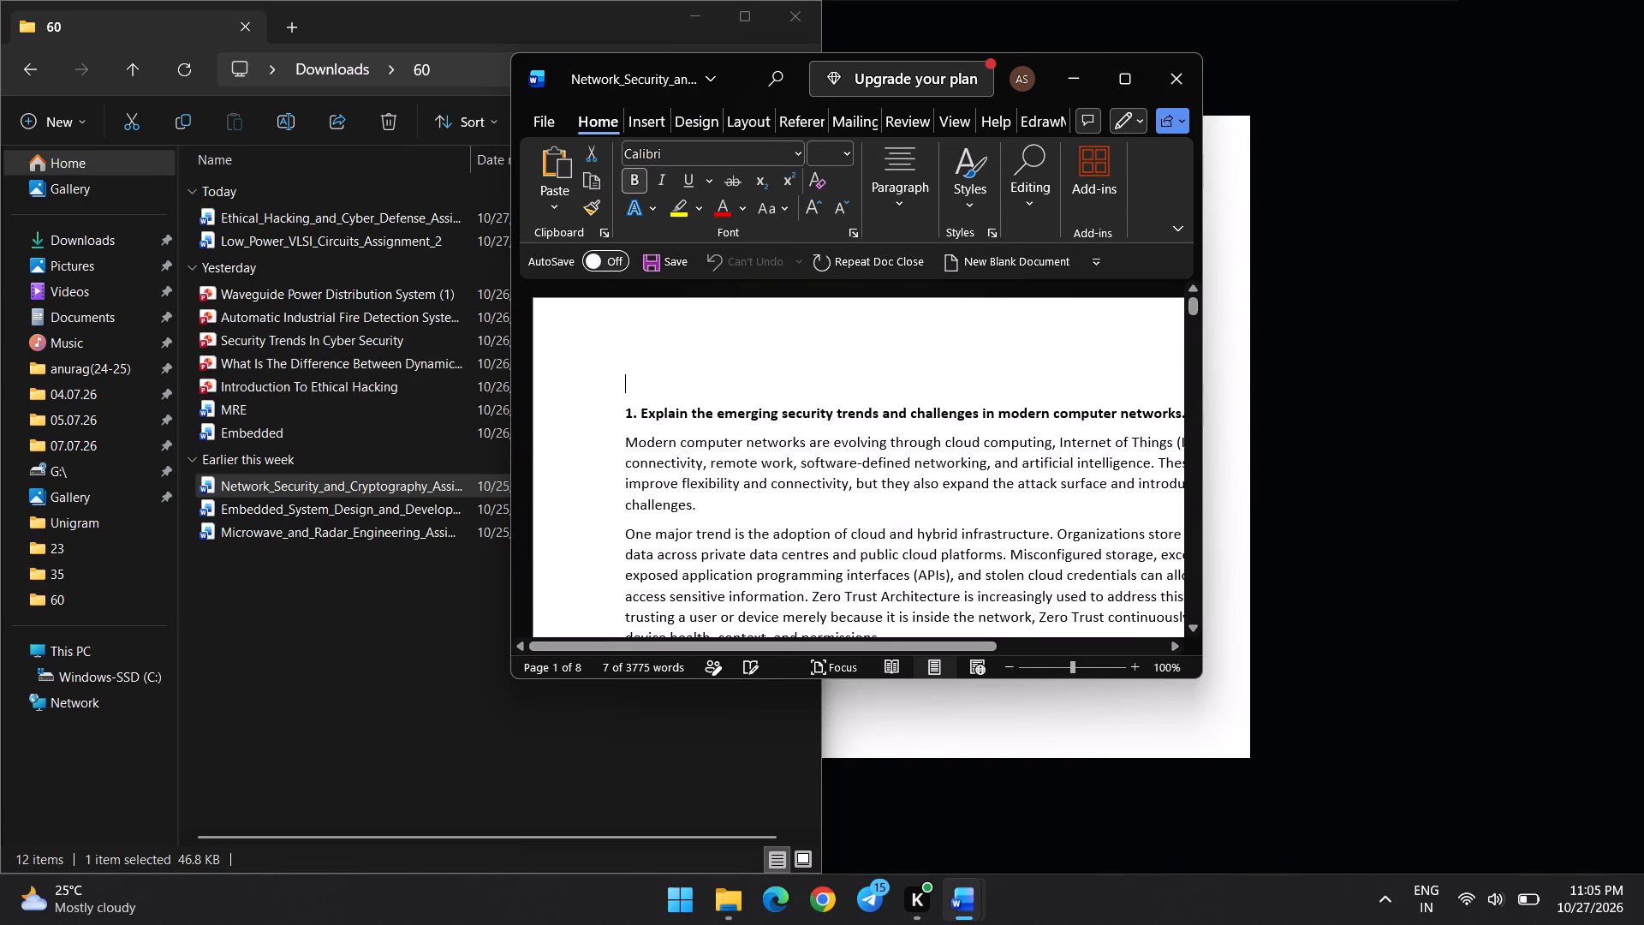
{"action": "key", "text": "ctrl+v"}
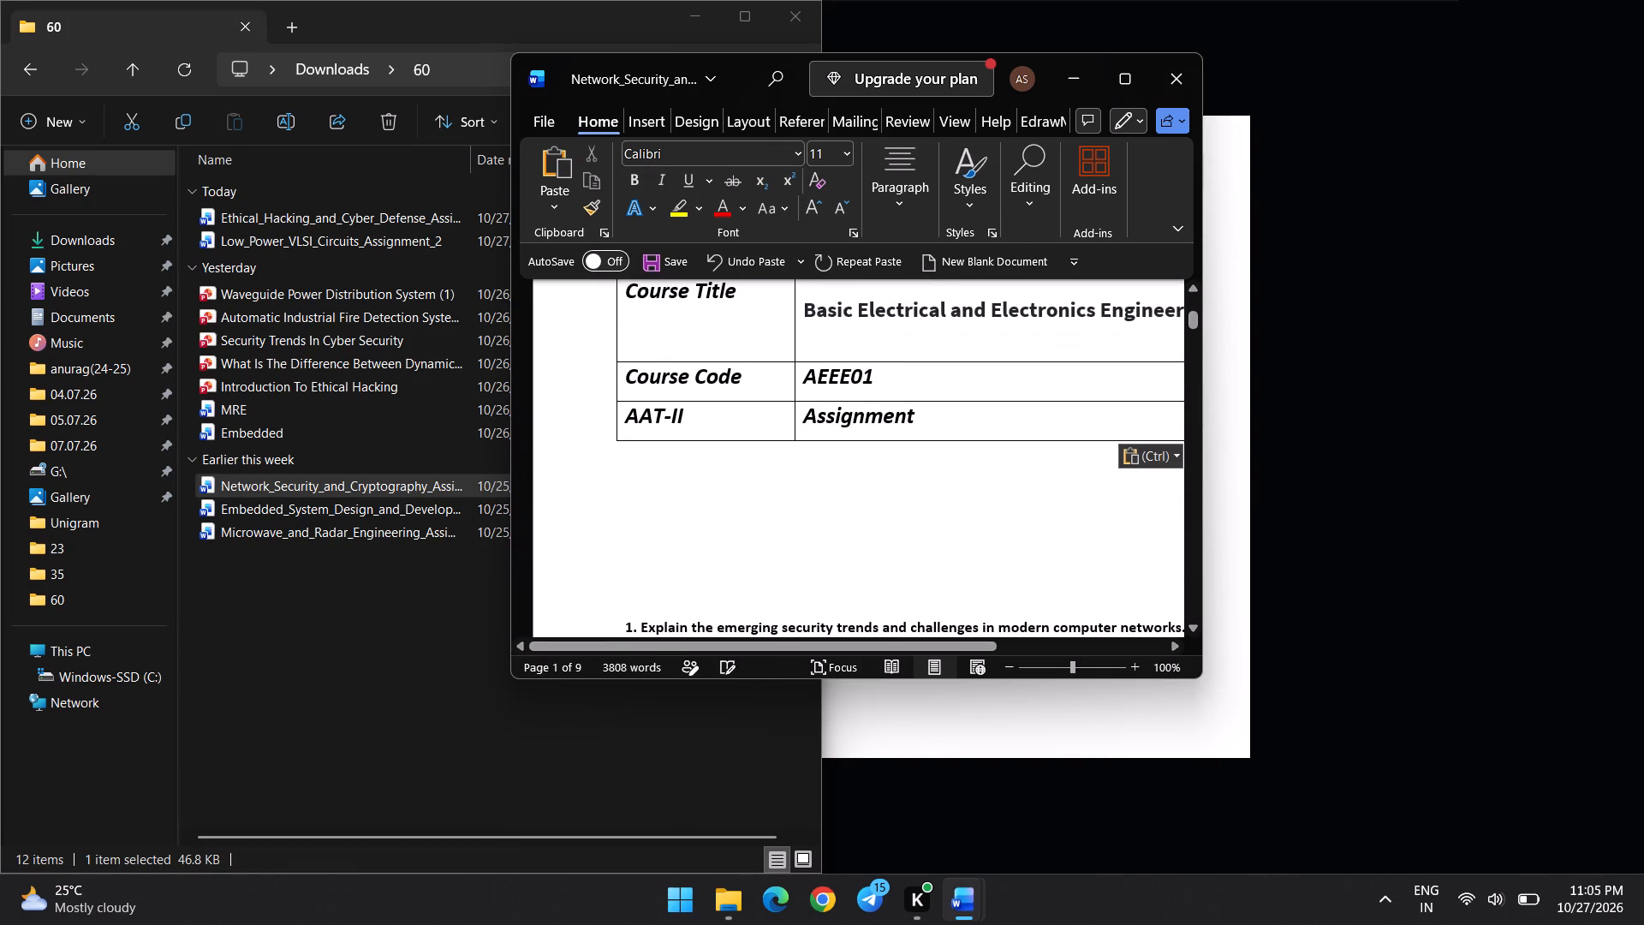
Insert blank paragraphs below the cover page table so the question 1 heading starts on the second page, and save the document.
{"action": "key", "text": "Return"}
{"action": "key", "text": "Return"}
{"action": "key", "text": "Return"}
{"action": "key", "text": "Return"}
{"action": "key", "text": "Return"}
{"action": "key", "text": "Return"}
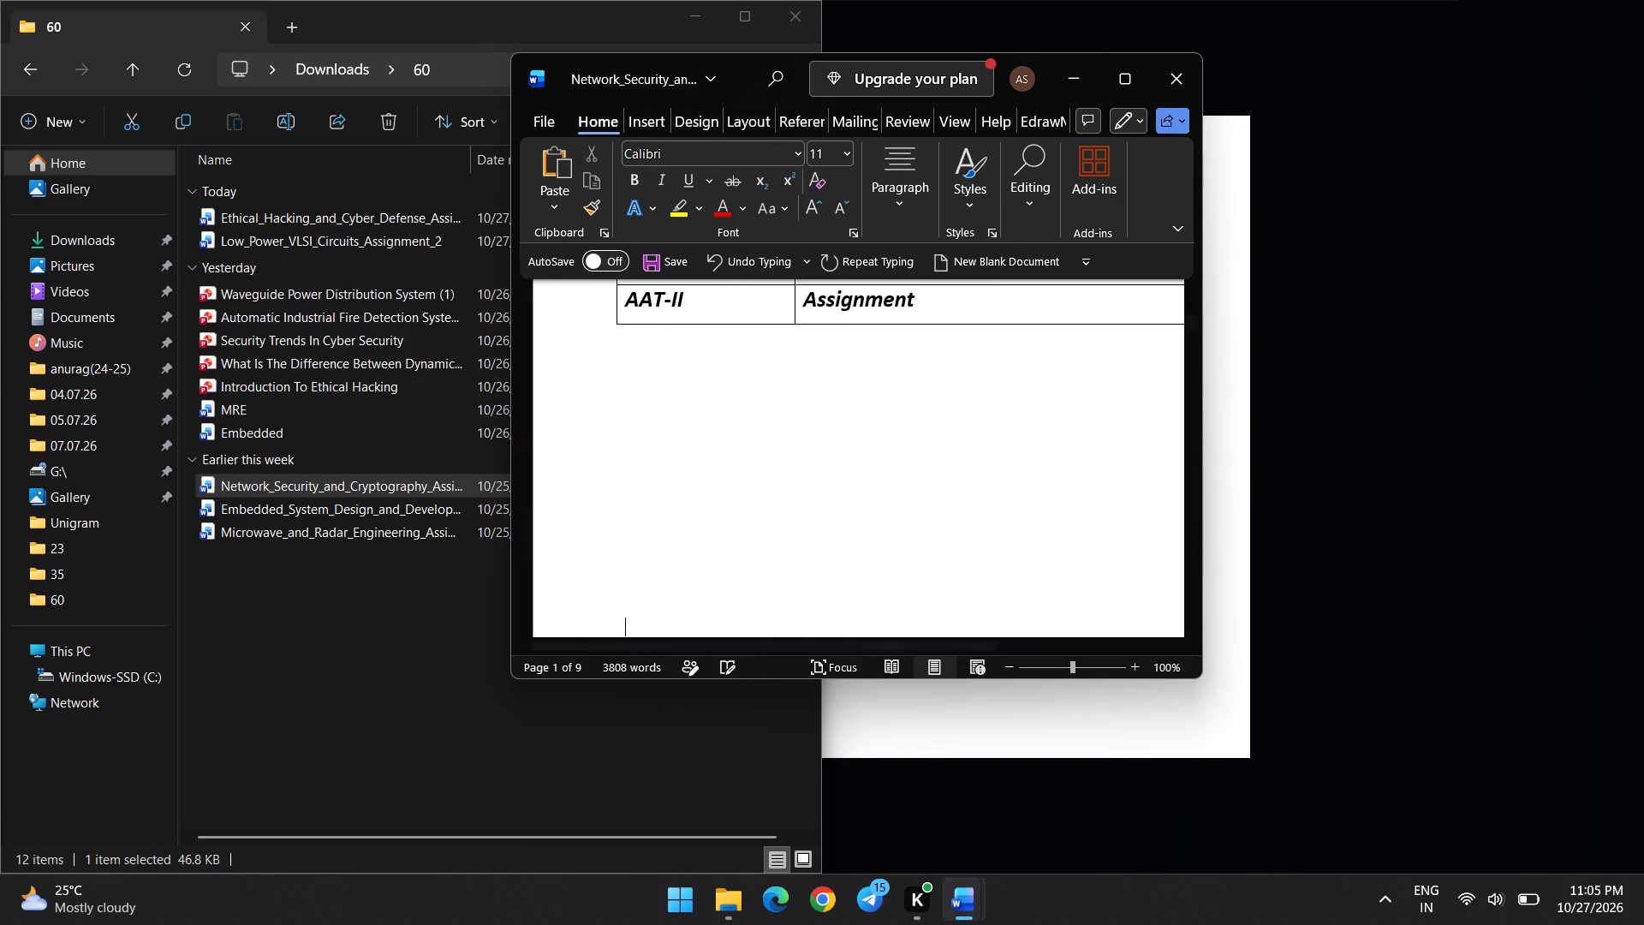
{"action": "key", "text": "Return"}
{"action": "key", "text": "Return"}
{"action": "key", "text": "Return"}
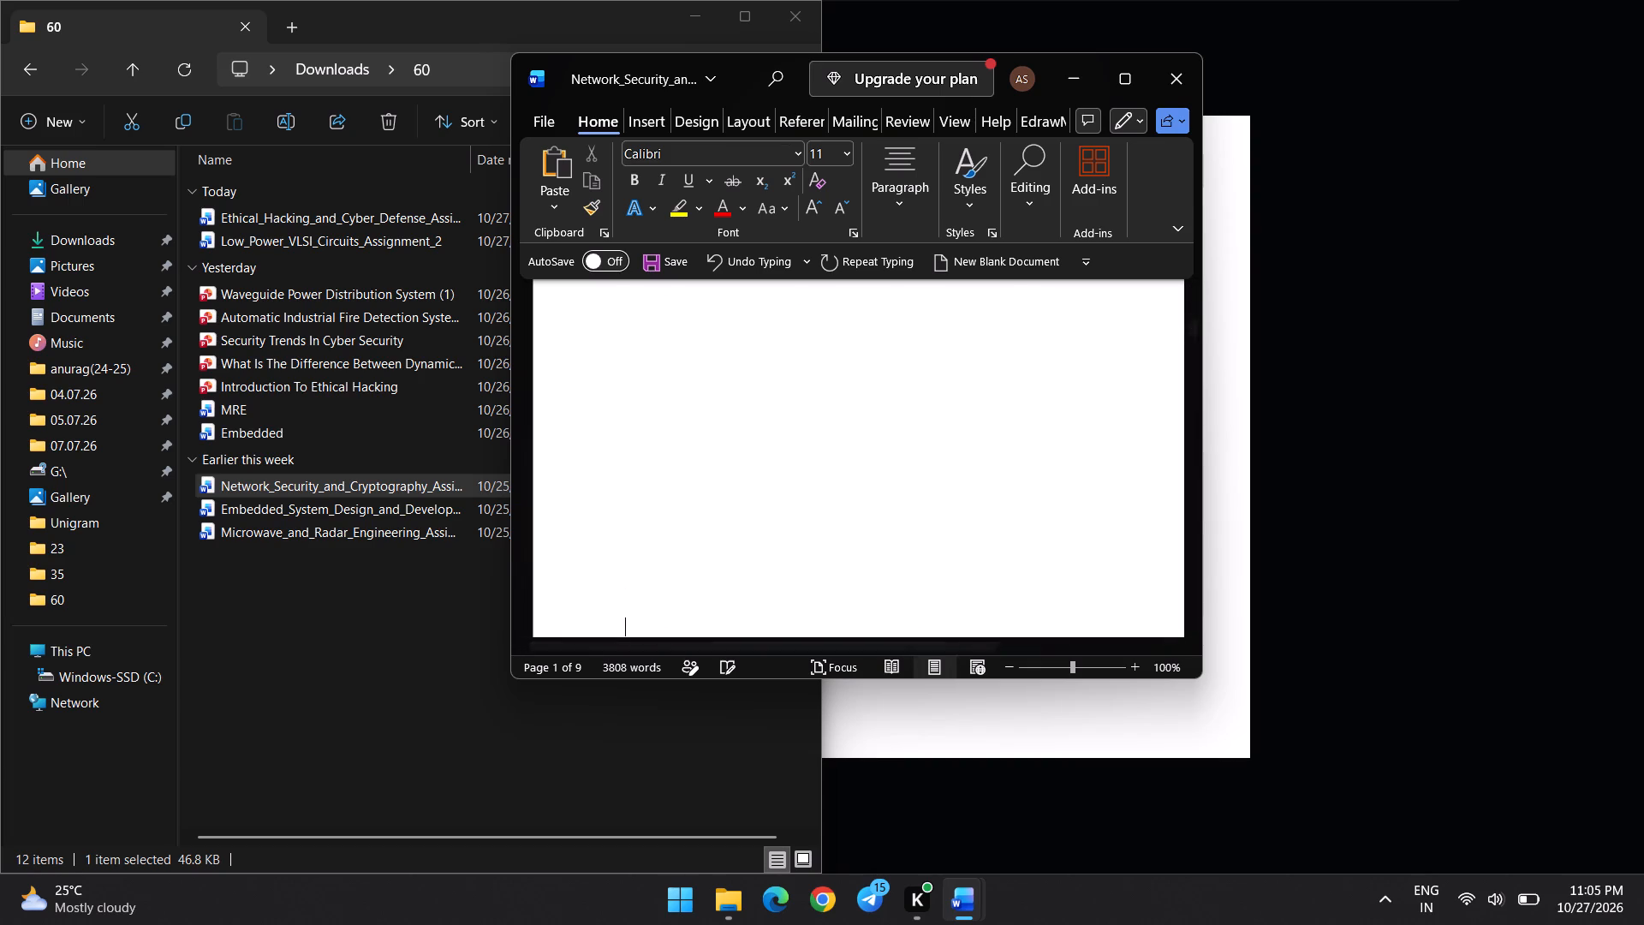
{"action": "key", "text": "Return"}
{"action": "key", "text": "BackSpace"}
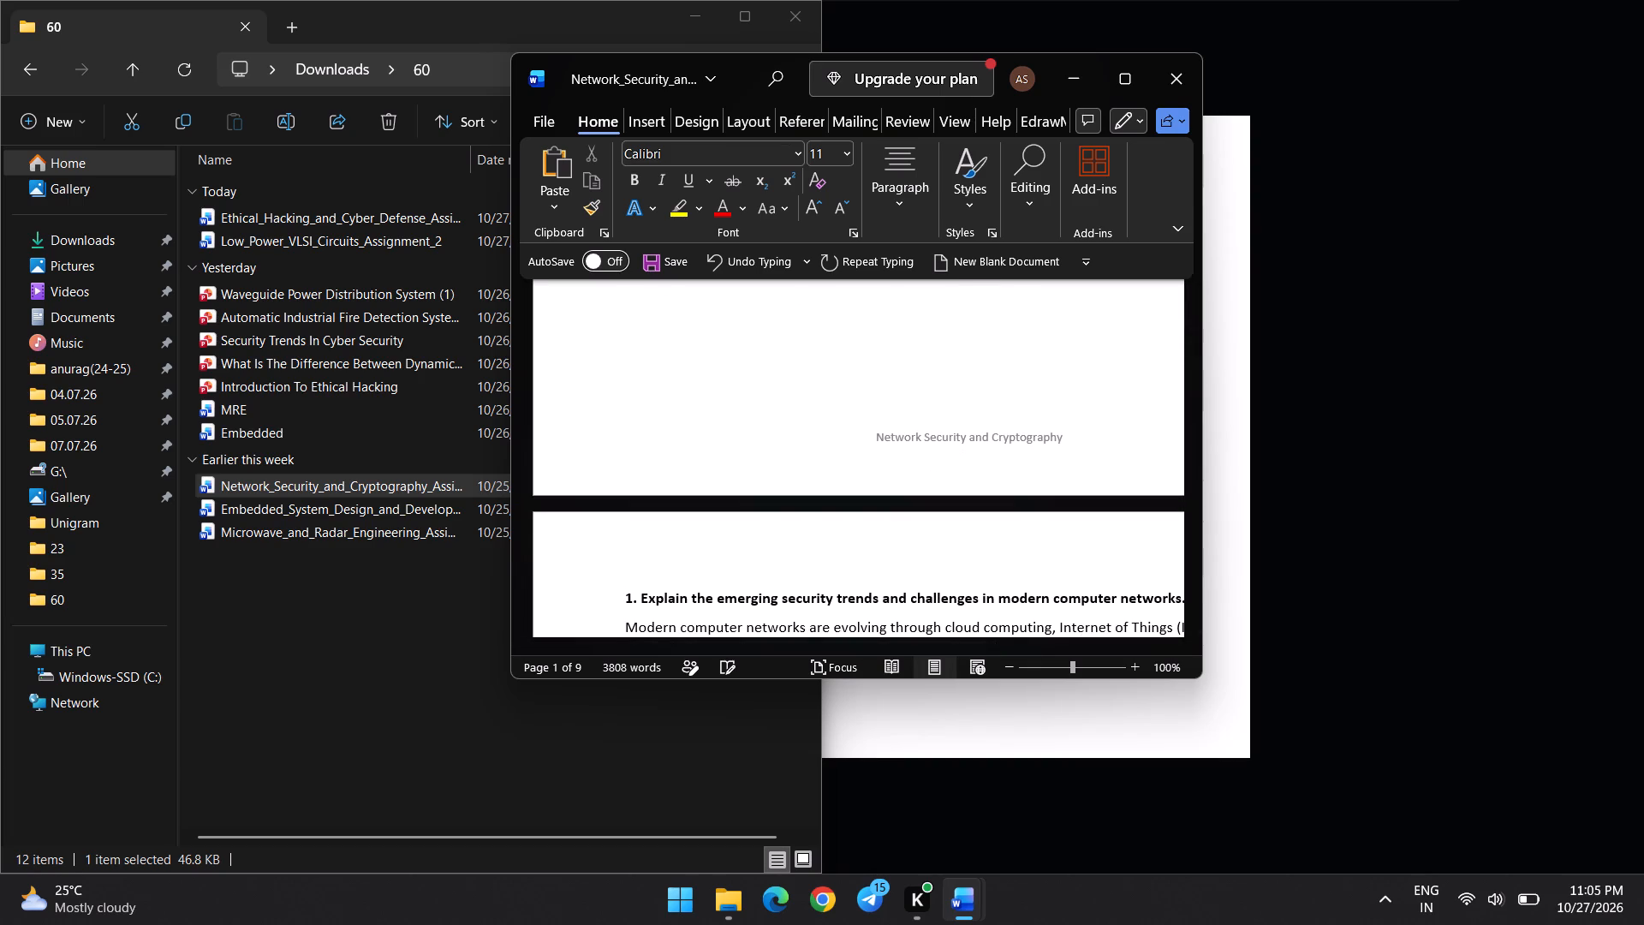
{"action": "key", "text": "ctrl+s"}
Remove the footer from the Network Security and Cryptography document, save it and close it.
{"action": "triple_click", "coordinate": [903, 450]}
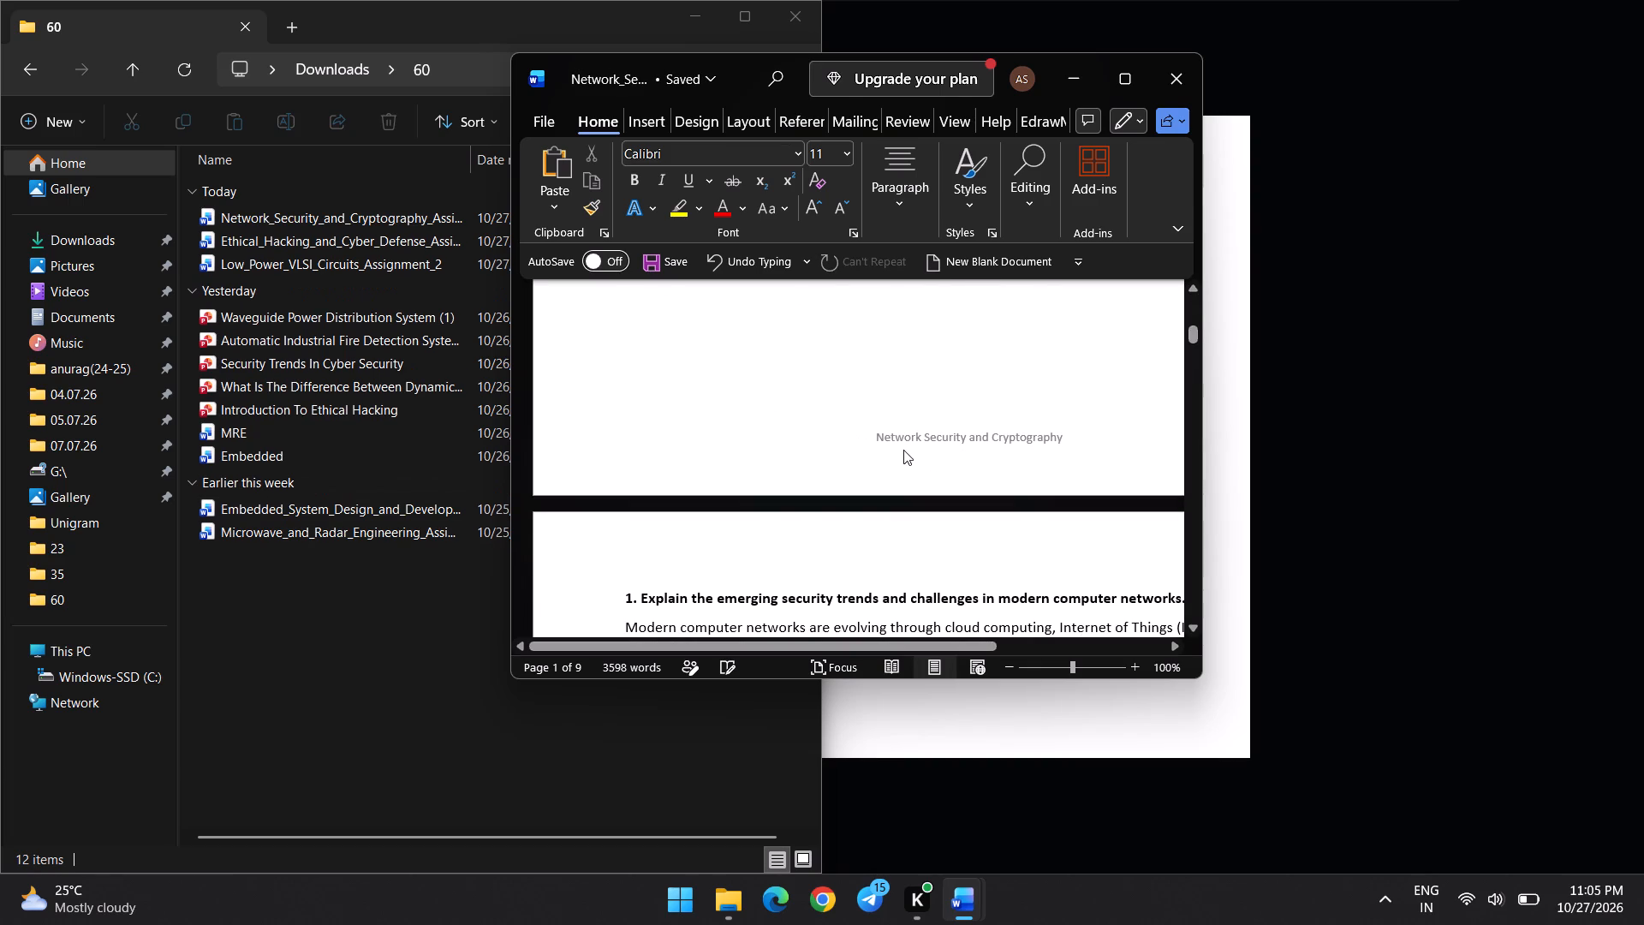
{"action": "left_click", "coordinate": [571, 181]}
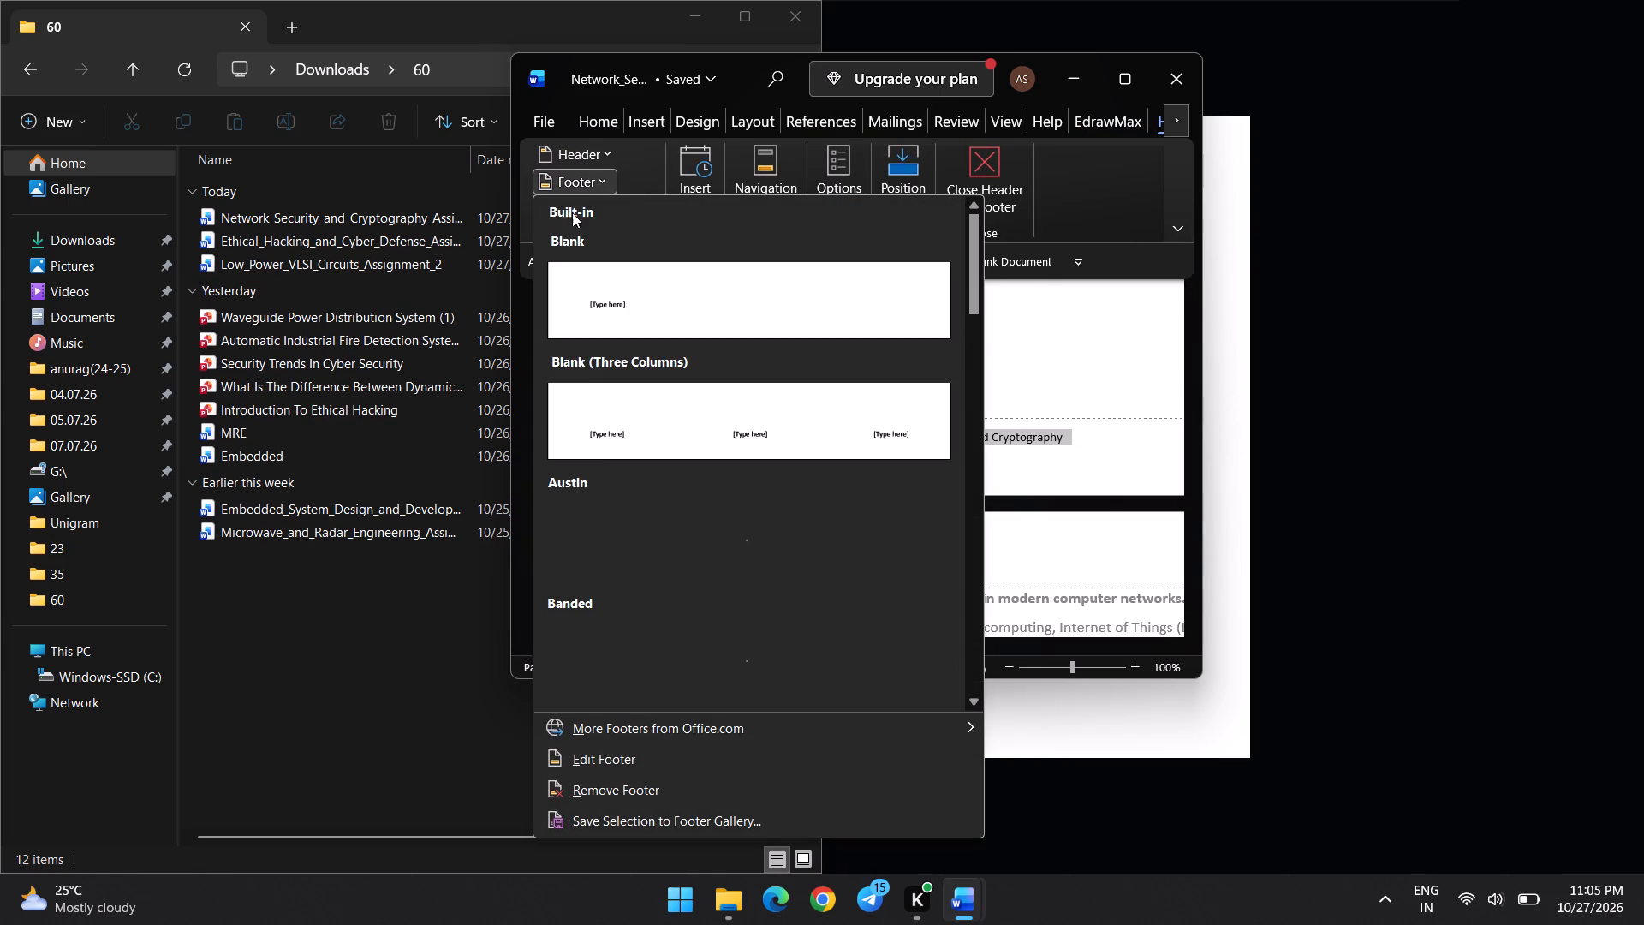
{"action": "left_click", "coordinate": [628, 783]}
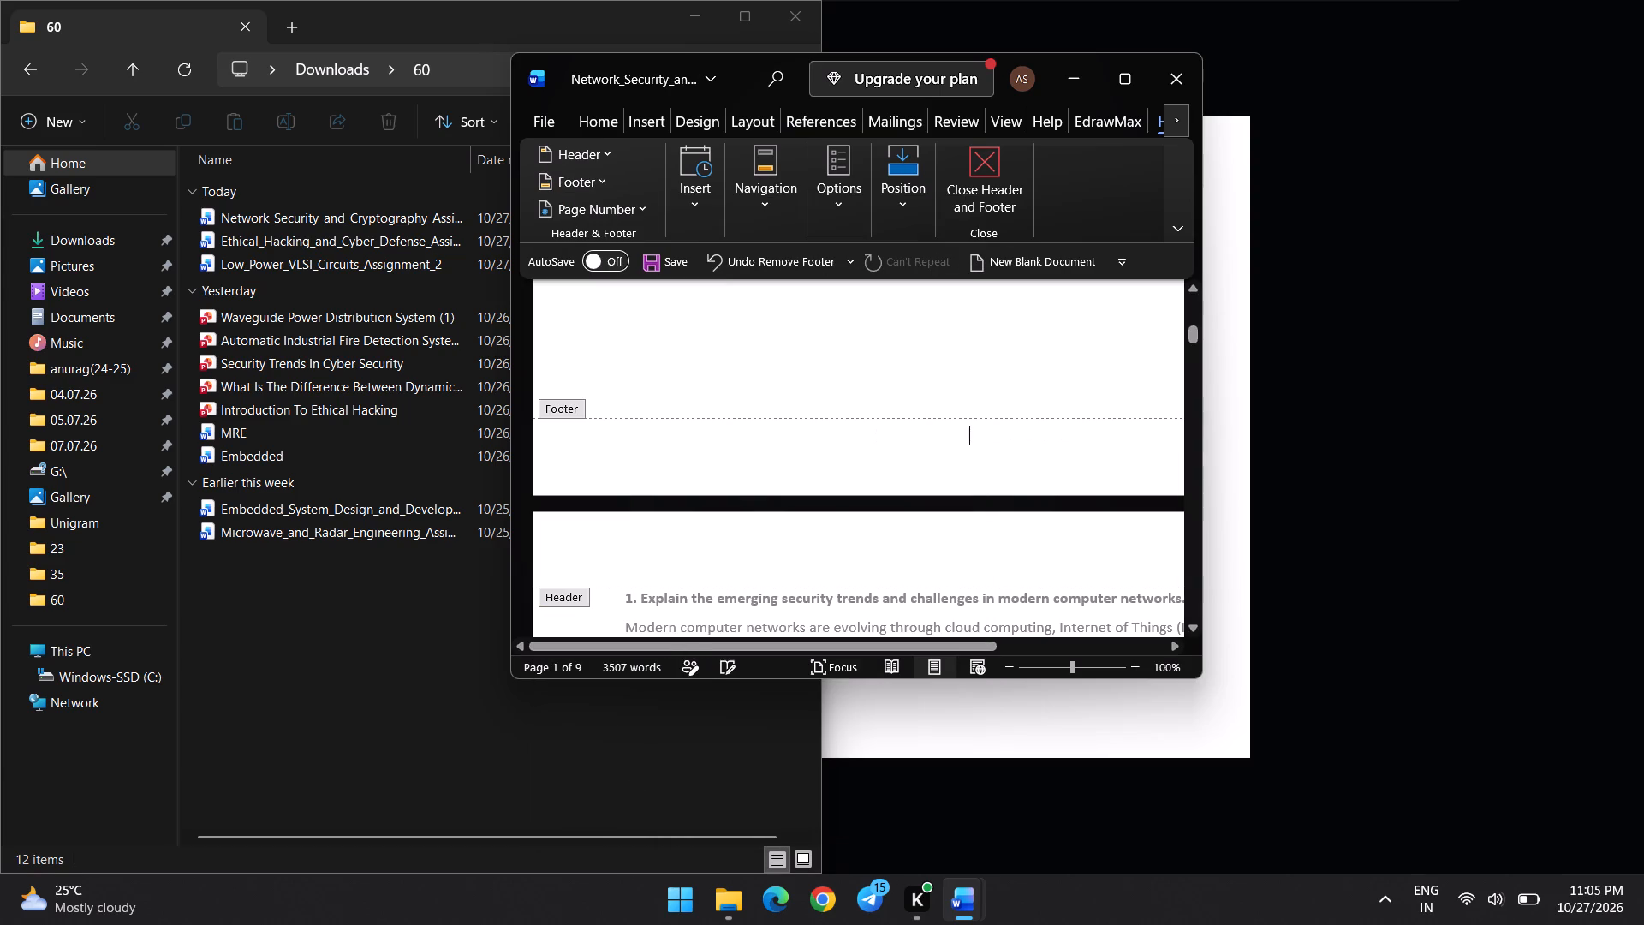
{"action": "triple_click", "coordinate": [930, 300]}
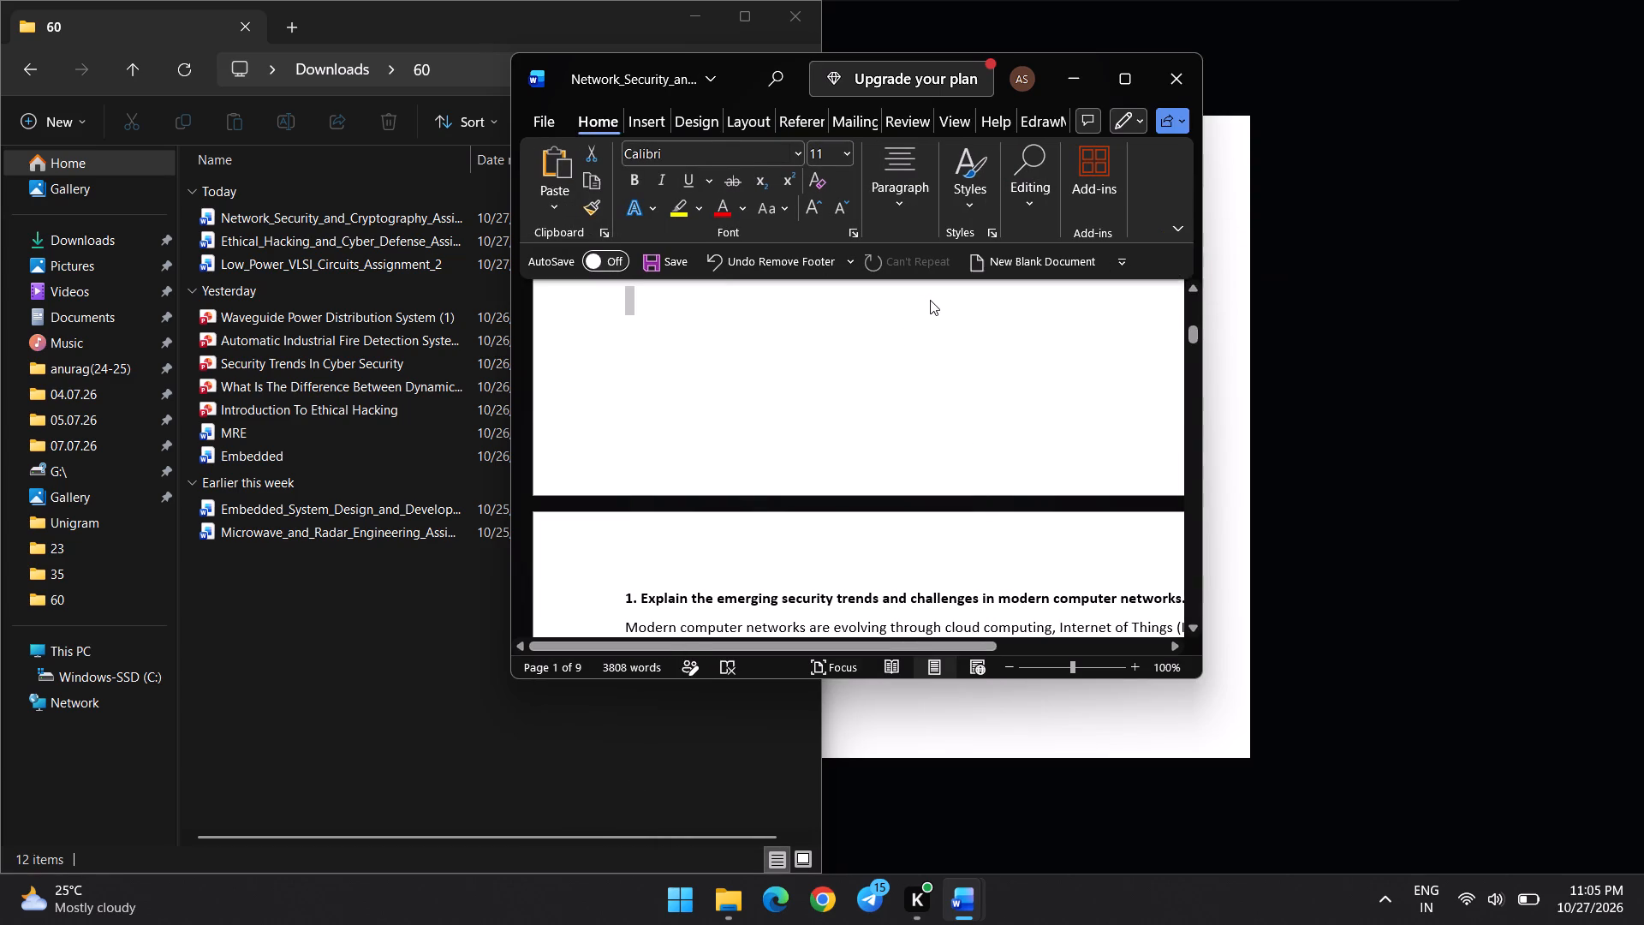
{"action": "key", "text": "ctrl+s"}
{"action": "left_click", "coordinate": [1172, 70]}
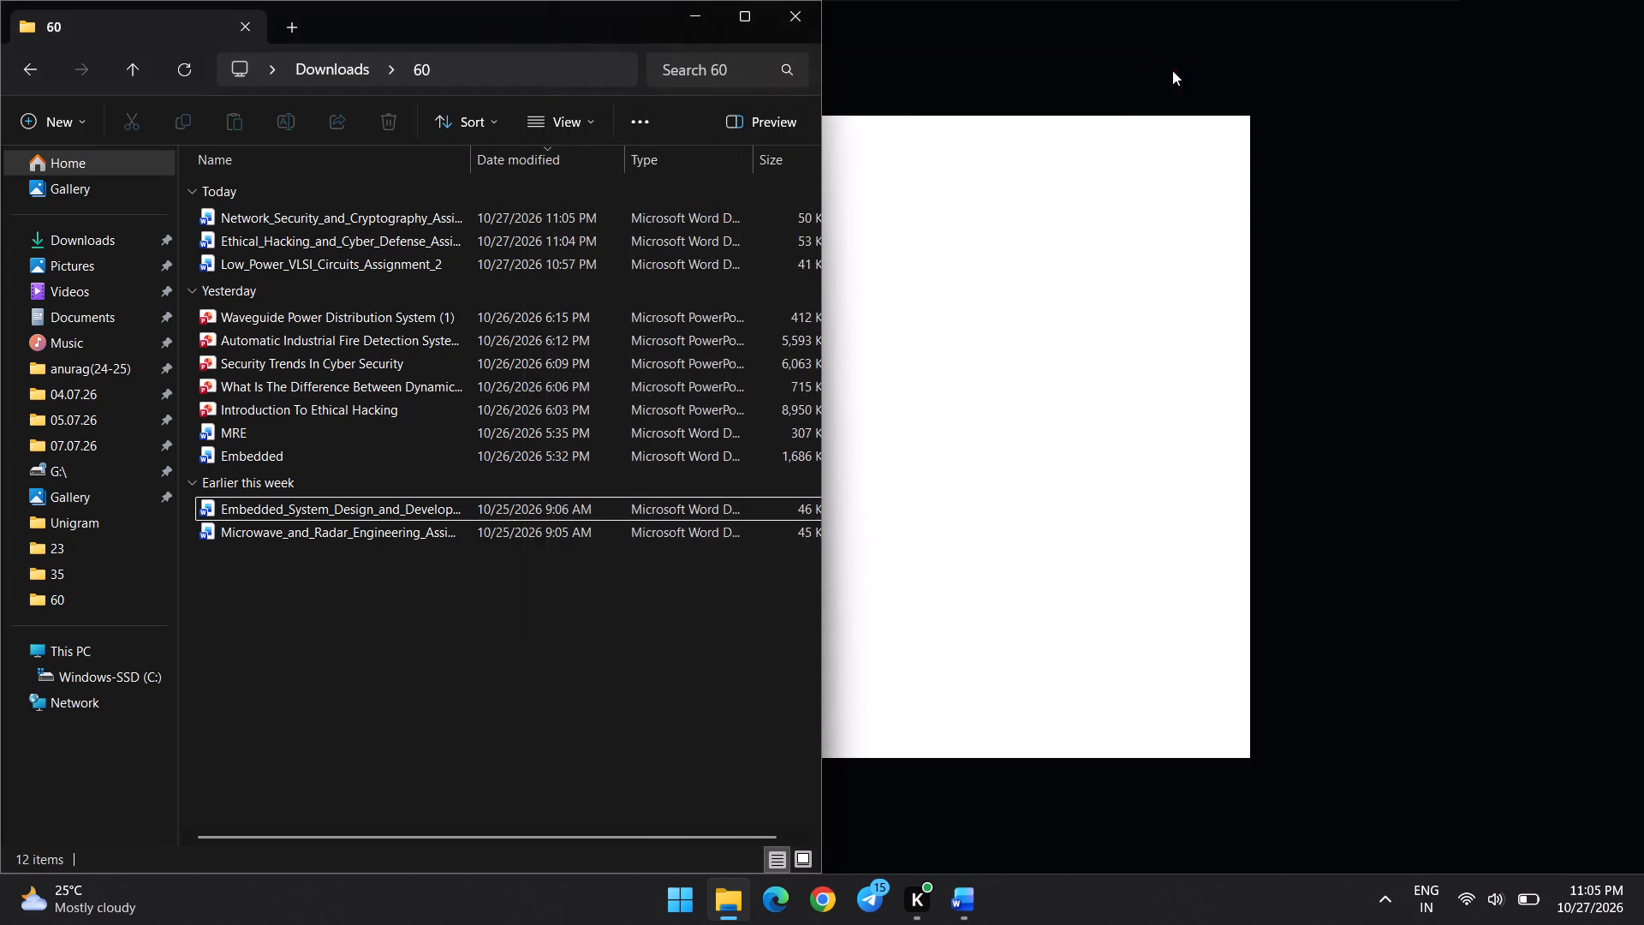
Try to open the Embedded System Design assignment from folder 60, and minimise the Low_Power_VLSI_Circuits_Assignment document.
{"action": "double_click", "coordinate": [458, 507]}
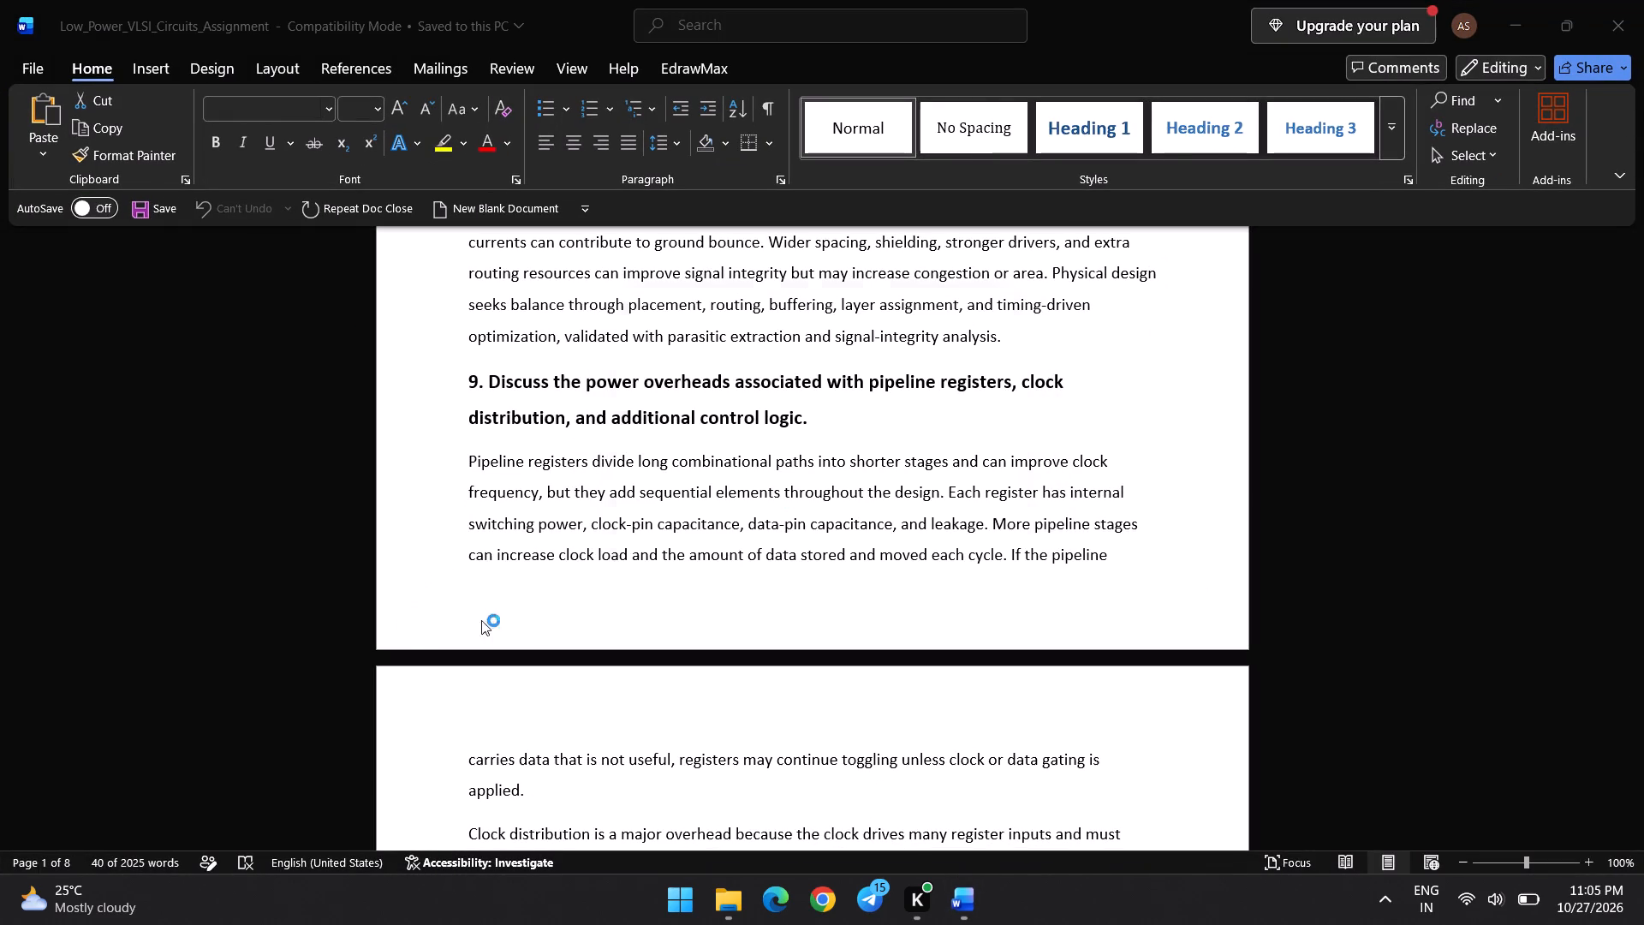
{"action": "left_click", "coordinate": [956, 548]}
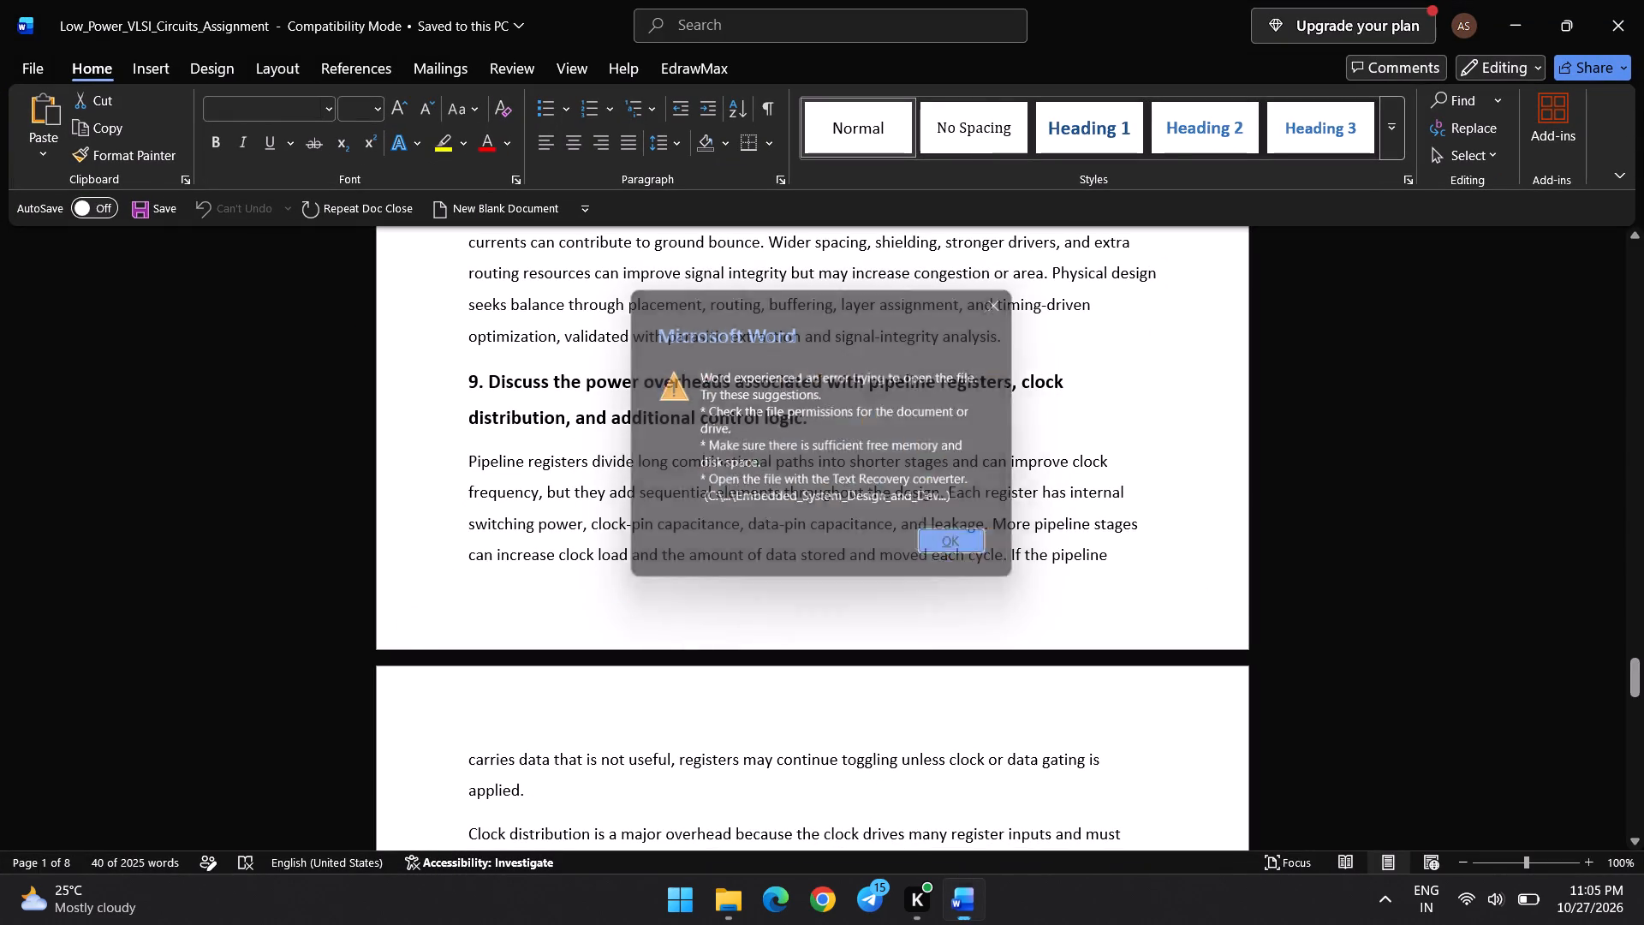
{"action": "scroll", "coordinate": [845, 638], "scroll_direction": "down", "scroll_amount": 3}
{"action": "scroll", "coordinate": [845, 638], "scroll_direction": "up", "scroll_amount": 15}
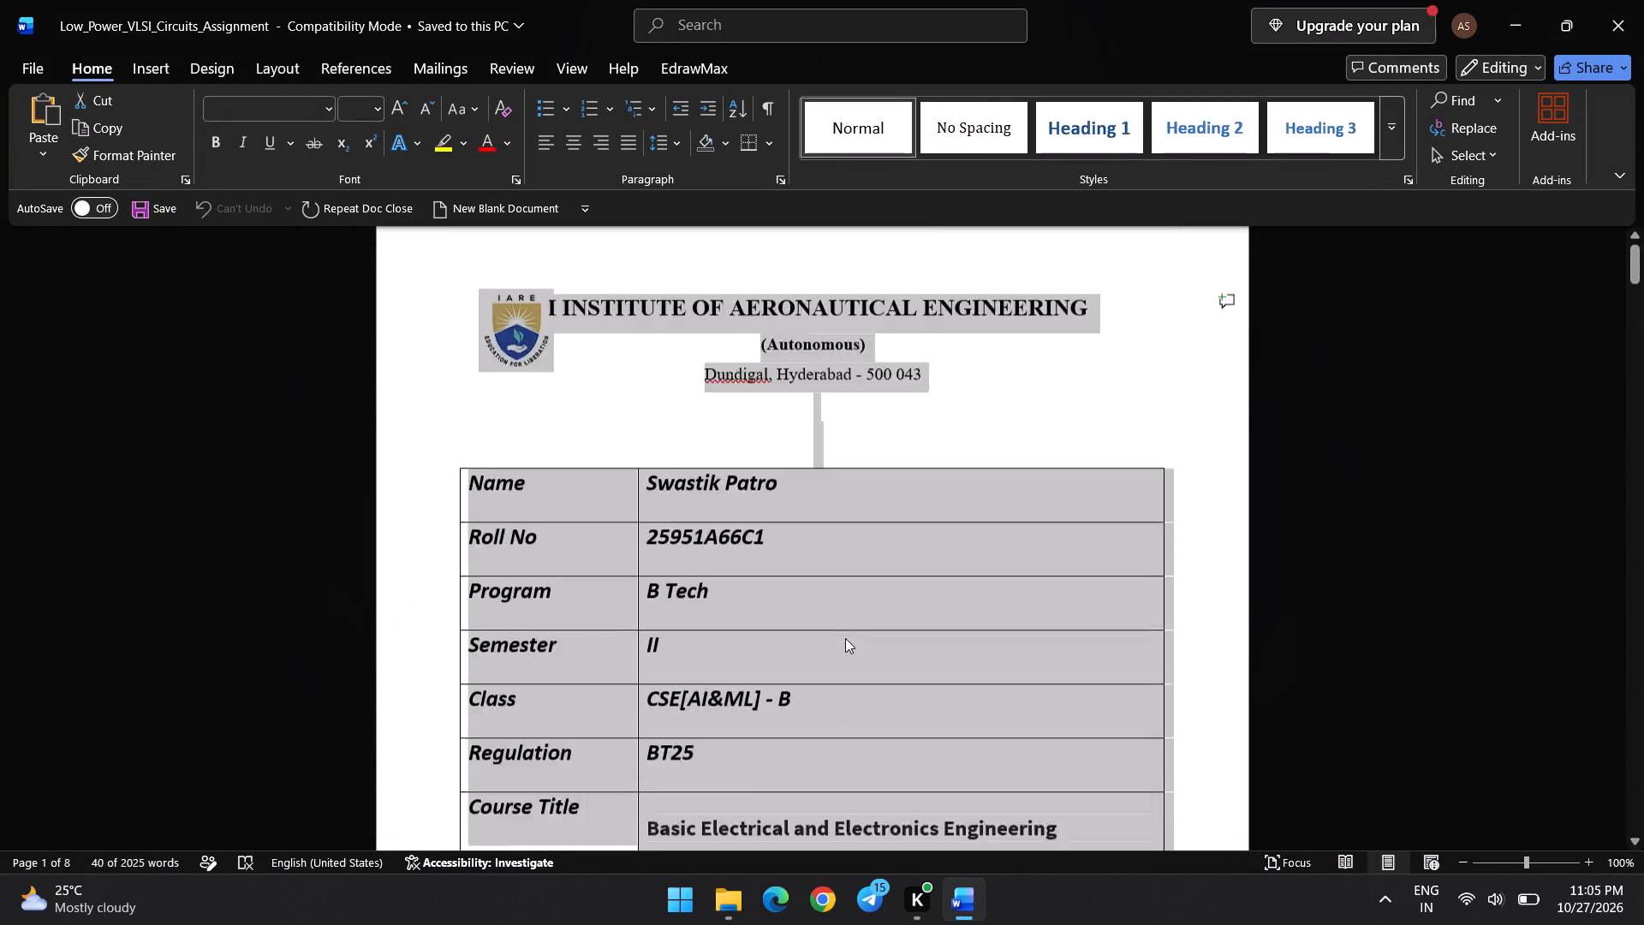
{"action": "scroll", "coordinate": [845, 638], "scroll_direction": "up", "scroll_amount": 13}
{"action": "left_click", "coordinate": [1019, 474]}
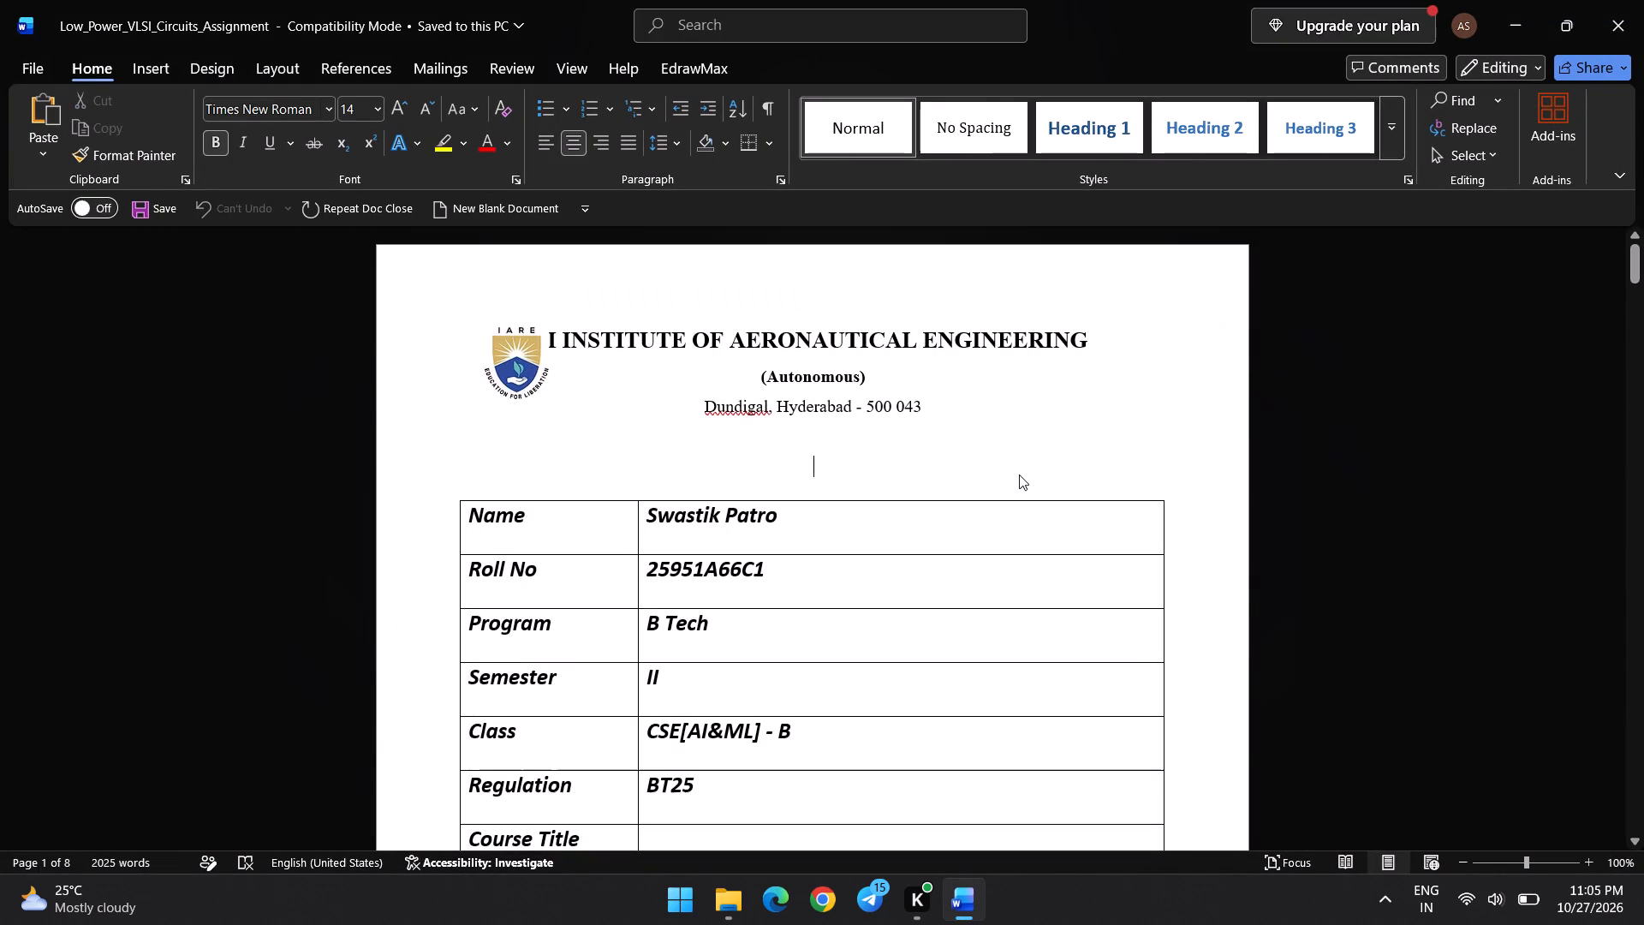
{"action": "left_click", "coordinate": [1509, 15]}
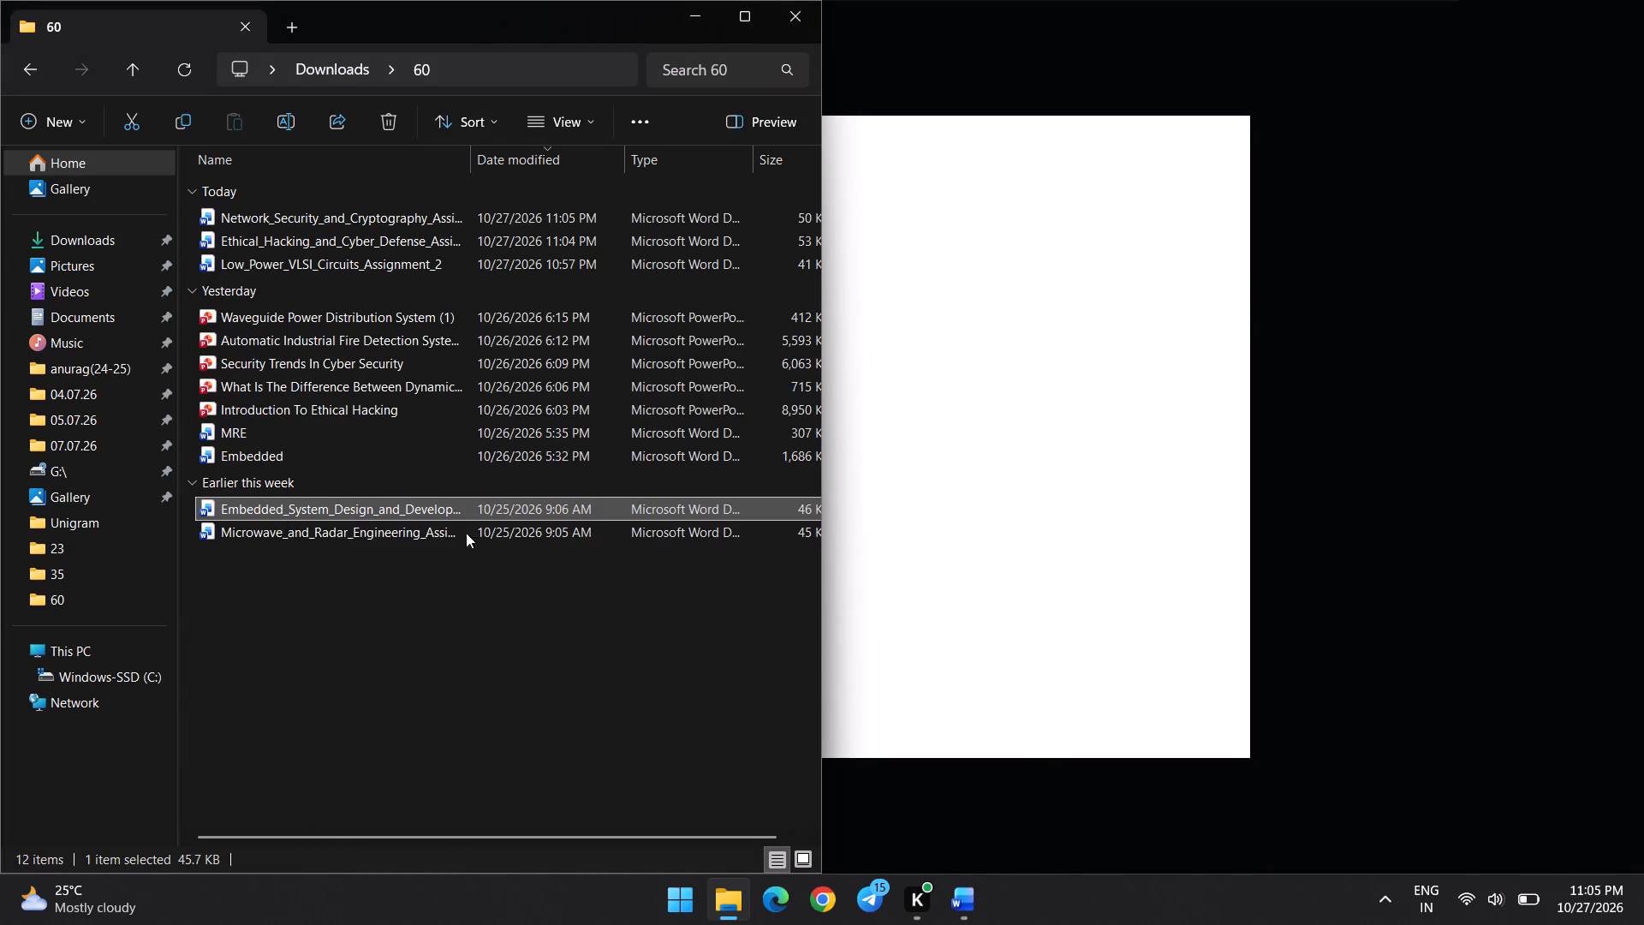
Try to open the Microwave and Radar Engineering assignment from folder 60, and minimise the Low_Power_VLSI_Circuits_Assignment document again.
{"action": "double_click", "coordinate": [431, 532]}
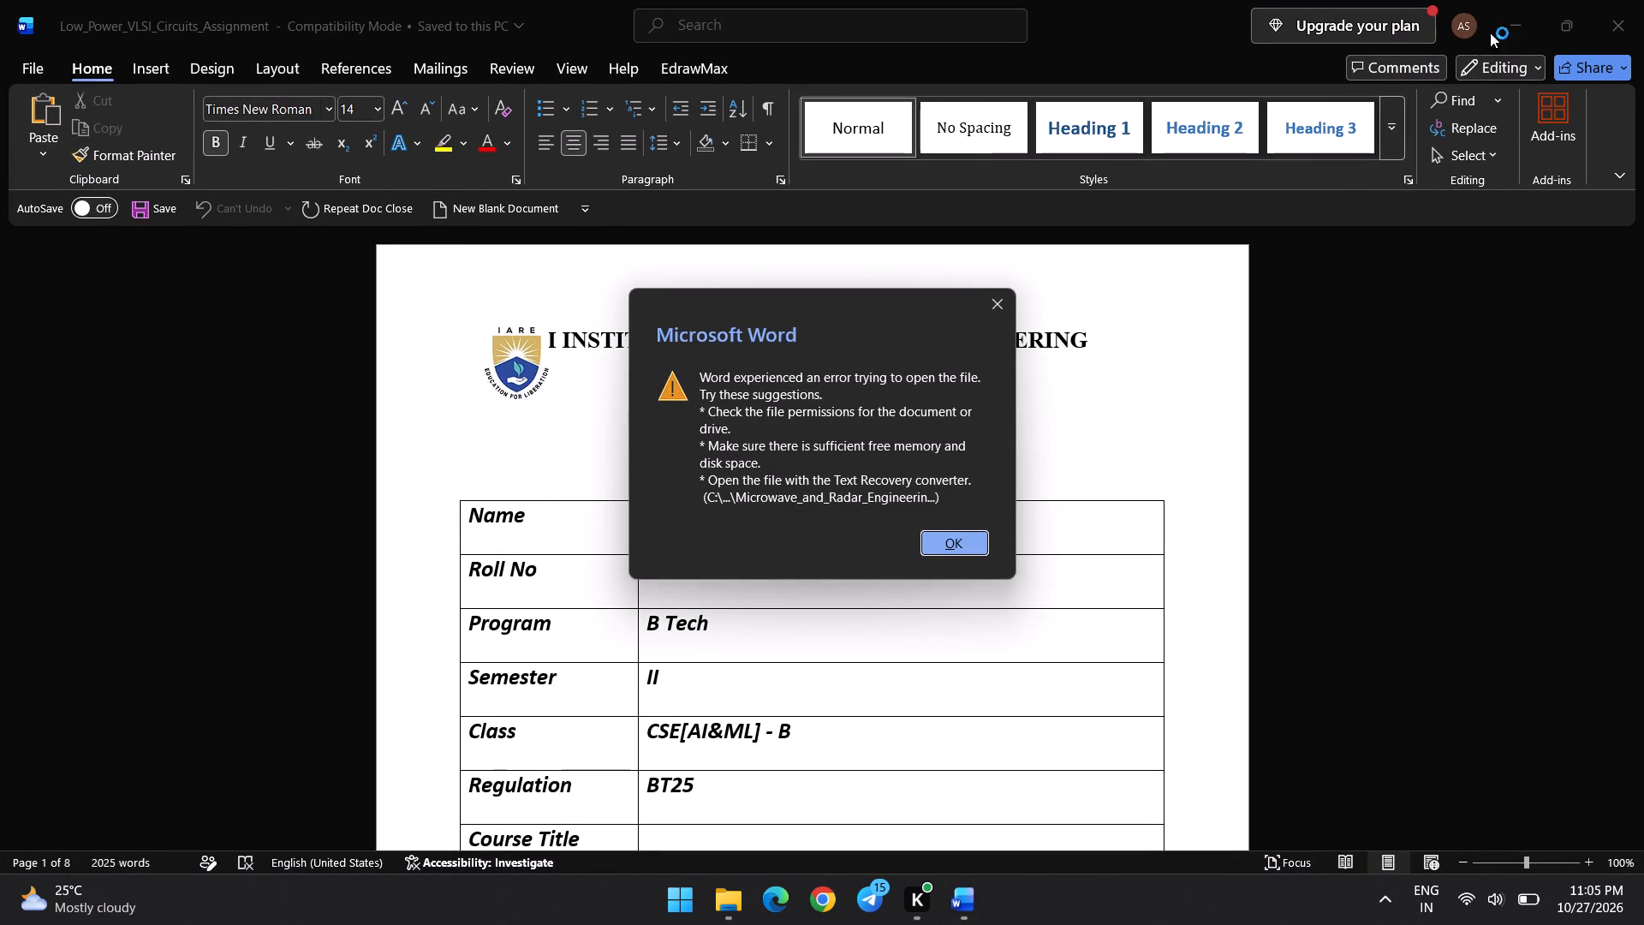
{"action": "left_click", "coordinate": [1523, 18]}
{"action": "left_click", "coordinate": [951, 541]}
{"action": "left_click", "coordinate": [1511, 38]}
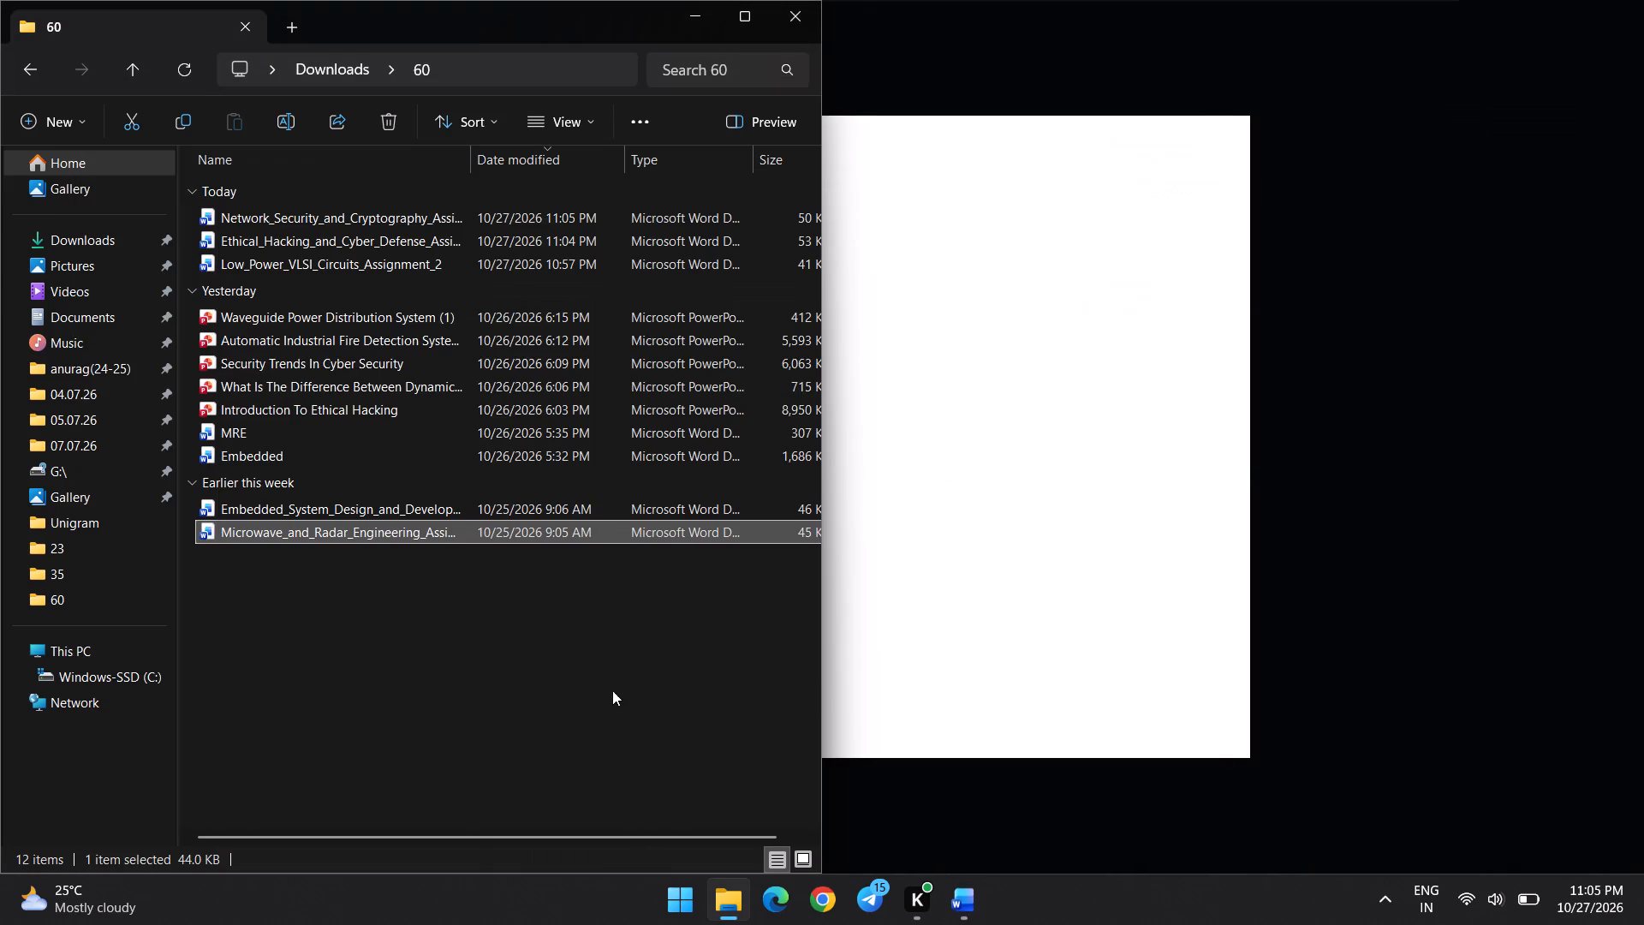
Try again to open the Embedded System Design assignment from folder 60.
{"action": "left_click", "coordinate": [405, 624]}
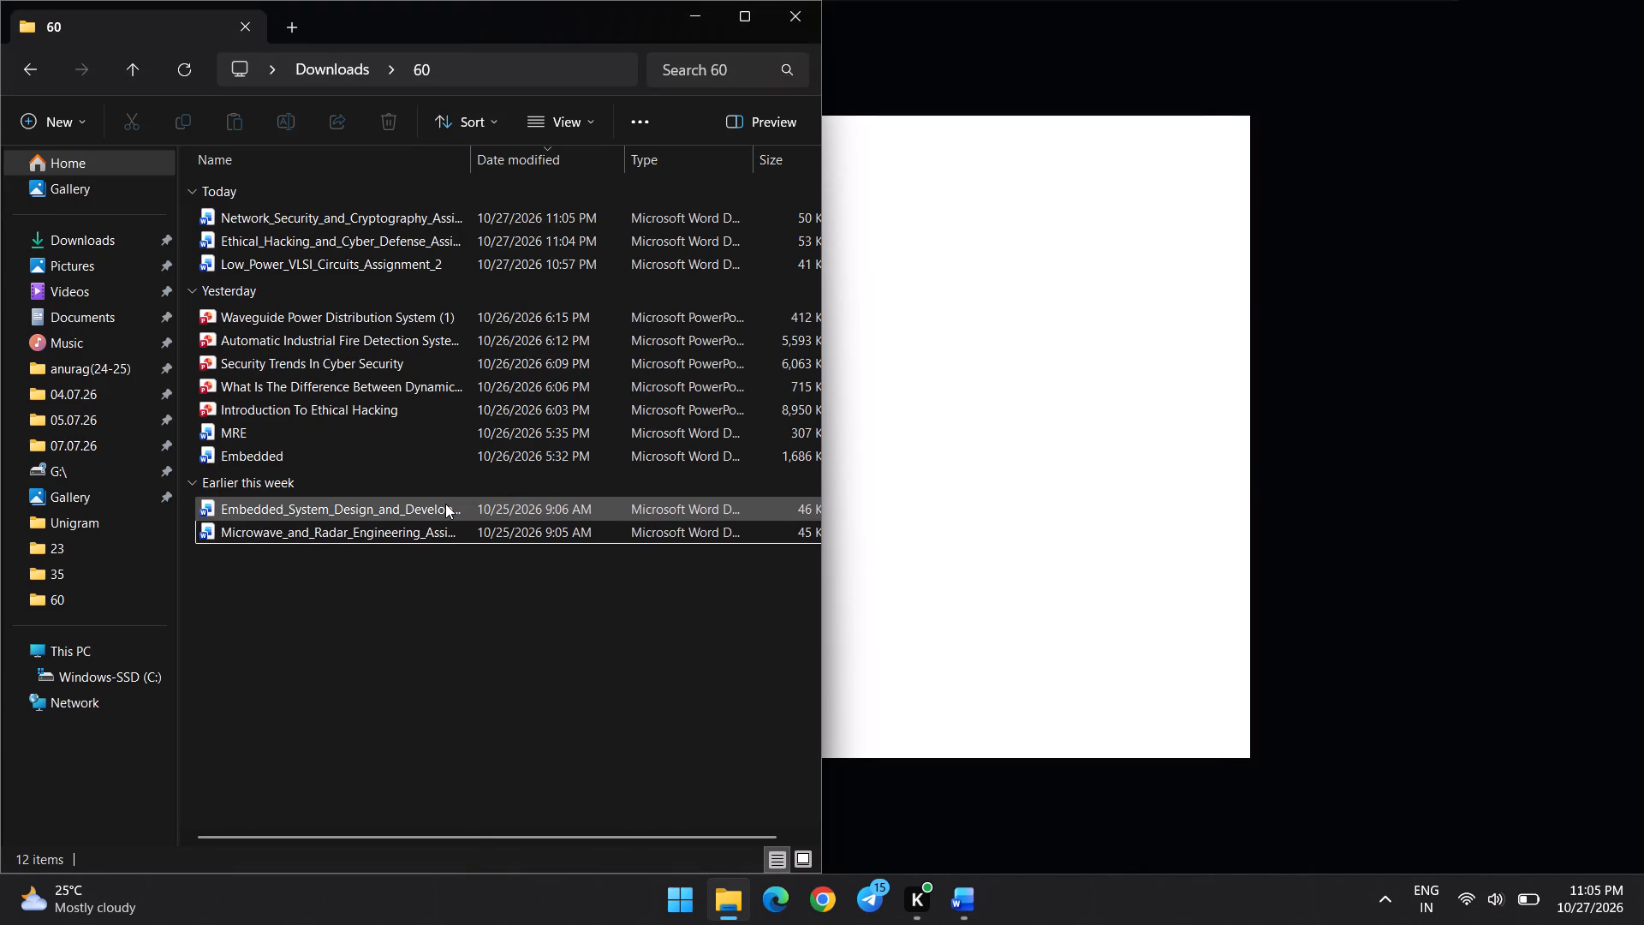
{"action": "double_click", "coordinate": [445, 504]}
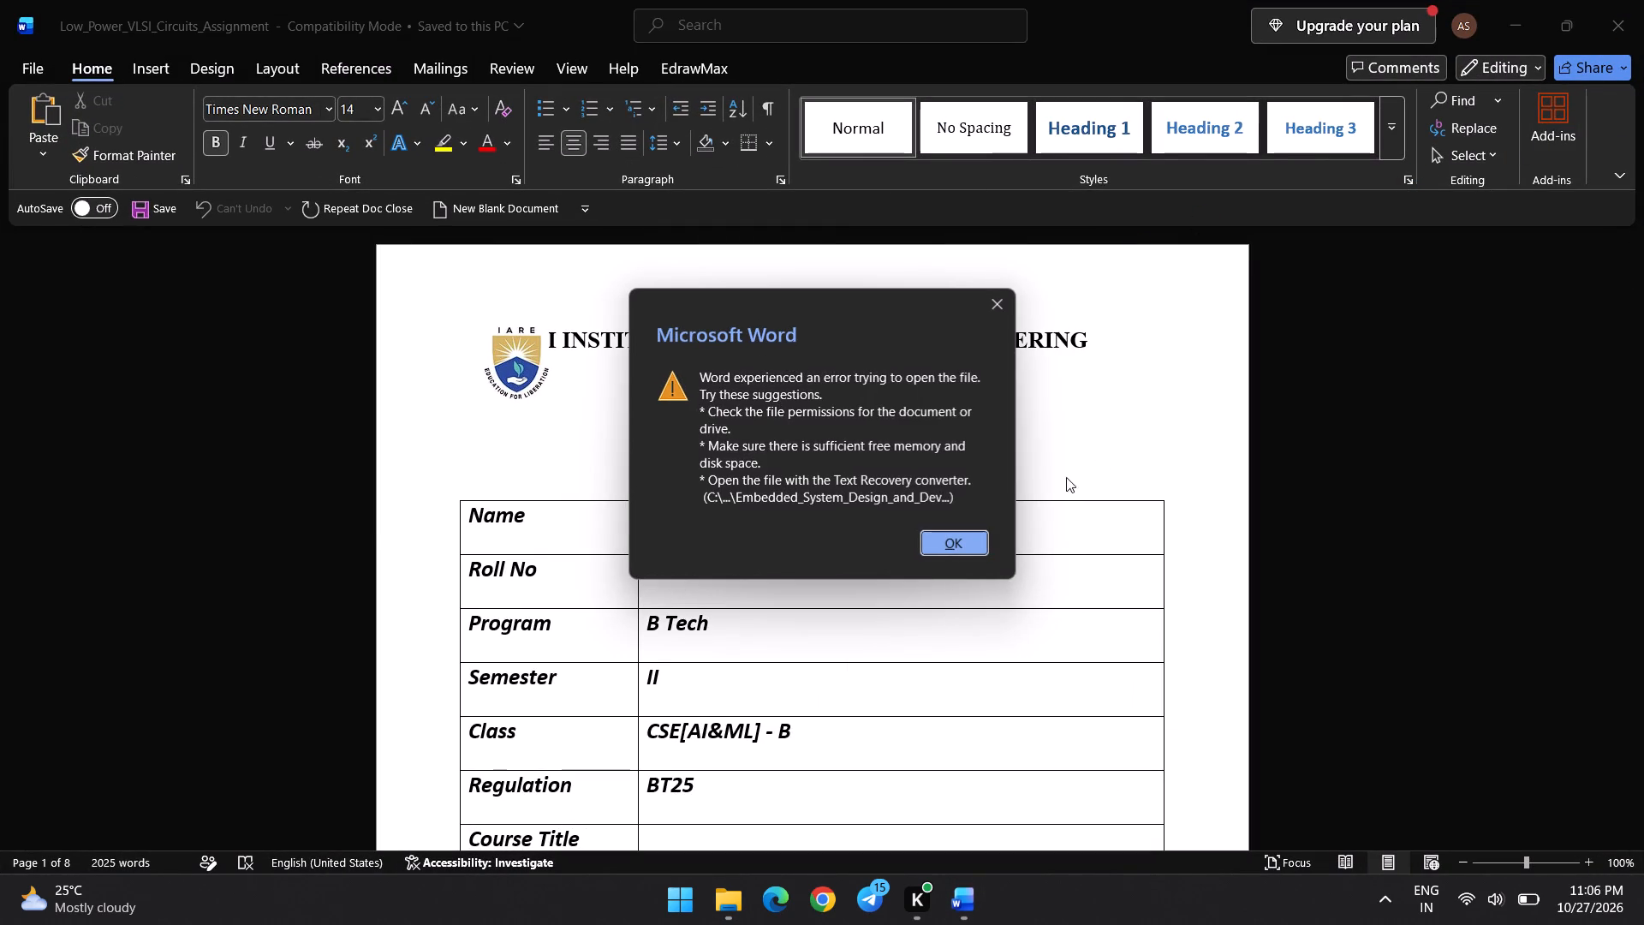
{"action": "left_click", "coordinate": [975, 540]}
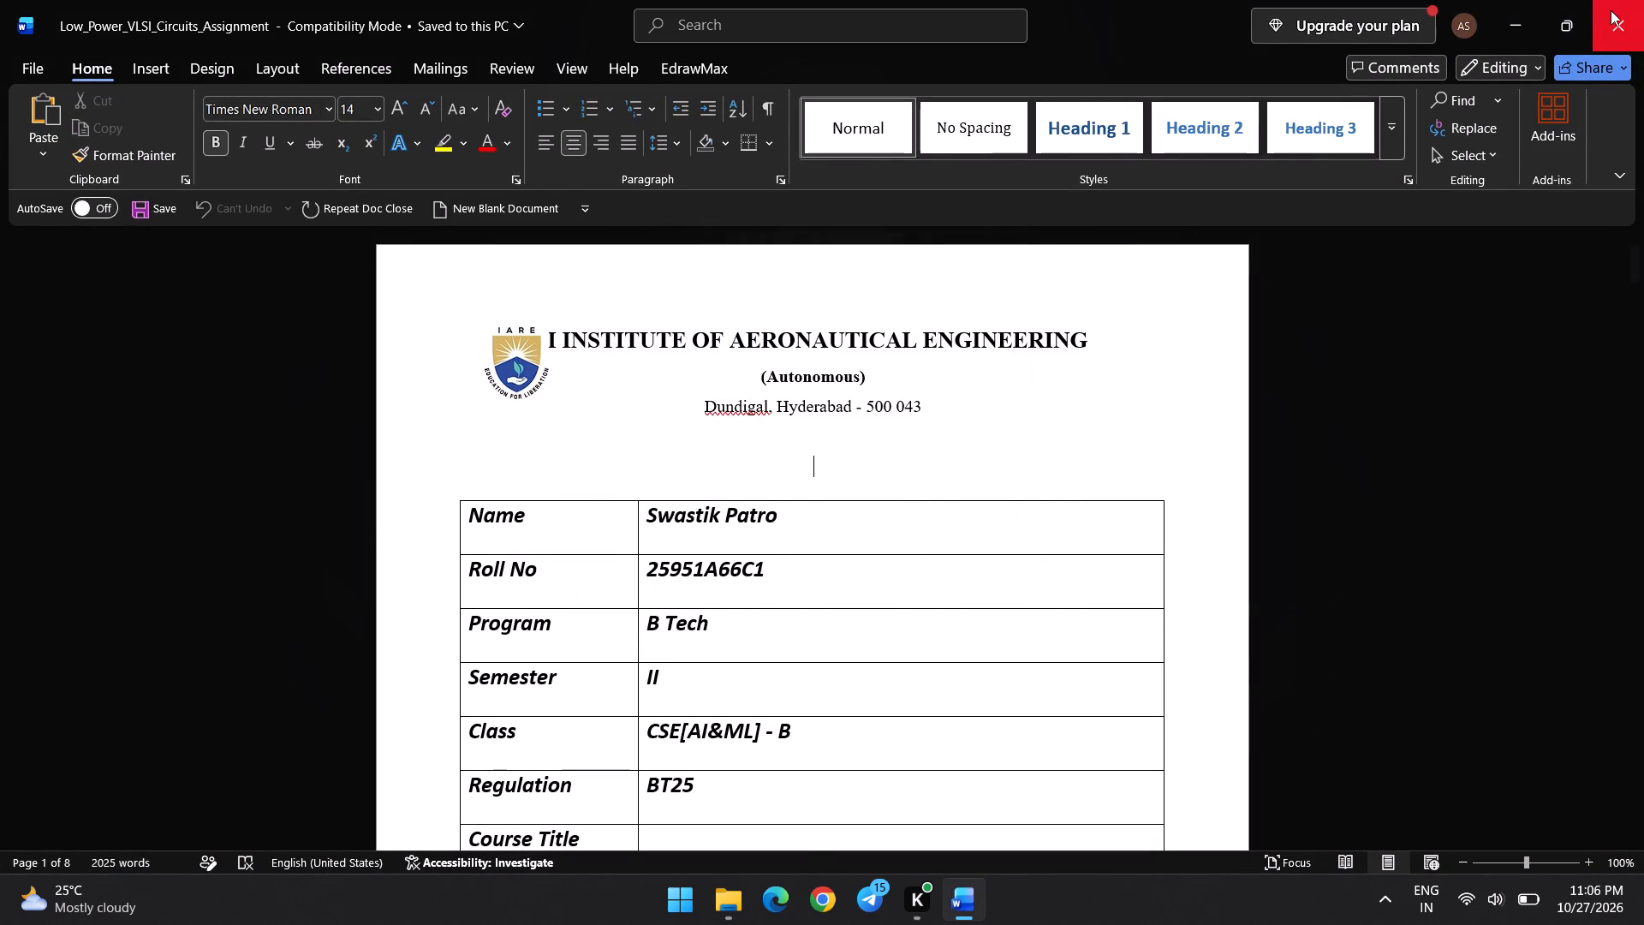
Close the Low_Power_VLSI_Circuits_Assignment document.
{"action": "left_click", "coordinate": [1611, 10]}
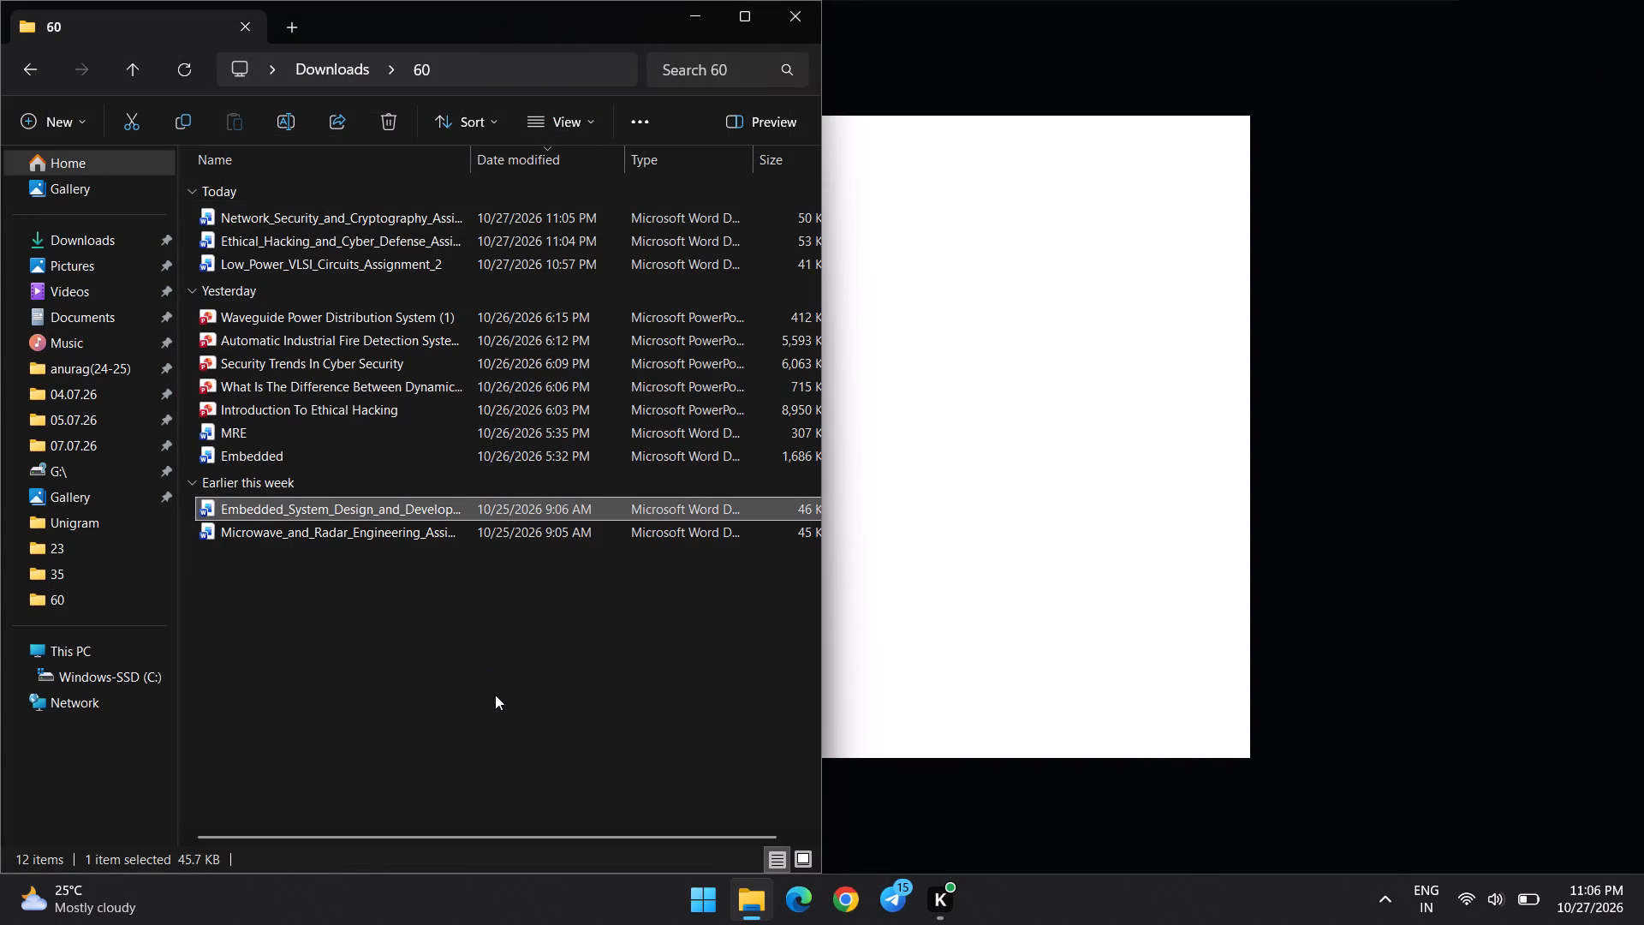
{"action": "left_click", "coordinate": [495, 695]}
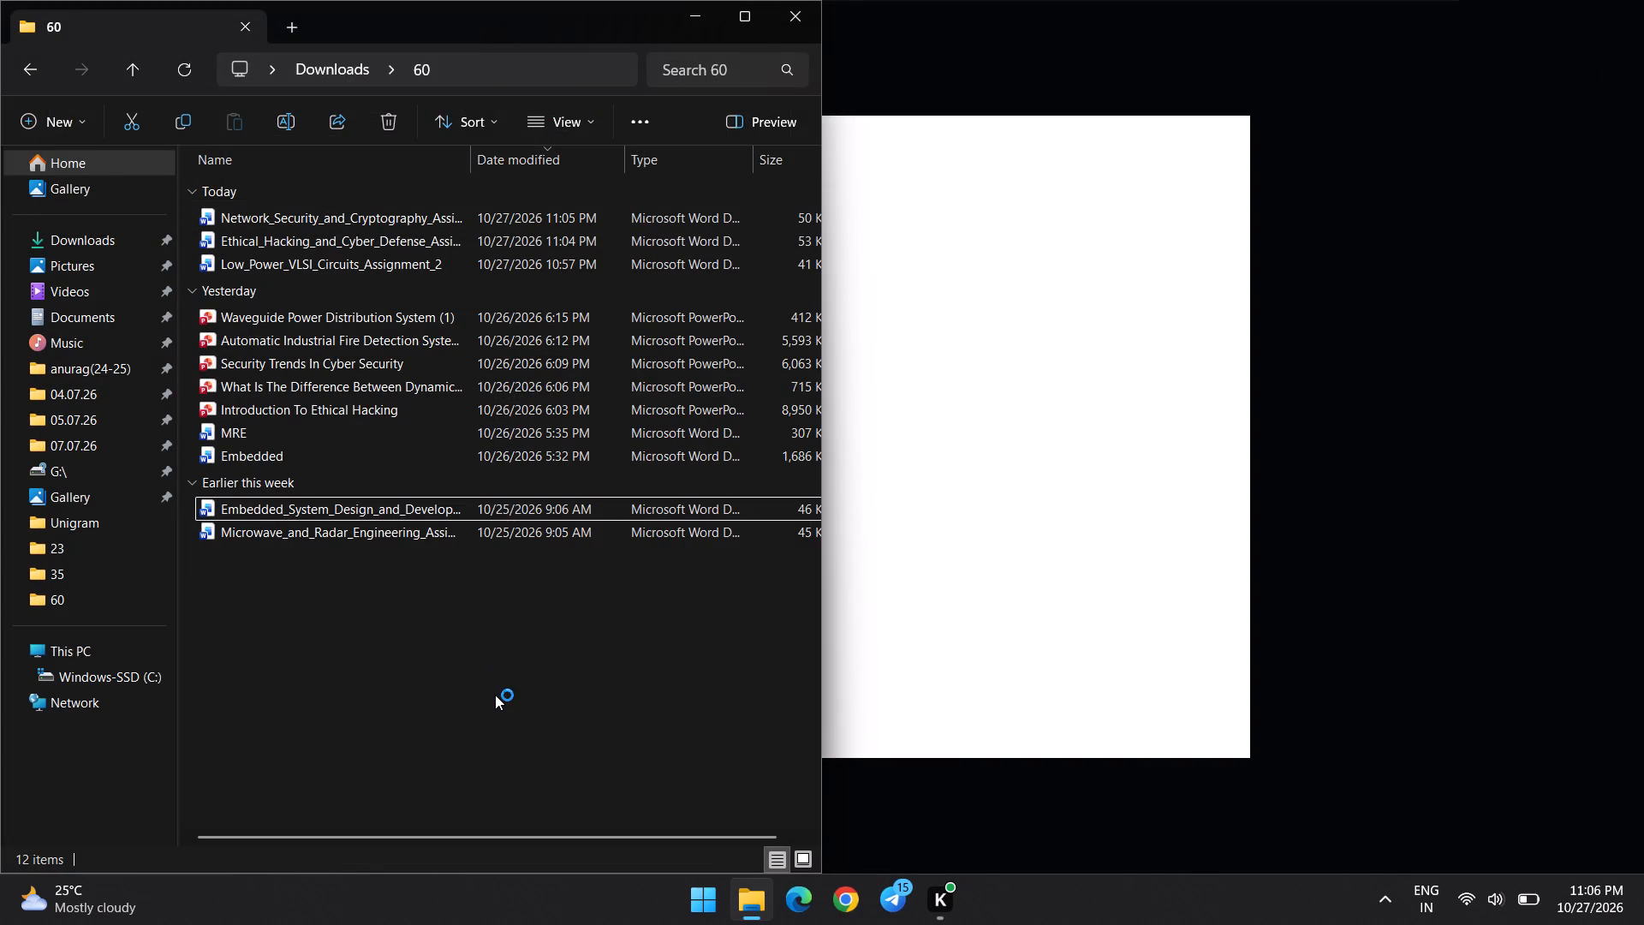
Go back to the Downloads folder and open folder 23.
{"action": "left_click", "coordinate": [38, 73]}
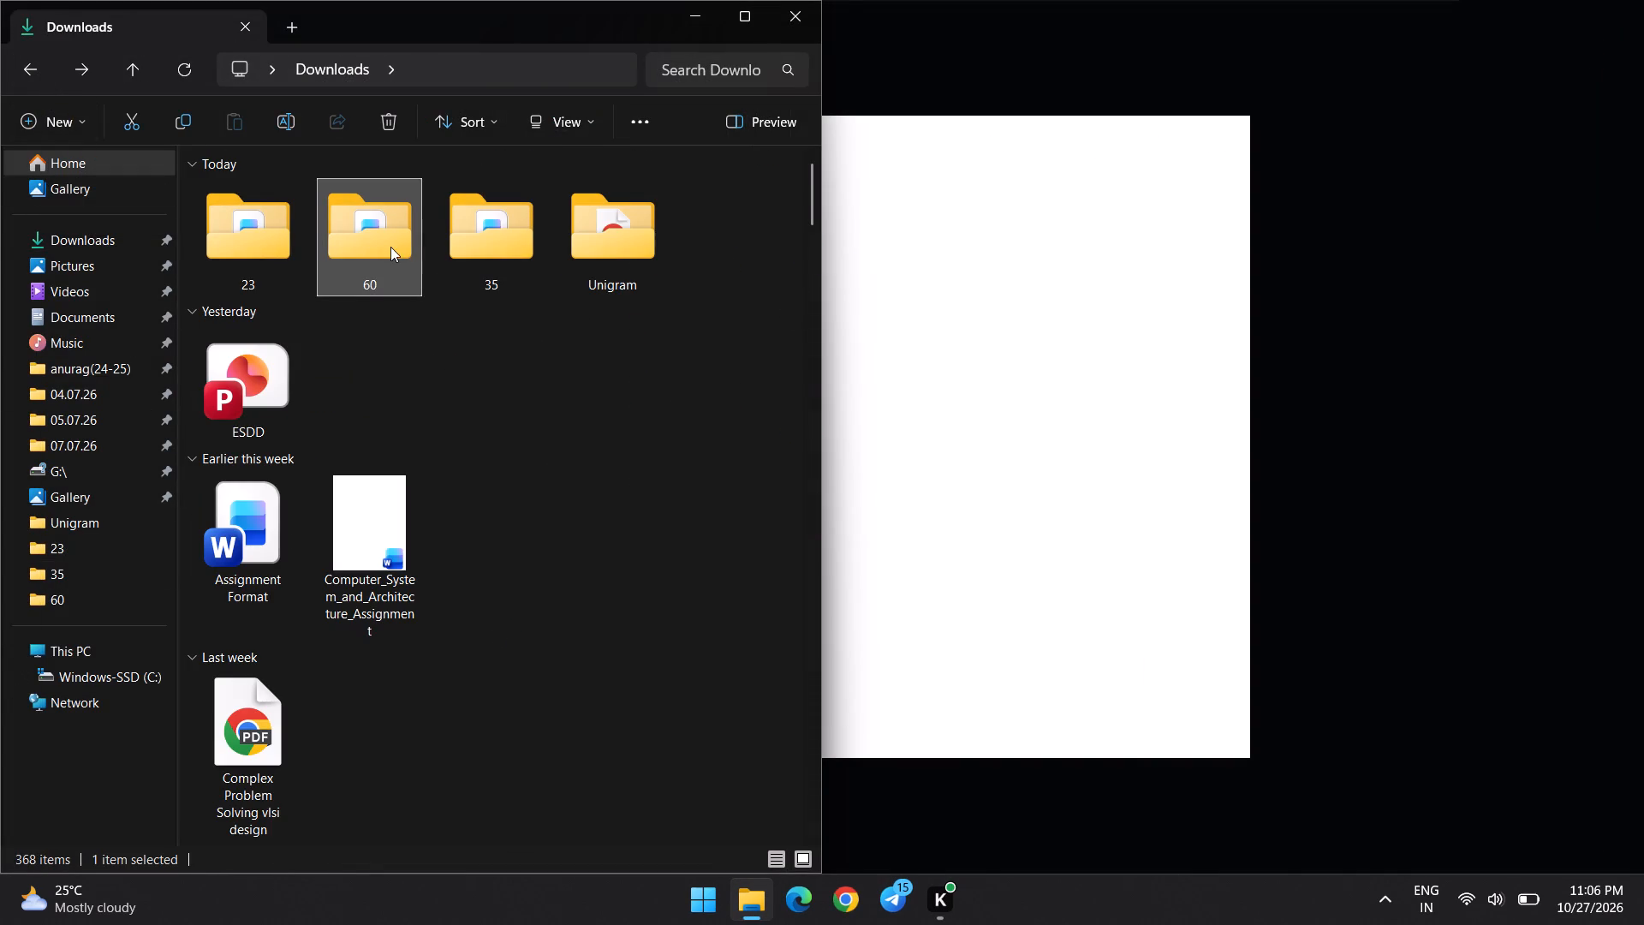
{"action": "double_click", "coordinate": [241, 246]}
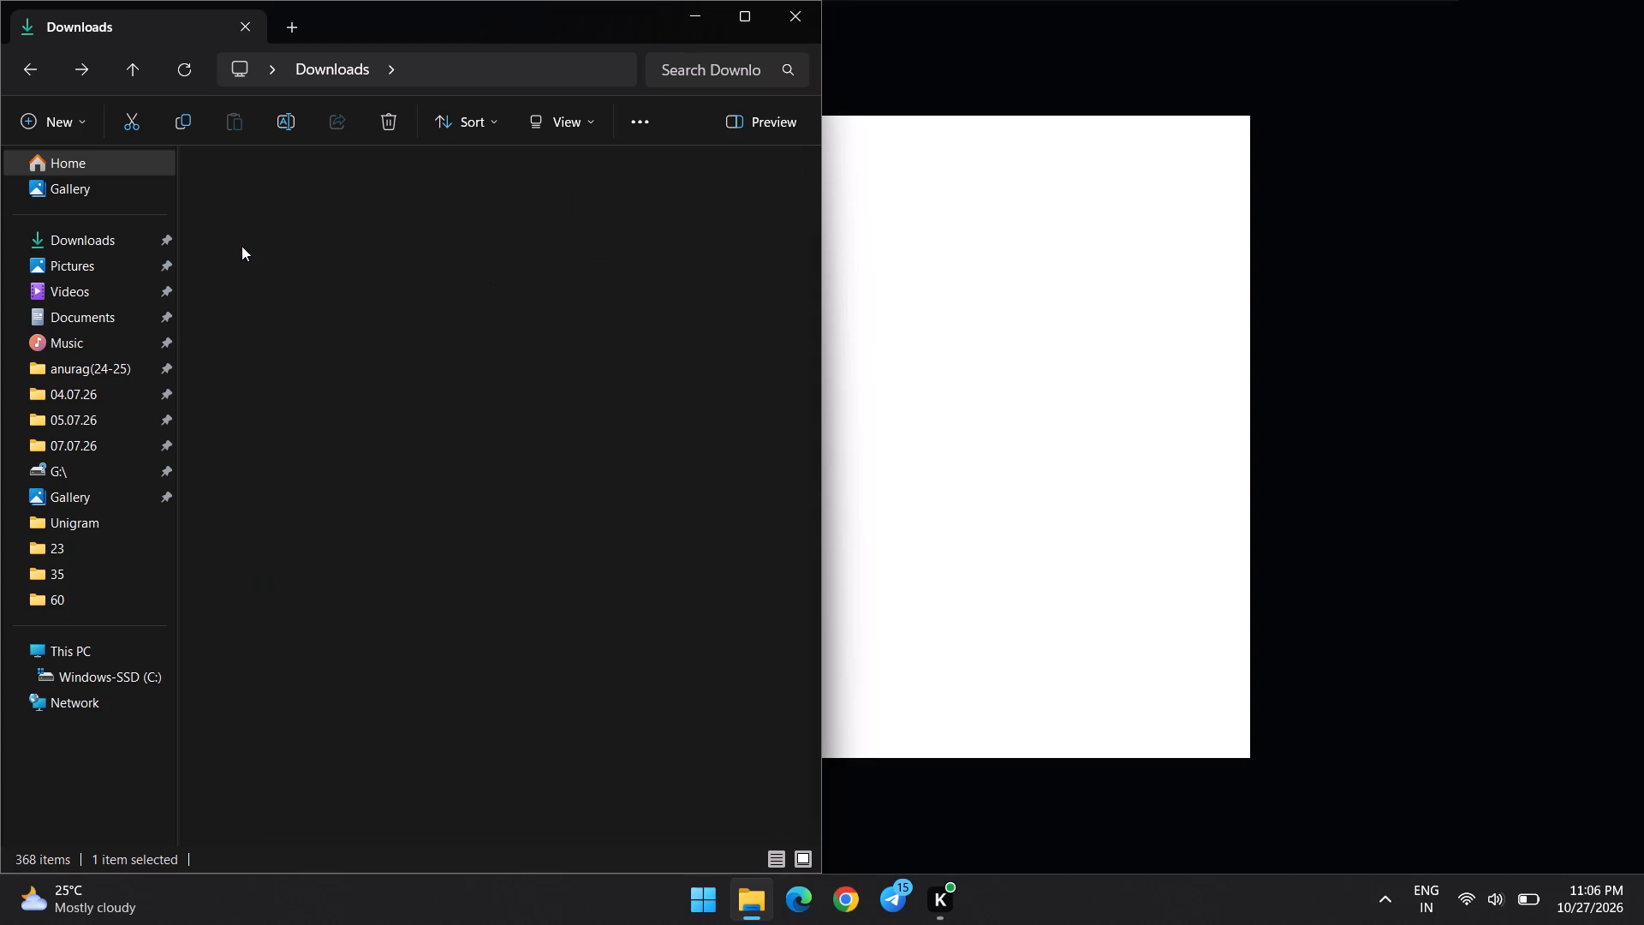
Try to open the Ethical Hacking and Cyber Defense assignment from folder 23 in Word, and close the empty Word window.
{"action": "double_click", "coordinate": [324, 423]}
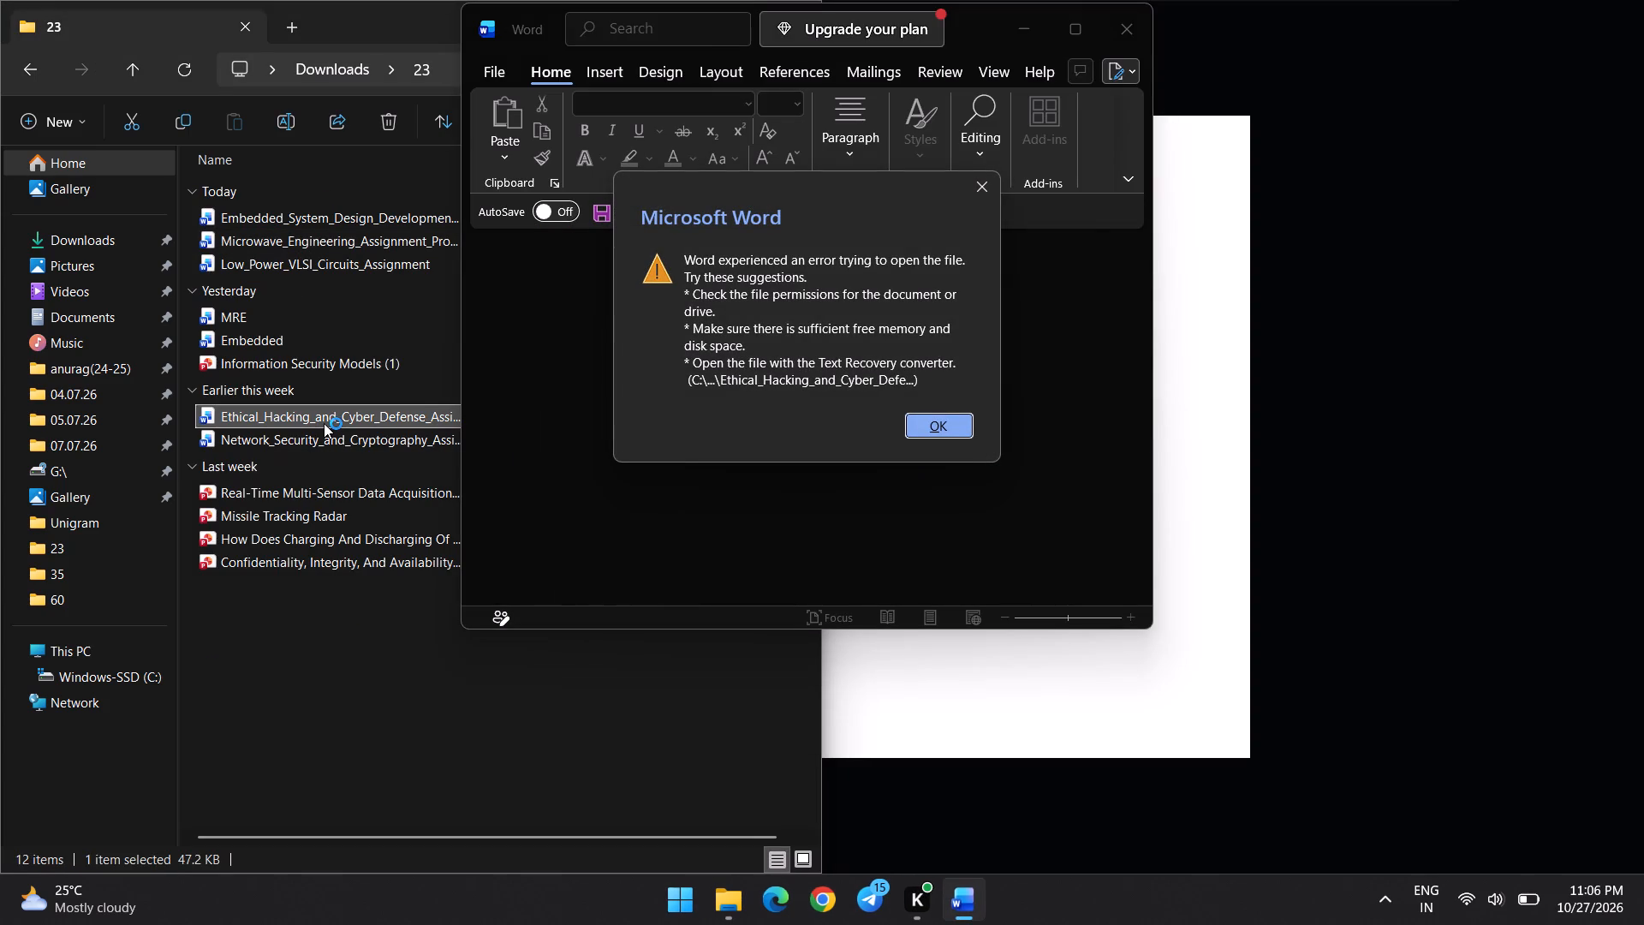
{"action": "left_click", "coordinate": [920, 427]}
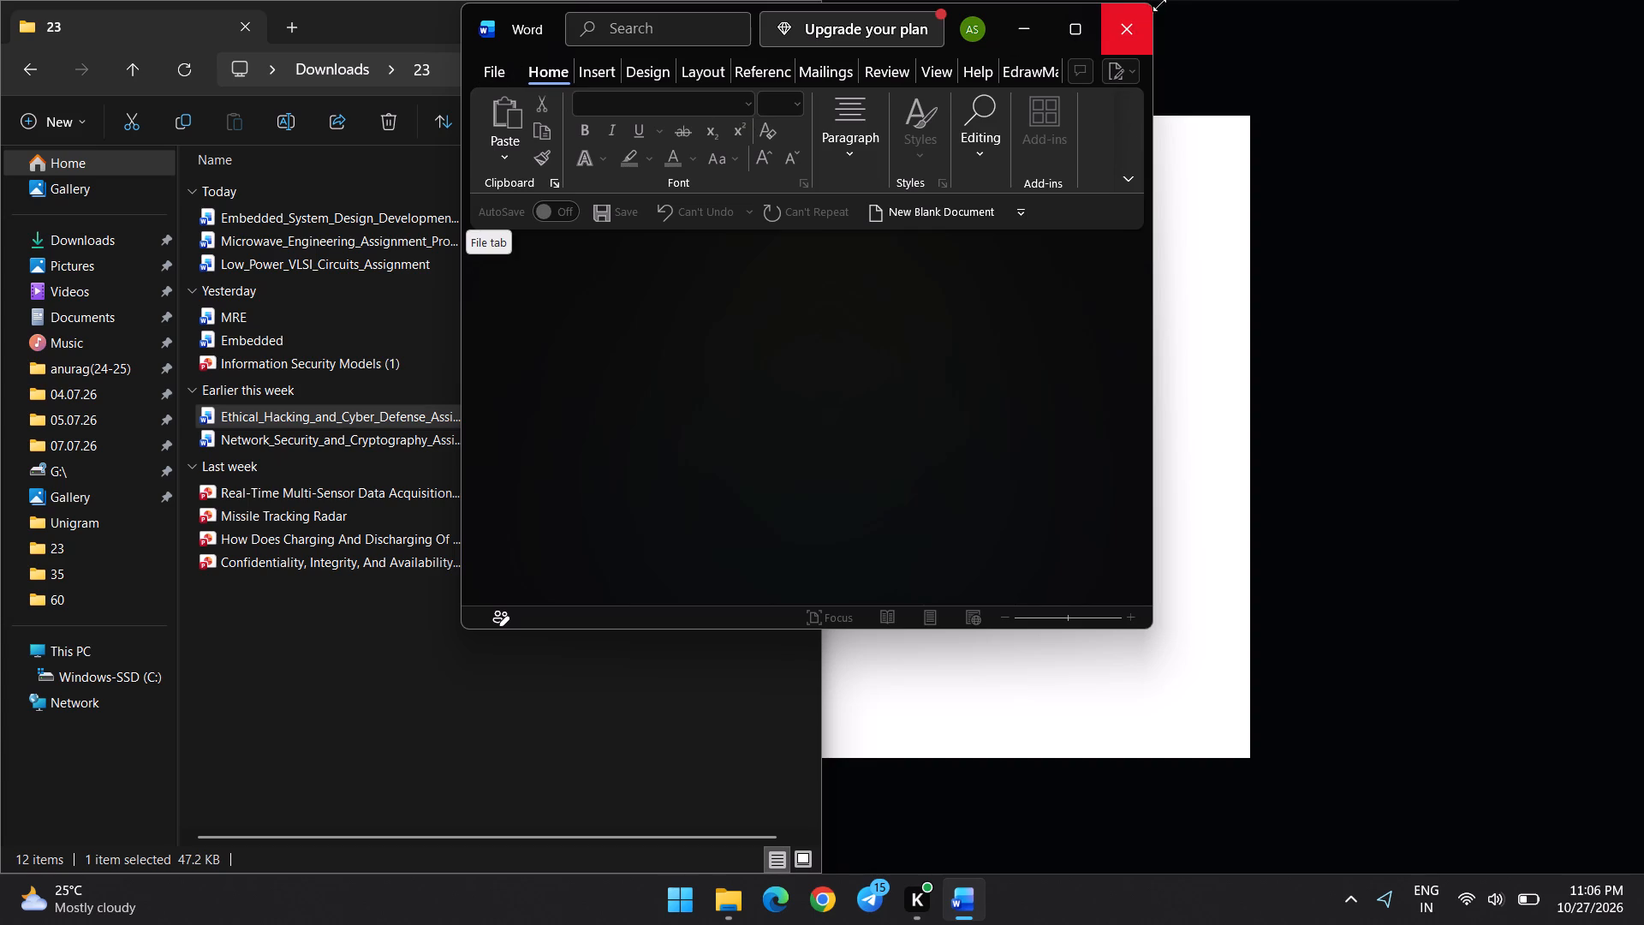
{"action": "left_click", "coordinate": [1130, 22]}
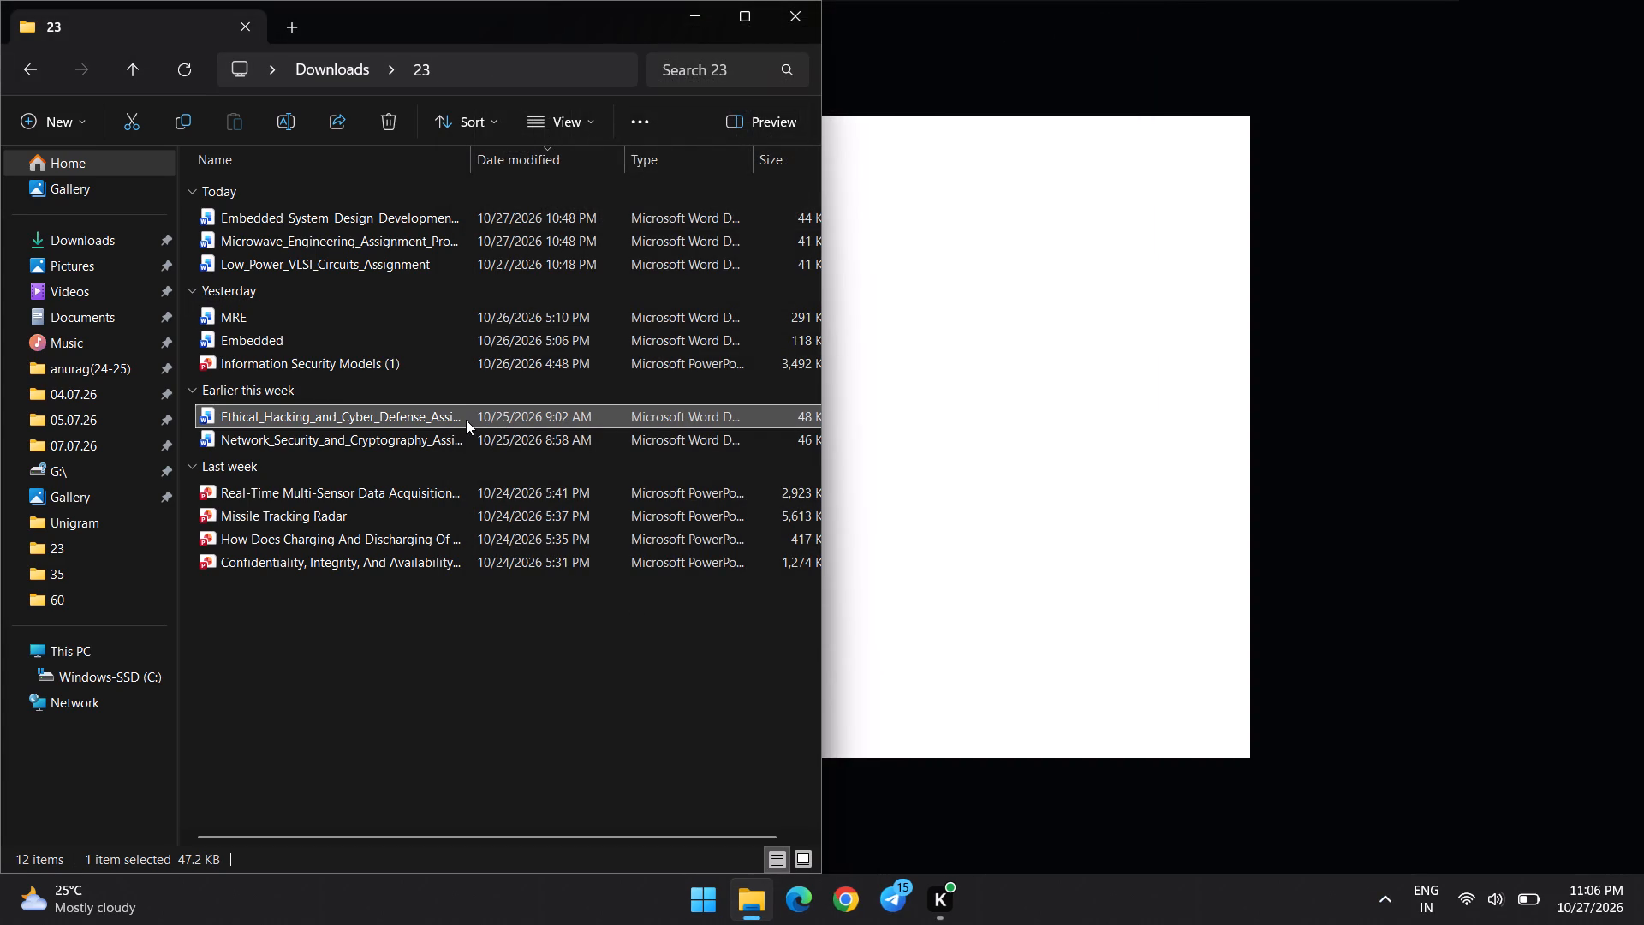
Open the Ethical Hacking and Cyber Defense assignment from folder 23 in Notepad instead.
{"action": "right_click", "coordinate": [466, 420]}
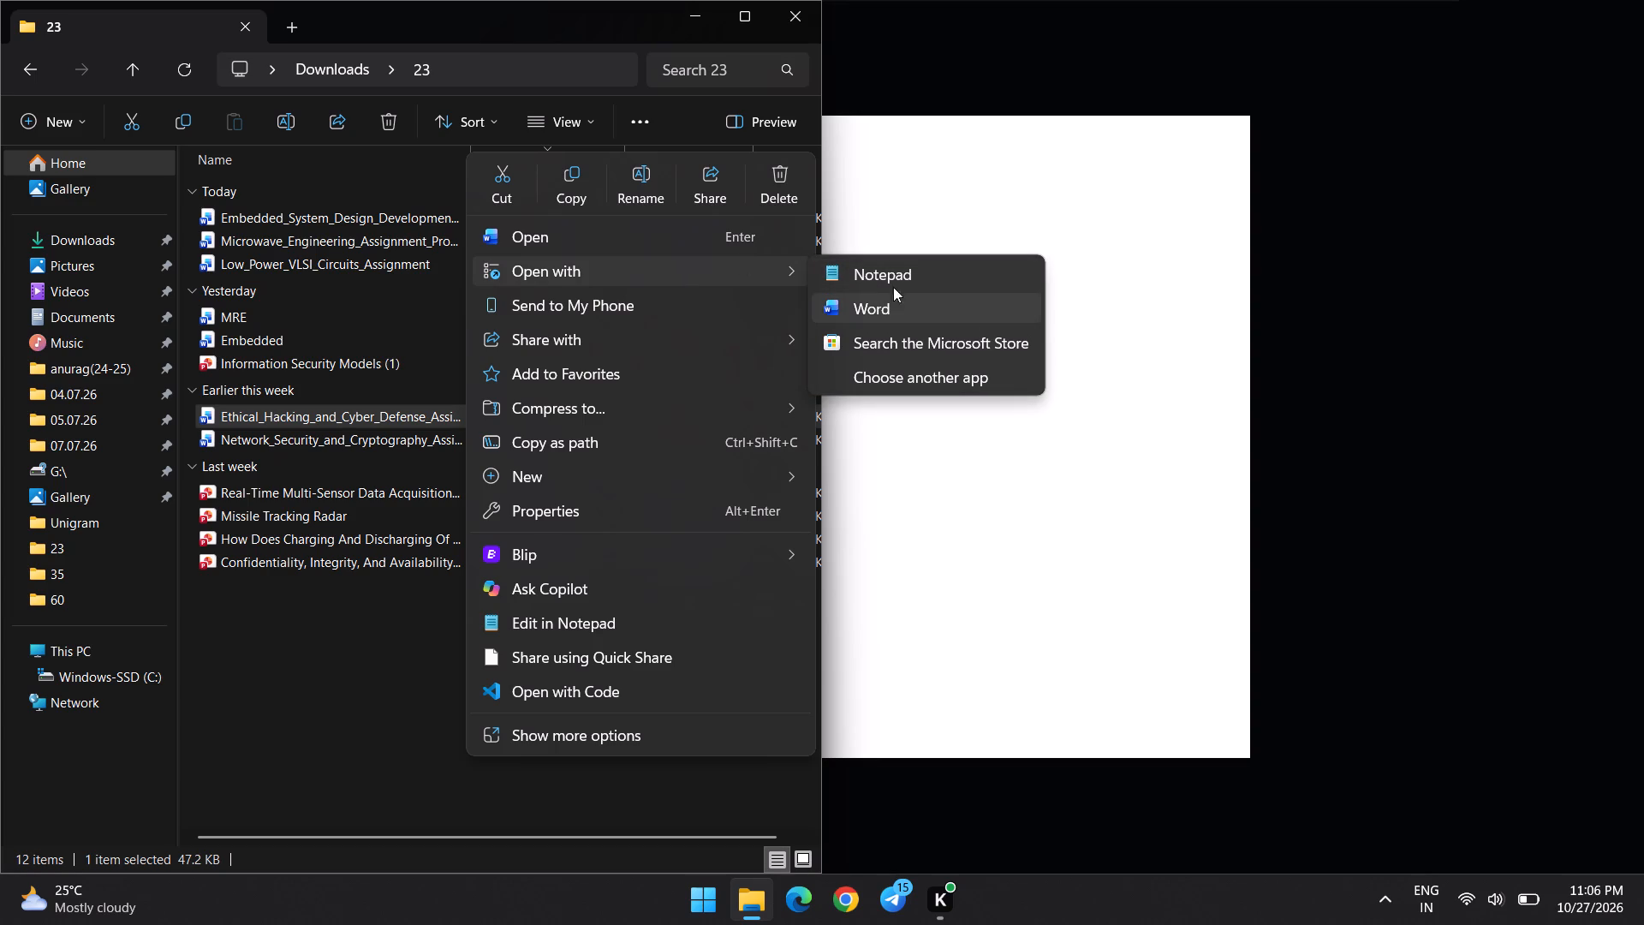
{"action": "left_click", "coordinate": [910, 272]}
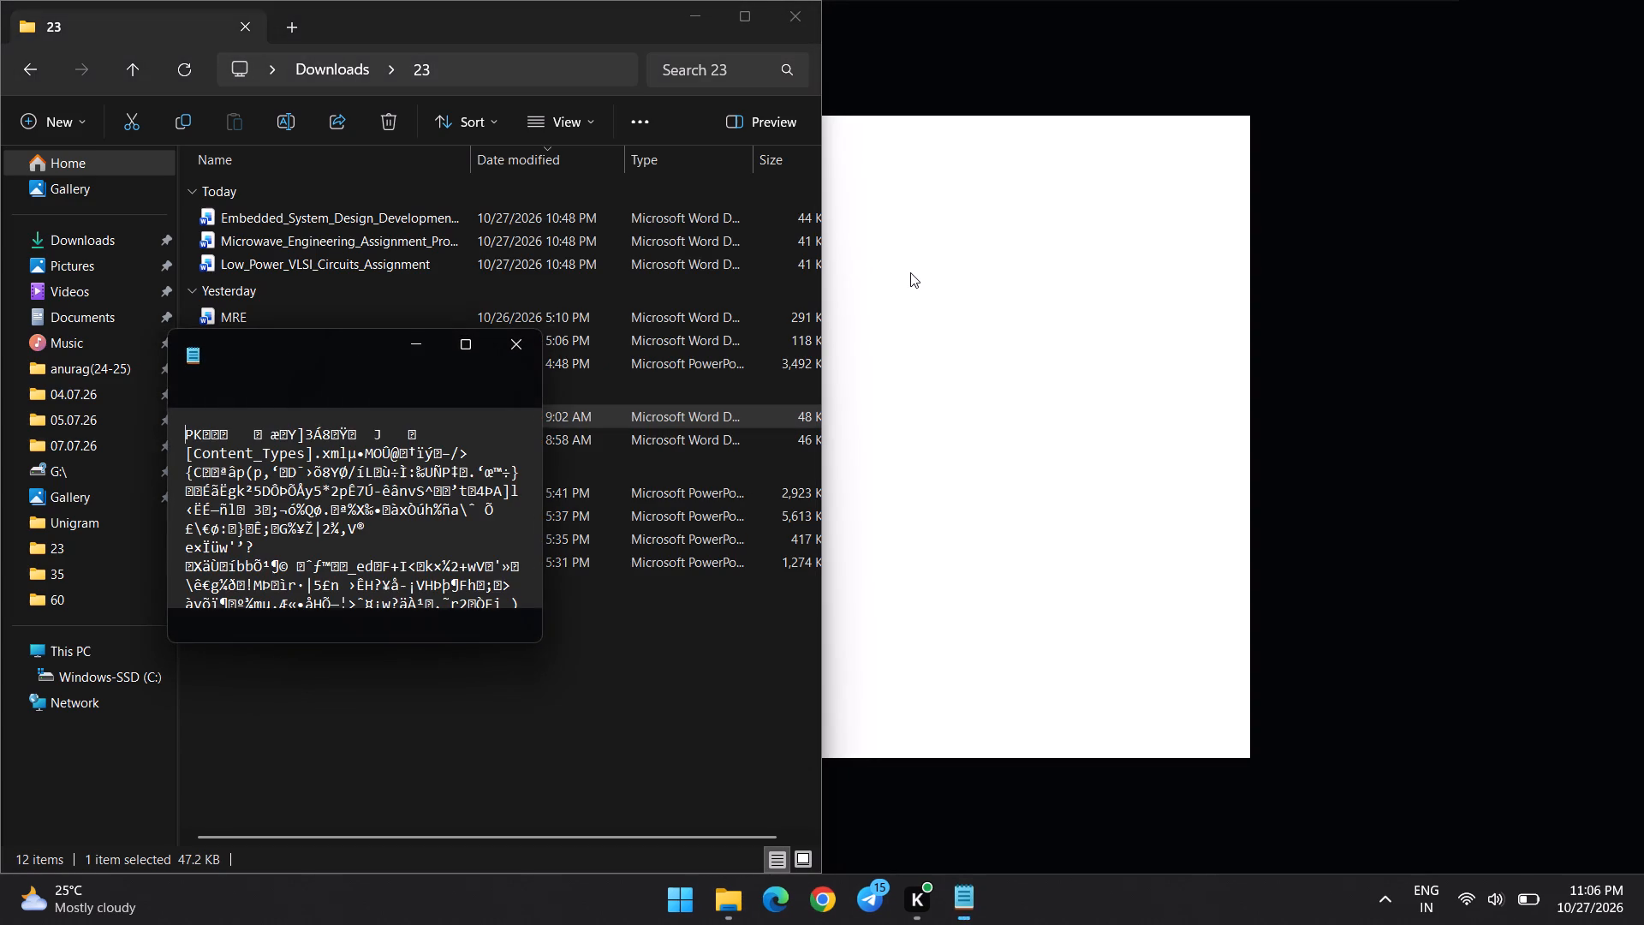
Examine the raw contents of the Ethical Hacking and Cyber Defense file through to its end in a maximized Notepad window.
{"action": "left_click", "coordinate": [461, 349]}
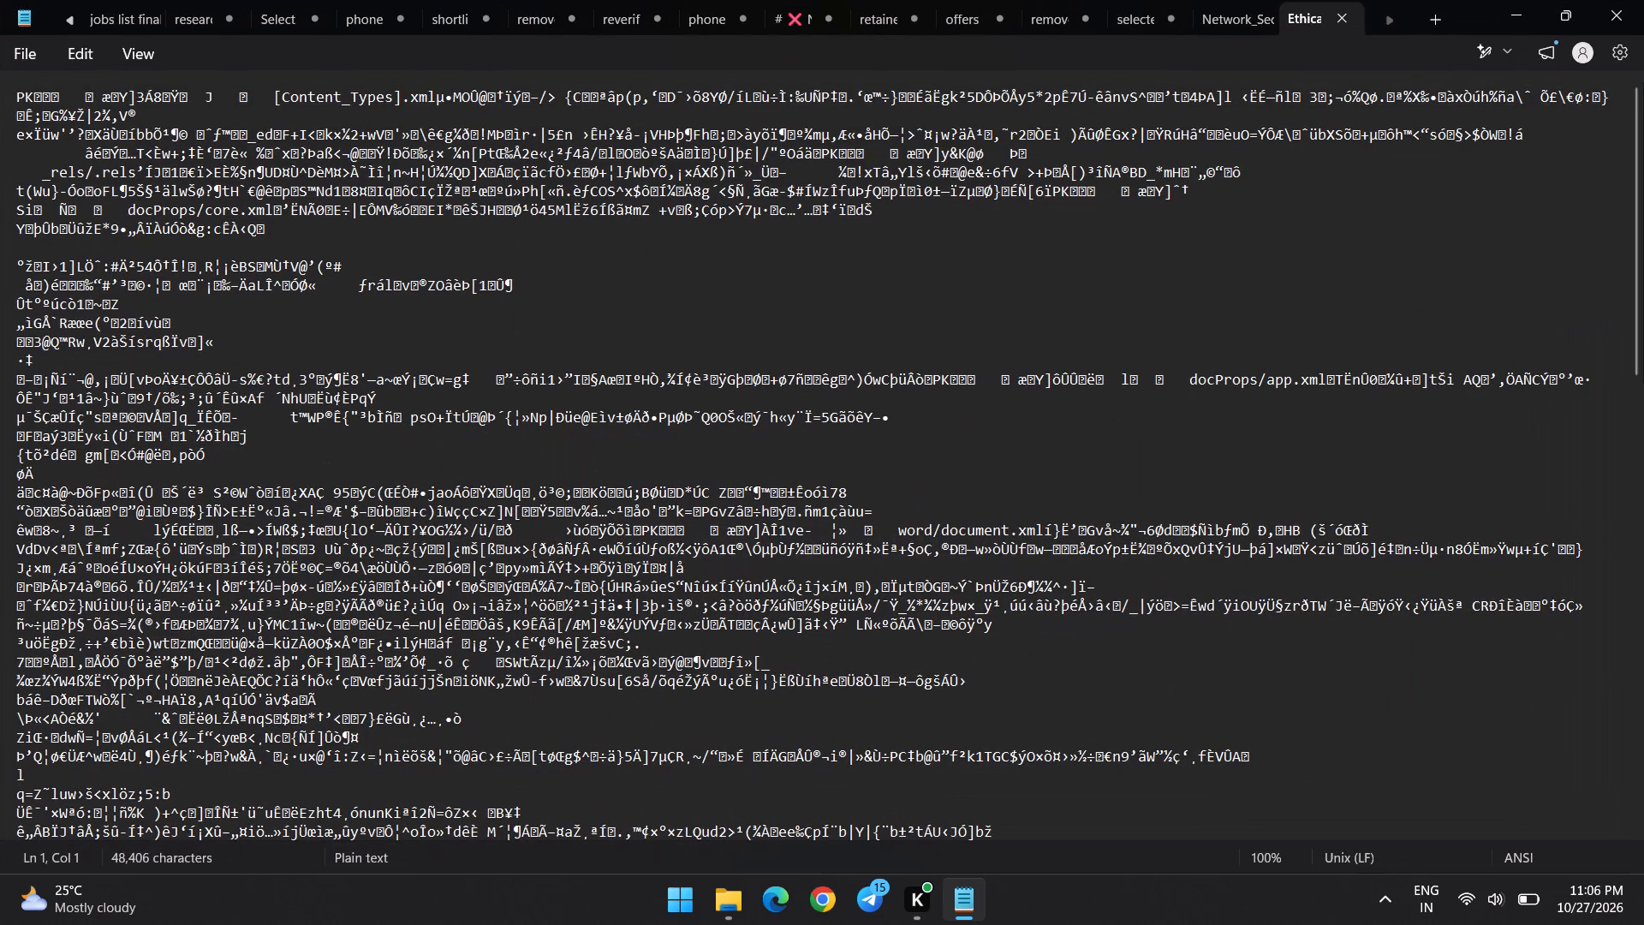
{"action": "scroll", "coordinate": [450, 498], "scroll_direction": "down", "scroll_amount": 2}
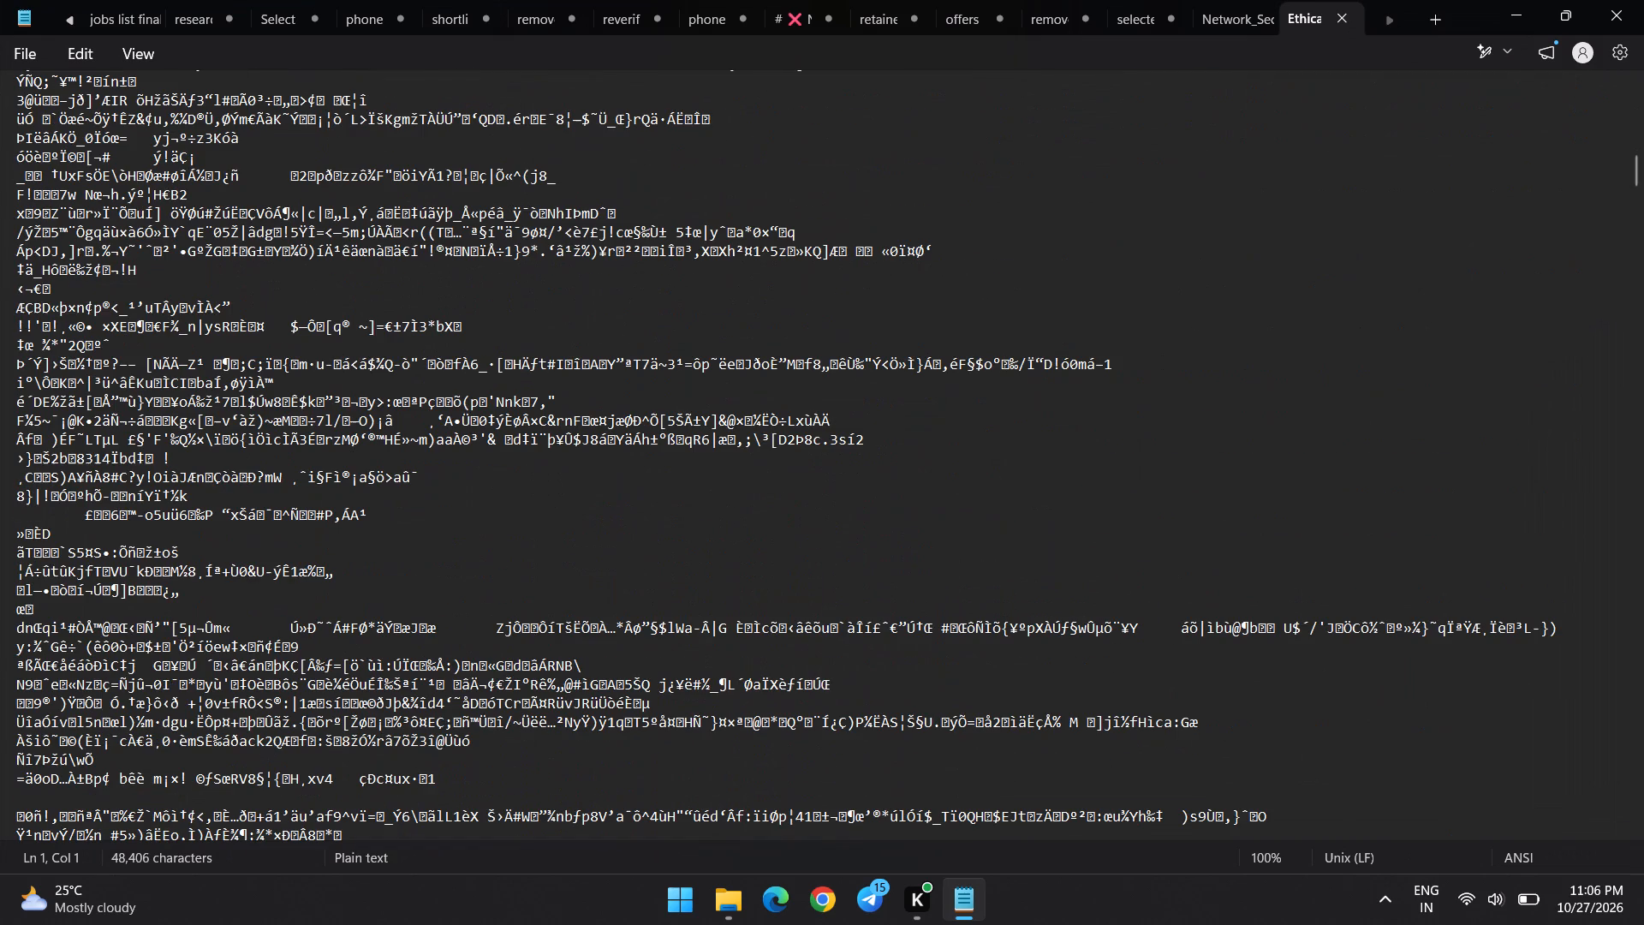
{"action": "scroll", "coordinate": [450, 498], "scroll_direction": "down", "scroll_amount": 8}
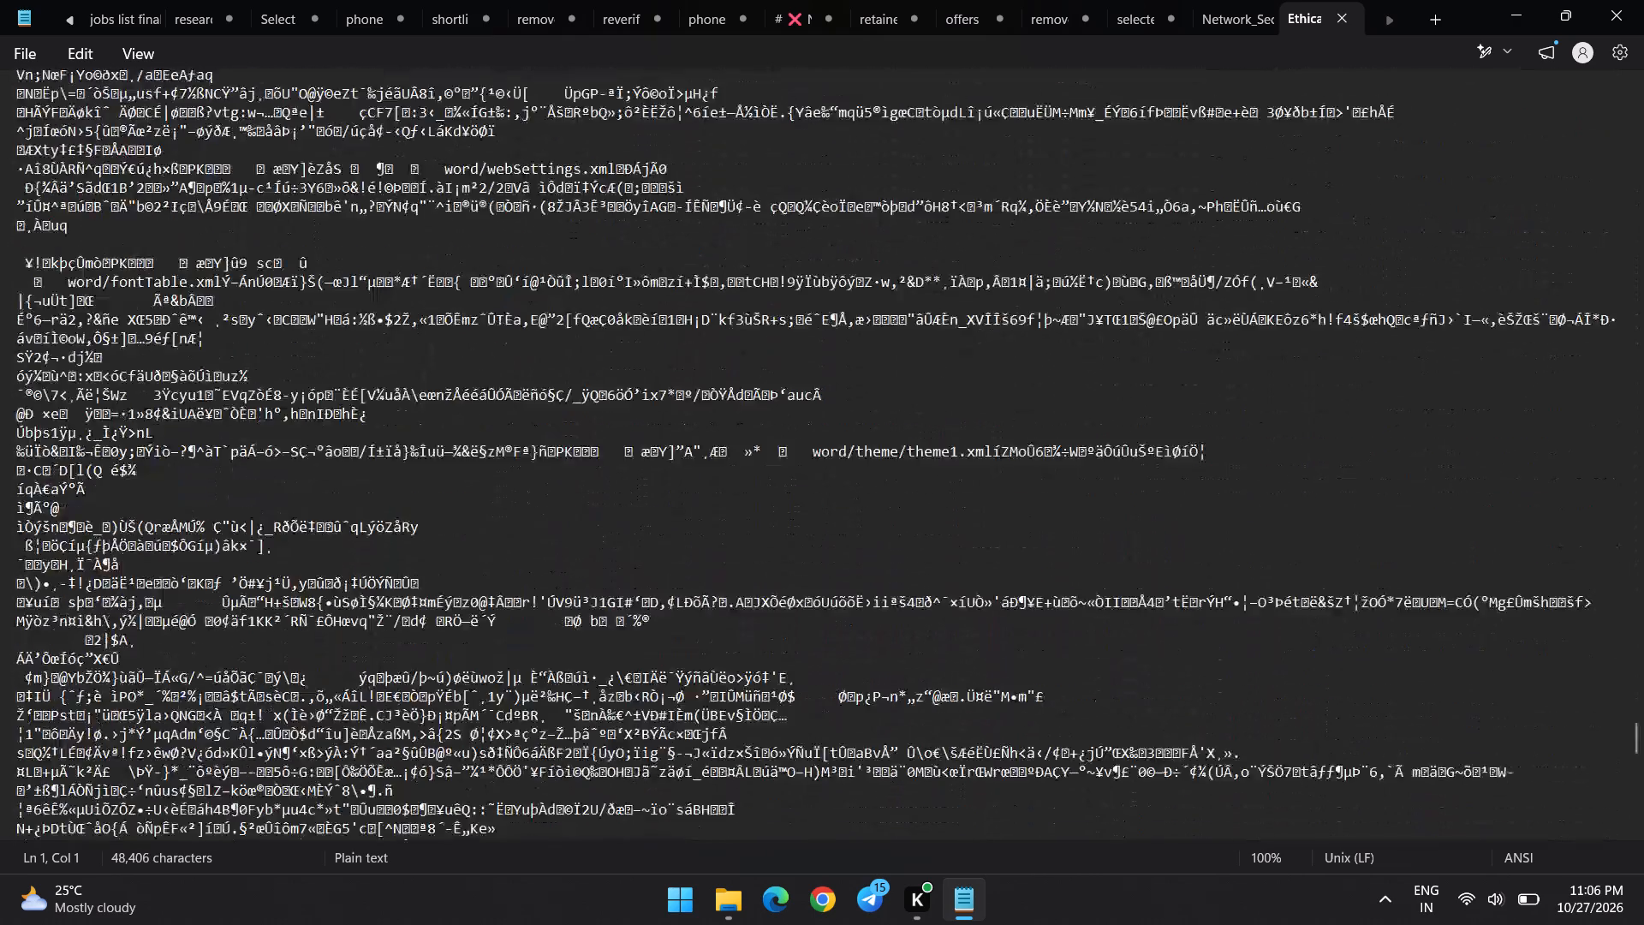
{"action": "scroll", "coordinate": [450, 498], "scroll_direction": "down", "scroll_amount": 5}
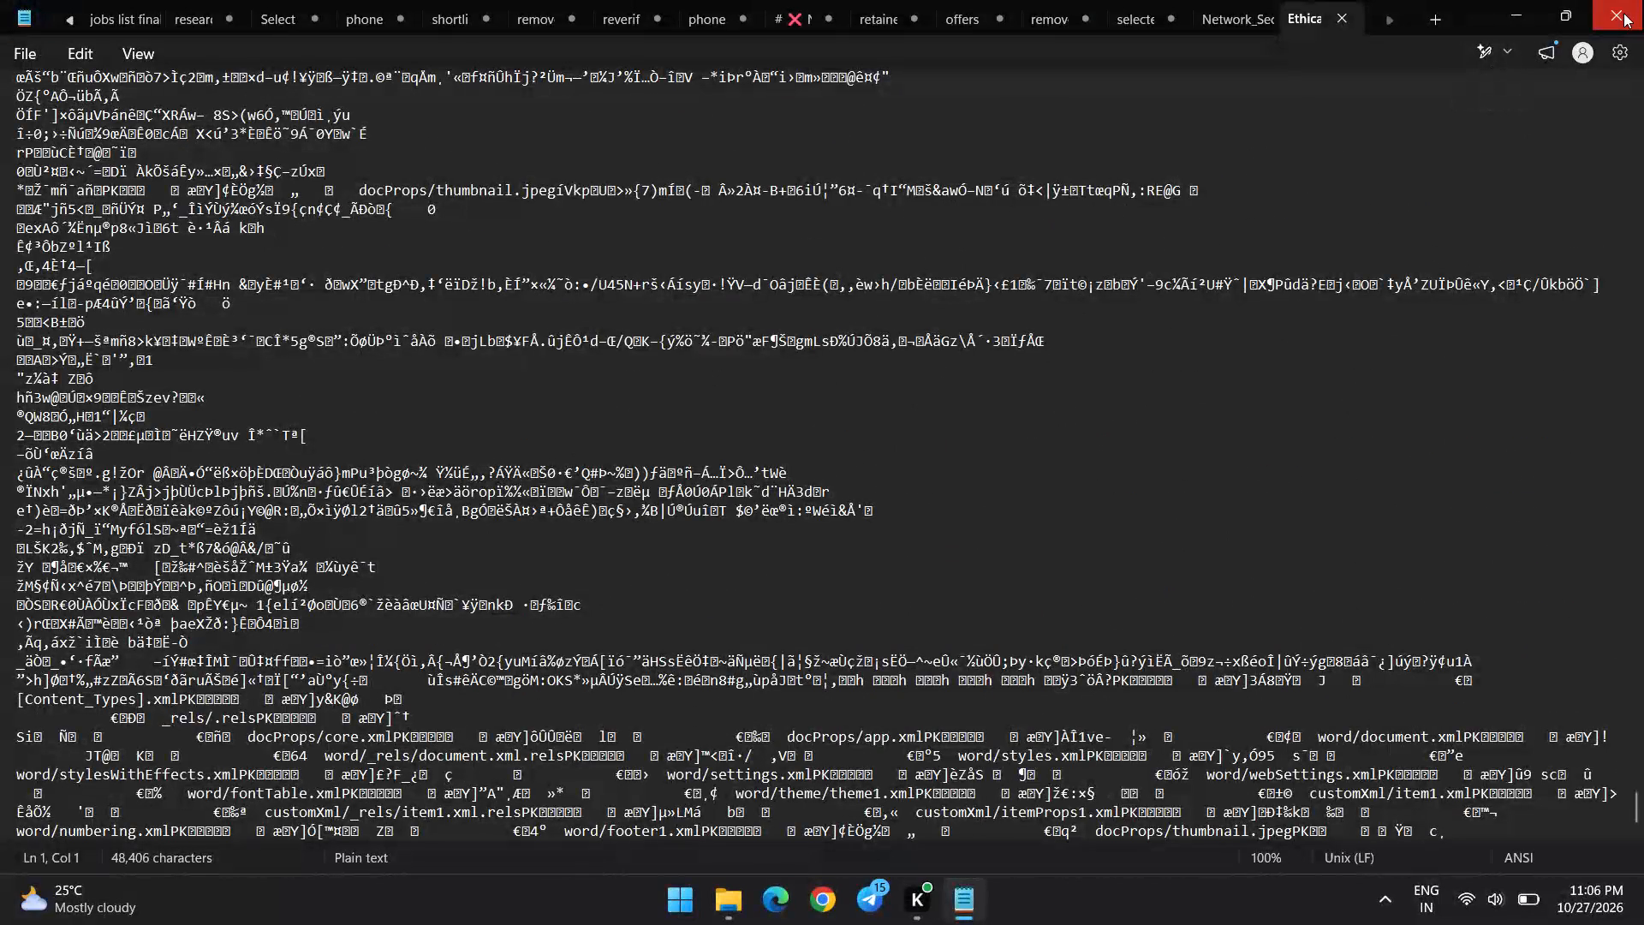
Close the Ethical Hacking and Network Security files in Notepad, close Notepad itself, and clear the file selection in folder 23.
{"action": "left_click", "coordinate": [1346, 15]}
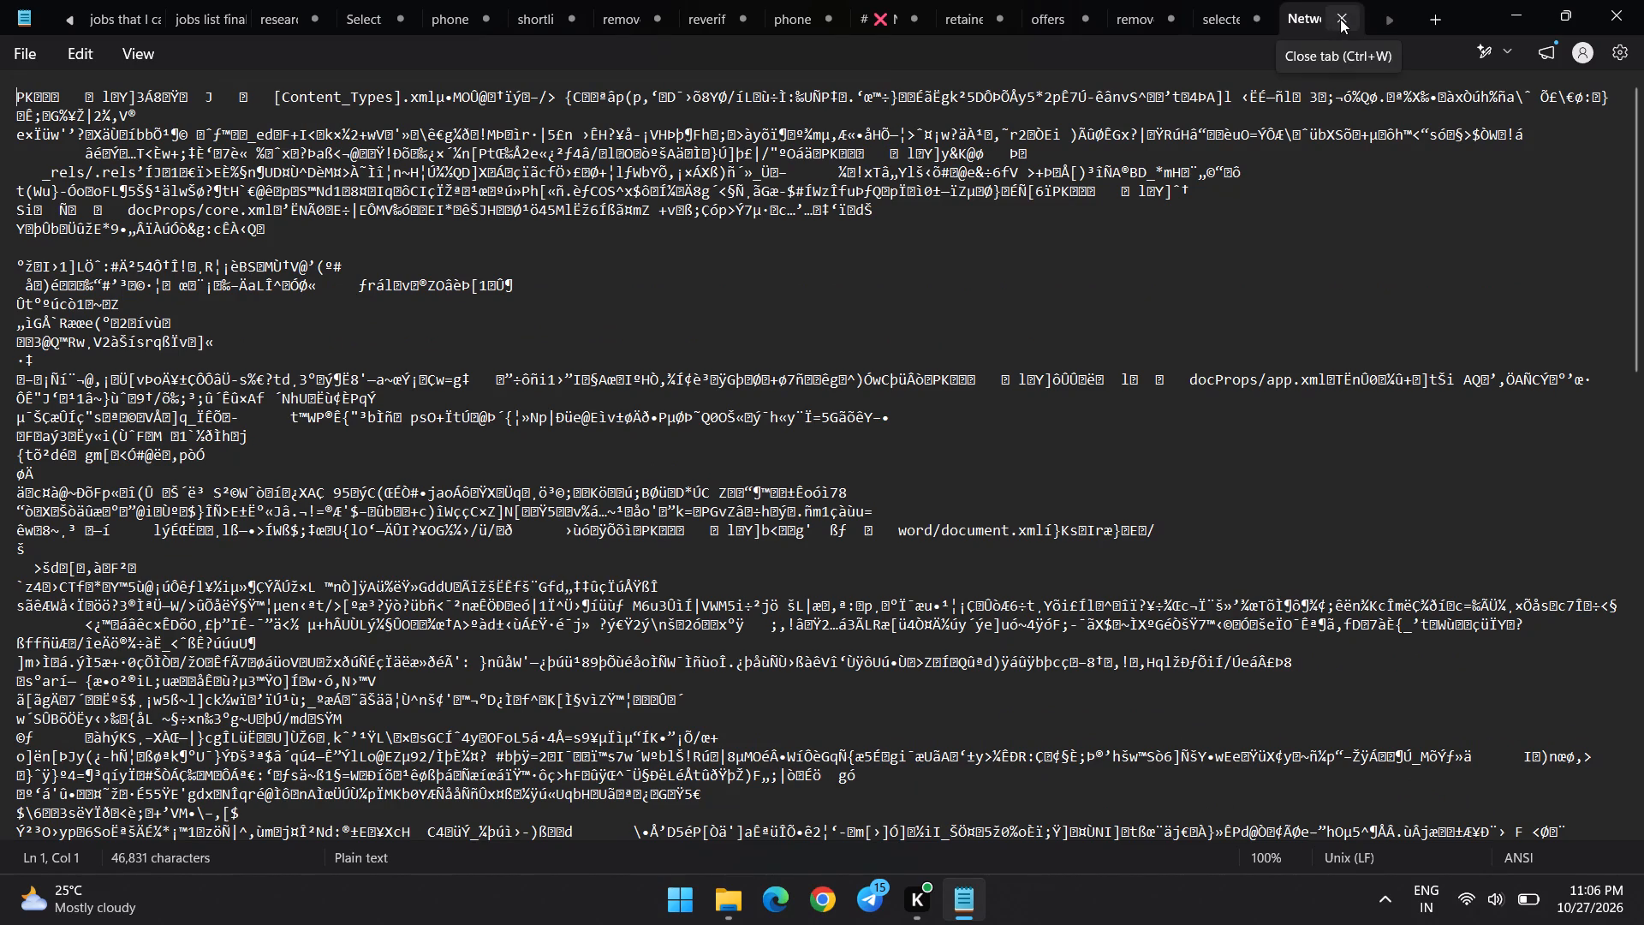
{"action": "left_click", "coordinate": [1340, 19]}
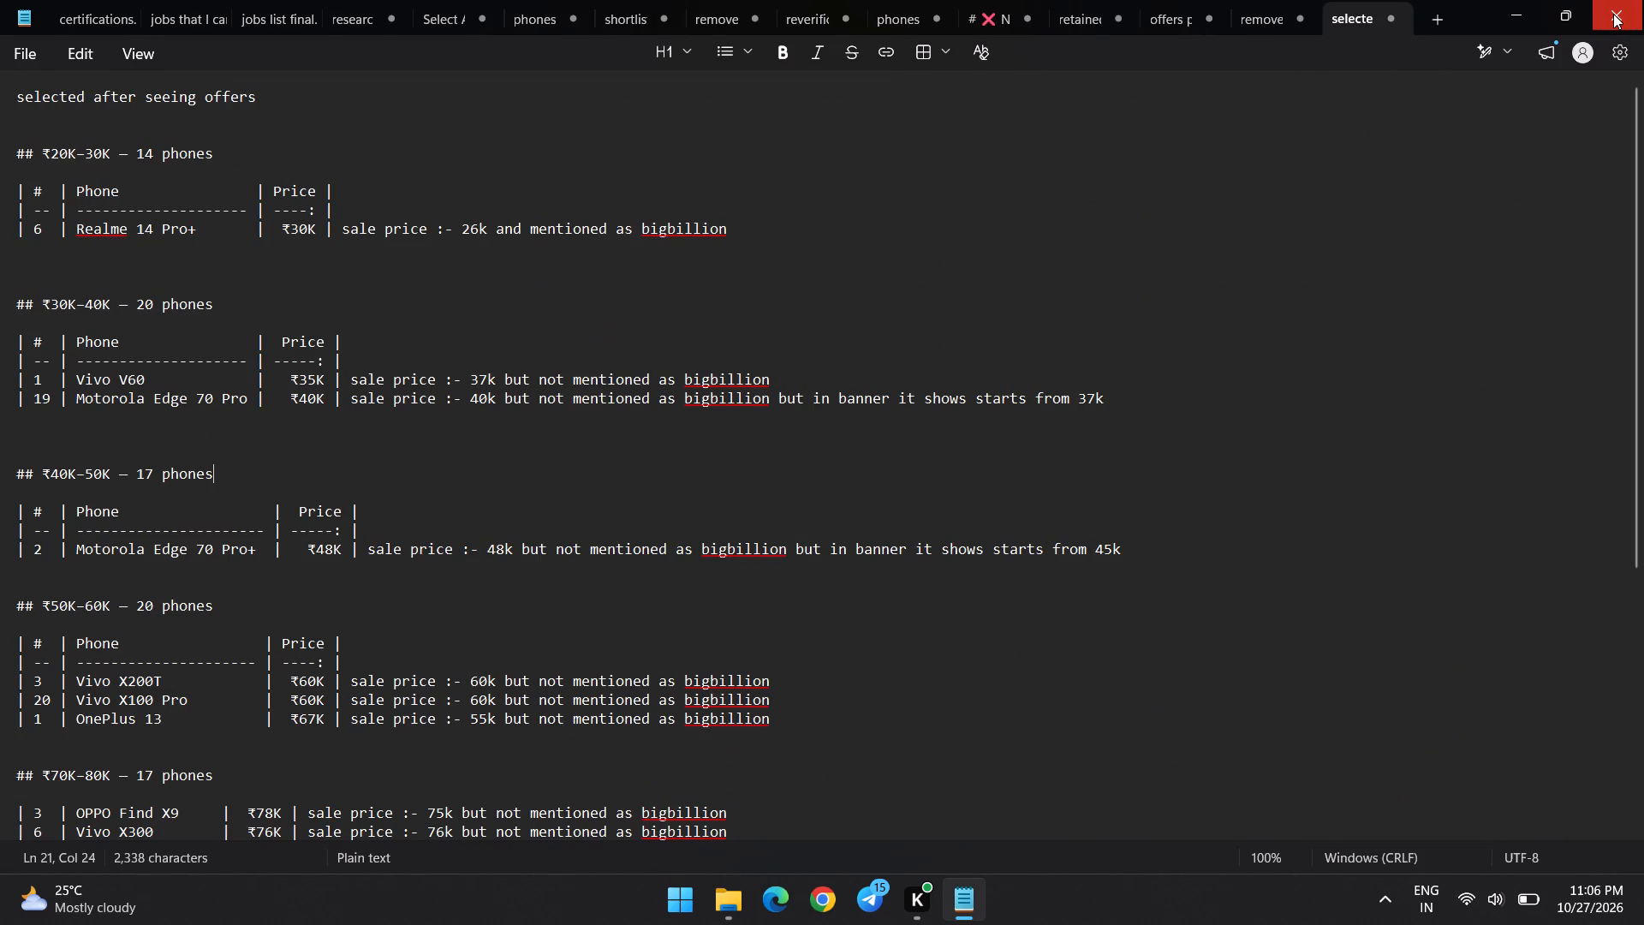
{"action": "left_click", "coordinate": [1613, 14]}
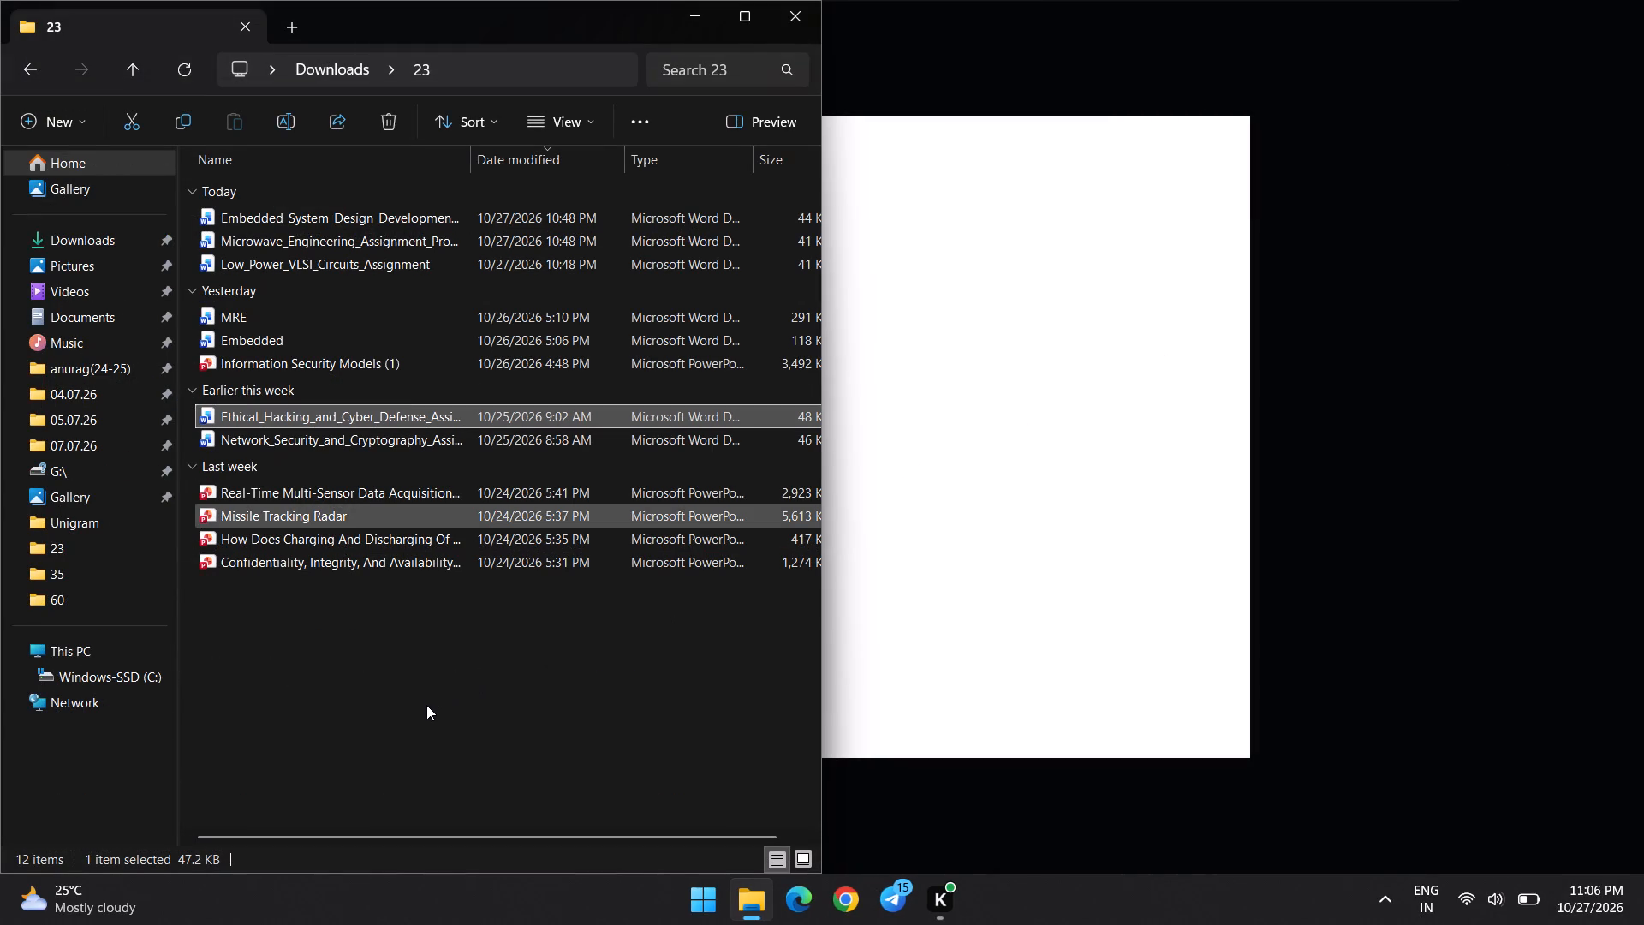
{"action": "left_click", "coordinate": [426, 705]}
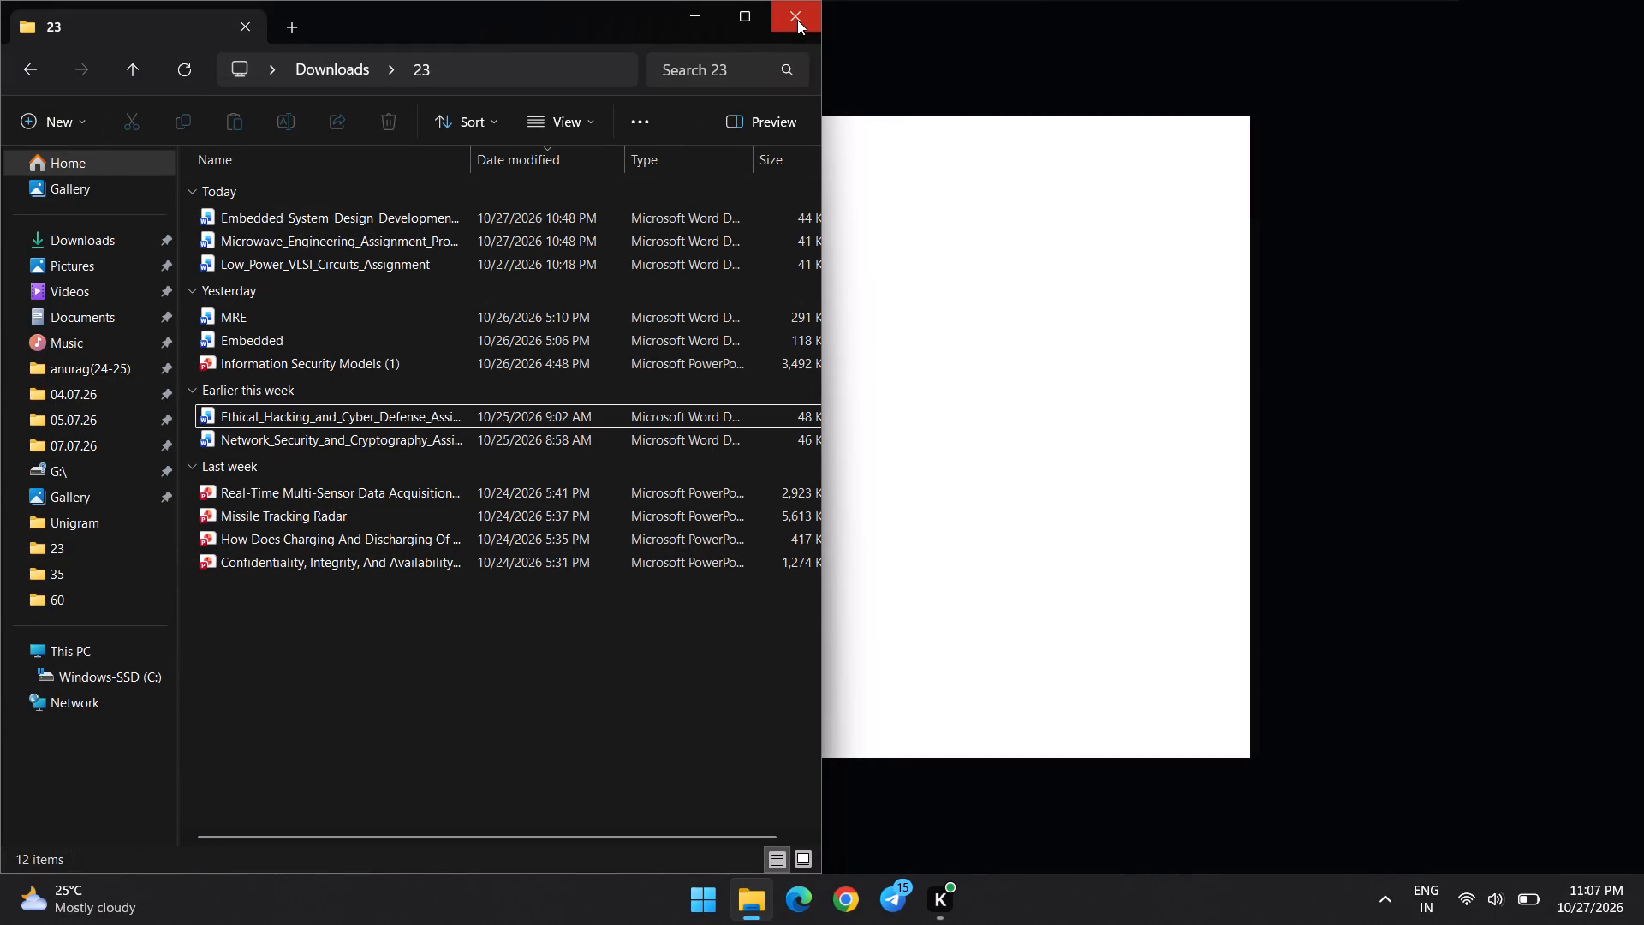
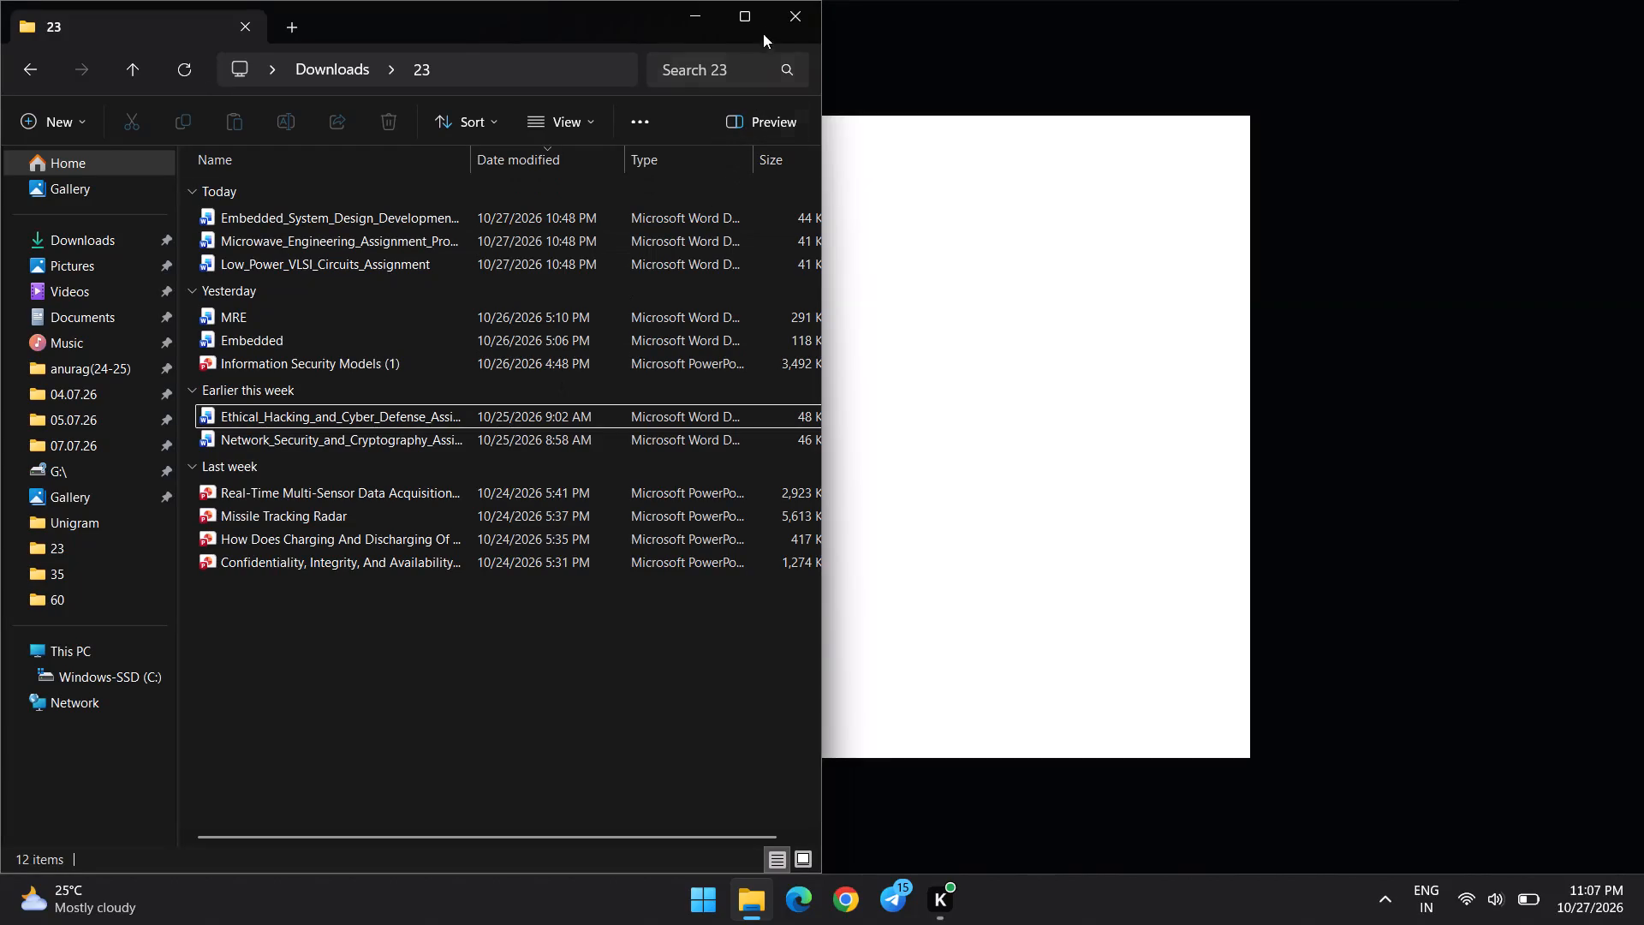
Maximize the File Explorer window showing folder 23.
{"action": "left_click", "coordinate": [739, 18]}
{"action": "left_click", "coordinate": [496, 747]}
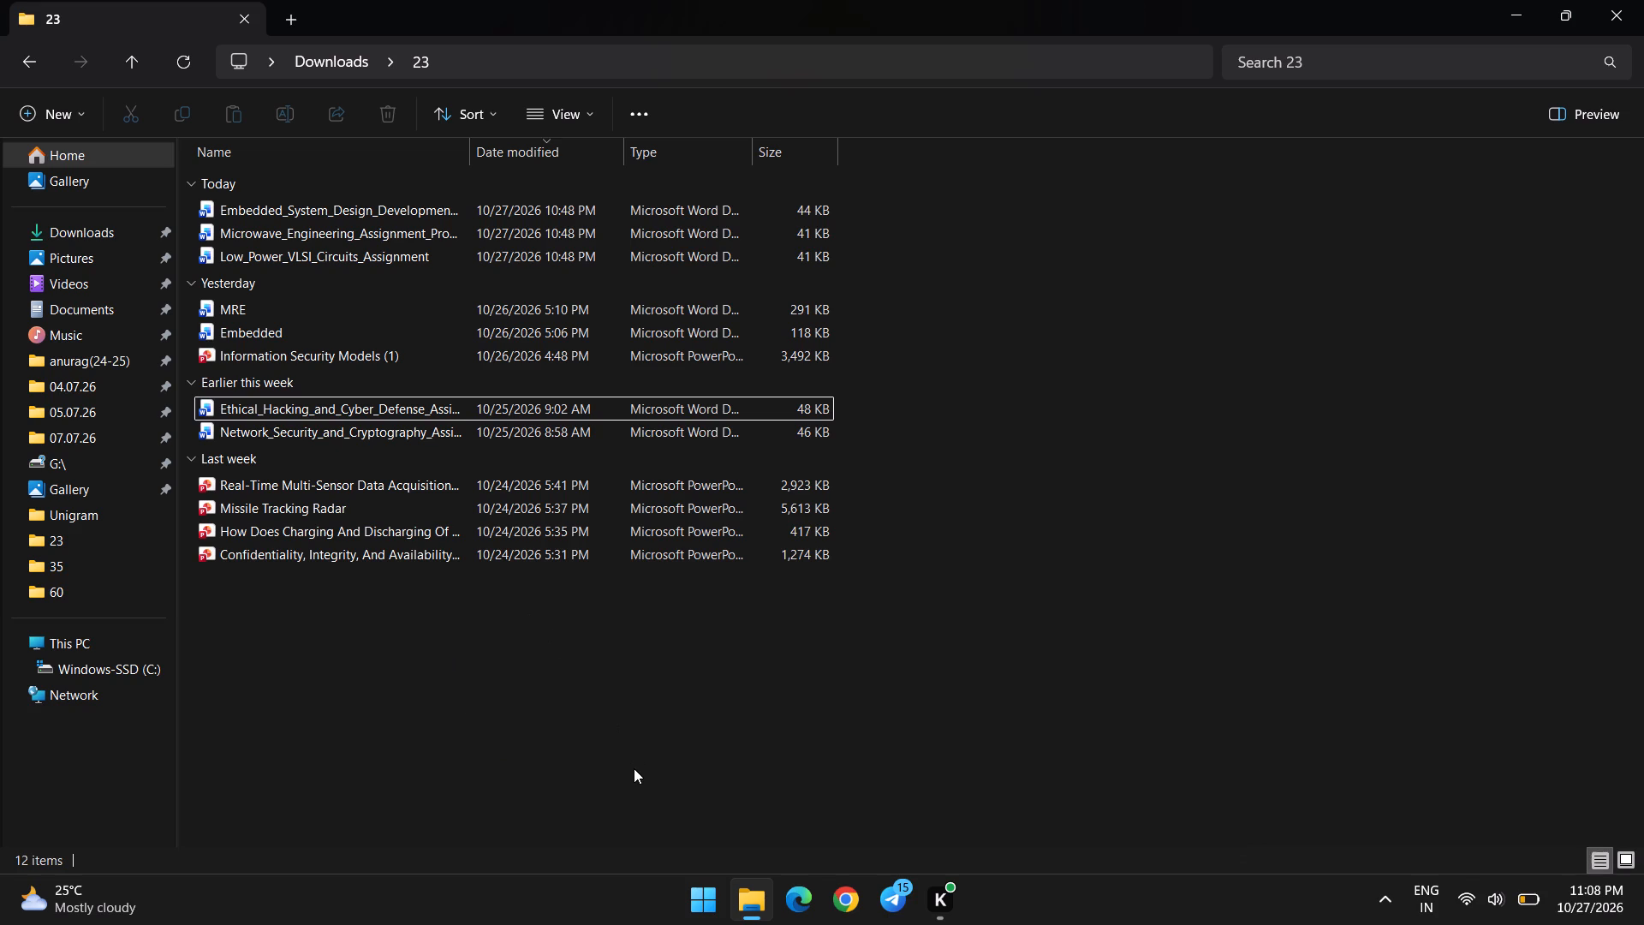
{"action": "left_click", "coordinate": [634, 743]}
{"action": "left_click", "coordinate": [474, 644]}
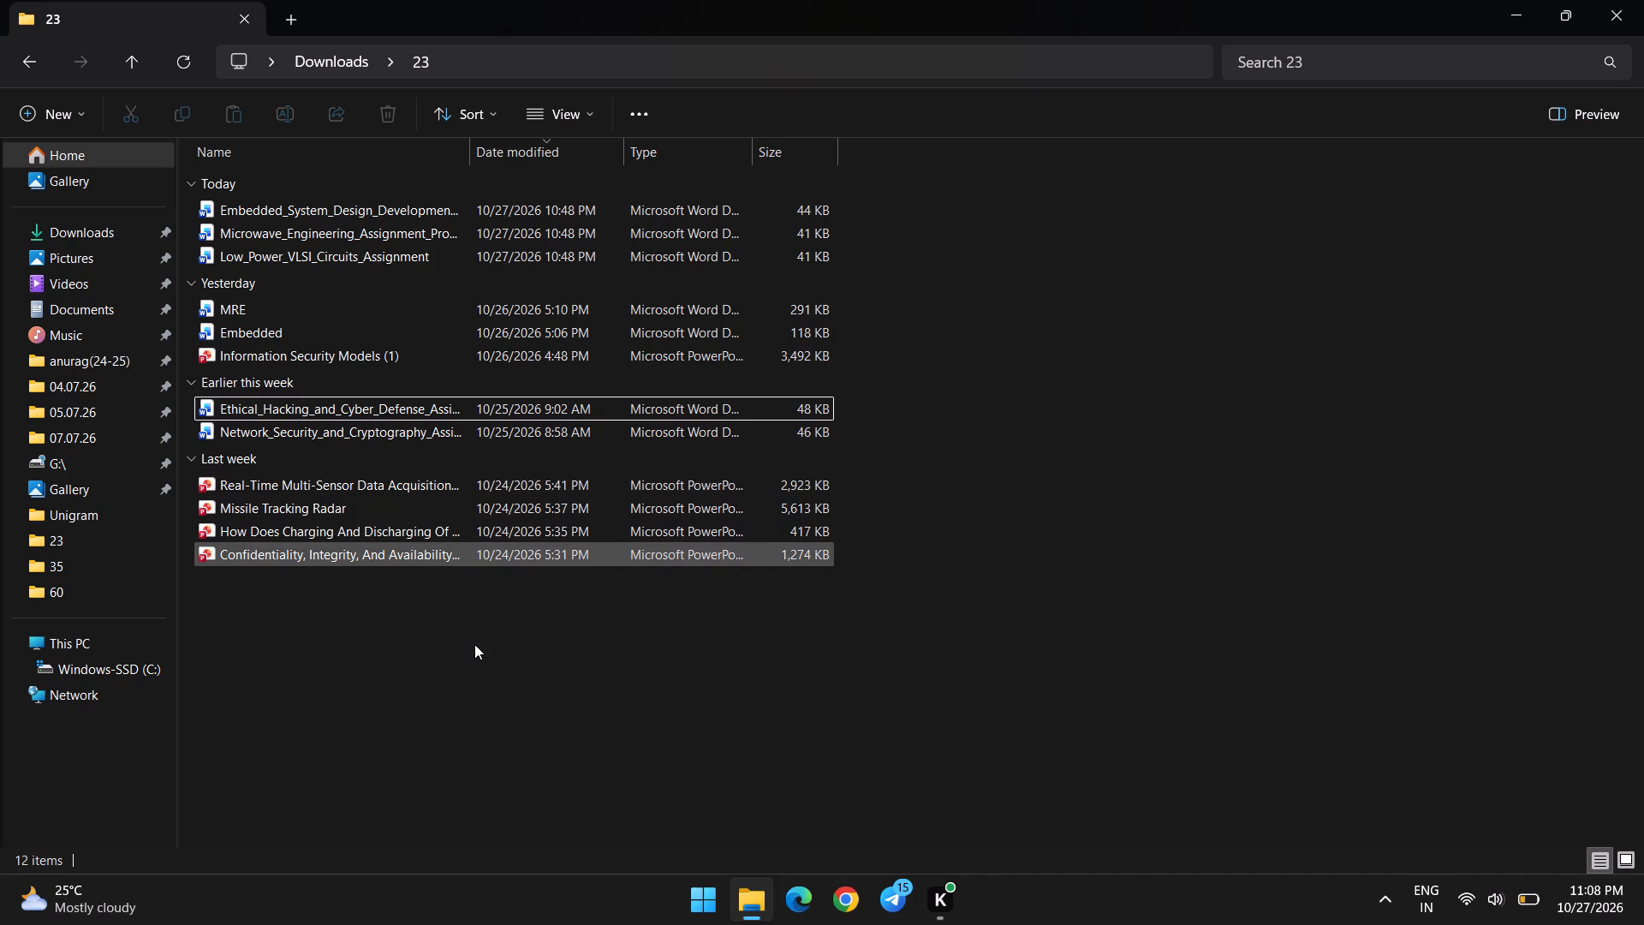